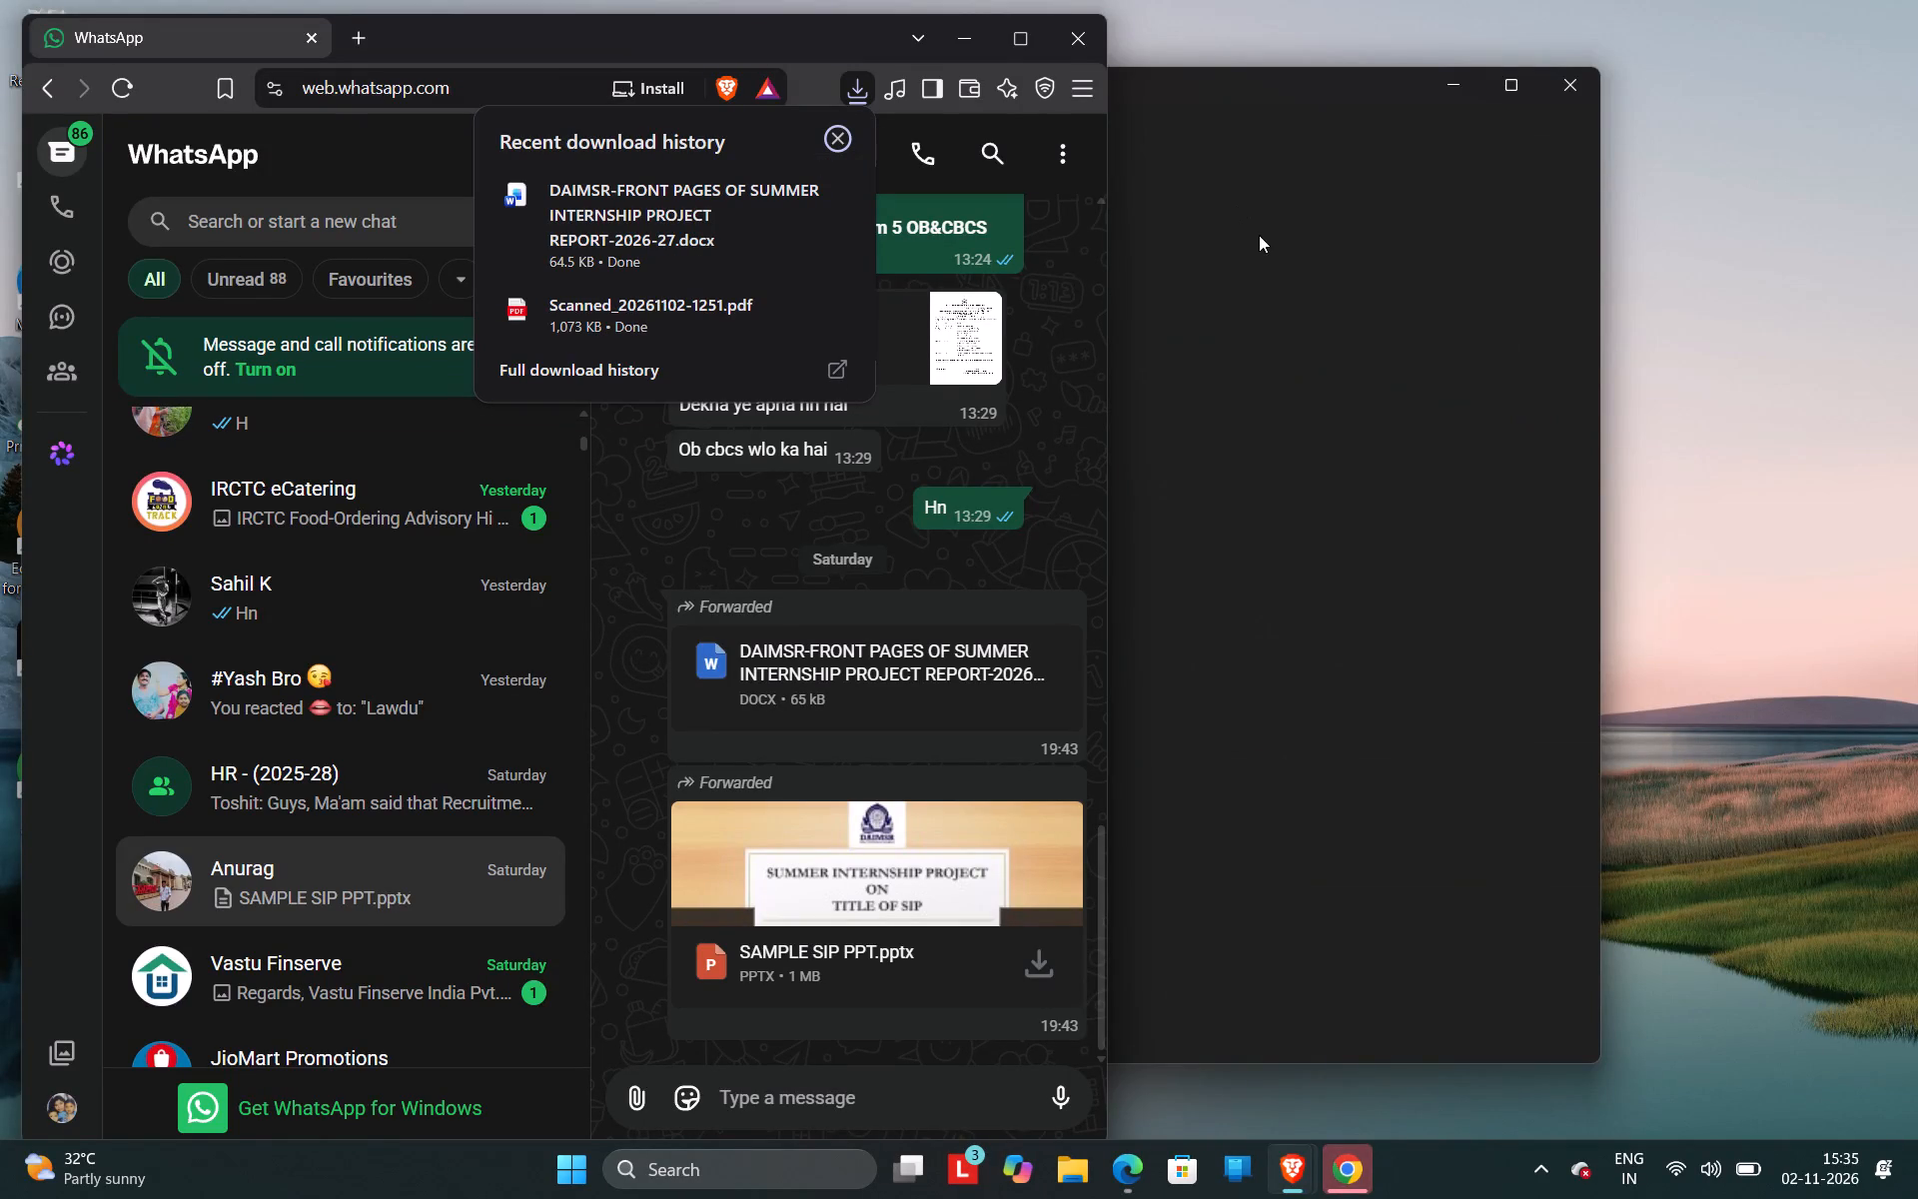
Open the downloaded DAIMSR-FRONT PAGES OF SUMMER INTERNSHIP PROJECT REPORT-2026-27.docx in Word.
left_click(702, 219)
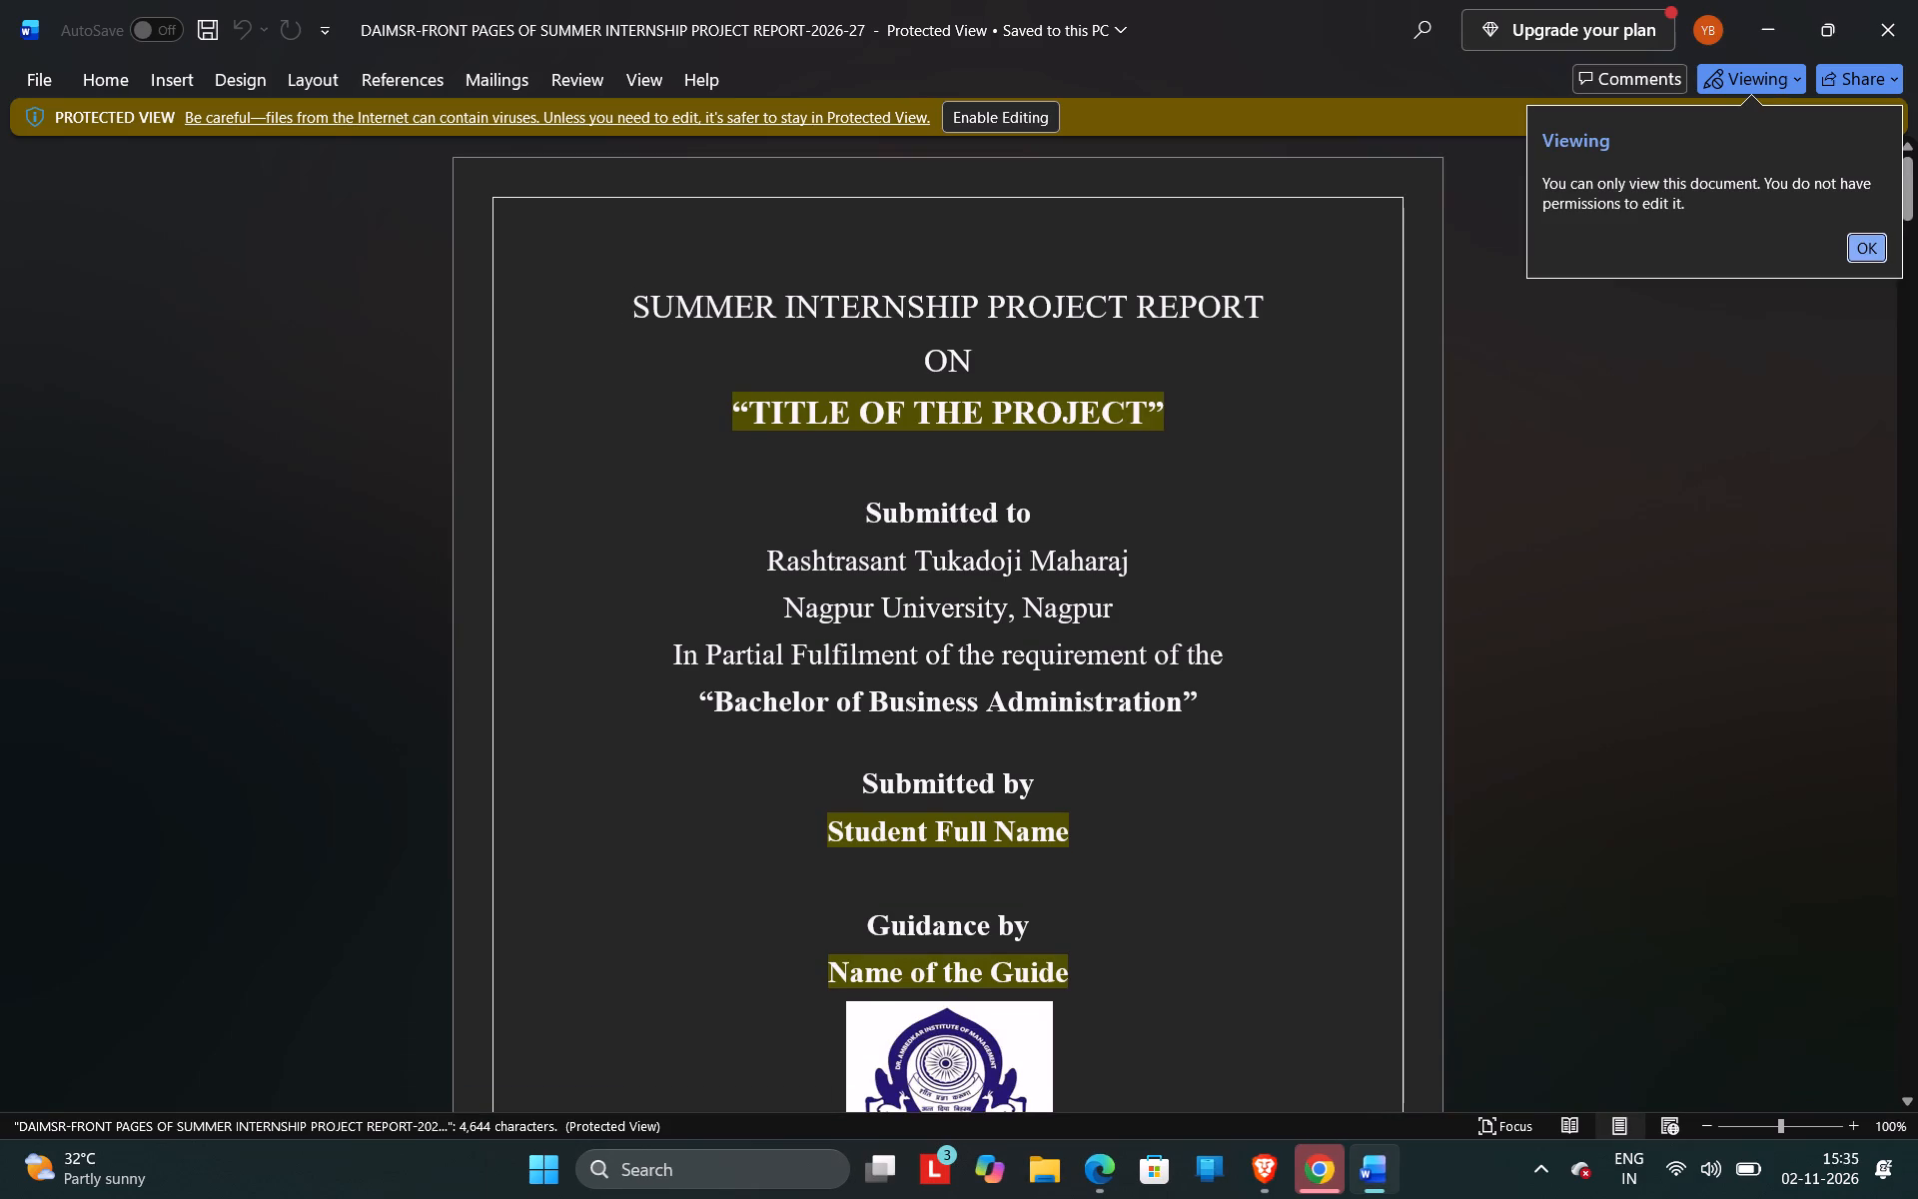
Look through the report template's front pages, examining the title page and the certificate page.
scroll(1282, 459, "down", 2)
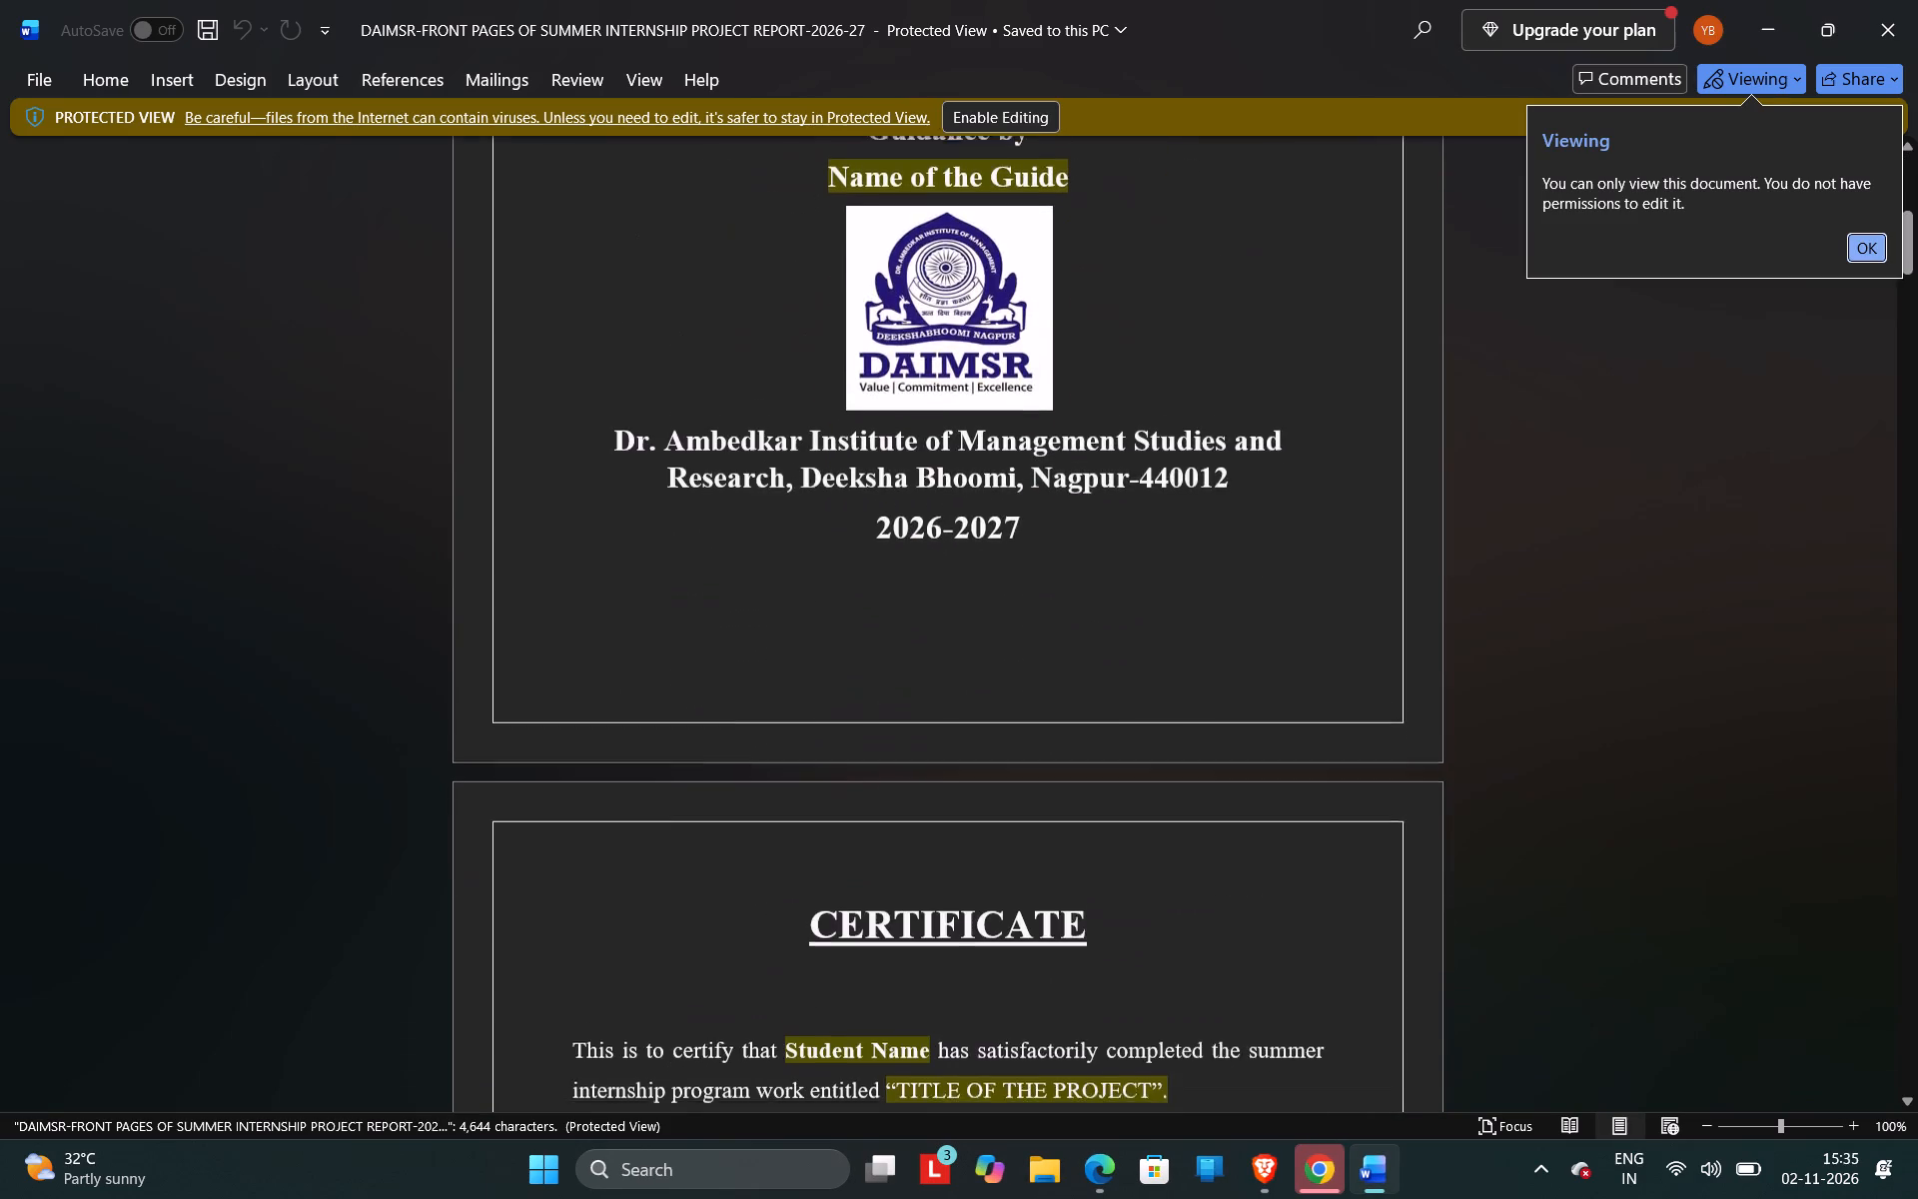
scroll(1282, 459, "up", 5)
scroll(1282, 459, "down", 1)
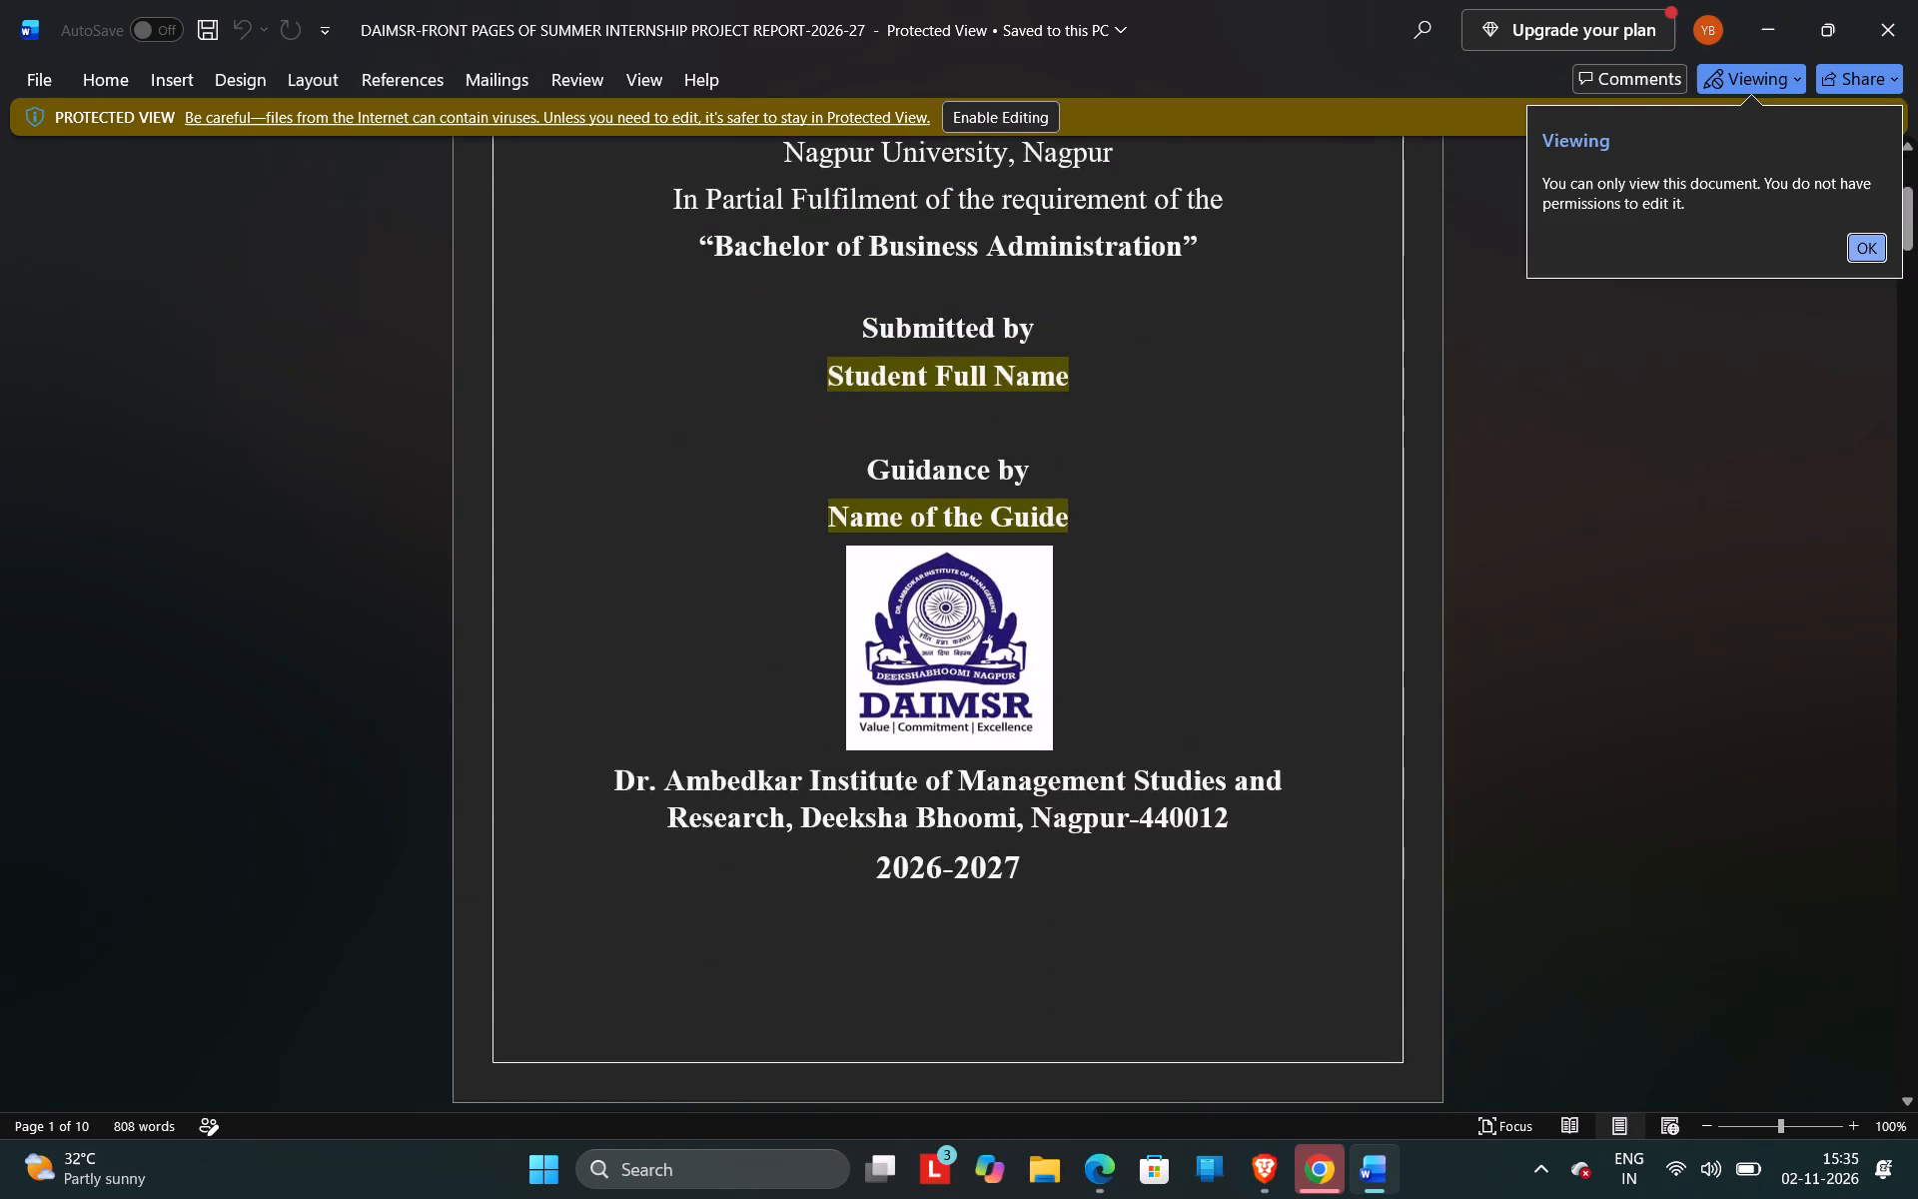
scroll(1282, 459, "down", 3)
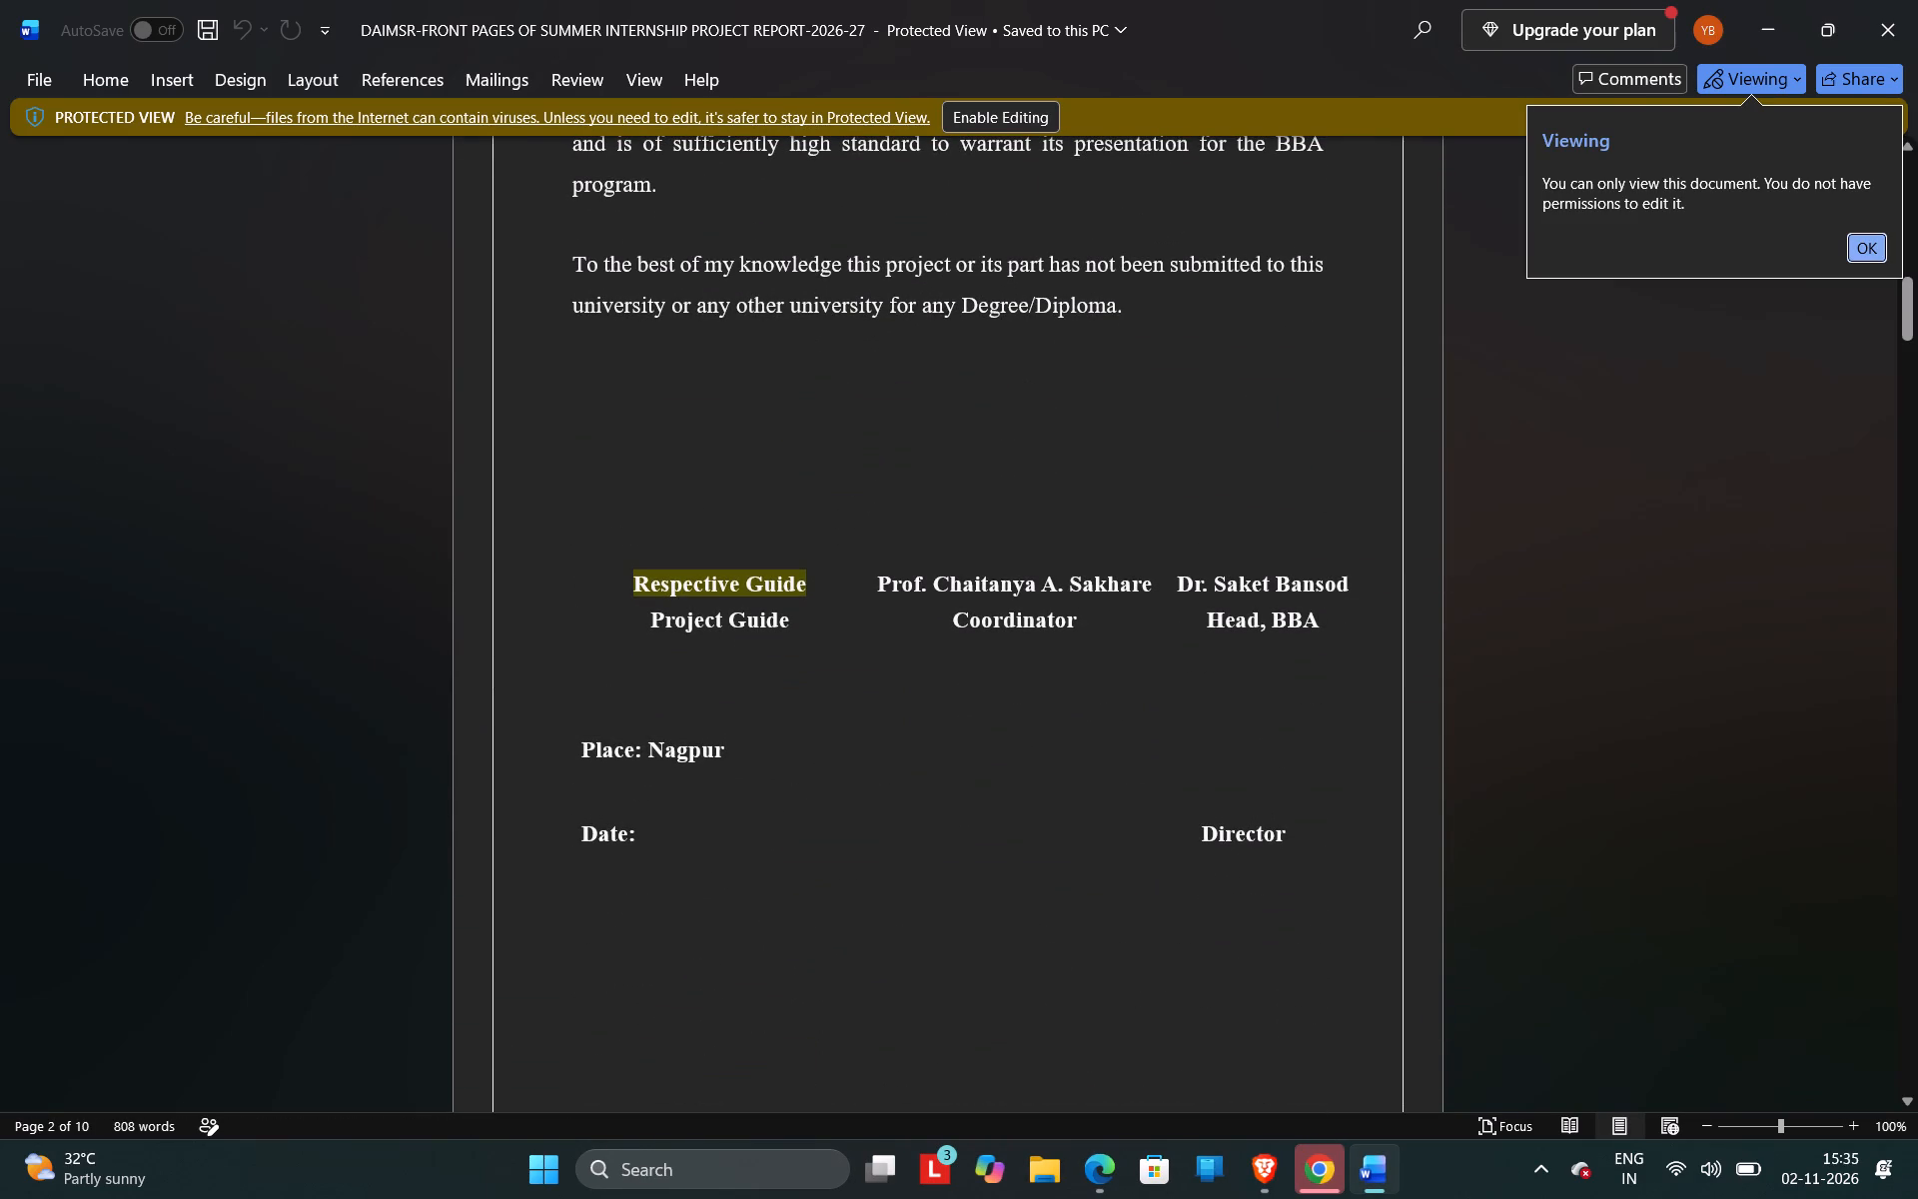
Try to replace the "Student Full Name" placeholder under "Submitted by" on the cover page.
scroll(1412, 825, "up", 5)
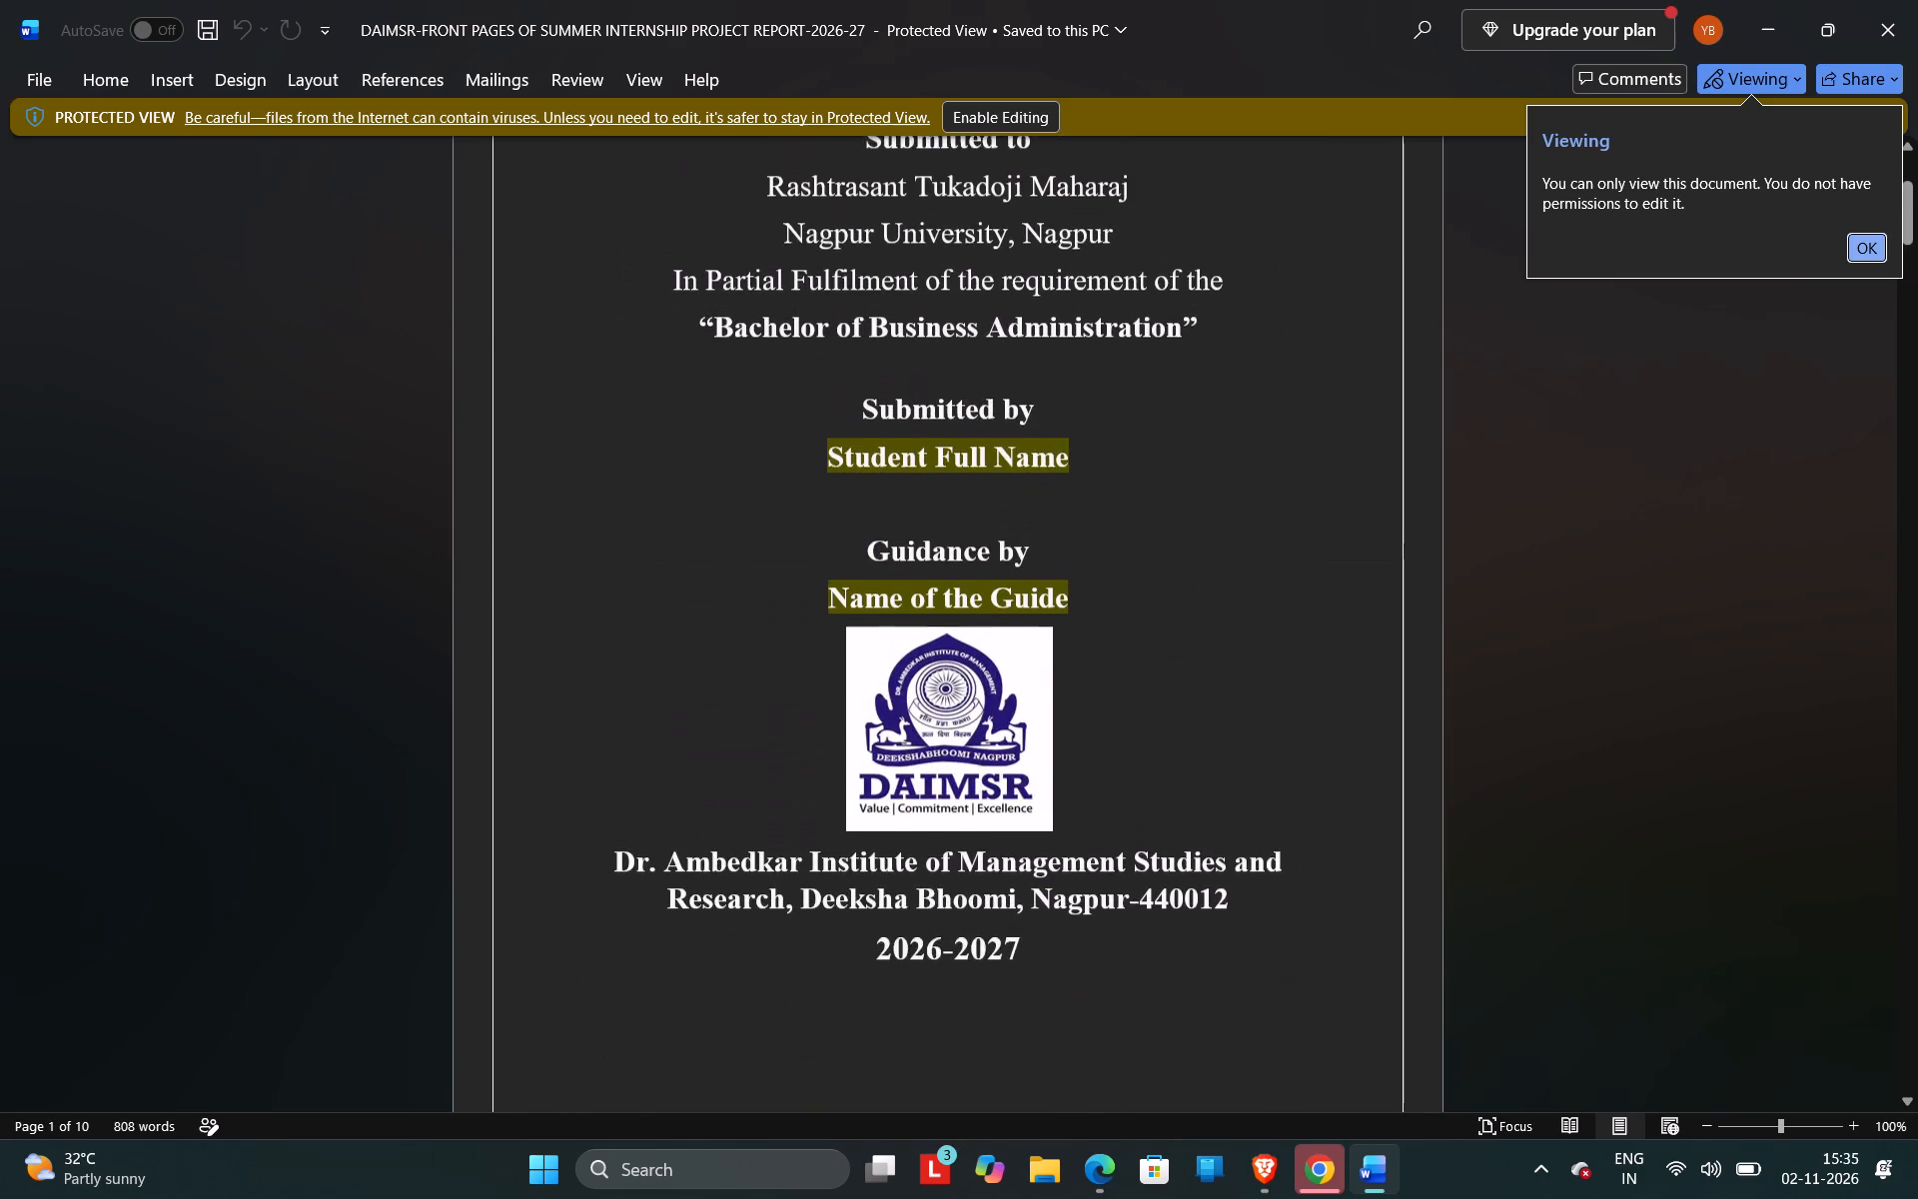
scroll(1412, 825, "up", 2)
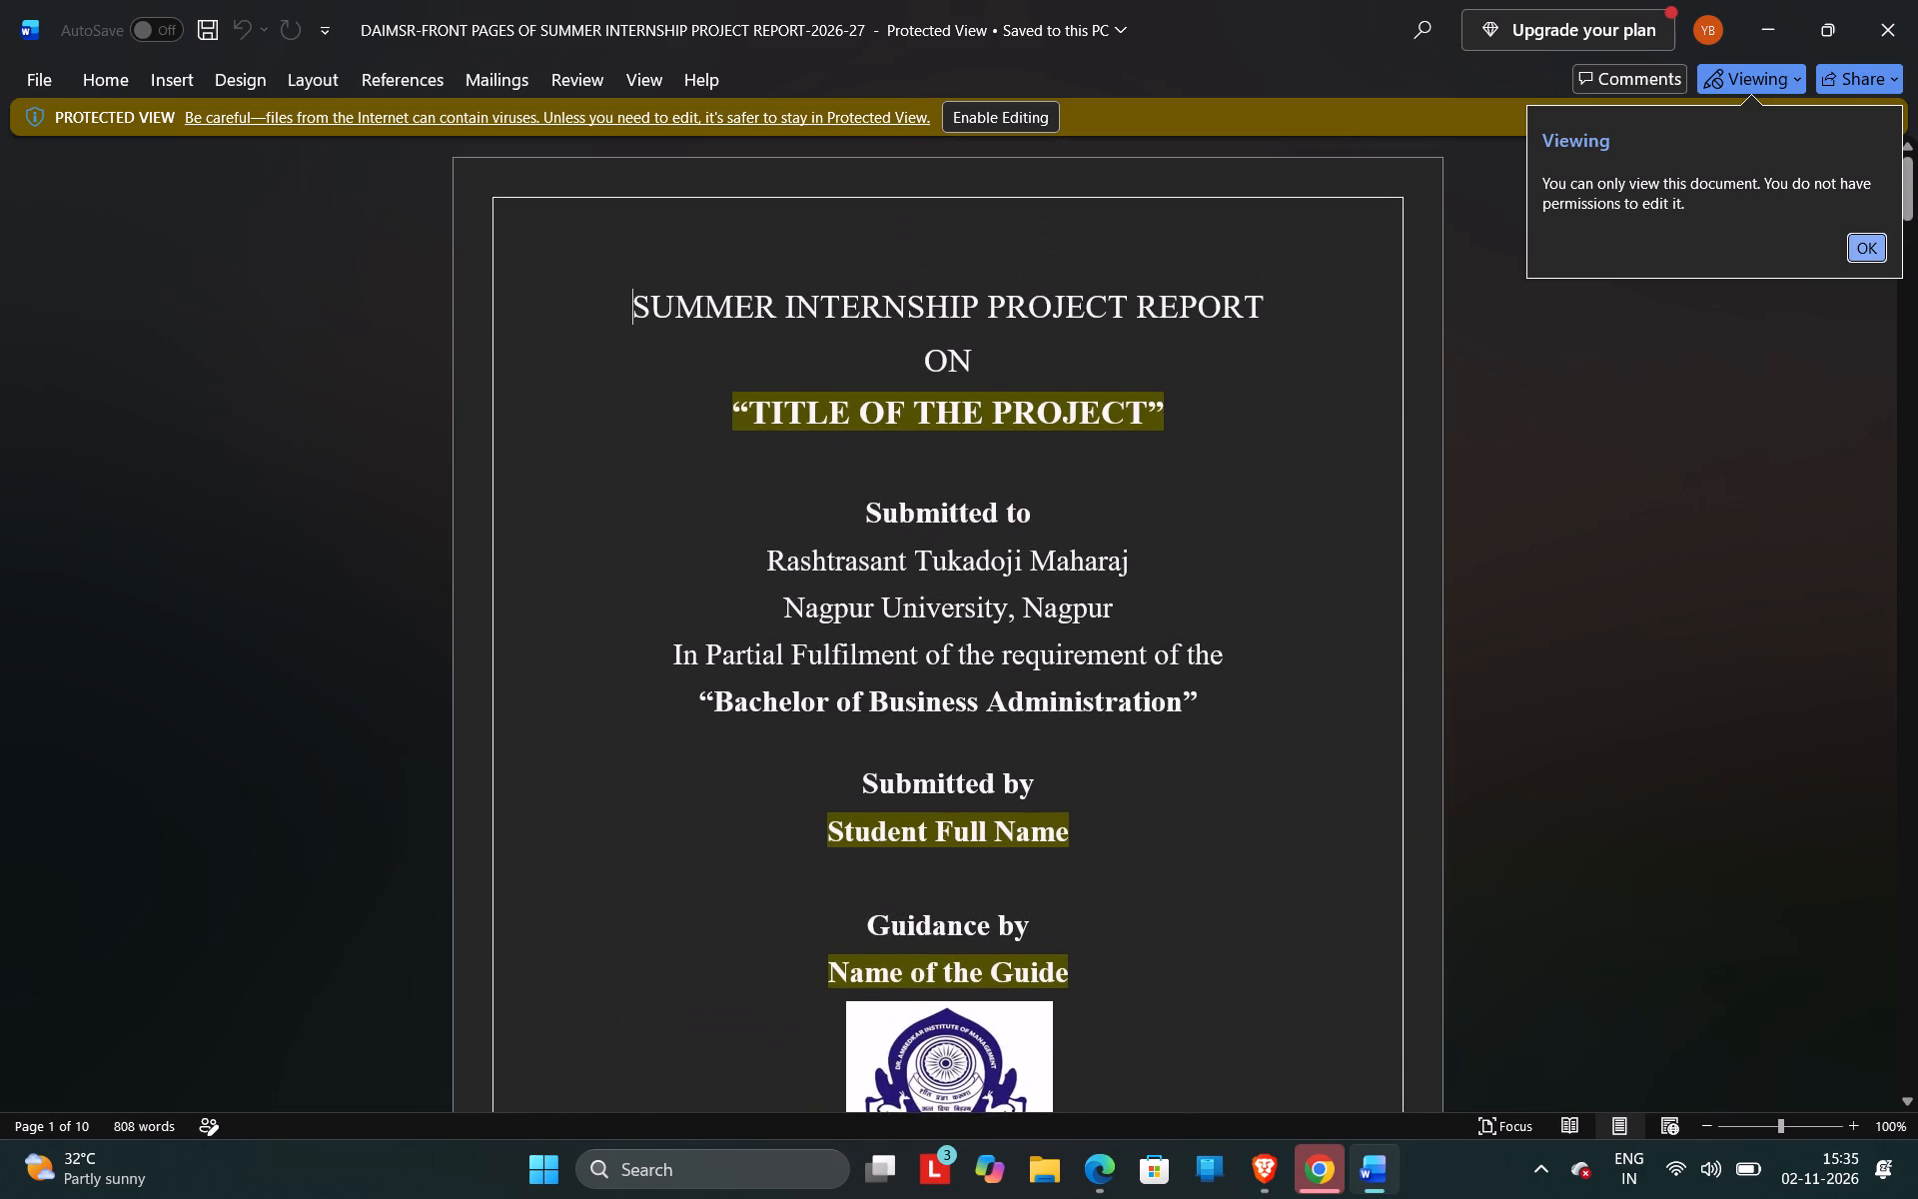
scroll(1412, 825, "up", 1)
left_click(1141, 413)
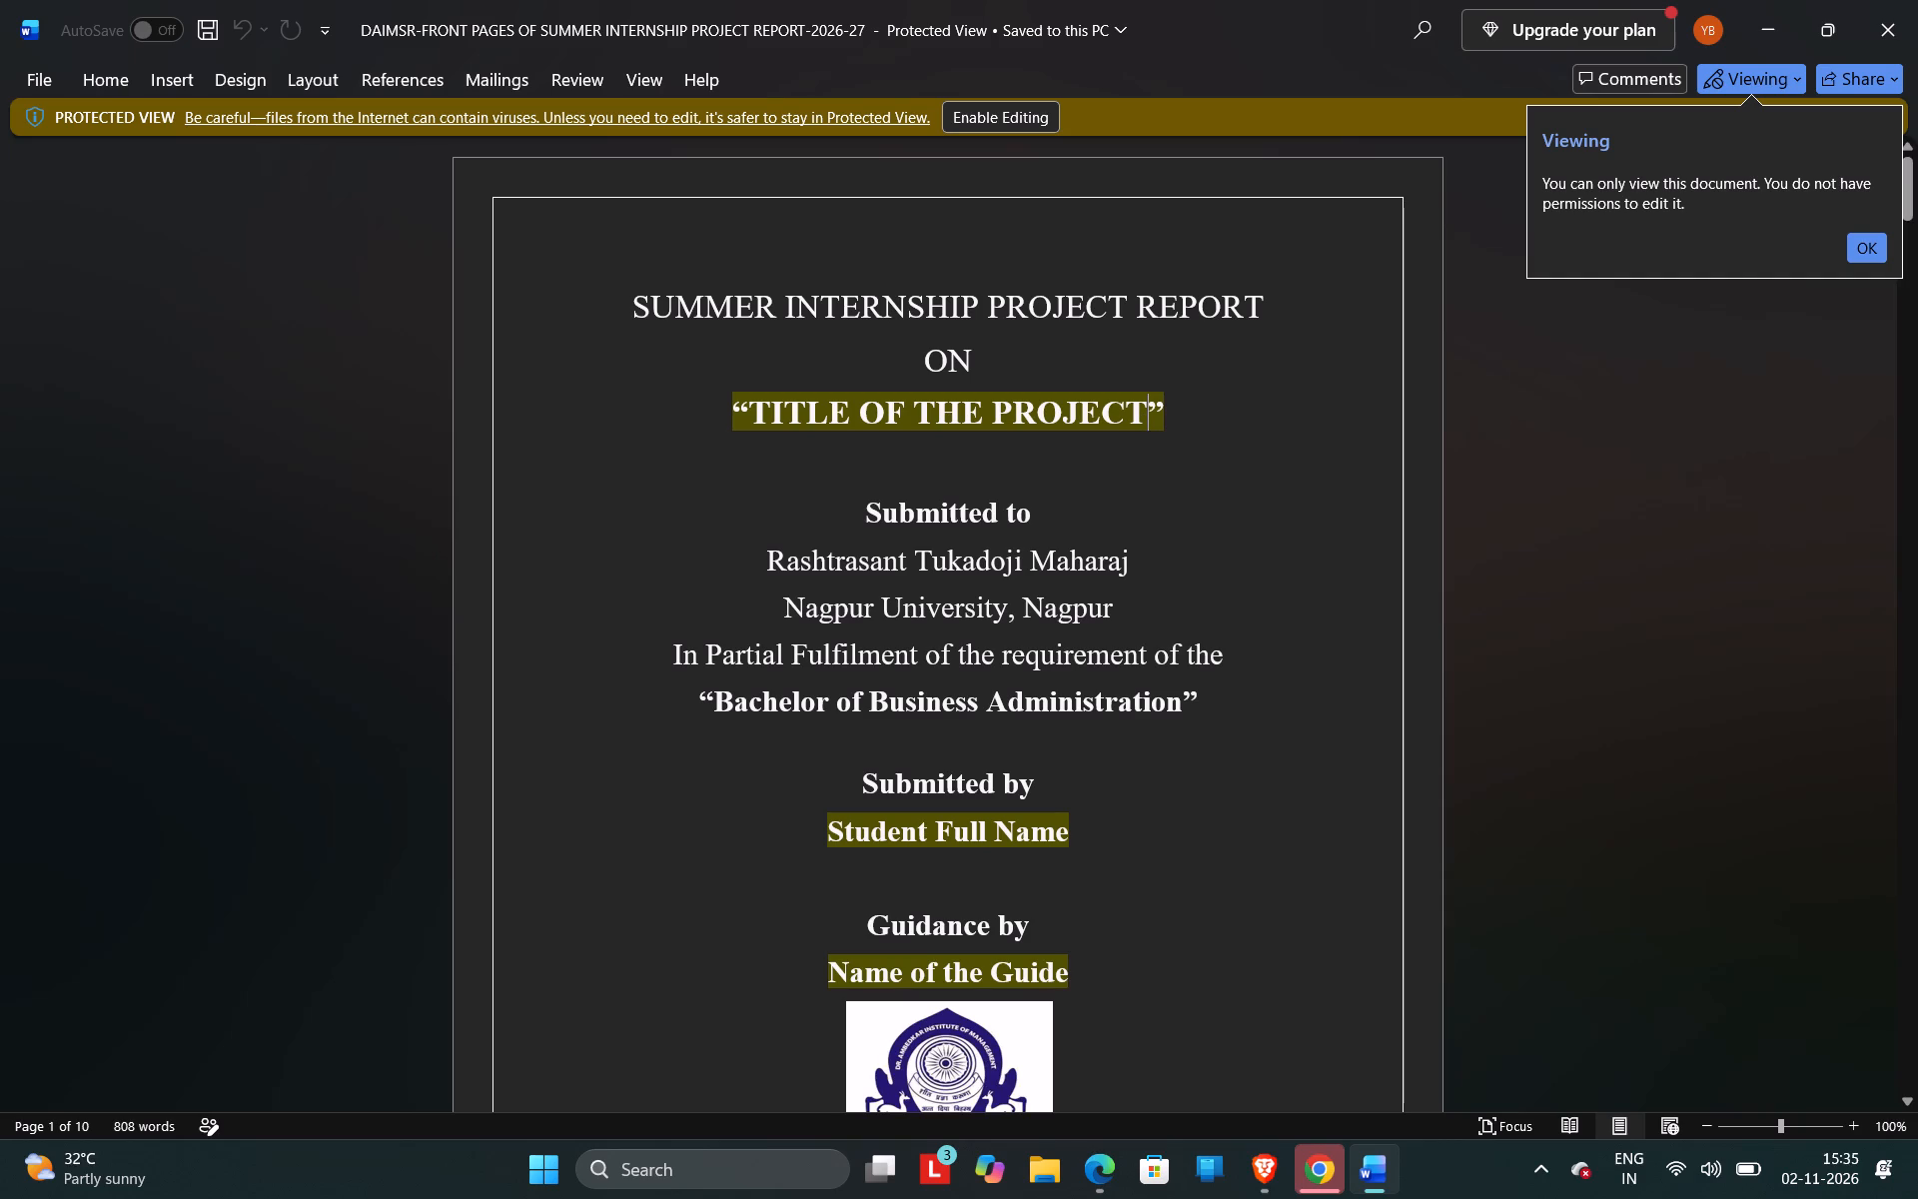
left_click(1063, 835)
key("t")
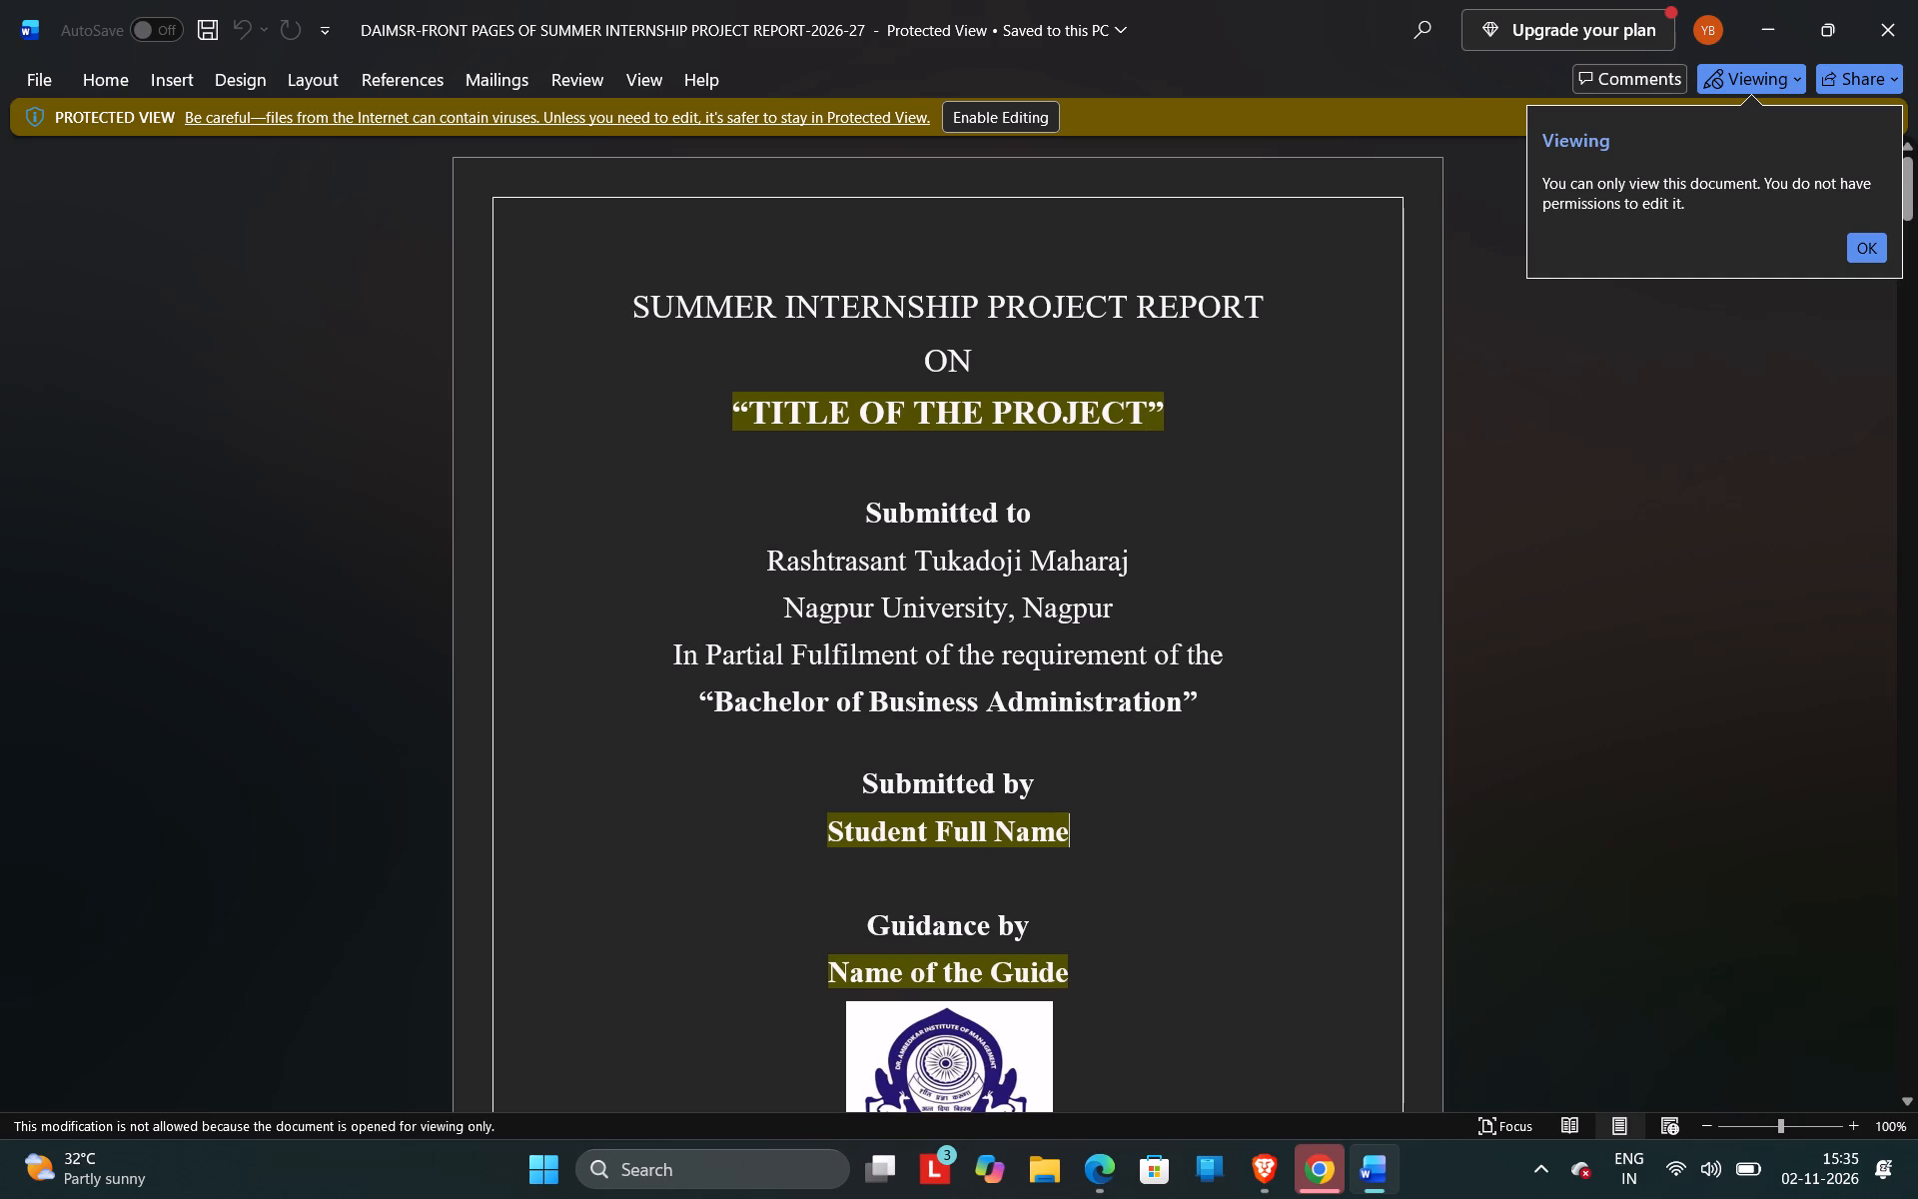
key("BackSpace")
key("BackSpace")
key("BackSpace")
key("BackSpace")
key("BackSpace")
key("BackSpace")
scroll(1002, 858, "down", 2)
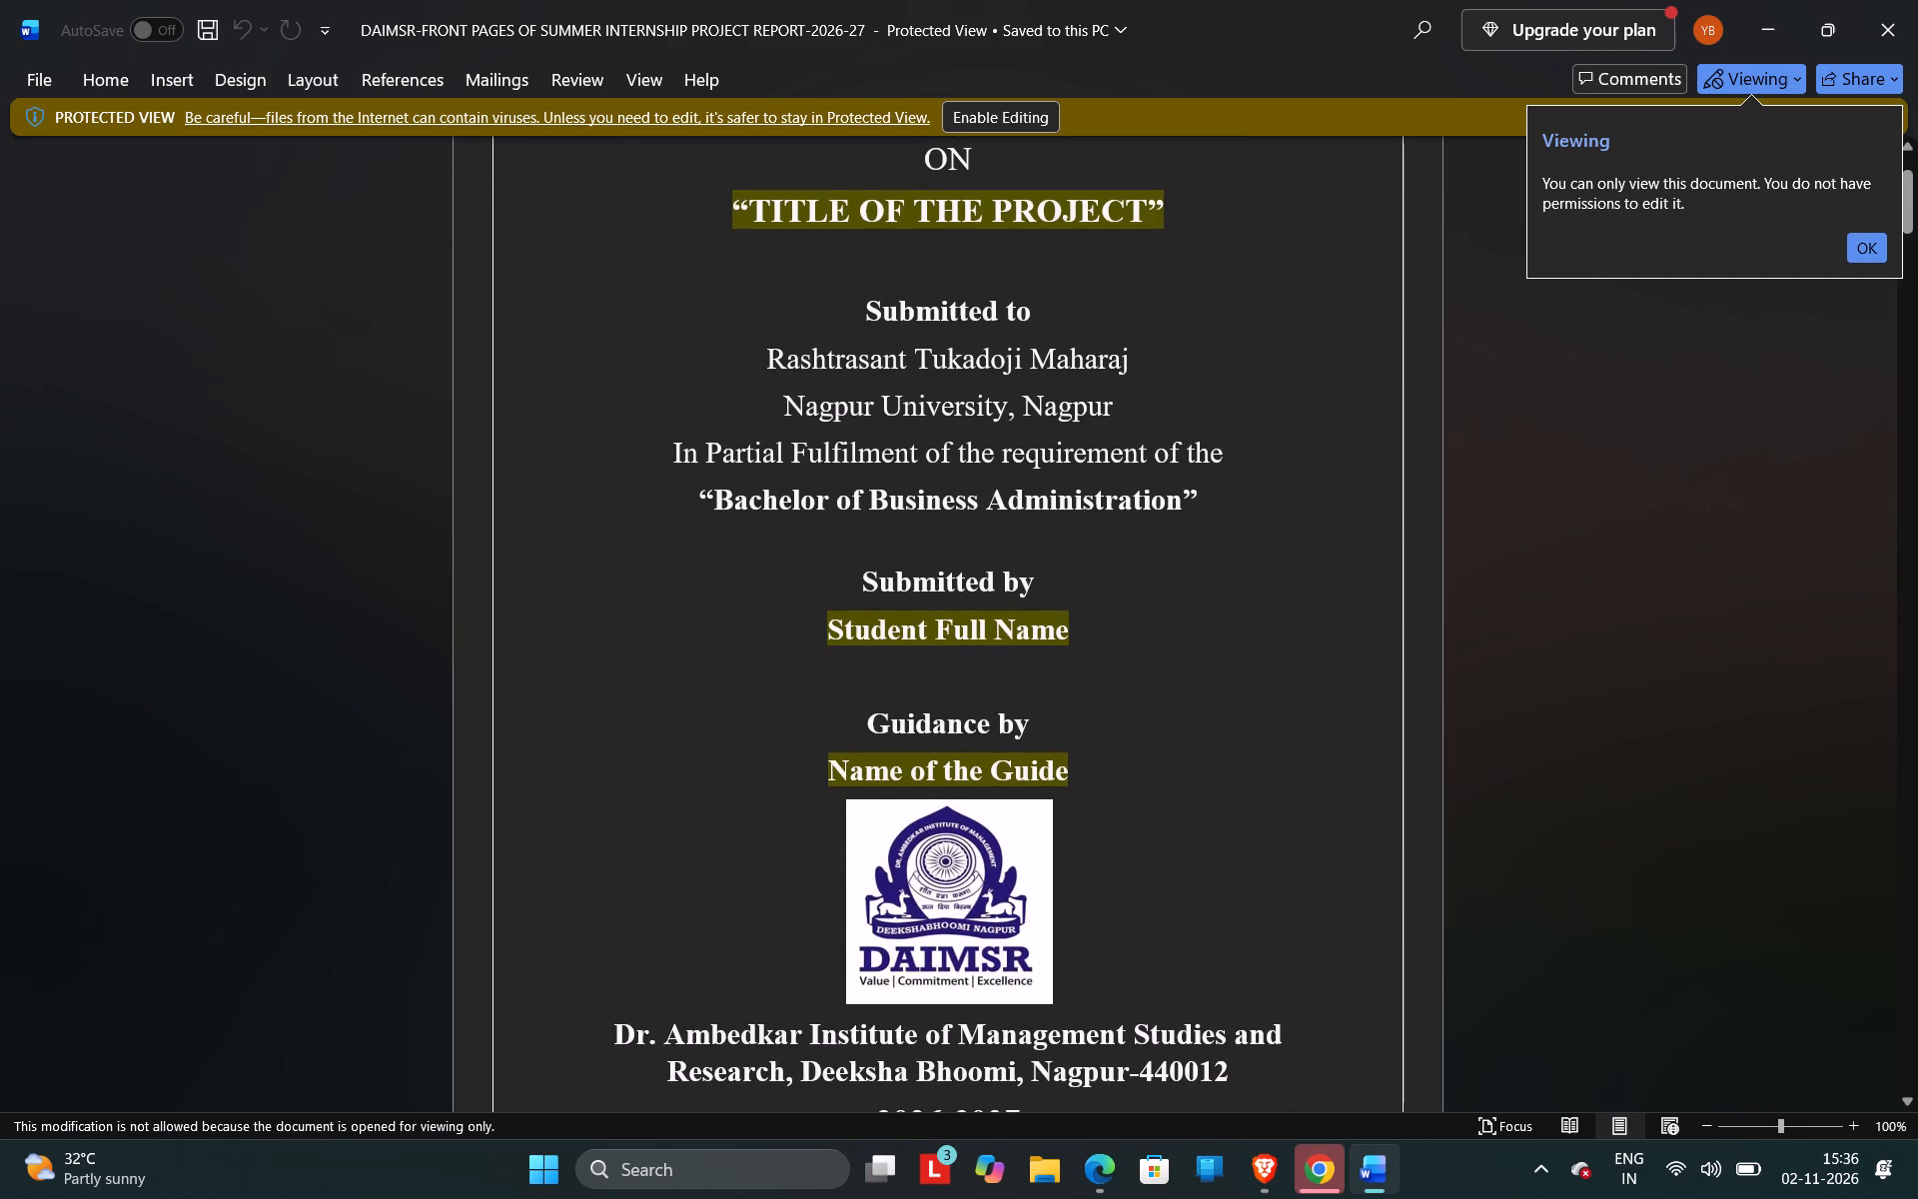
Enable editing of the summer internship project report document.
left_click(995, 105)
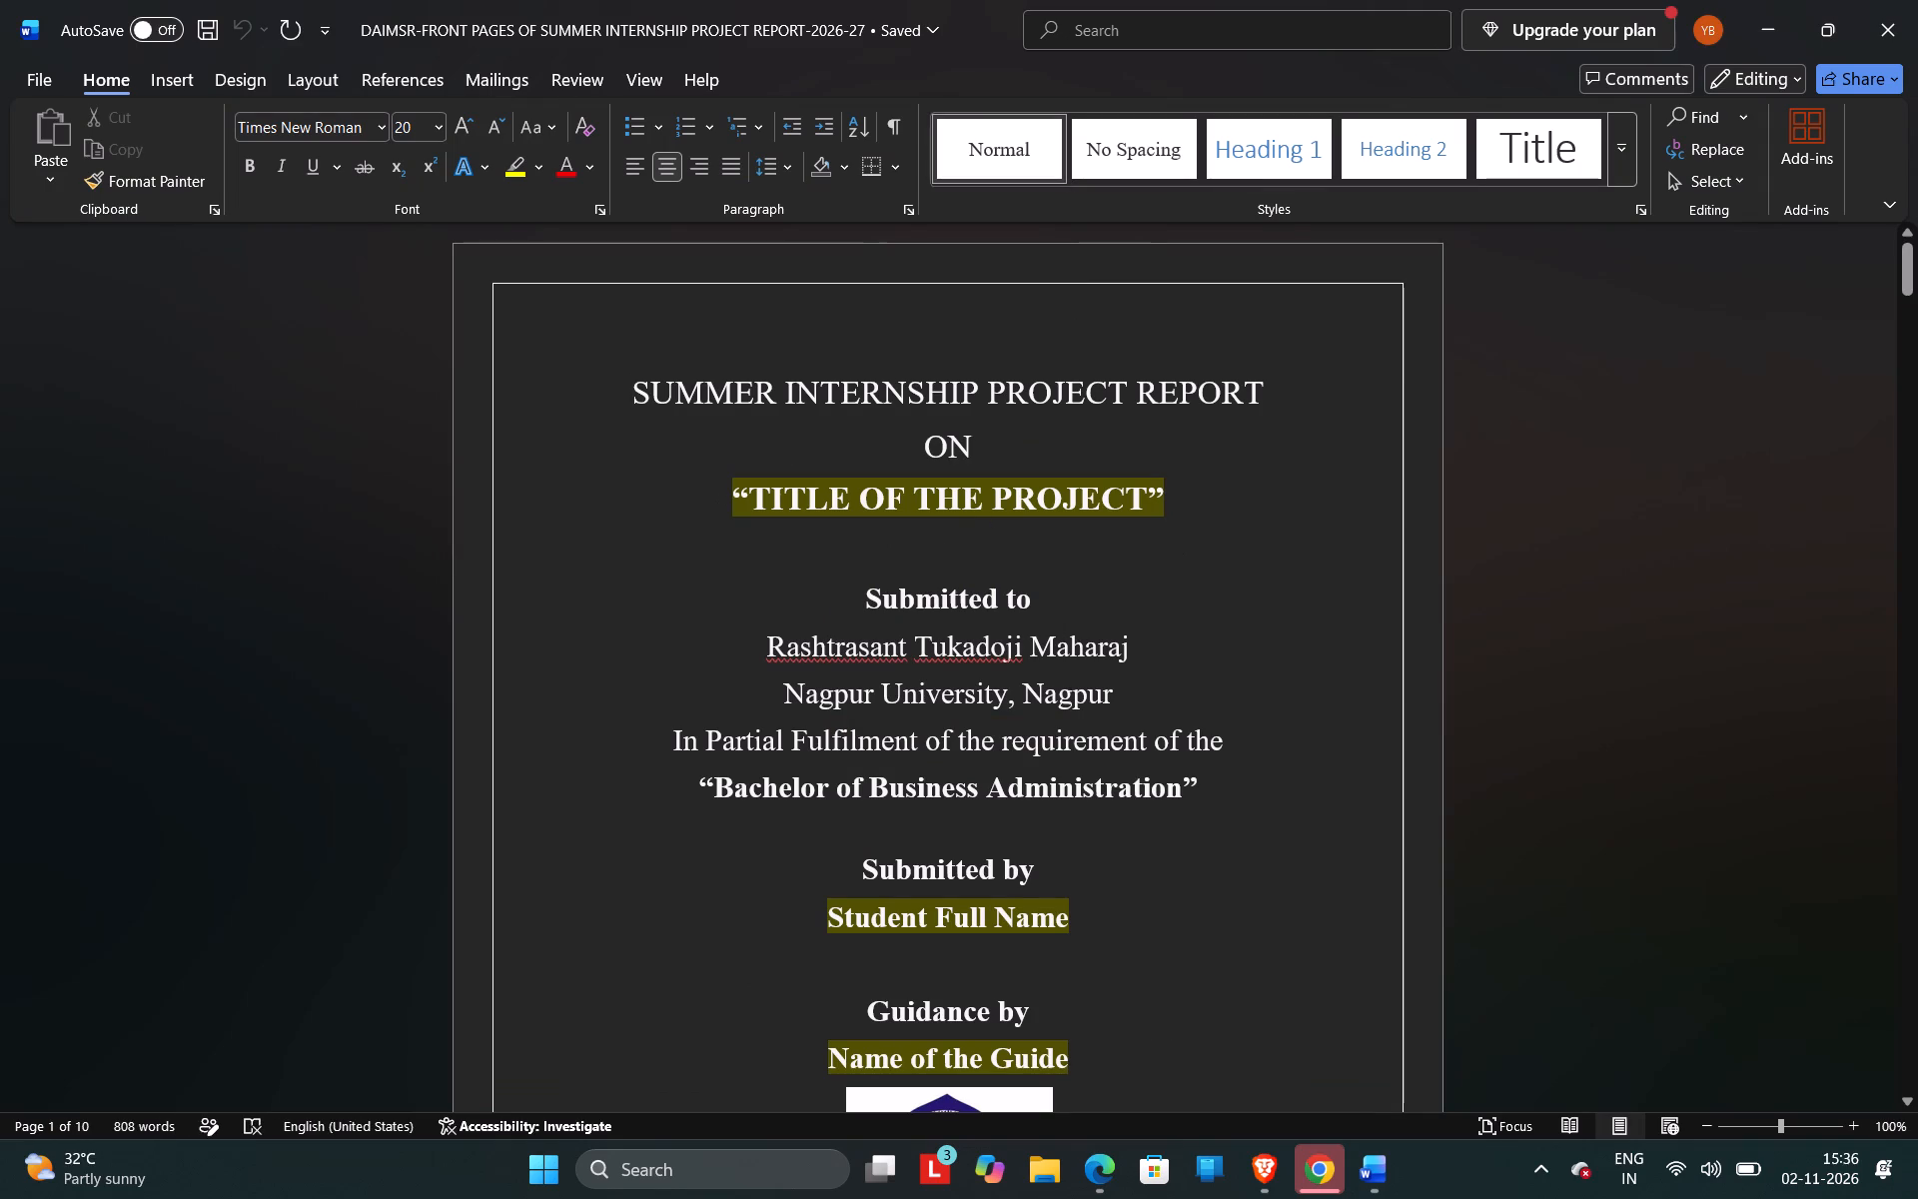
Delete the highlighted "Student Full Name" placeholder under "Submitted by" on the cover page.
left_click(1061, 922)
key("BackSpace")
key("BackSpace")
key("BackSpace")
key("BackSpace")
key("BackSpace")
key("BackSpace")
key("BackSpace")
key("BackSpace")
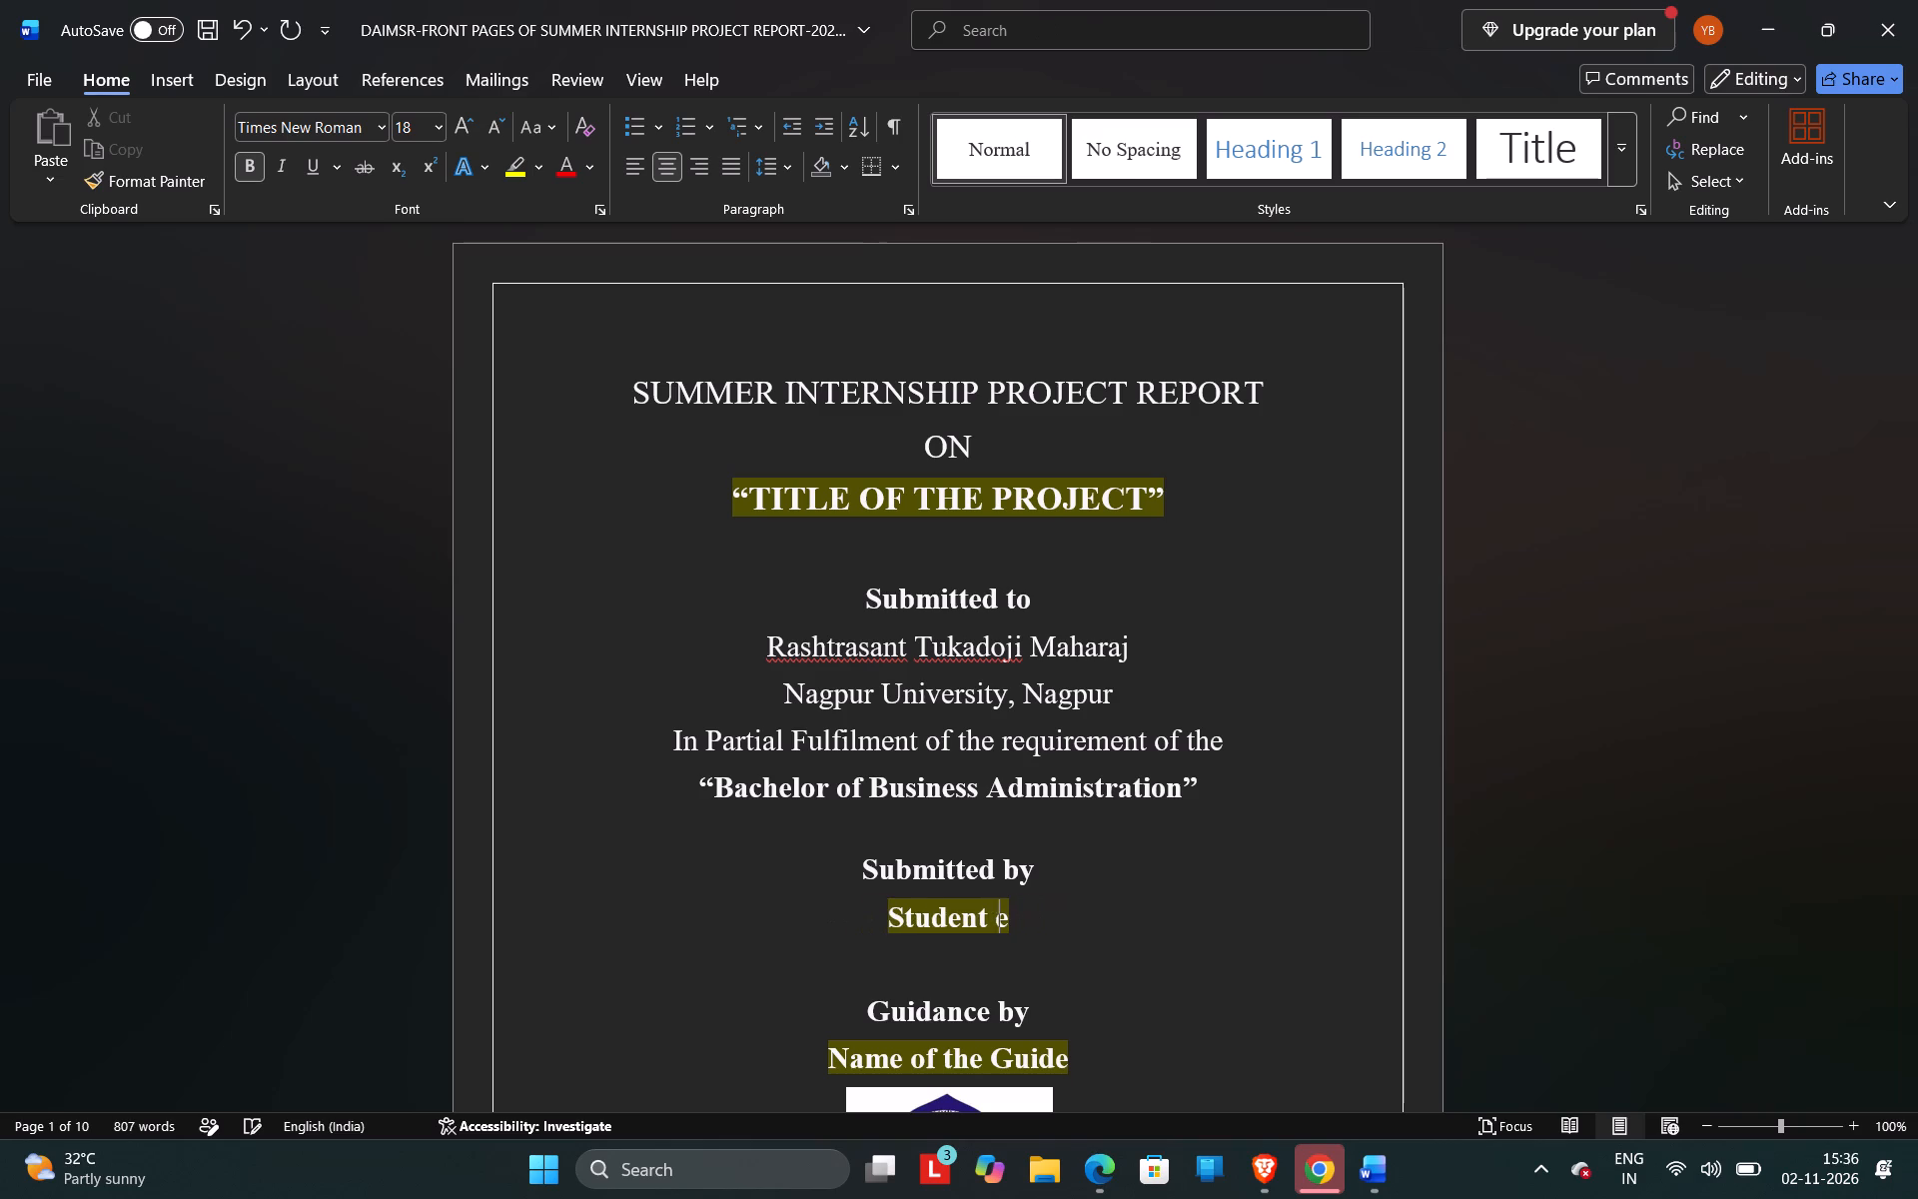
key("BackSpace")
key("BackSpace")
key("BackSpace")
key("BackSpace")
key("BackSpace")
key("BackSpace")
key("BackSpace")
key("BackSpace")
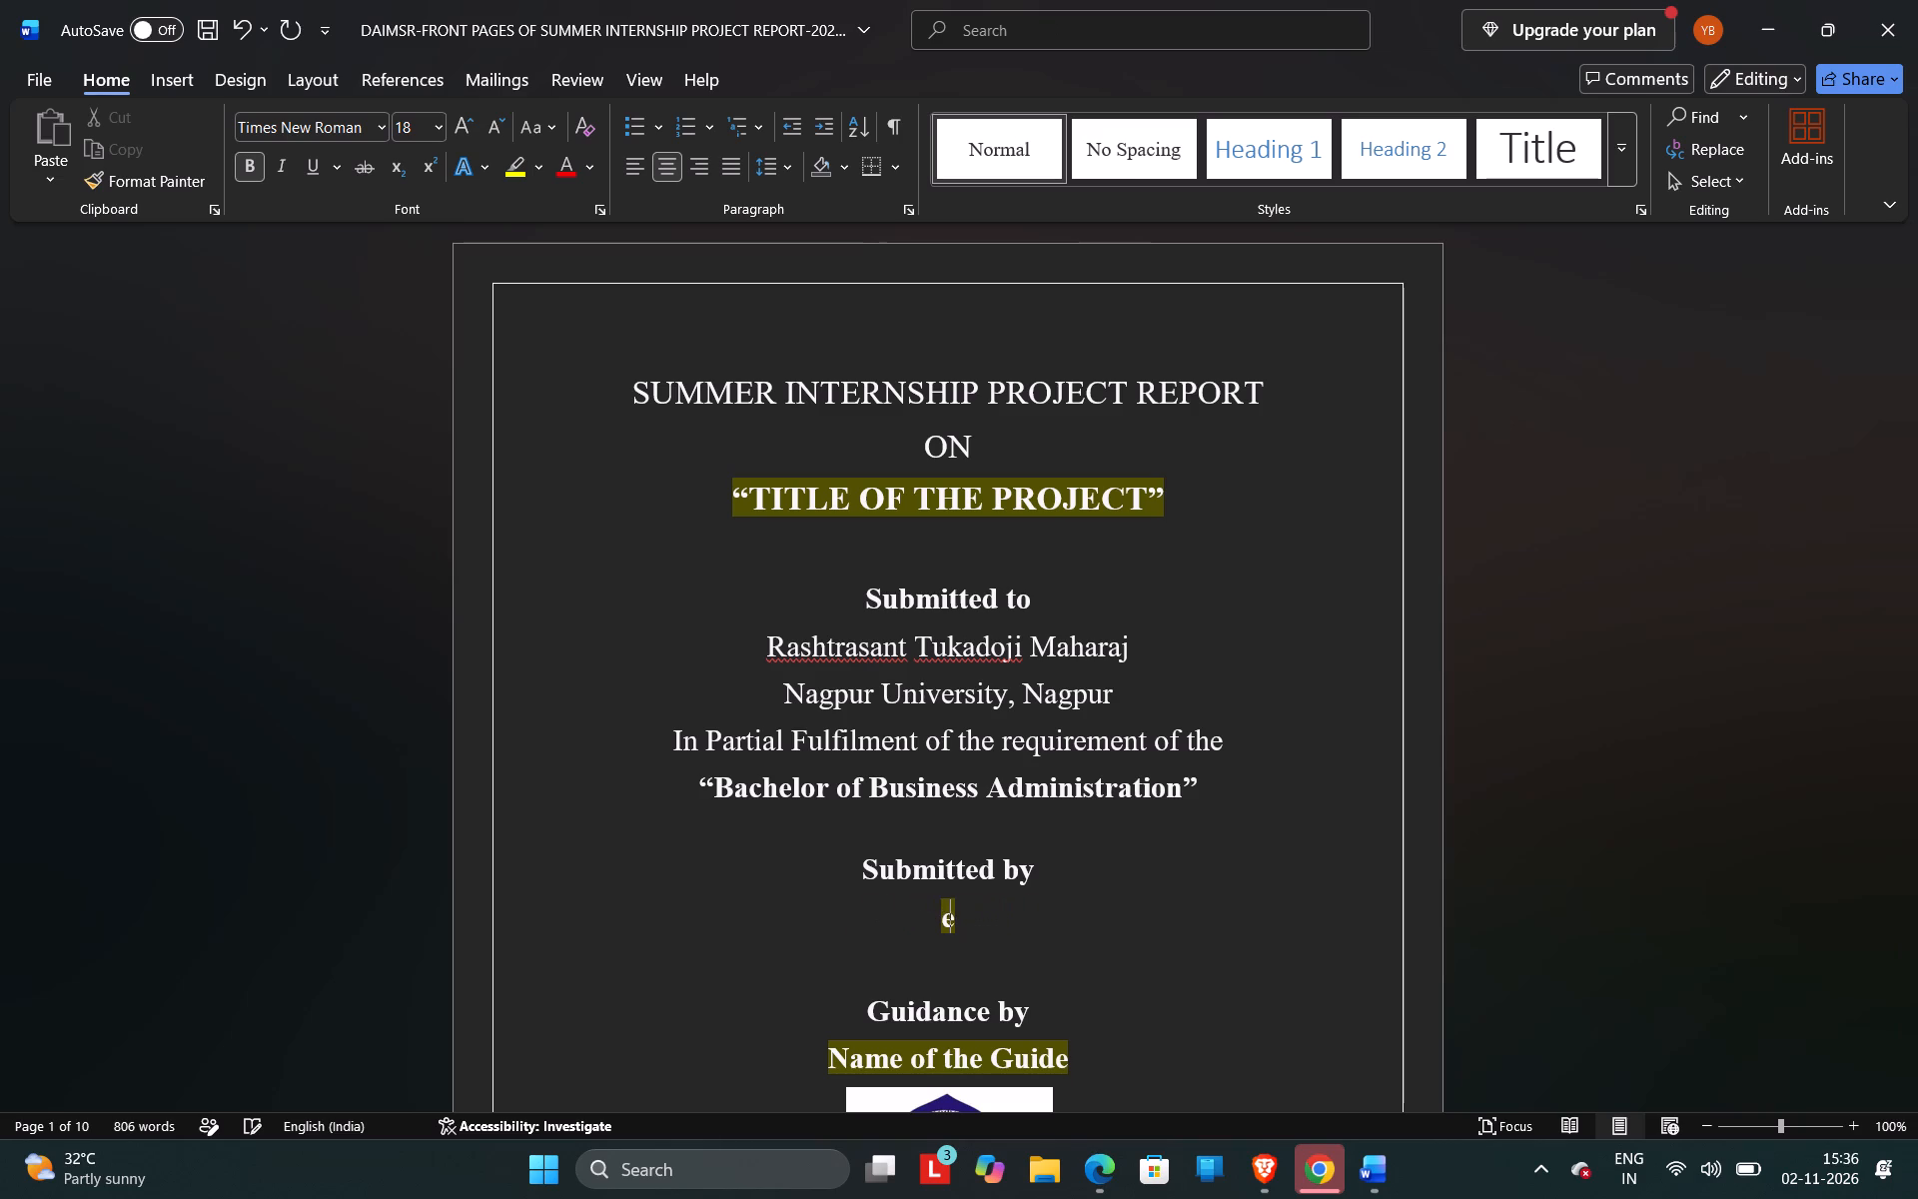
key("BackSpace")
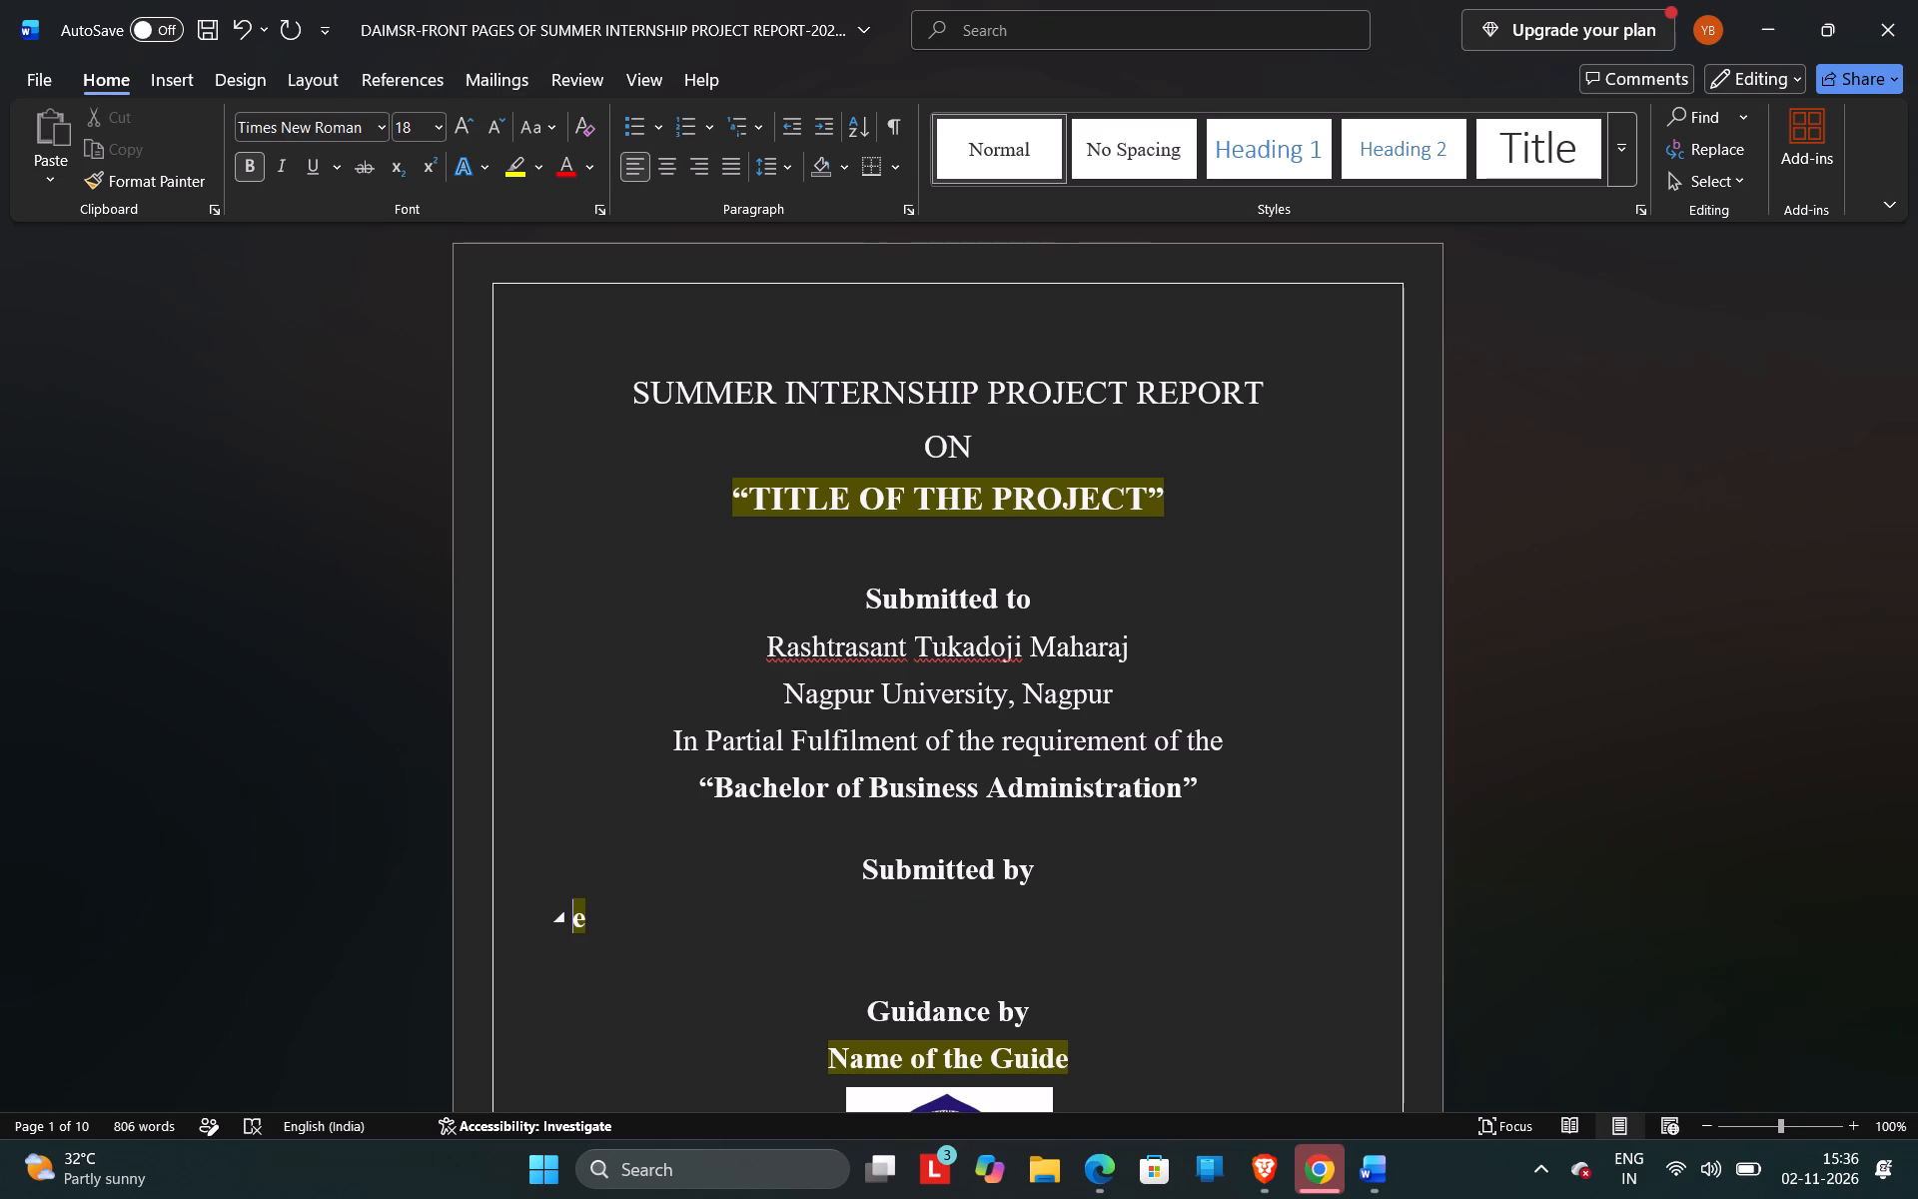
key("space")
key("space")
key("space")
key("BackSpace")
key("BackSpace")
key("BackSpace")
key("BackSpace")
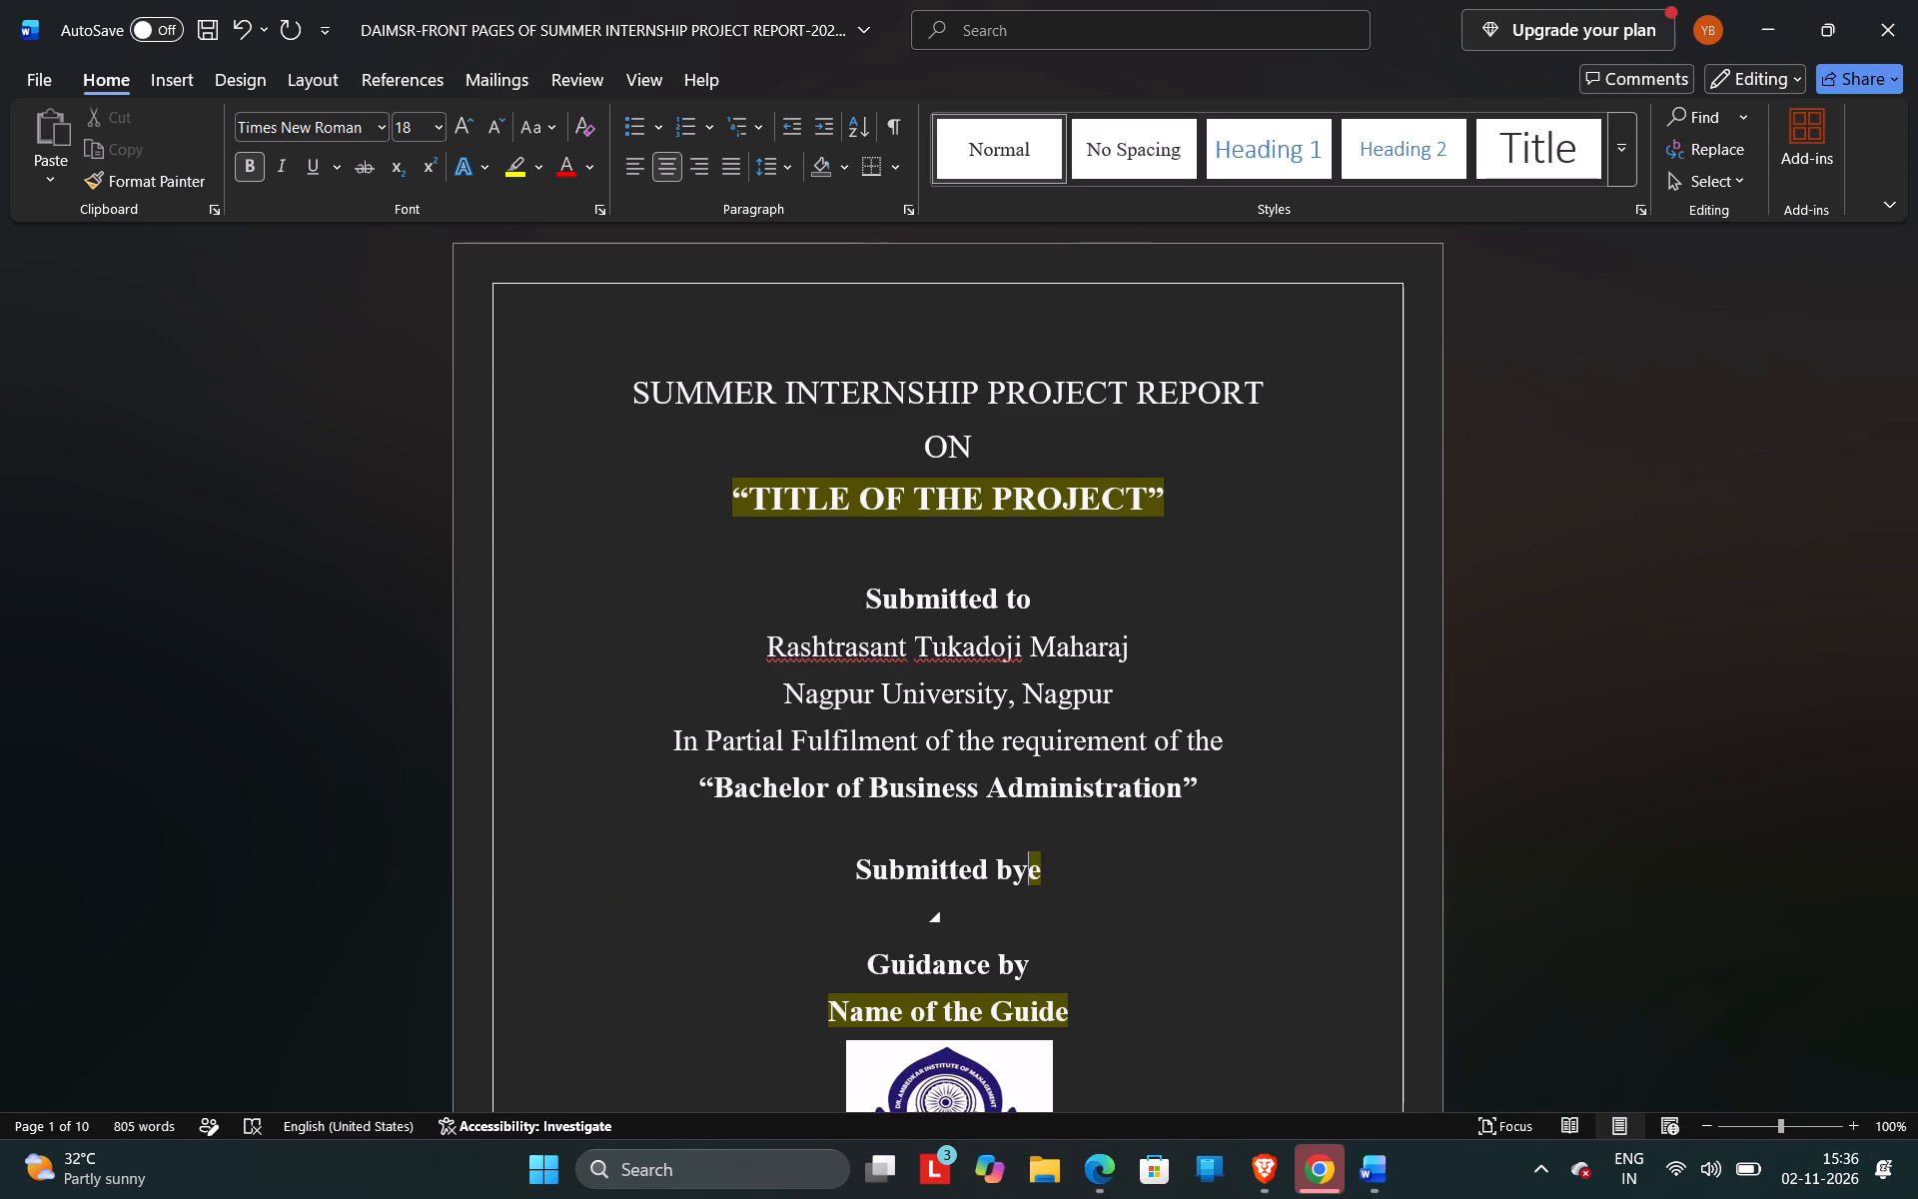
left_click(1068, 861)
key("BackSpace")
key("BackSpace")
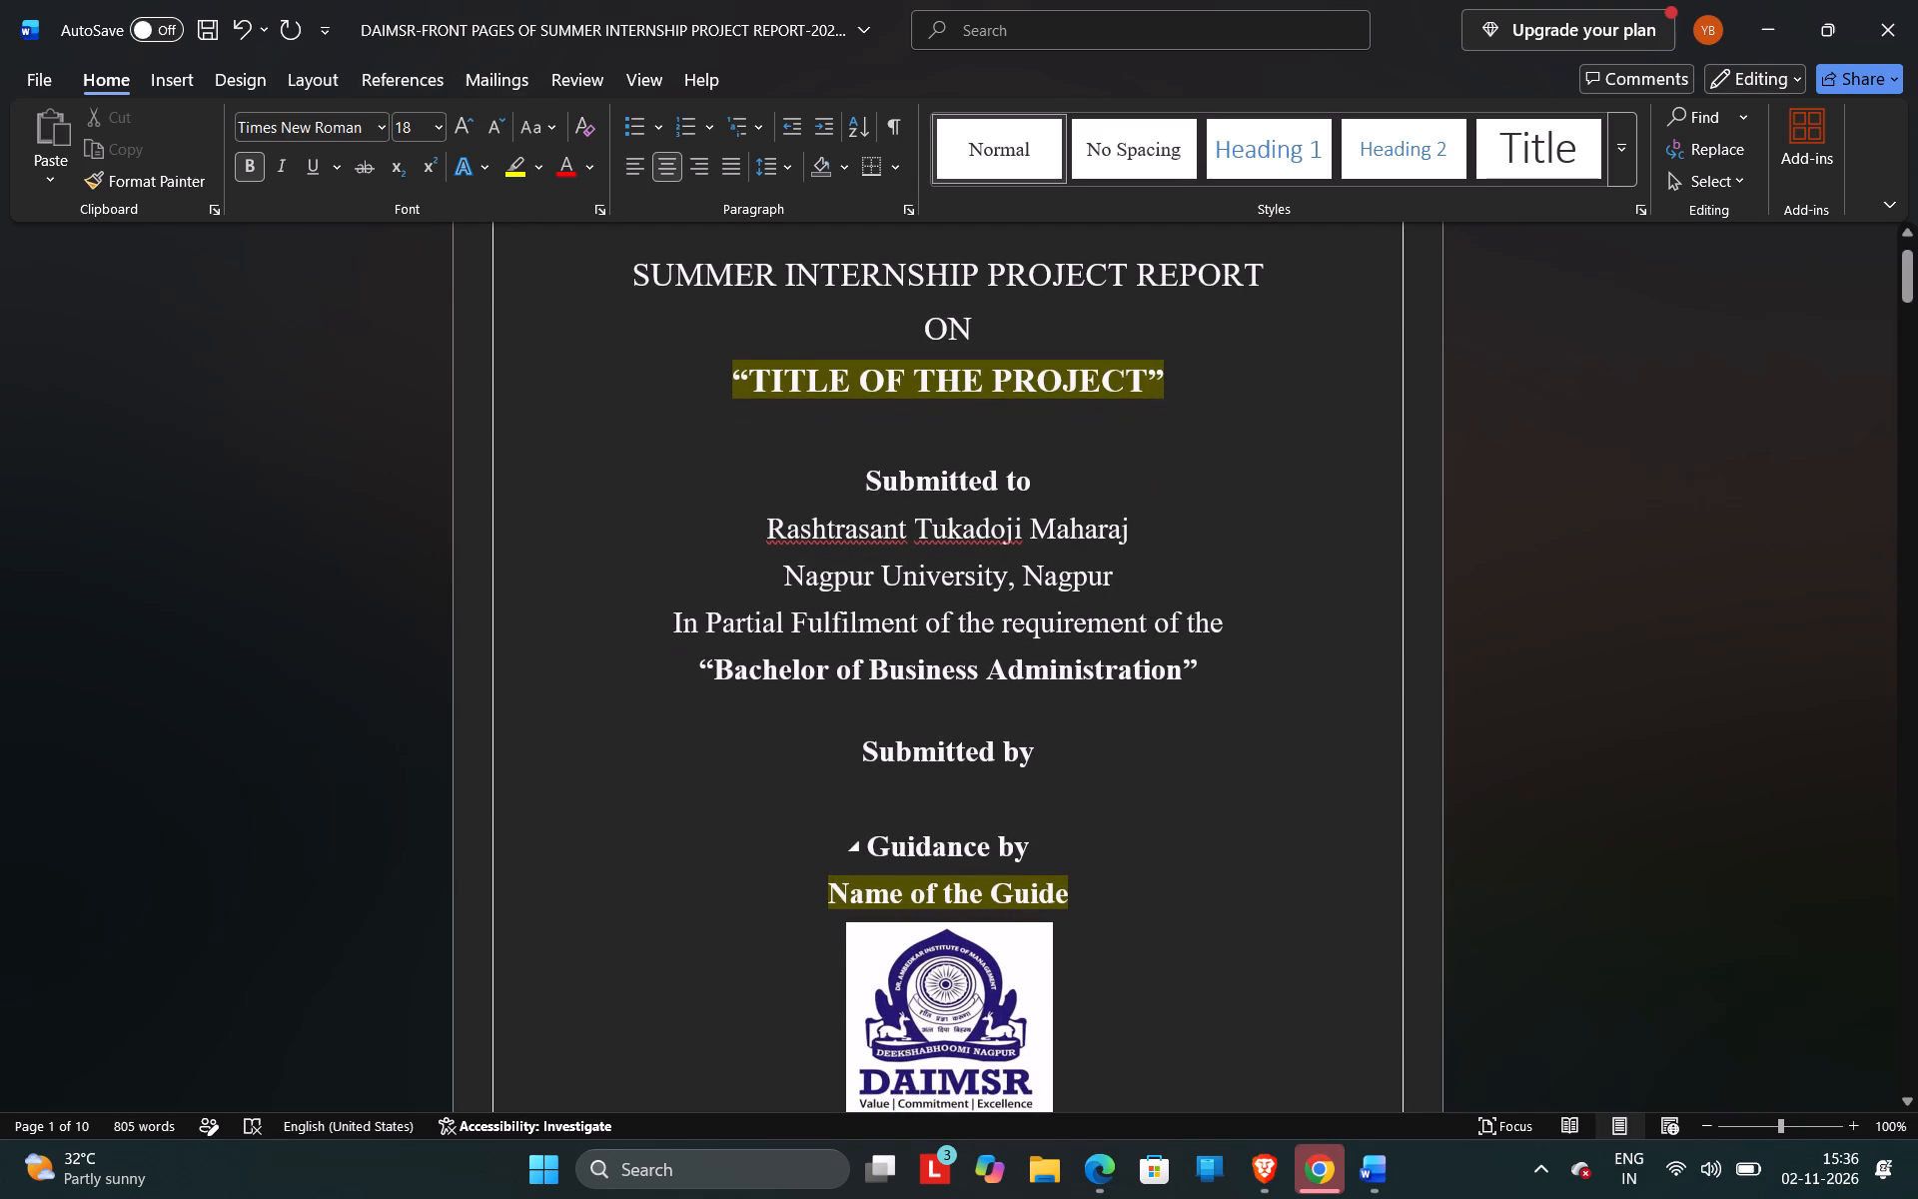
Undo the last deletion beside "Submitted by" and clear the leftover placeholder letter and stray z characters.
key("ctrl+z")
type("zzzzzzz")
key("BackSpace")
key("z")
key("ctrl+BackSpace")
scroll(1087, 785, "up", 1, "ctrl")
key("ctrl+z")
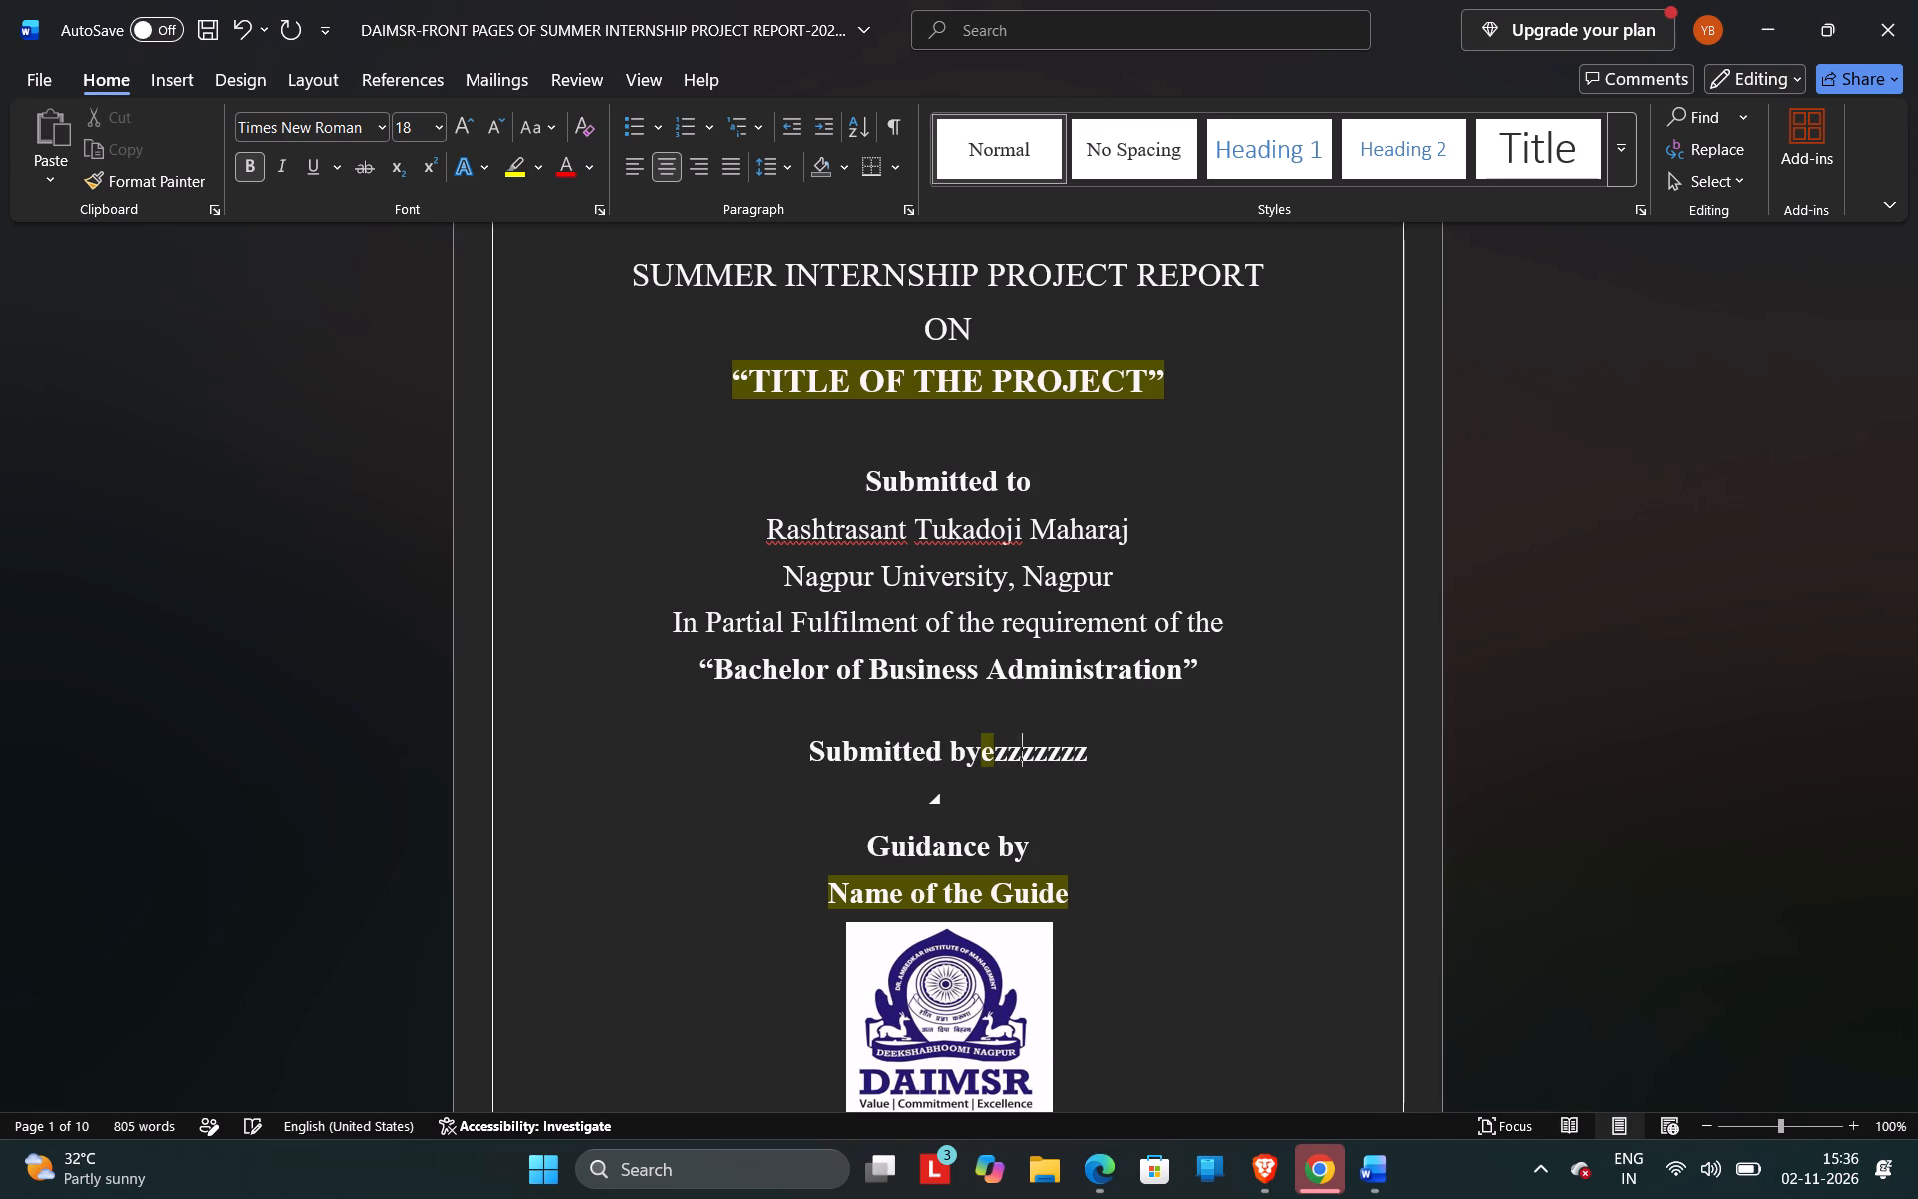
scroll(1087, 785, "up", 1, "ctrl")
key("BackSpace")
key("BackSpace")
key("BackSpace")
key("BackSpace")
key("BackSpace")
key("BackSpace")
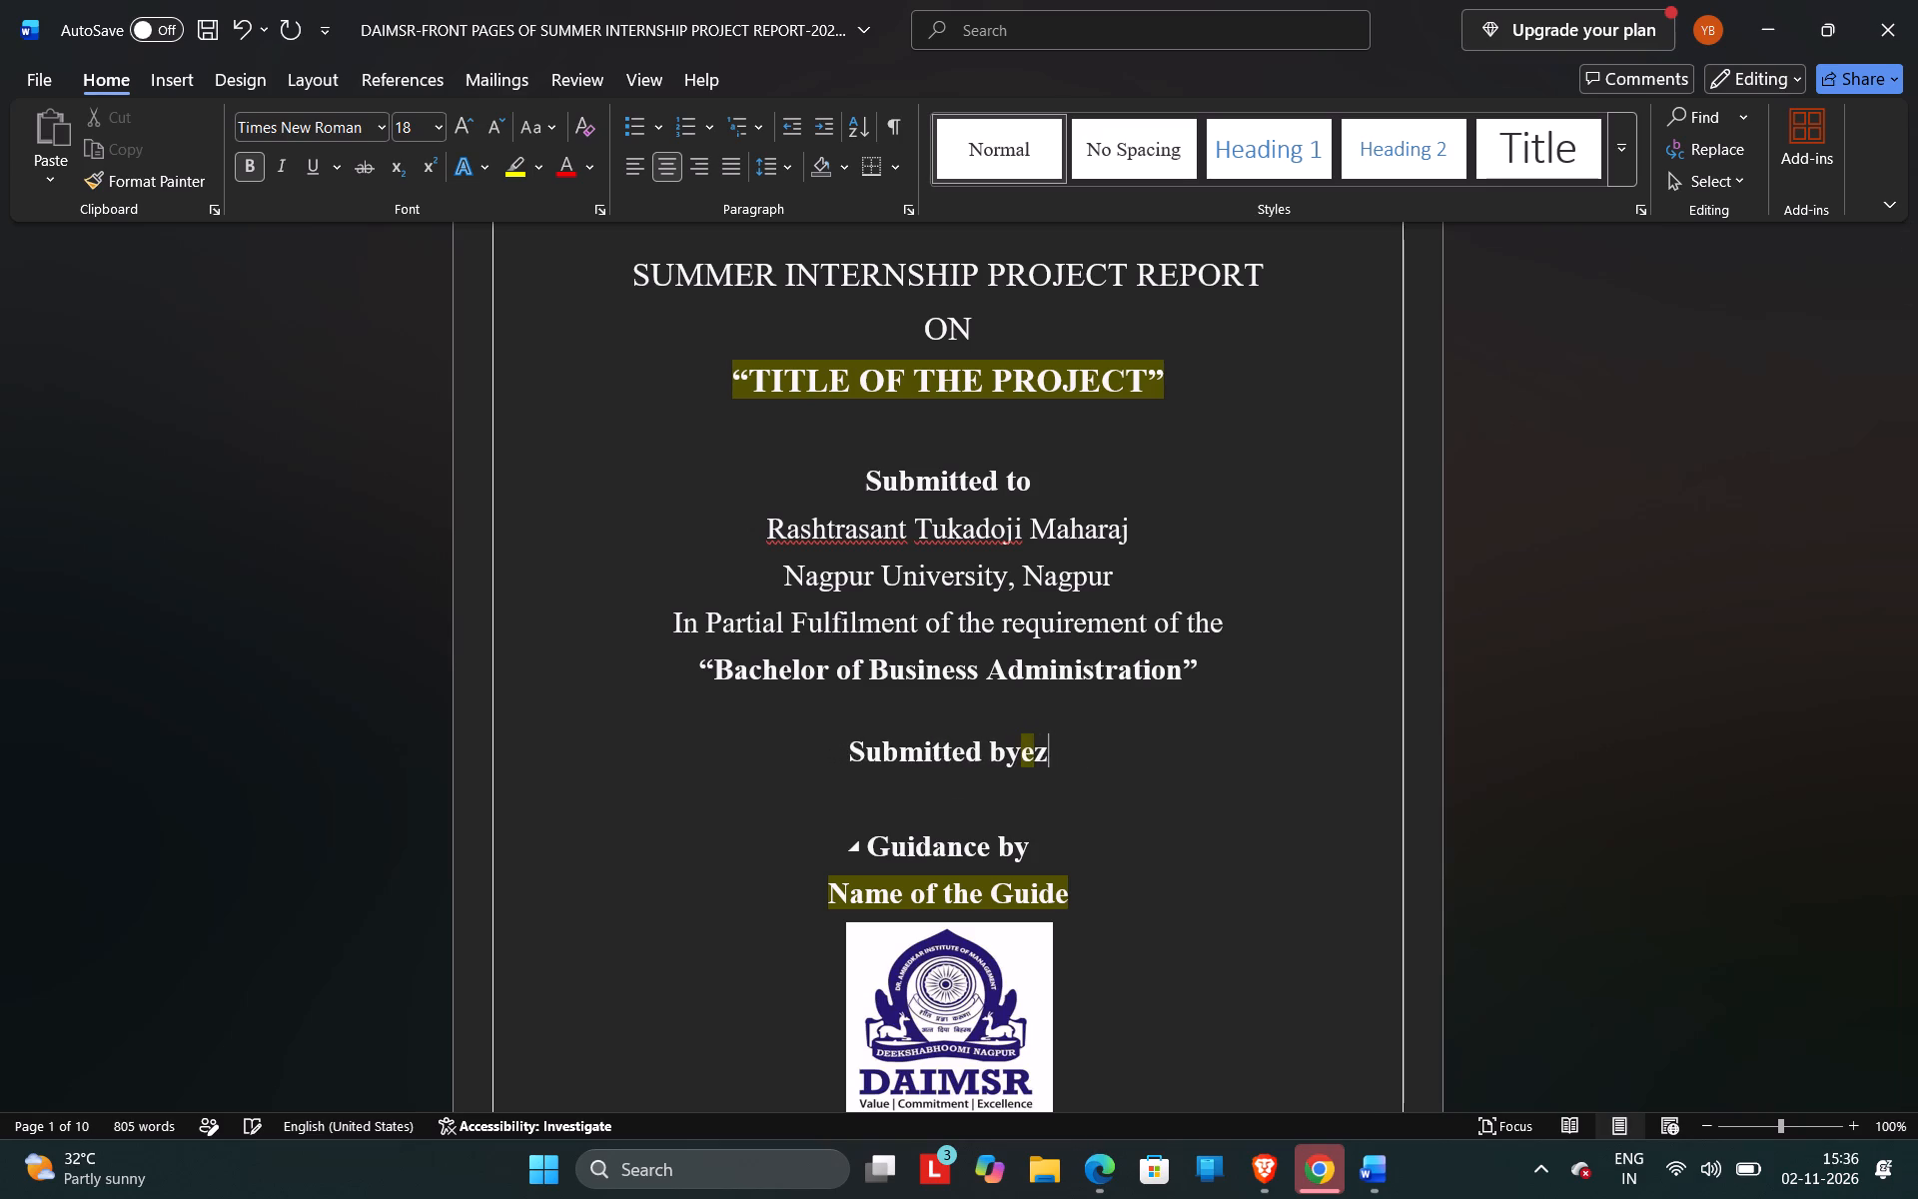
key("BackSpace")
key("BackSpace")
Enter the student's full name on a new line directly under "Submitted by".
key("Return")
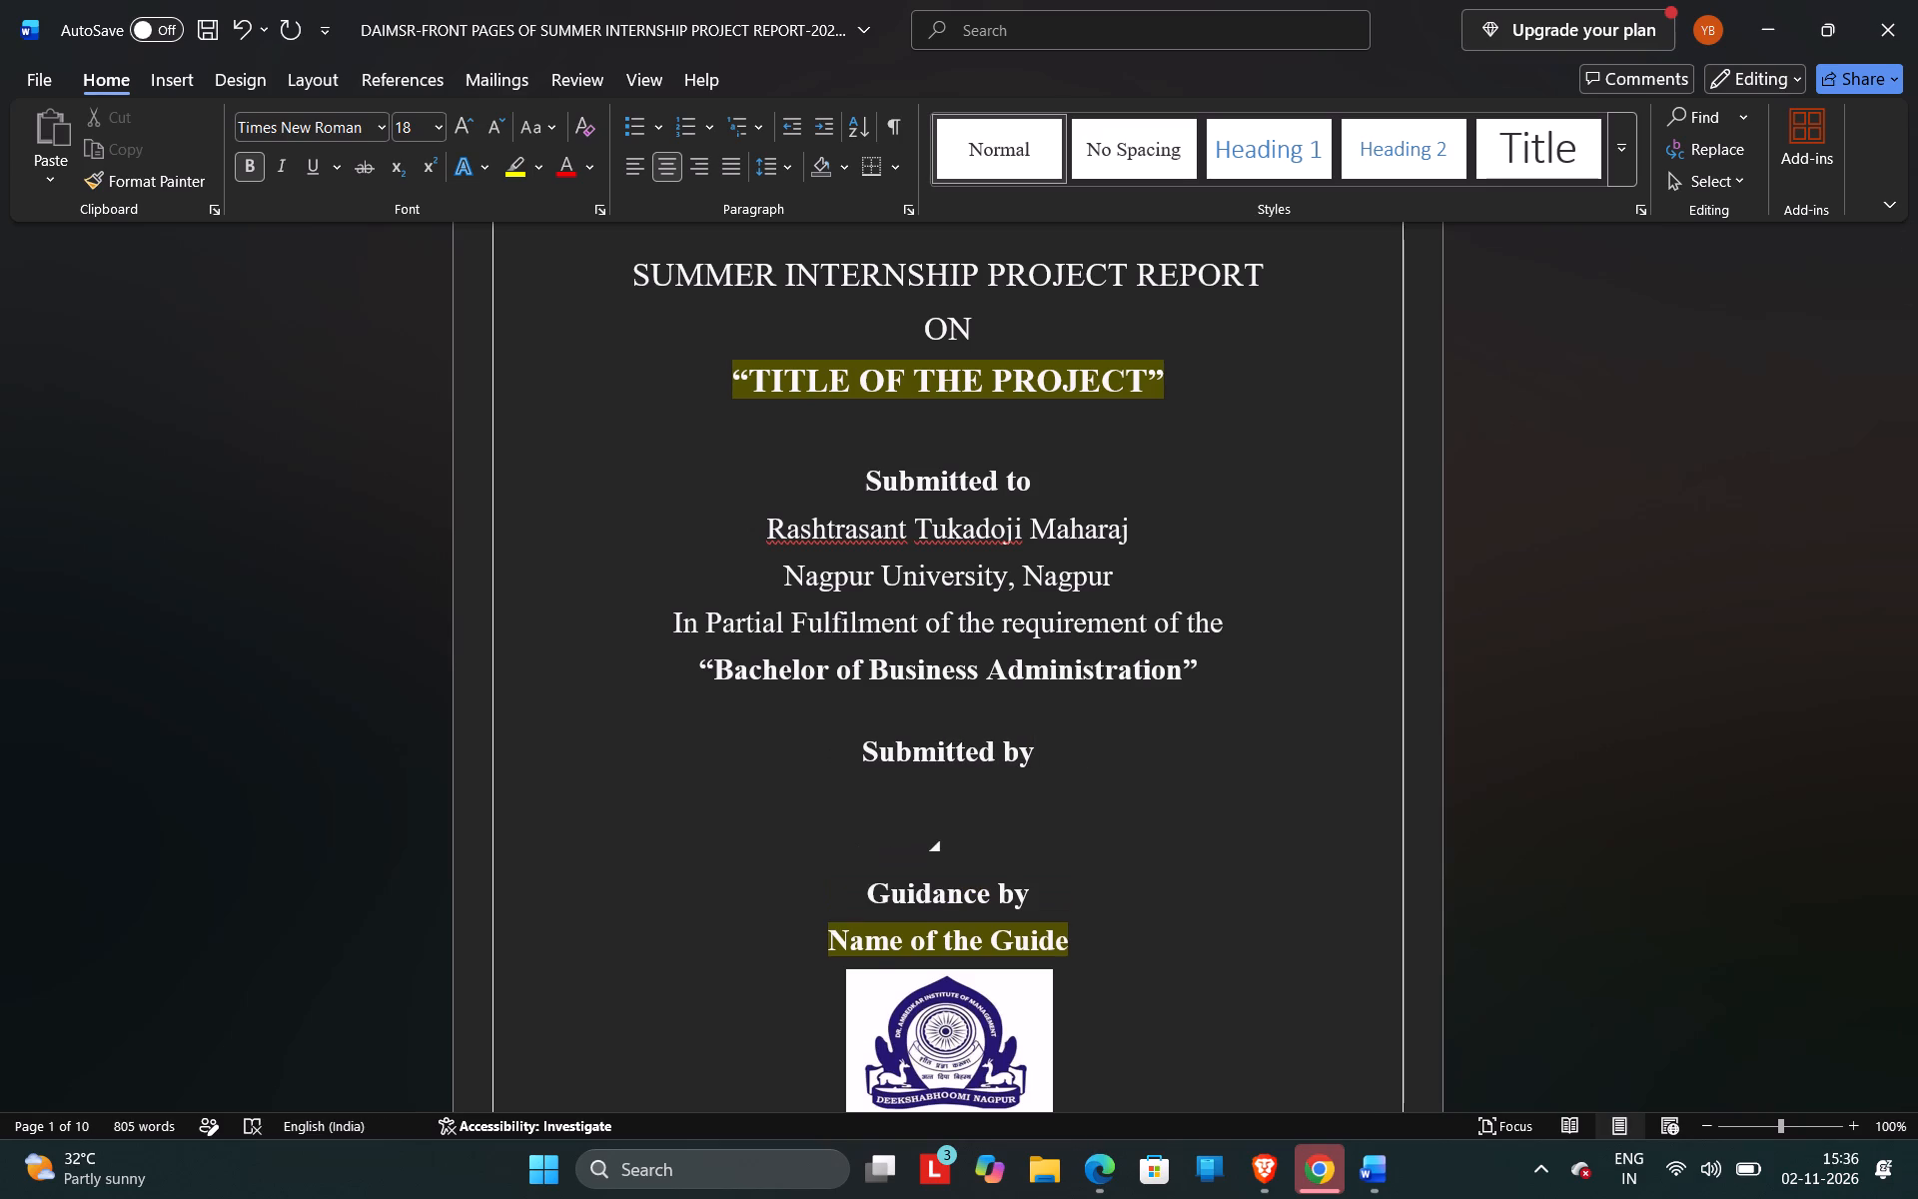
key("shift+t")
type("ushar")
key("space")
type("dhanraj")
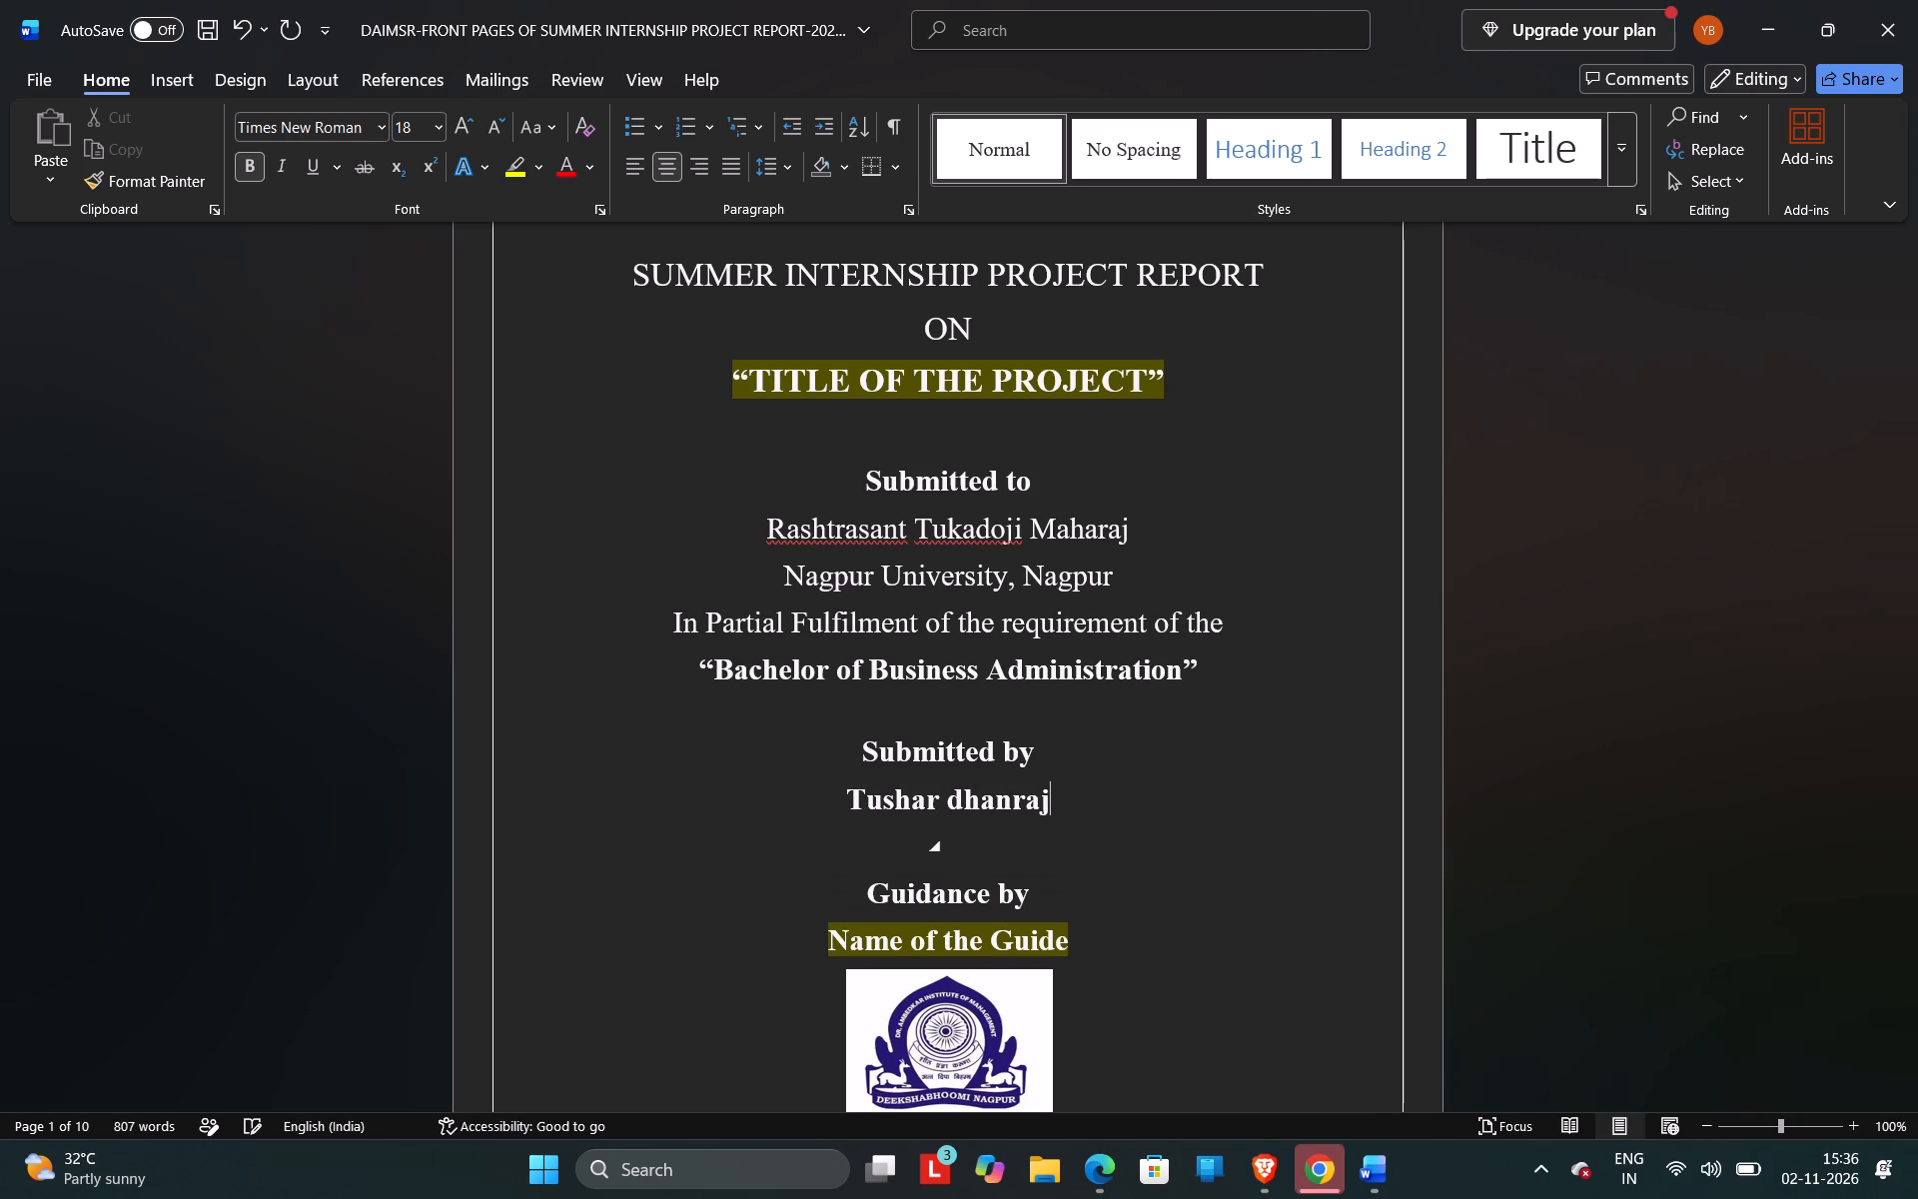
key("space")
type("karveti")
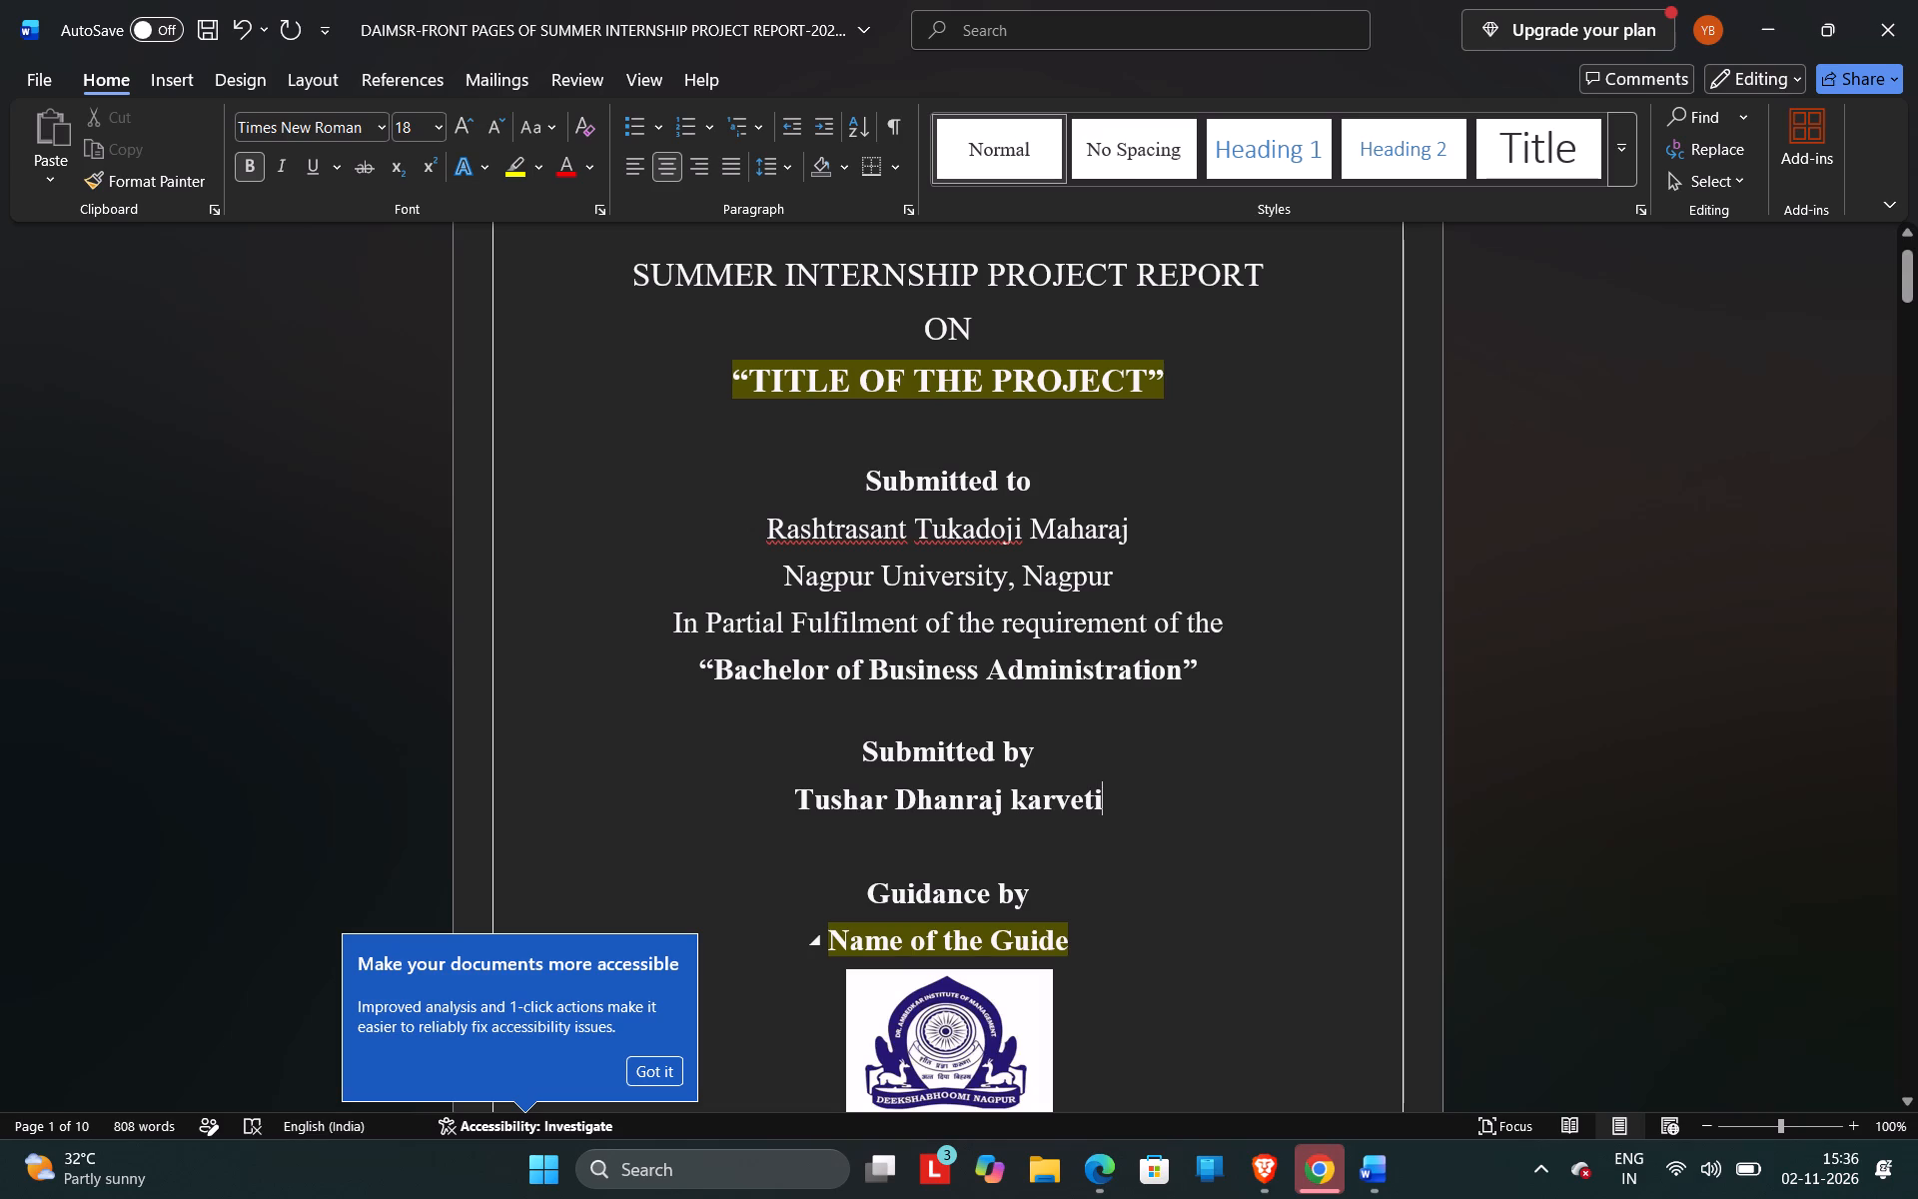
Open the "Name of the Guide" placeholder under "Guidance by" on the cover page for editing.
scroll(1053, 837, "down", 1)
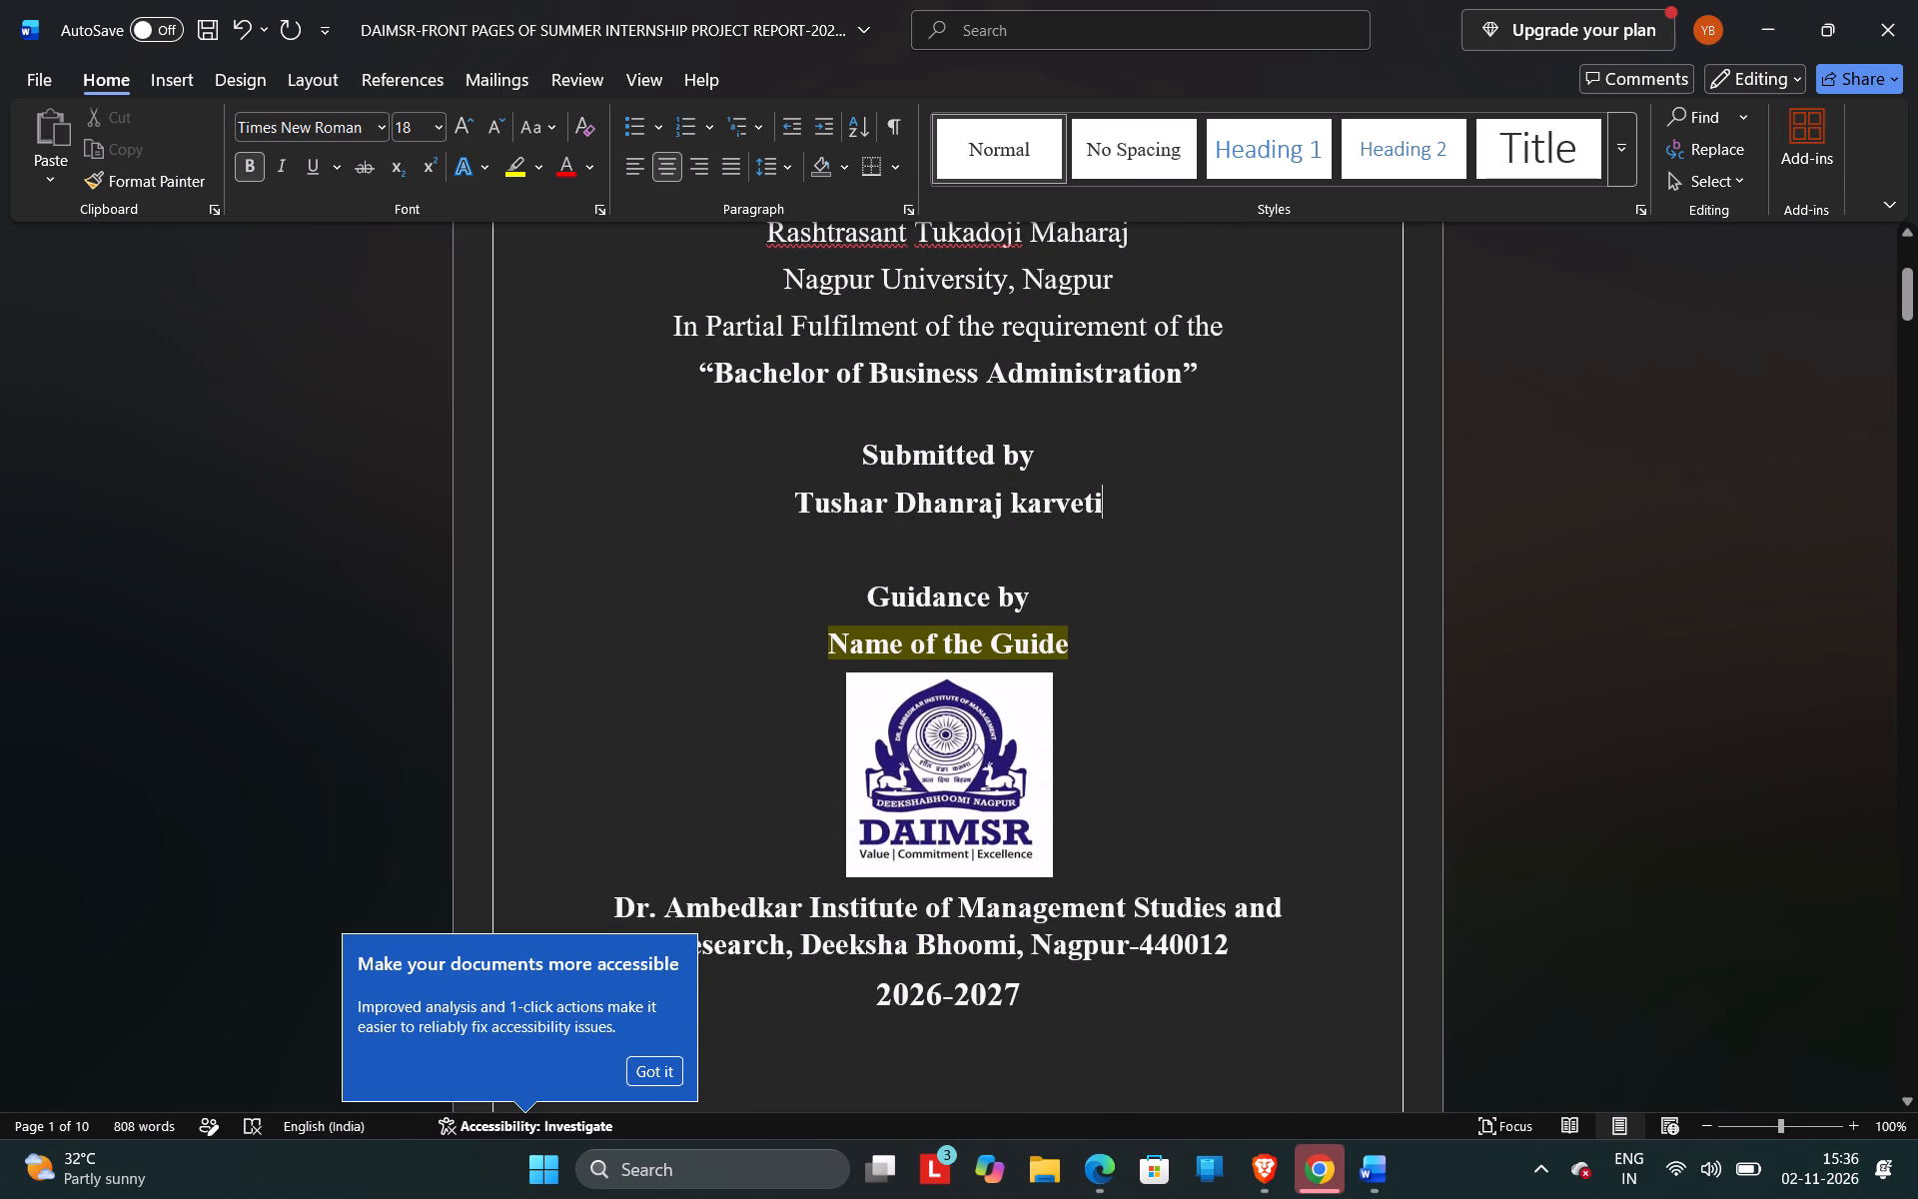
scroll(1053, 837, "down", 1)
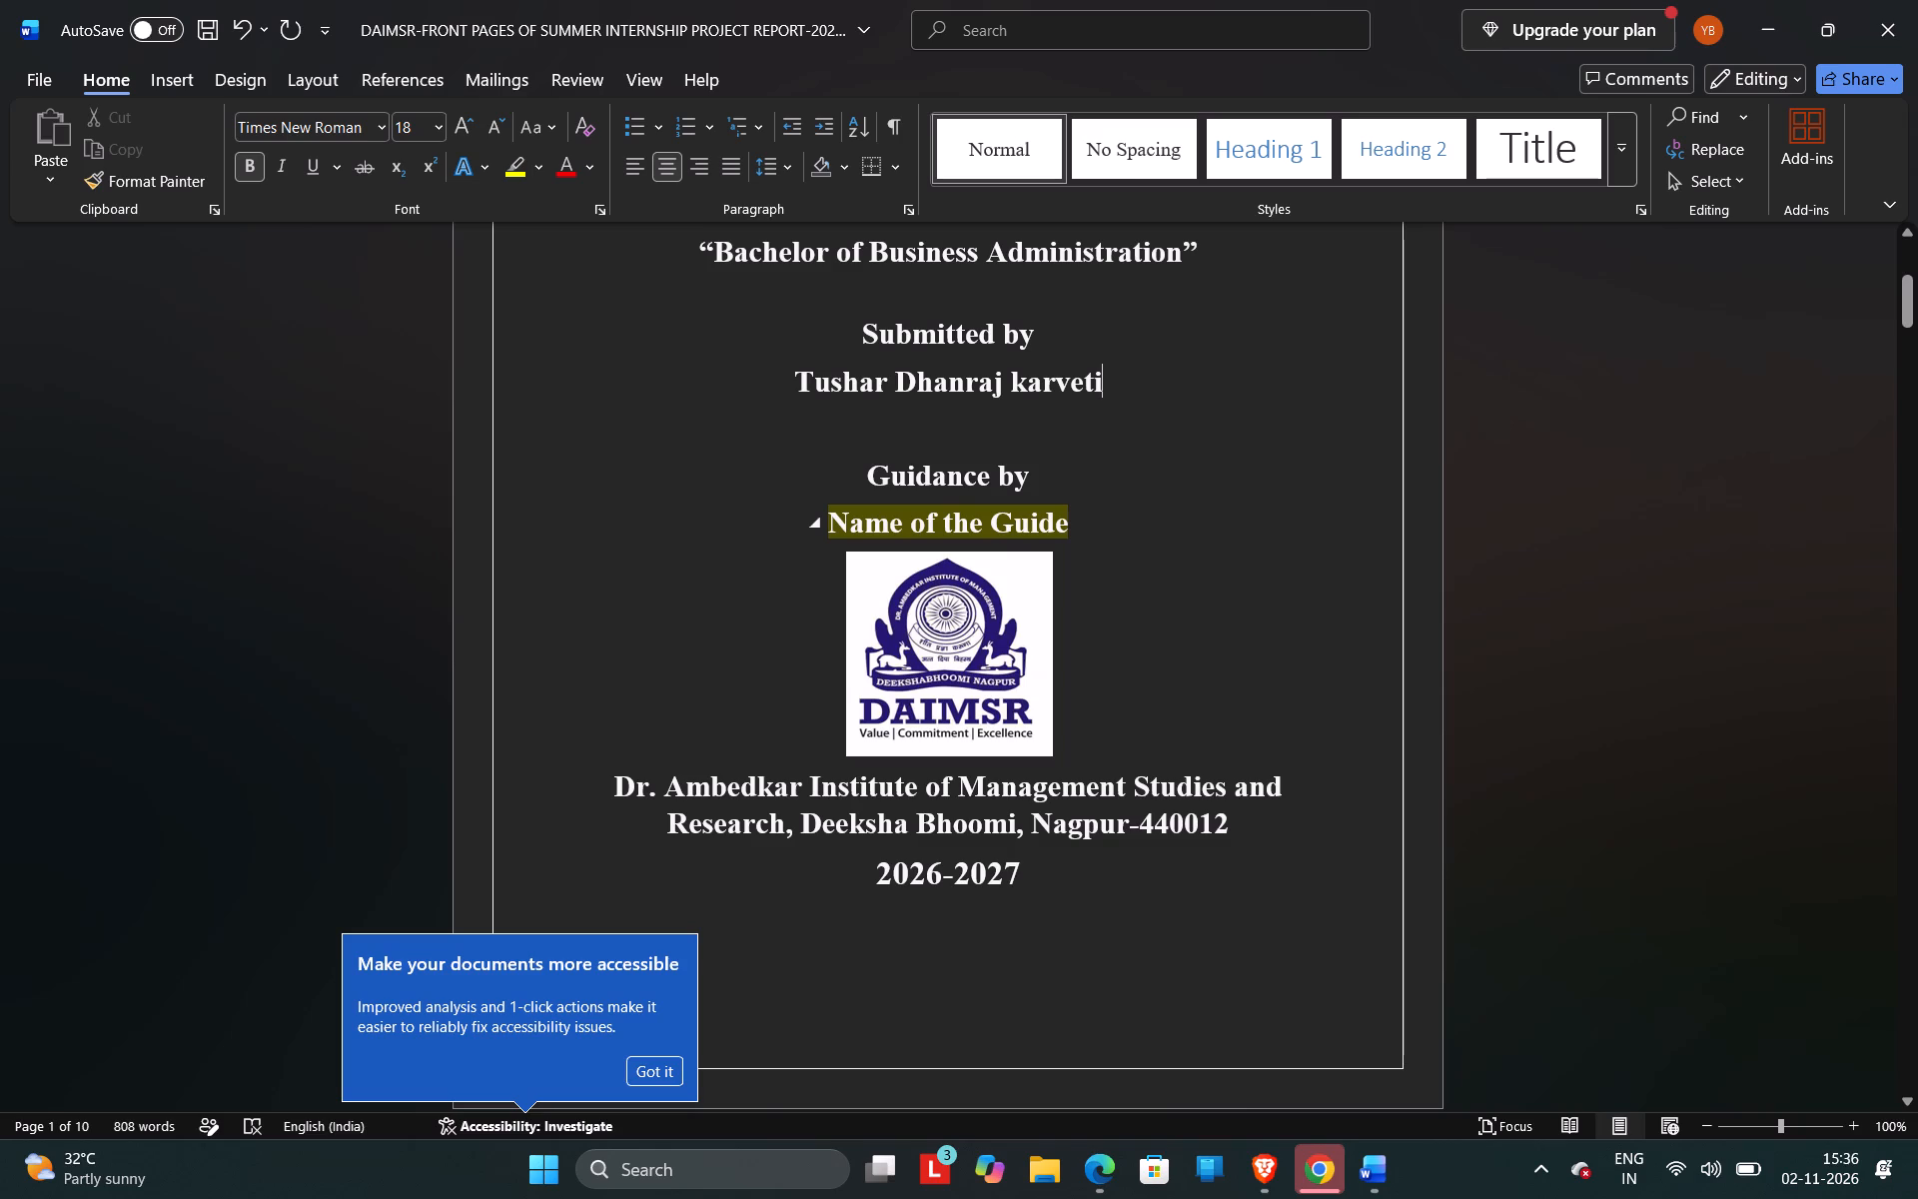
left_click(1063, 520)
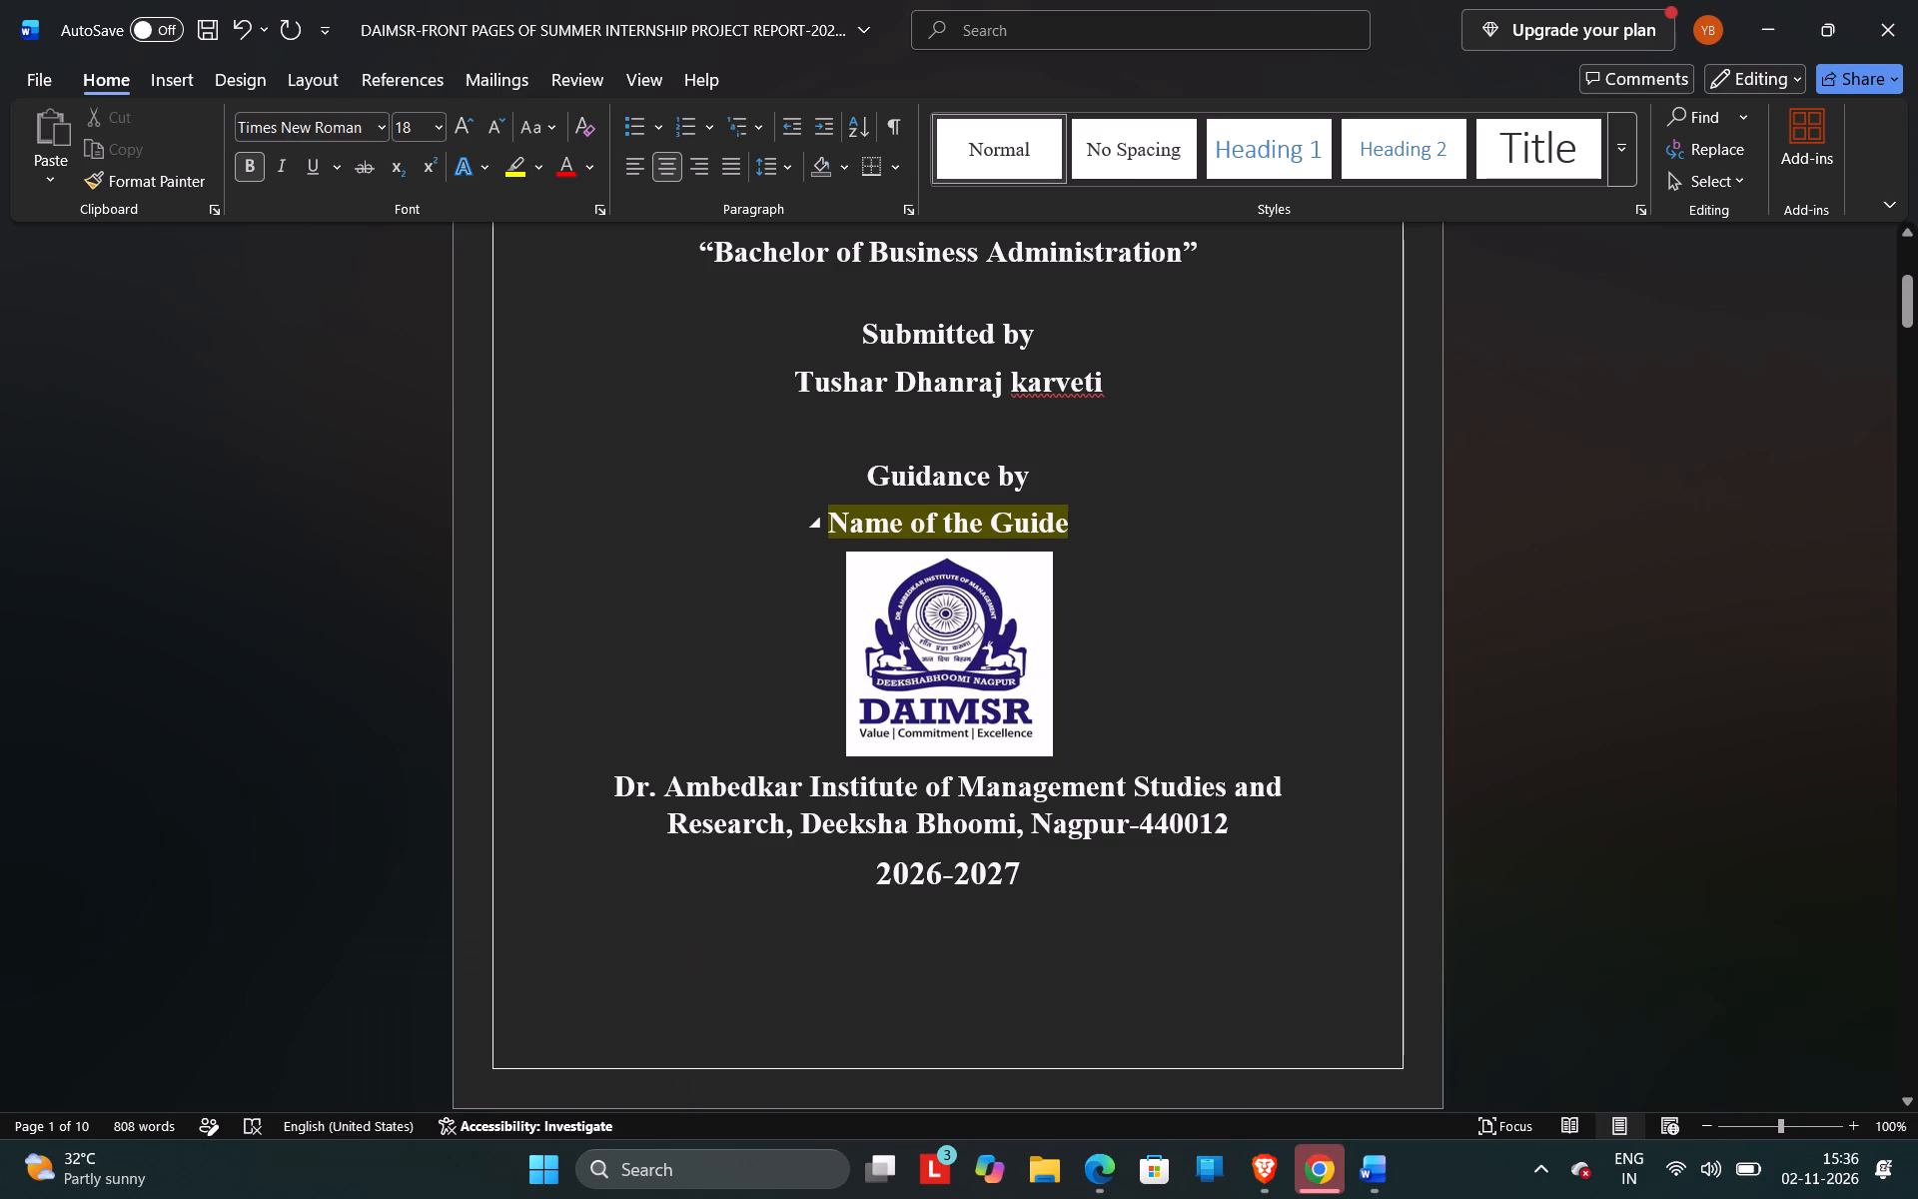
Delete the highlighted "Name of the Guide" placeholder under "Guidance by" on the cover page, keeping an empty line in its place.
key("BackSpace")
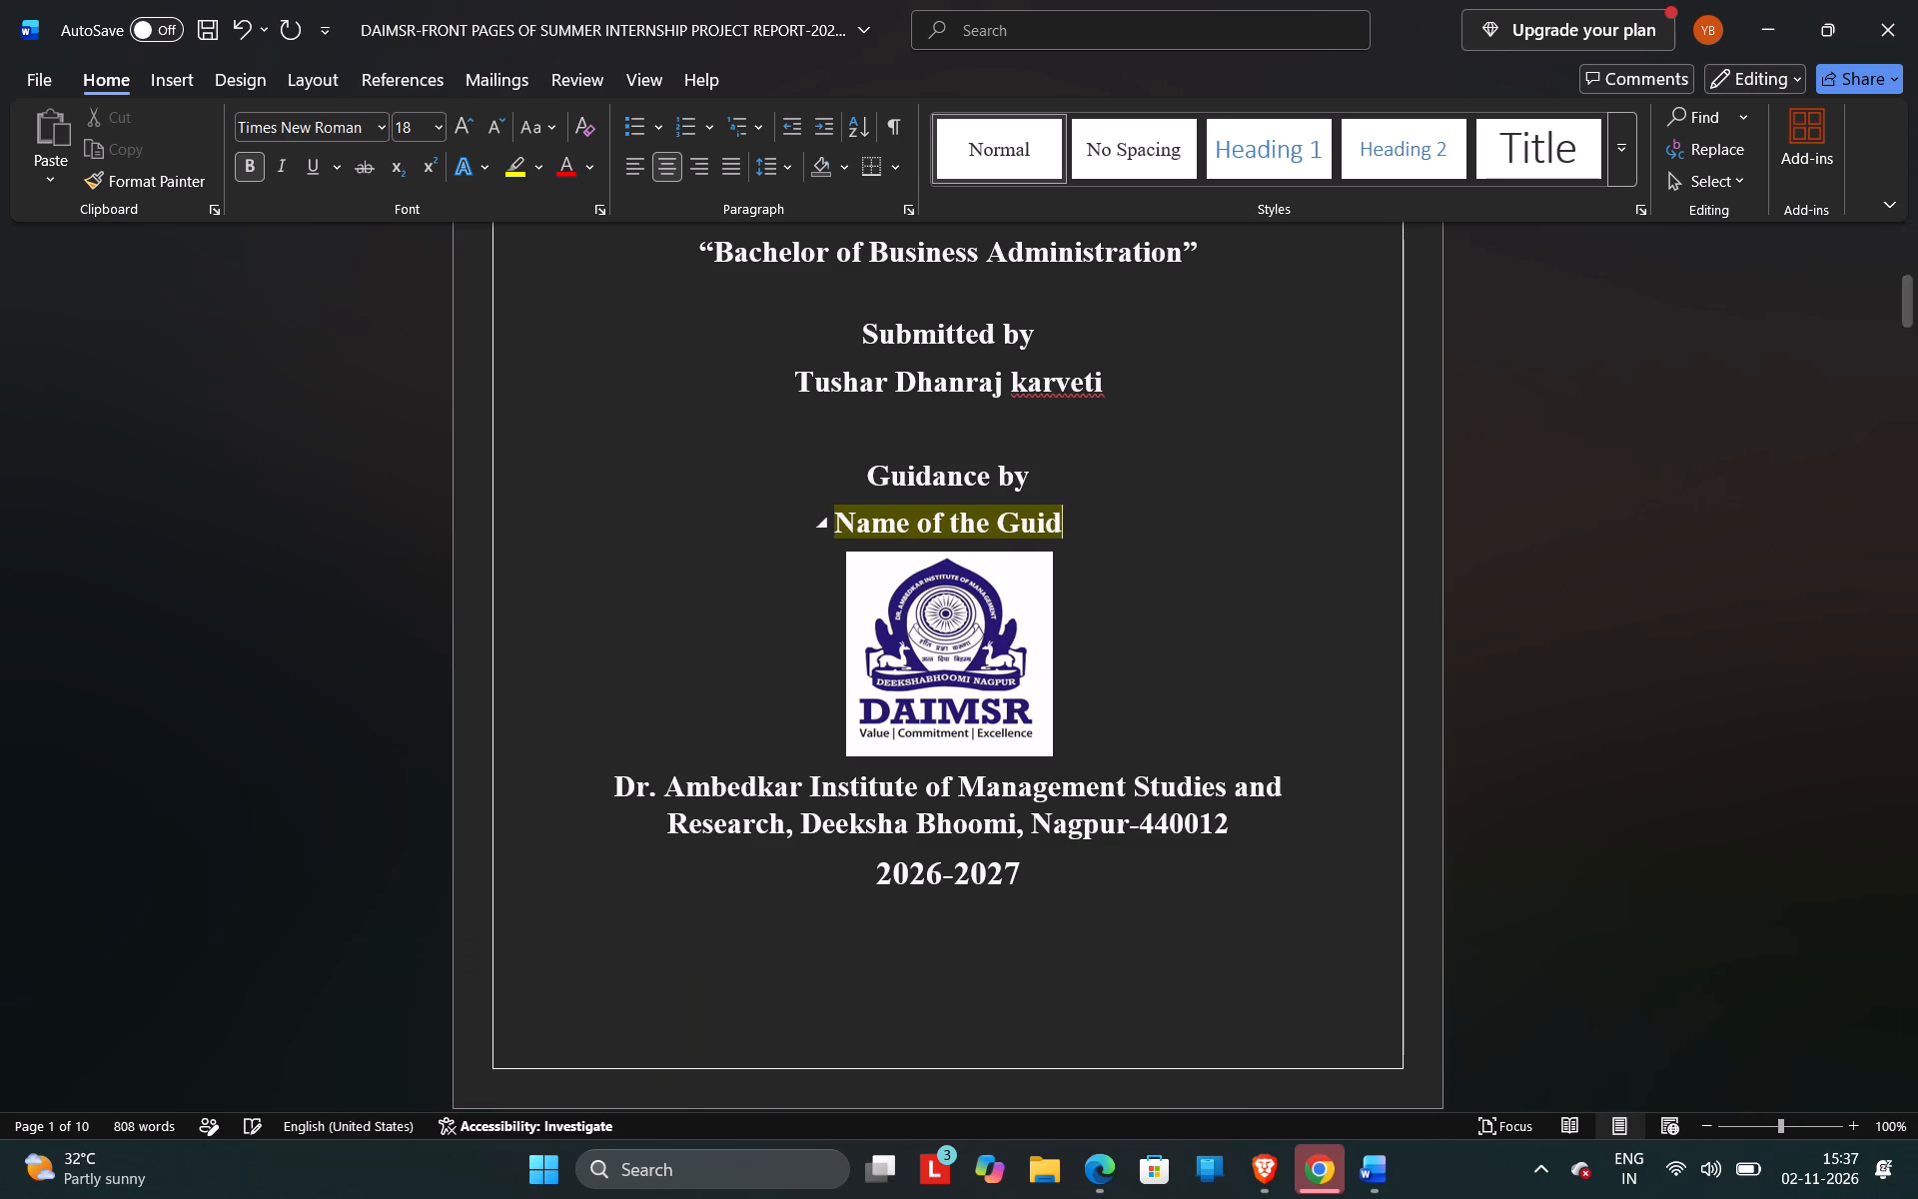
key("BackSpace")
key("BackSpace")
key("BackSpace")
key("BackSpace")
key("BackSpace")
key("BackSpace")
key("BackSpace")
key("BackSpace")
key("BackSpace")
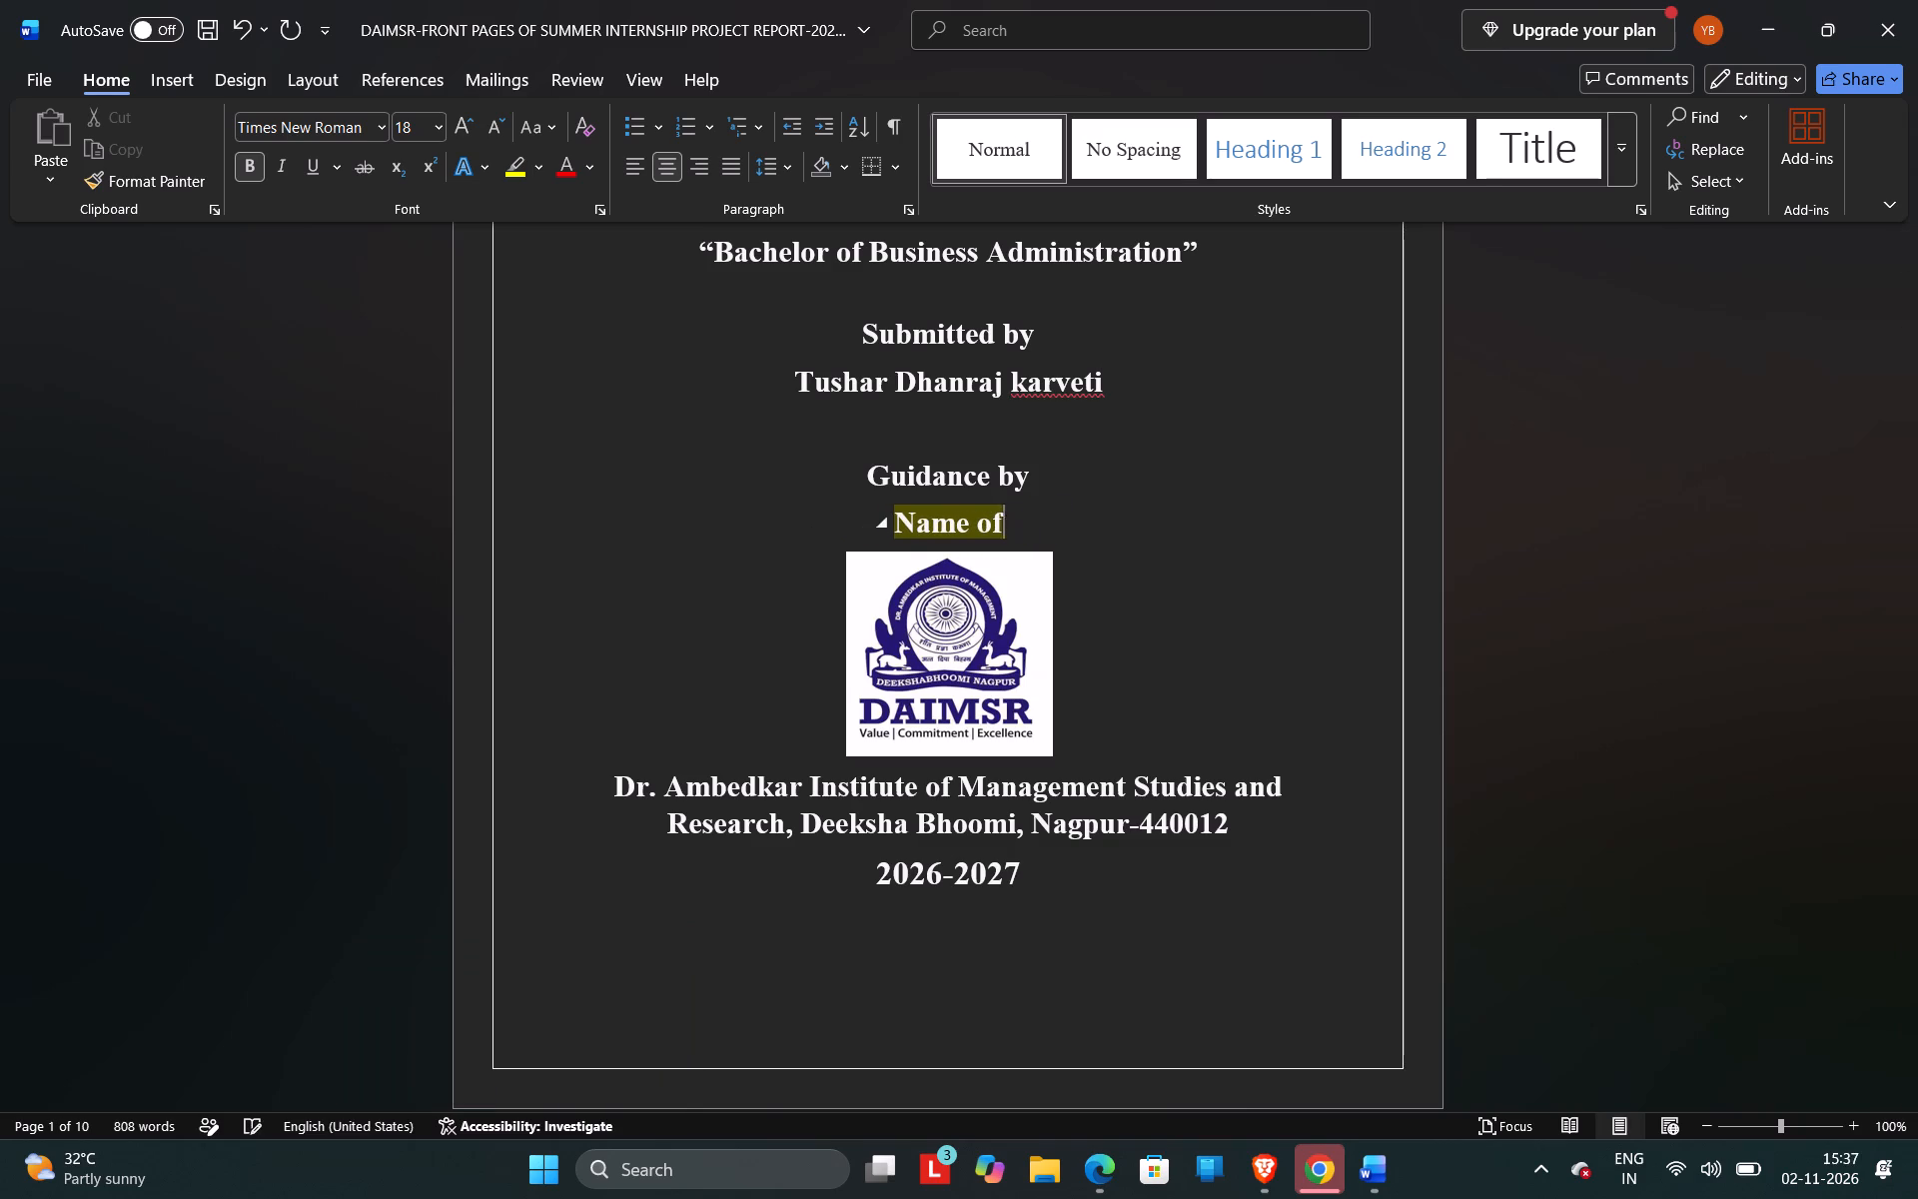
key("BackSpace")
key("BackSpace")
key("BackSpace")
key("BackSpace")
key("BackSpace")
key("BackSpace")
key("BackSpace")
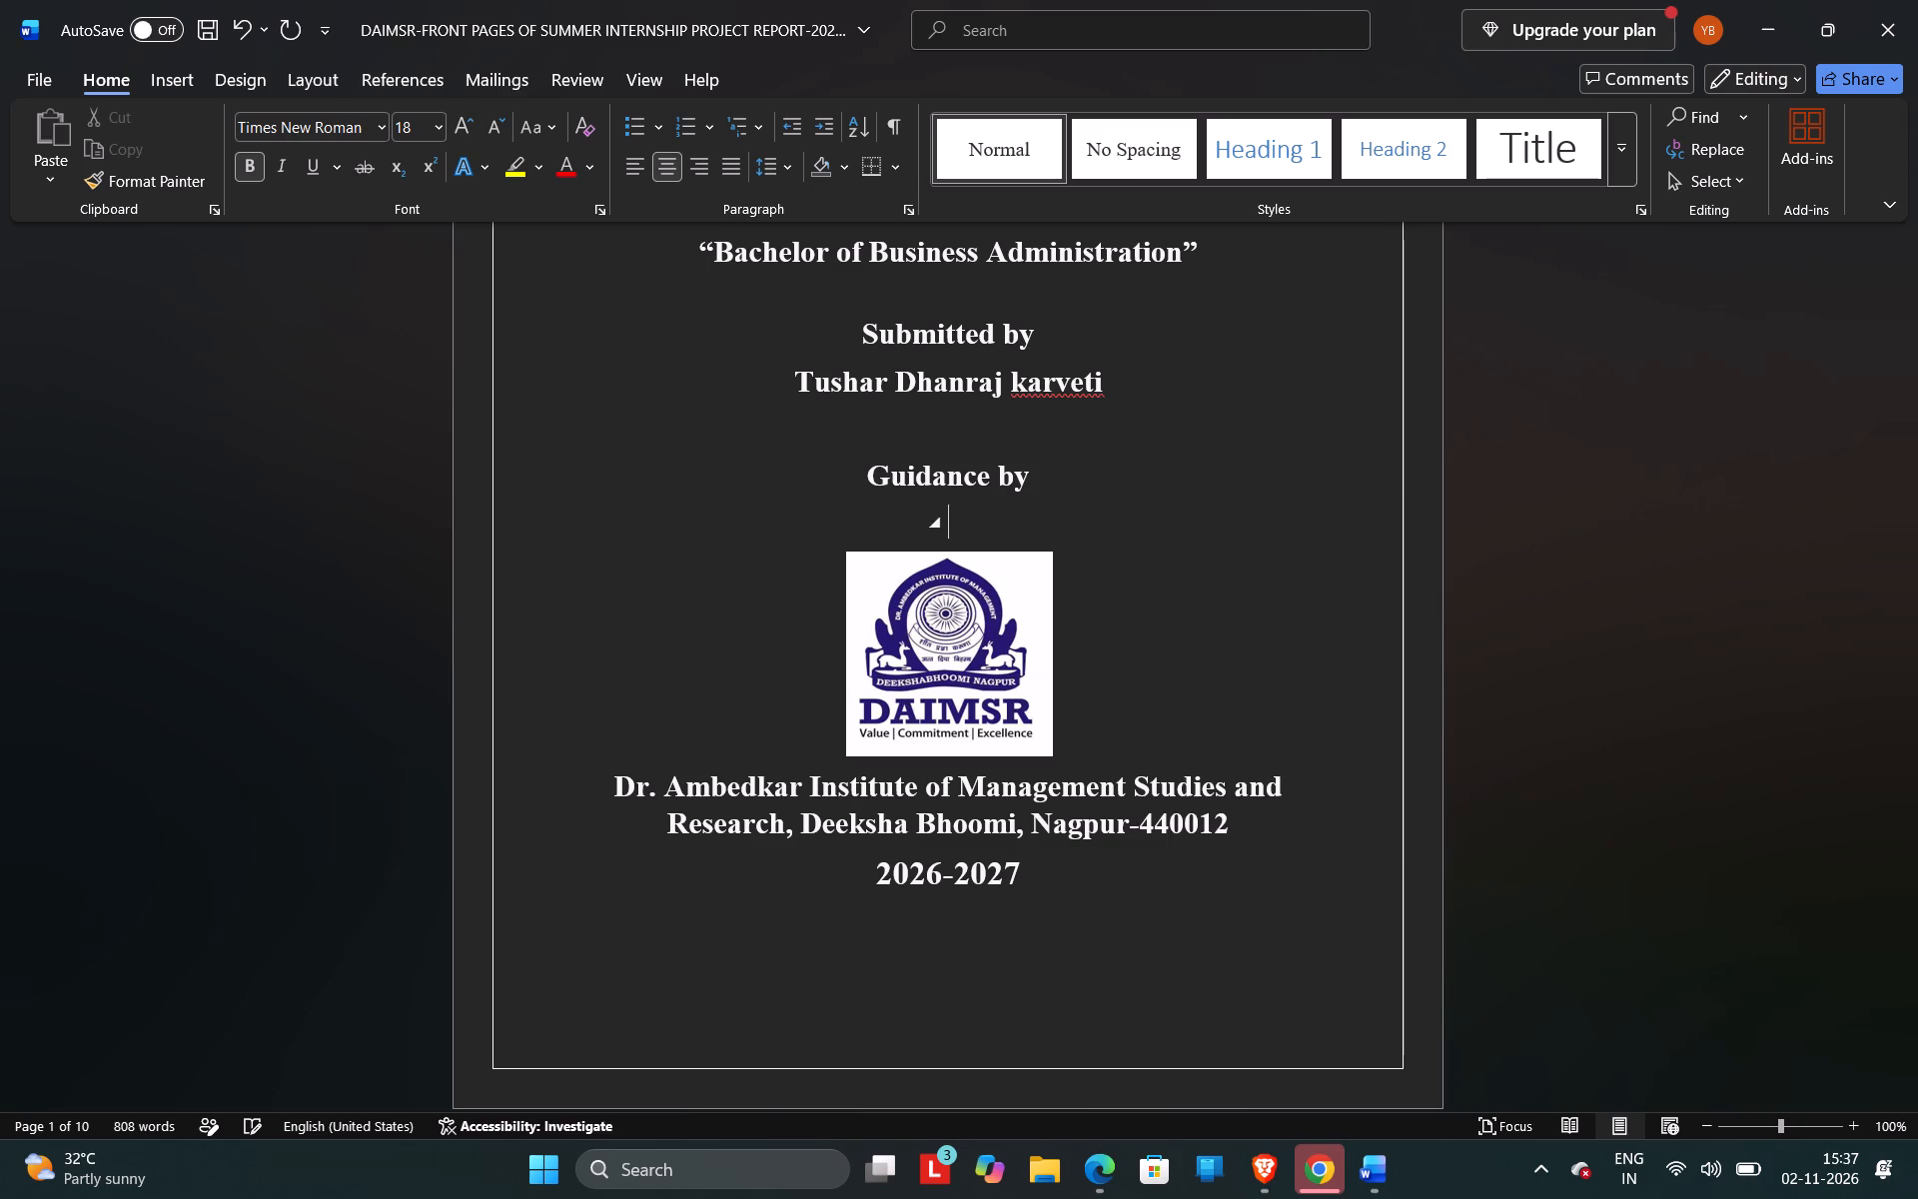
key("BackSpace")
key("BackSpace")
key("Return")
Replace the highlighted "Student Name" placeholder in the page 2 certificate's "This is to certify that" sentence with the student's full name.
scroll(1094, 552, "down", 4)
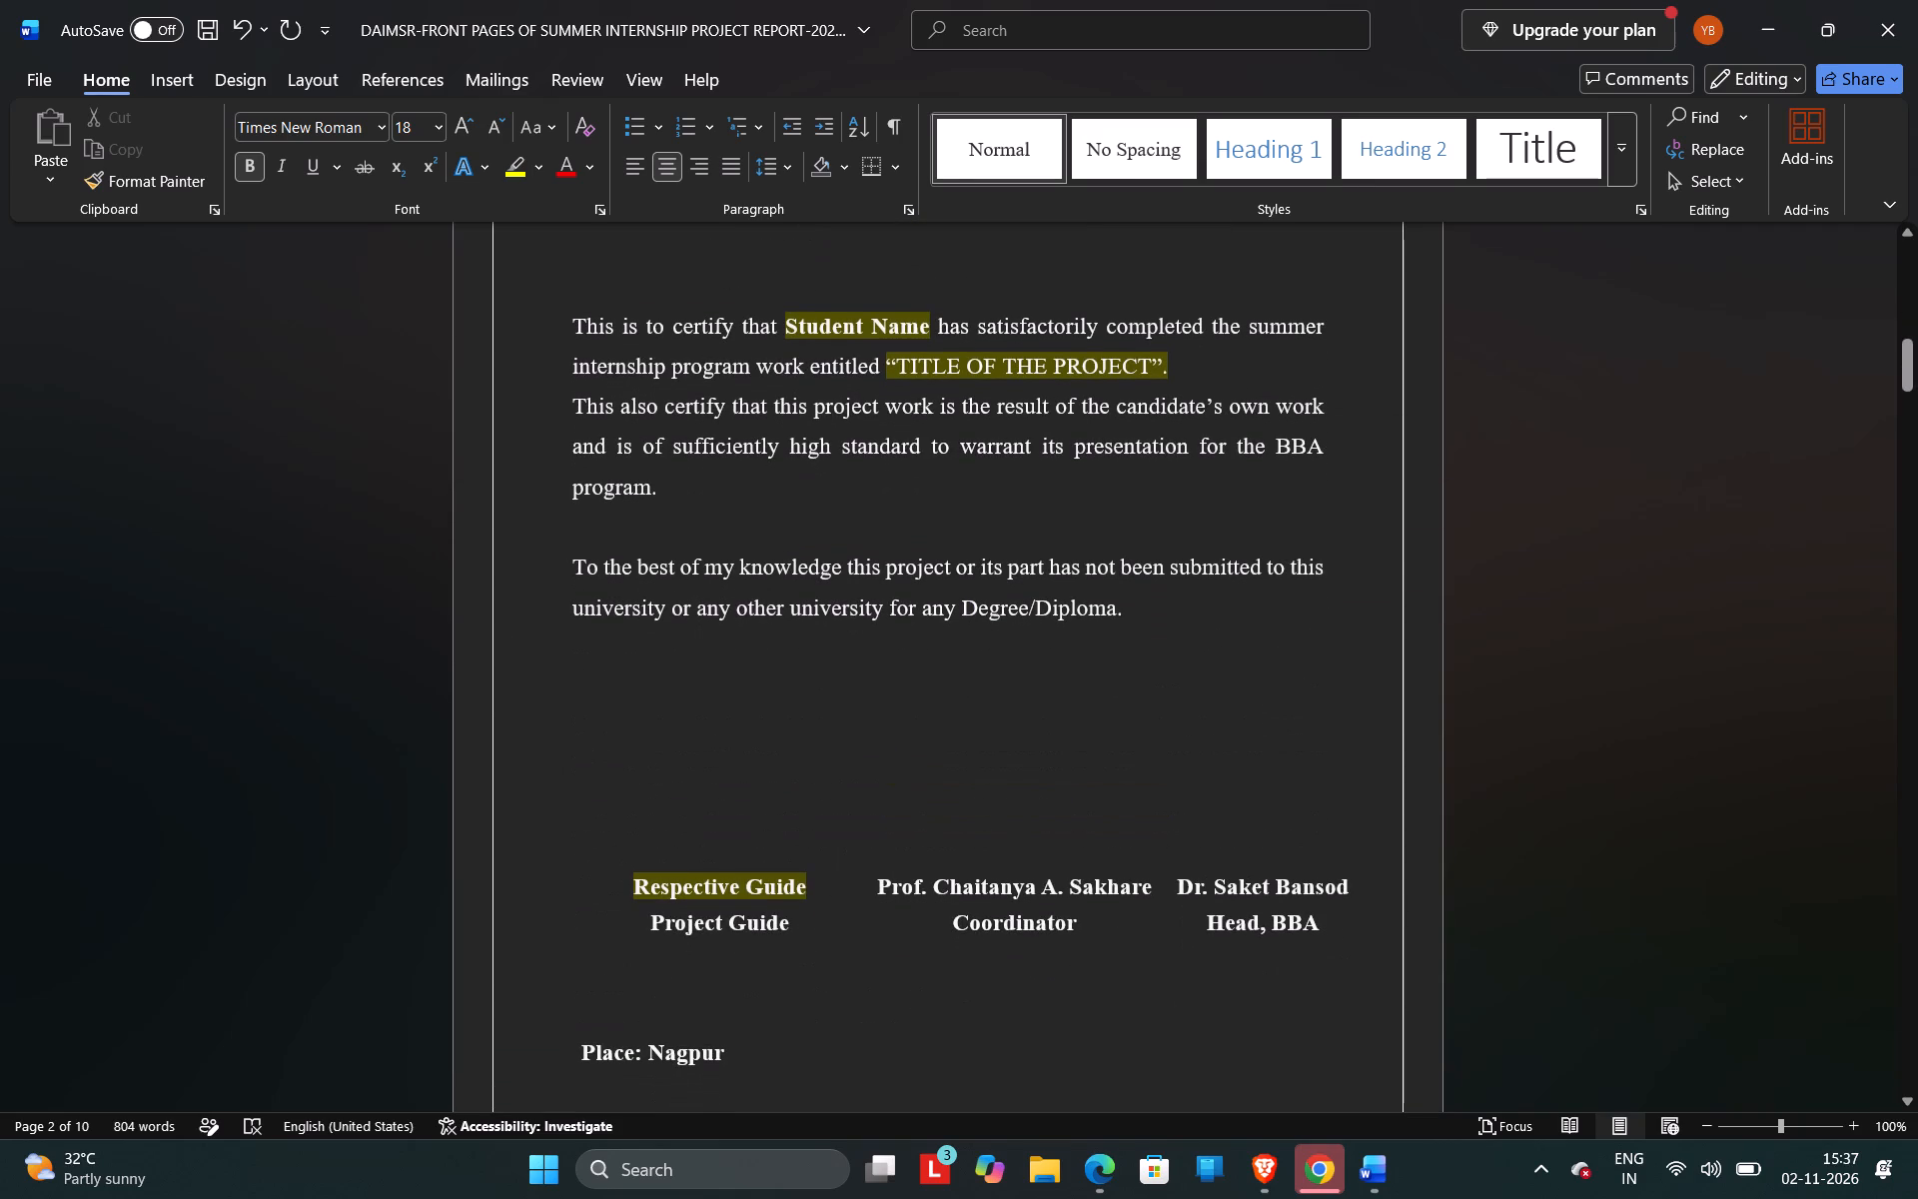
left_click(927, 332)
key("BackSpace")
key("BackSpace")
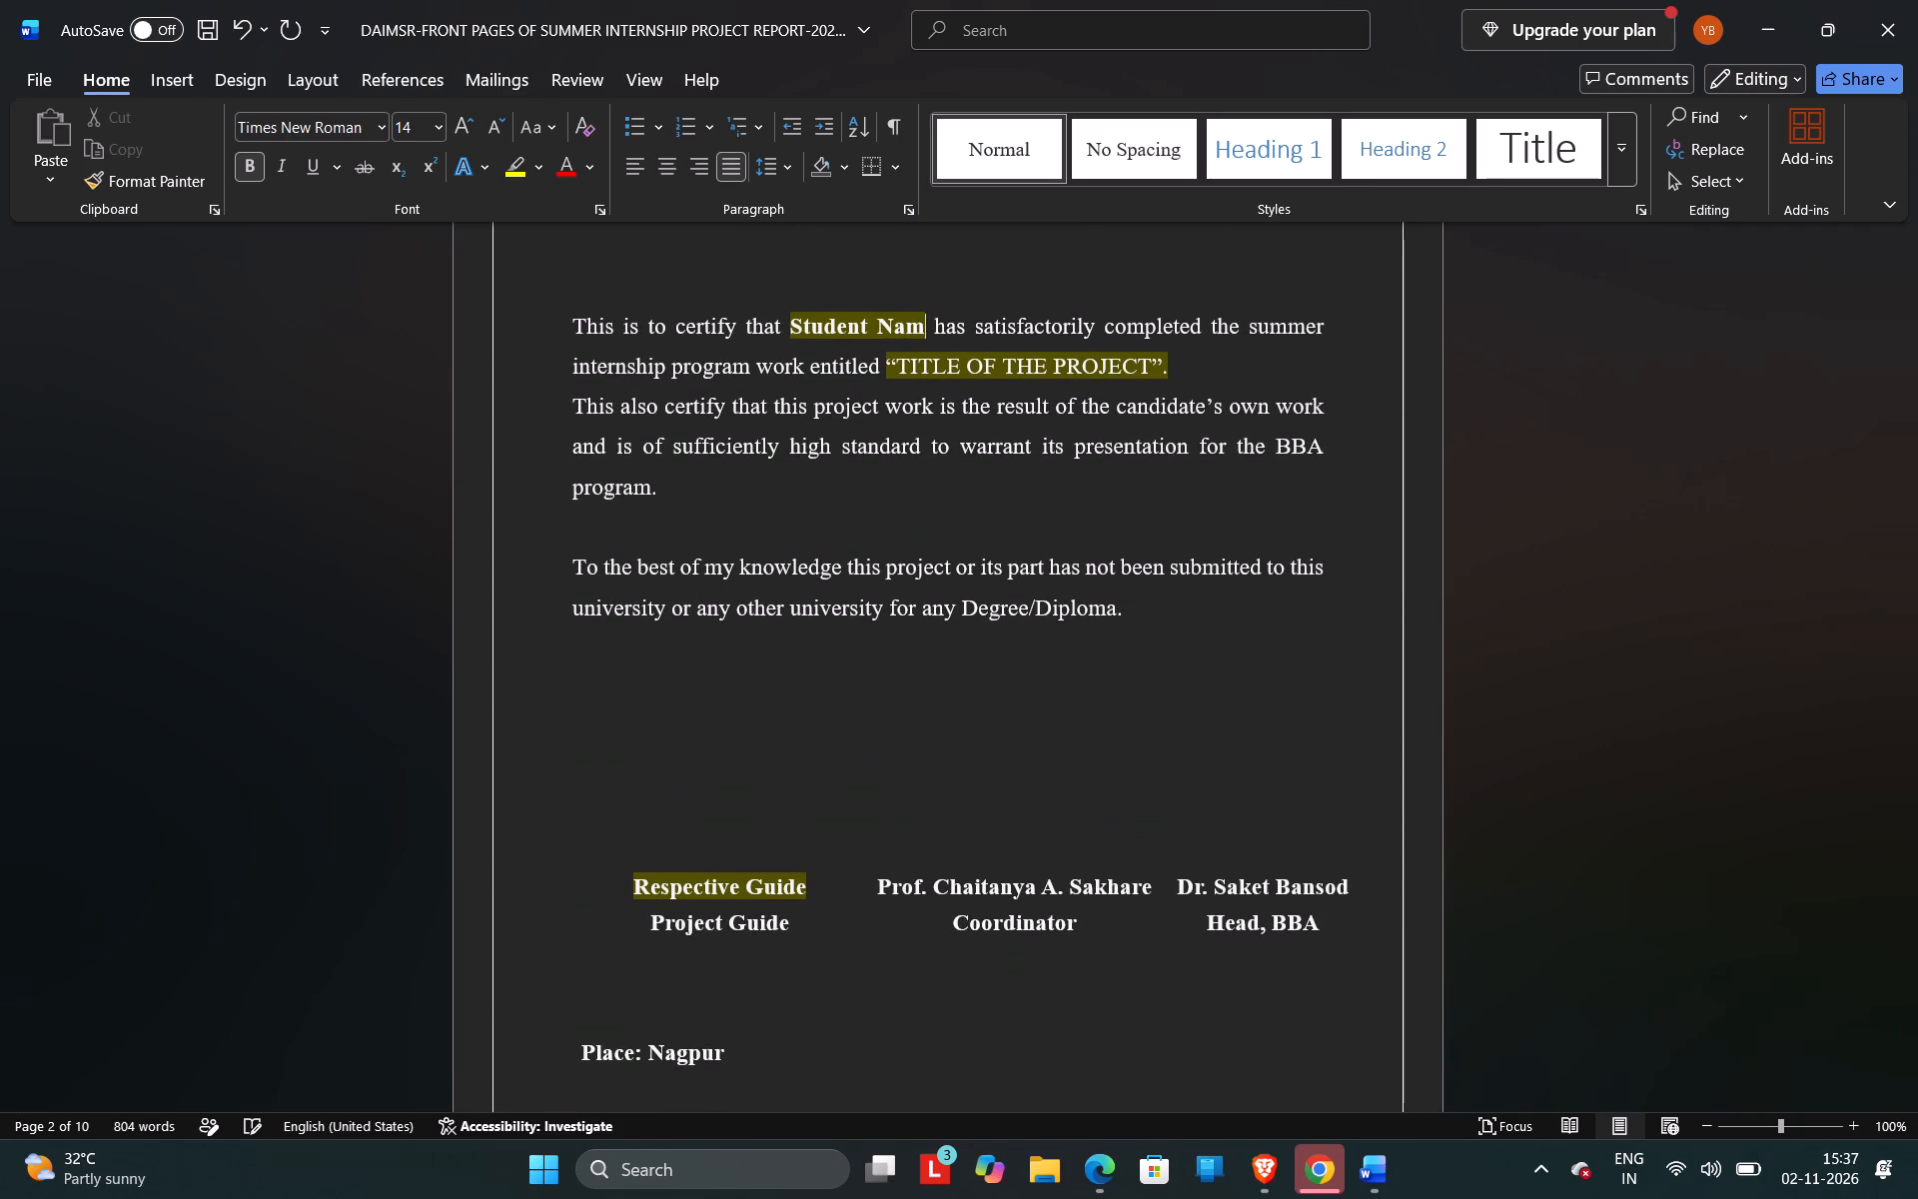
key("BackSpace")
key("BackSpace")
key("BackSpace")
key("BackSpace")
key("BackSpace")
key("BackSpace")
key("BackSpace")
key("BackSpace")
key("BackSpace")
key("BackSpace")
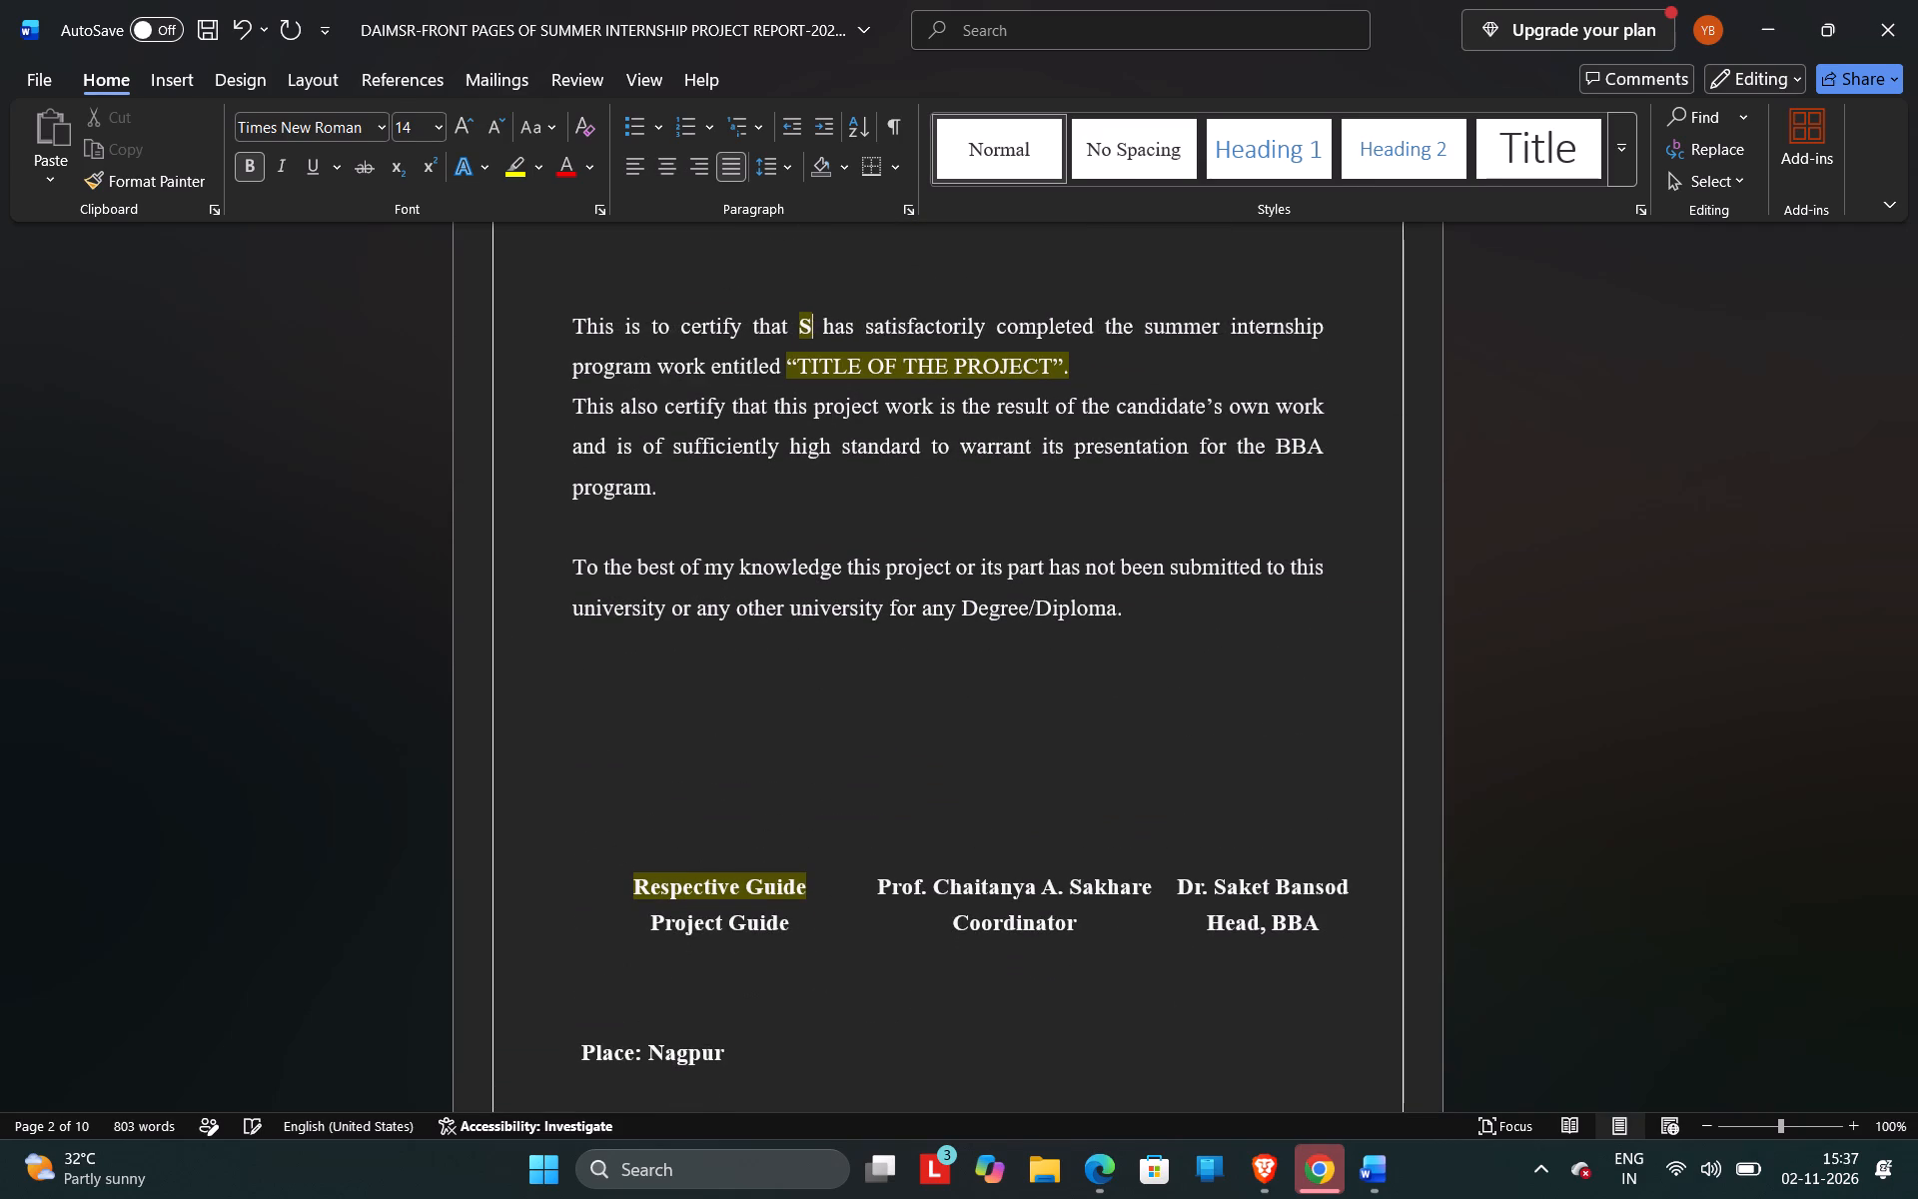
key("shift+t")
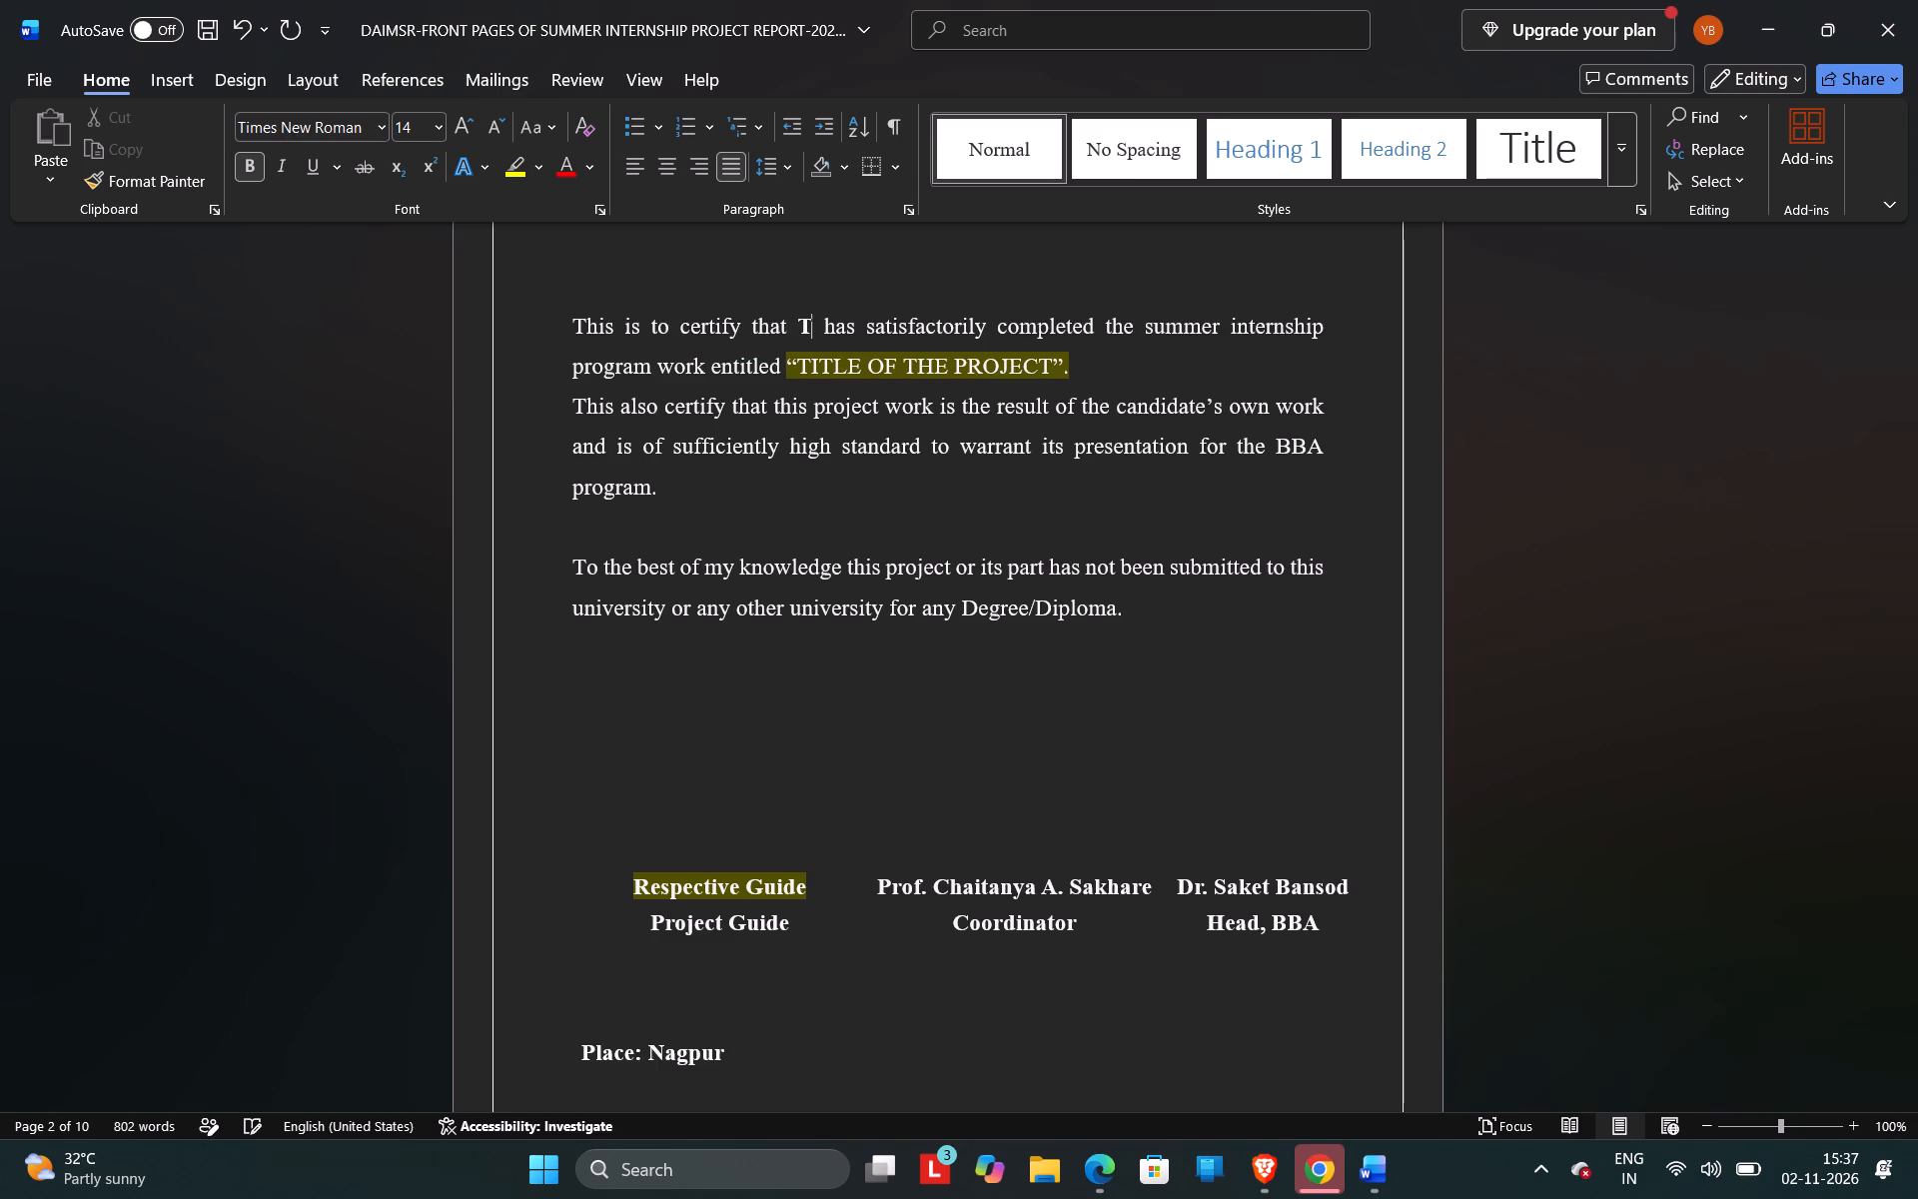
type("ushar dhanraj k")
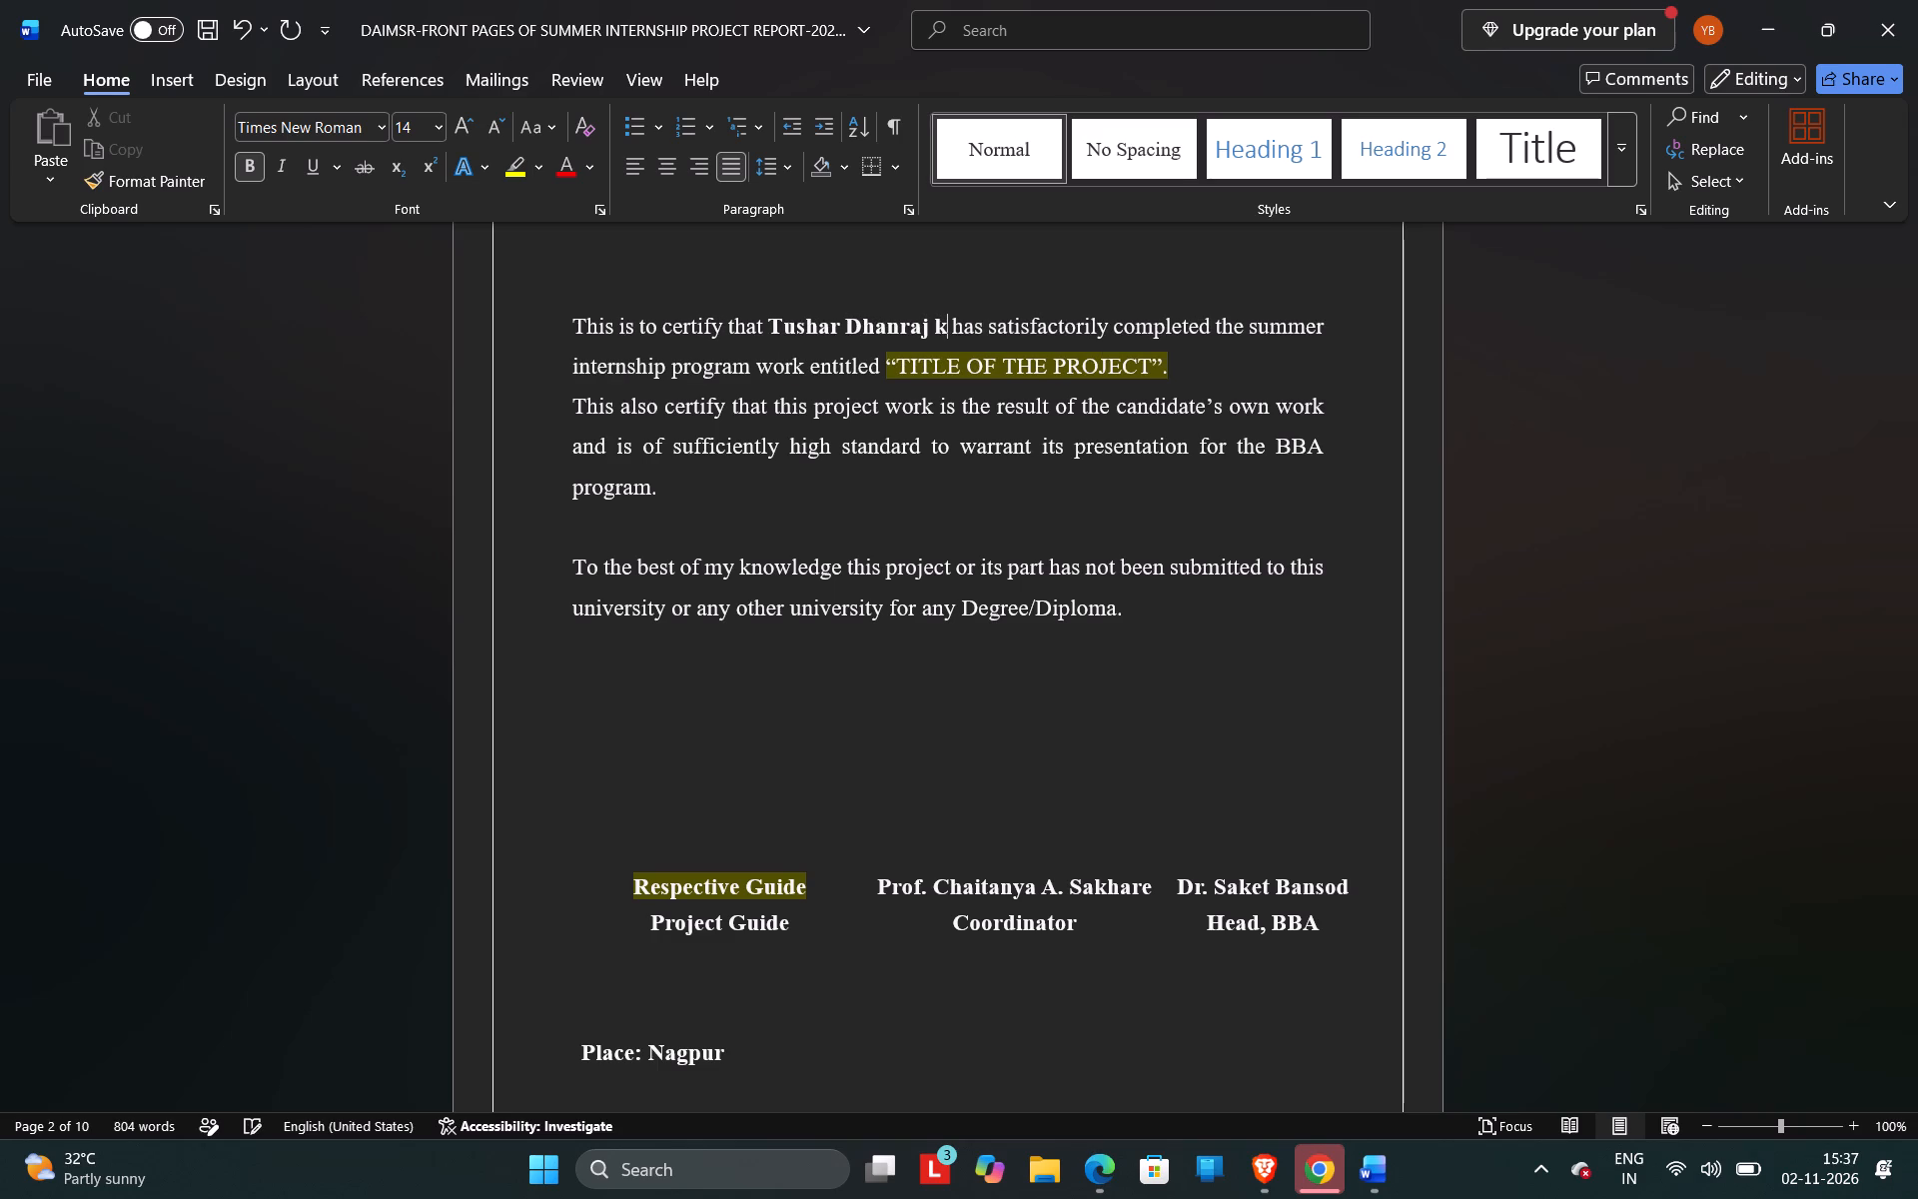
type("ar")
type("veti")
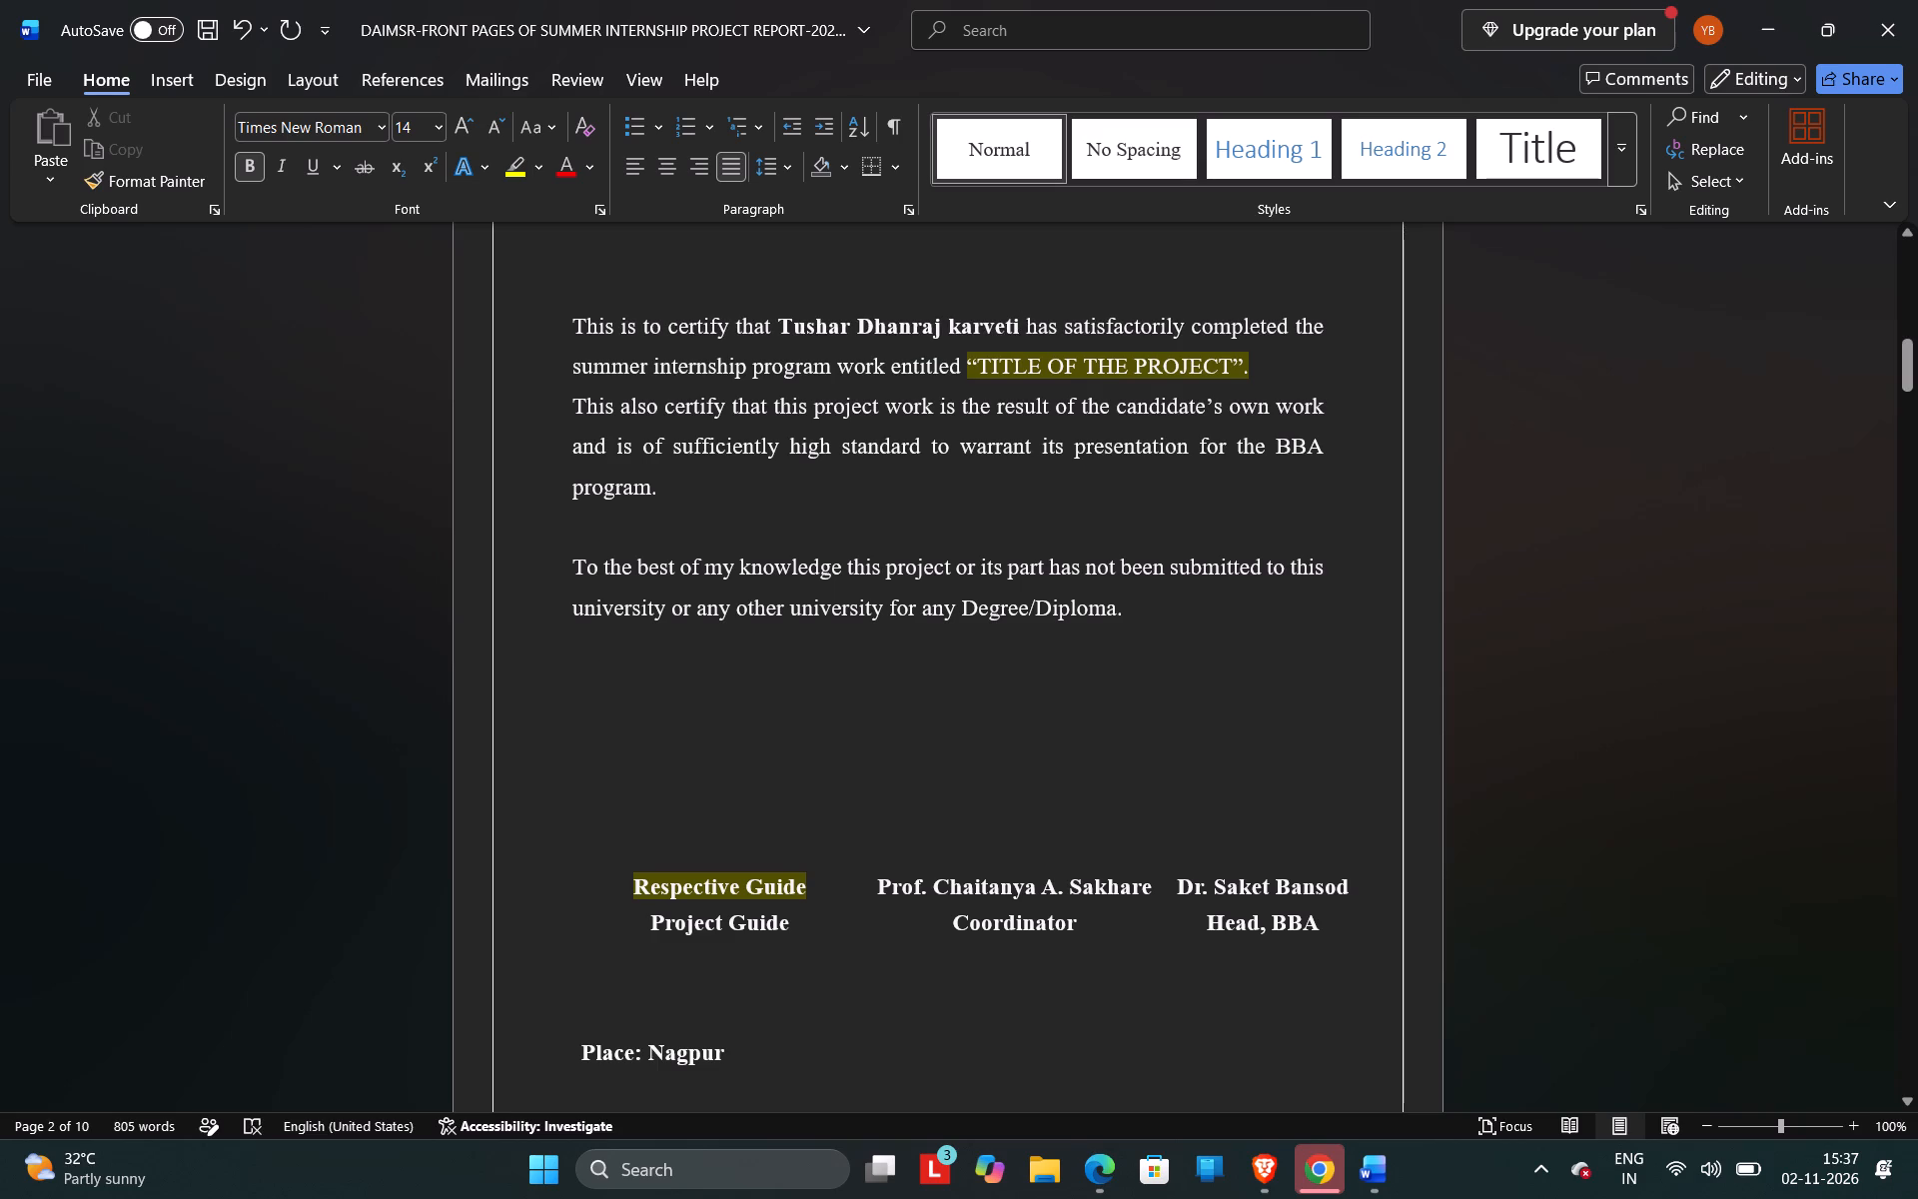
Examine the signature block on page 2 and the sample company certificate on page 3 for placeholders still needing details.
scroll(906, 598, "down", 3)
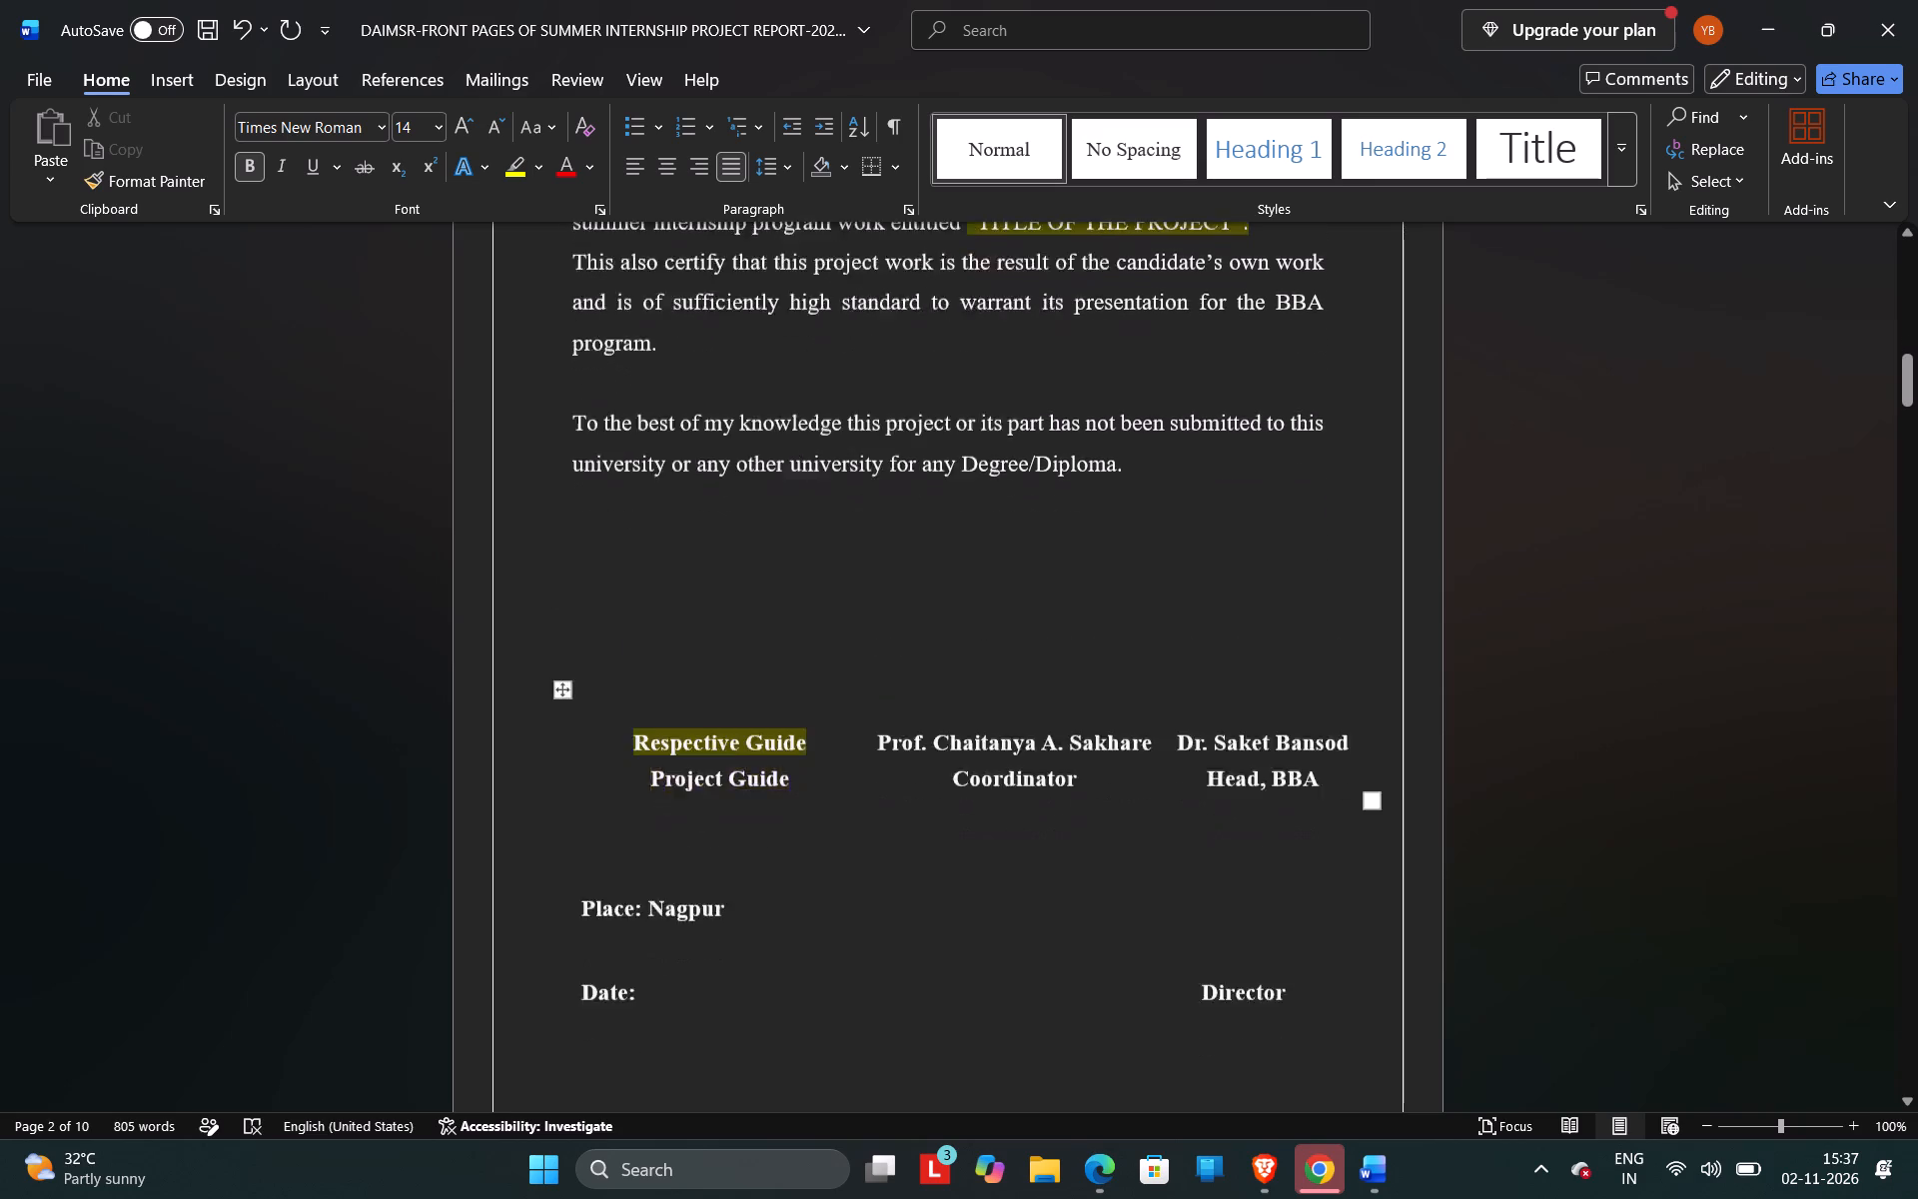
scroll(906, 598, "down", 5)
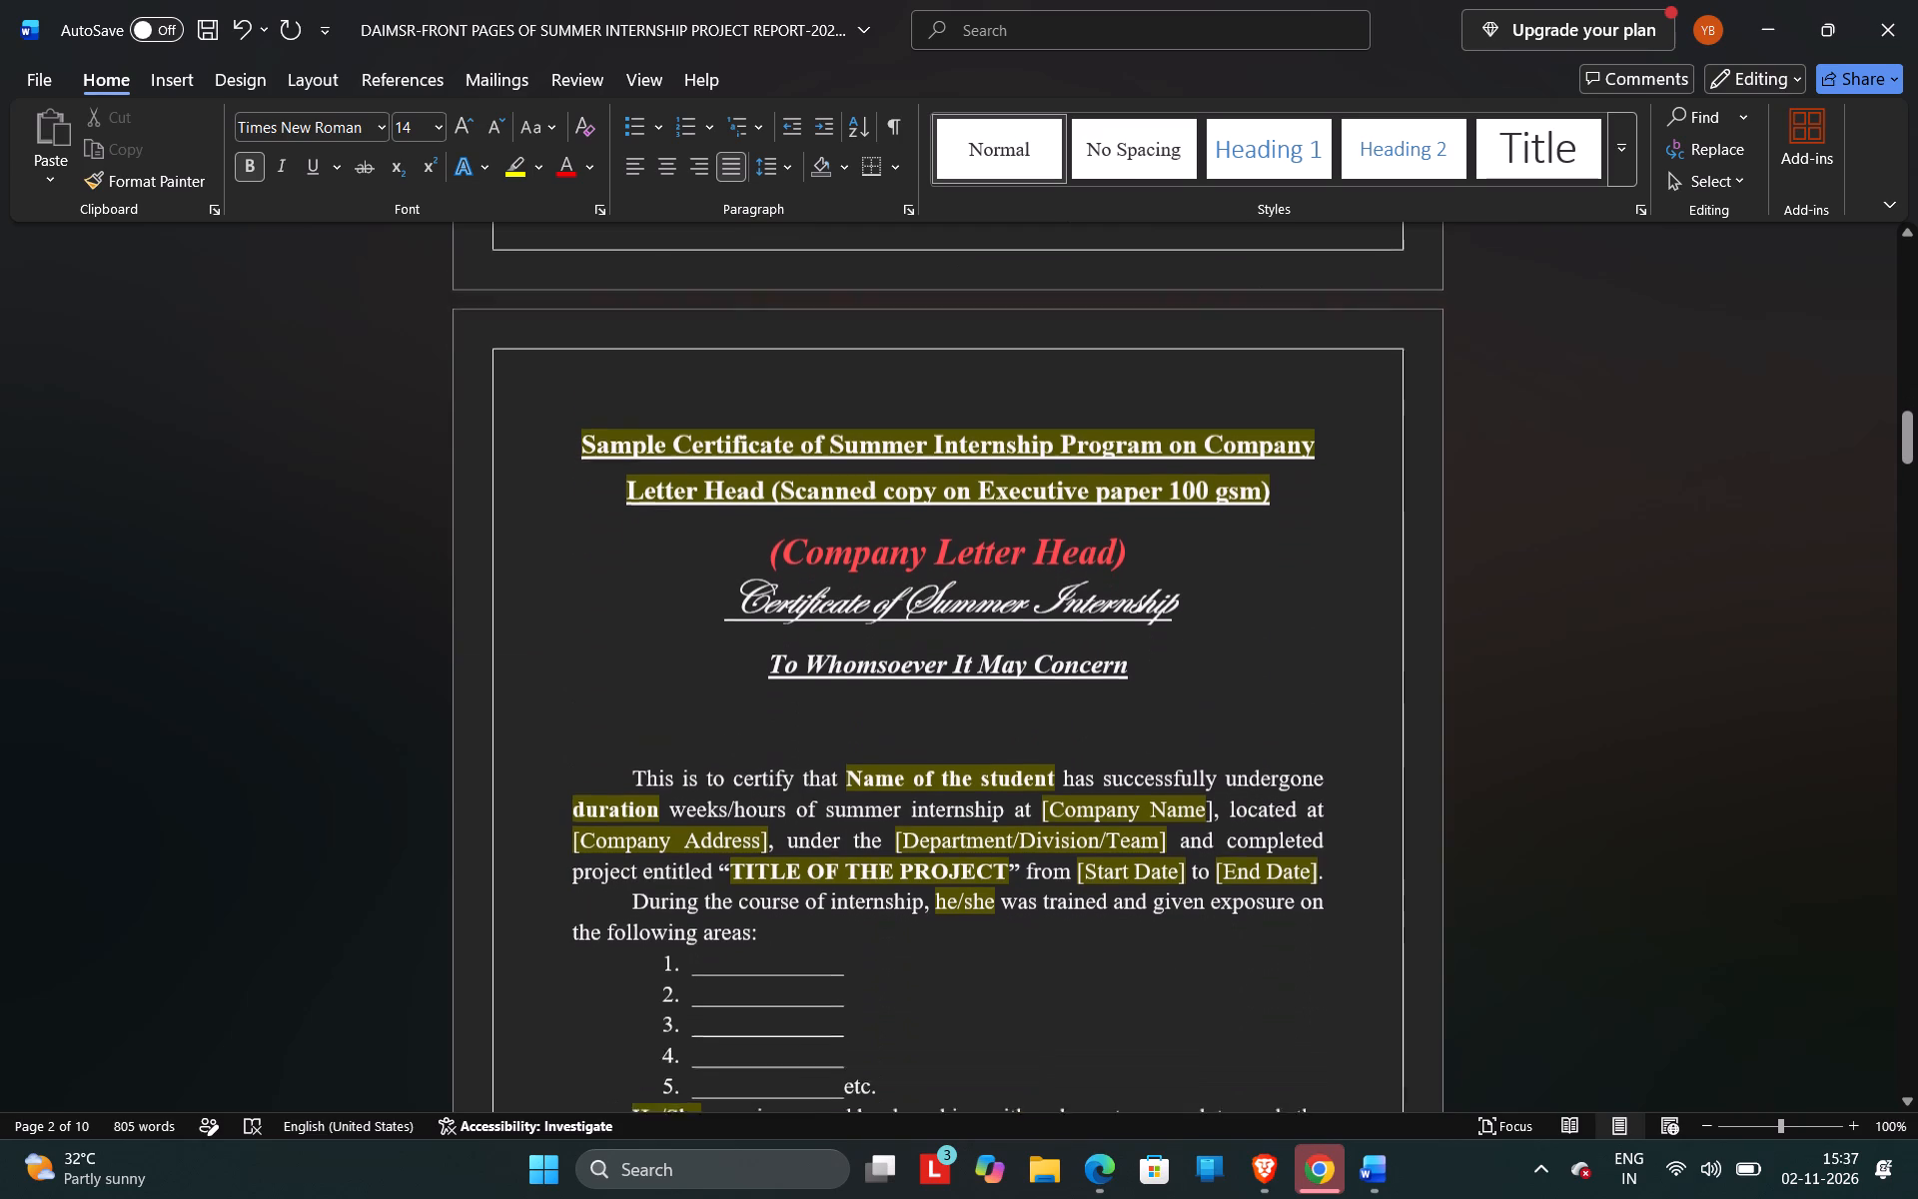
scroll(906, 598, "down", 1)
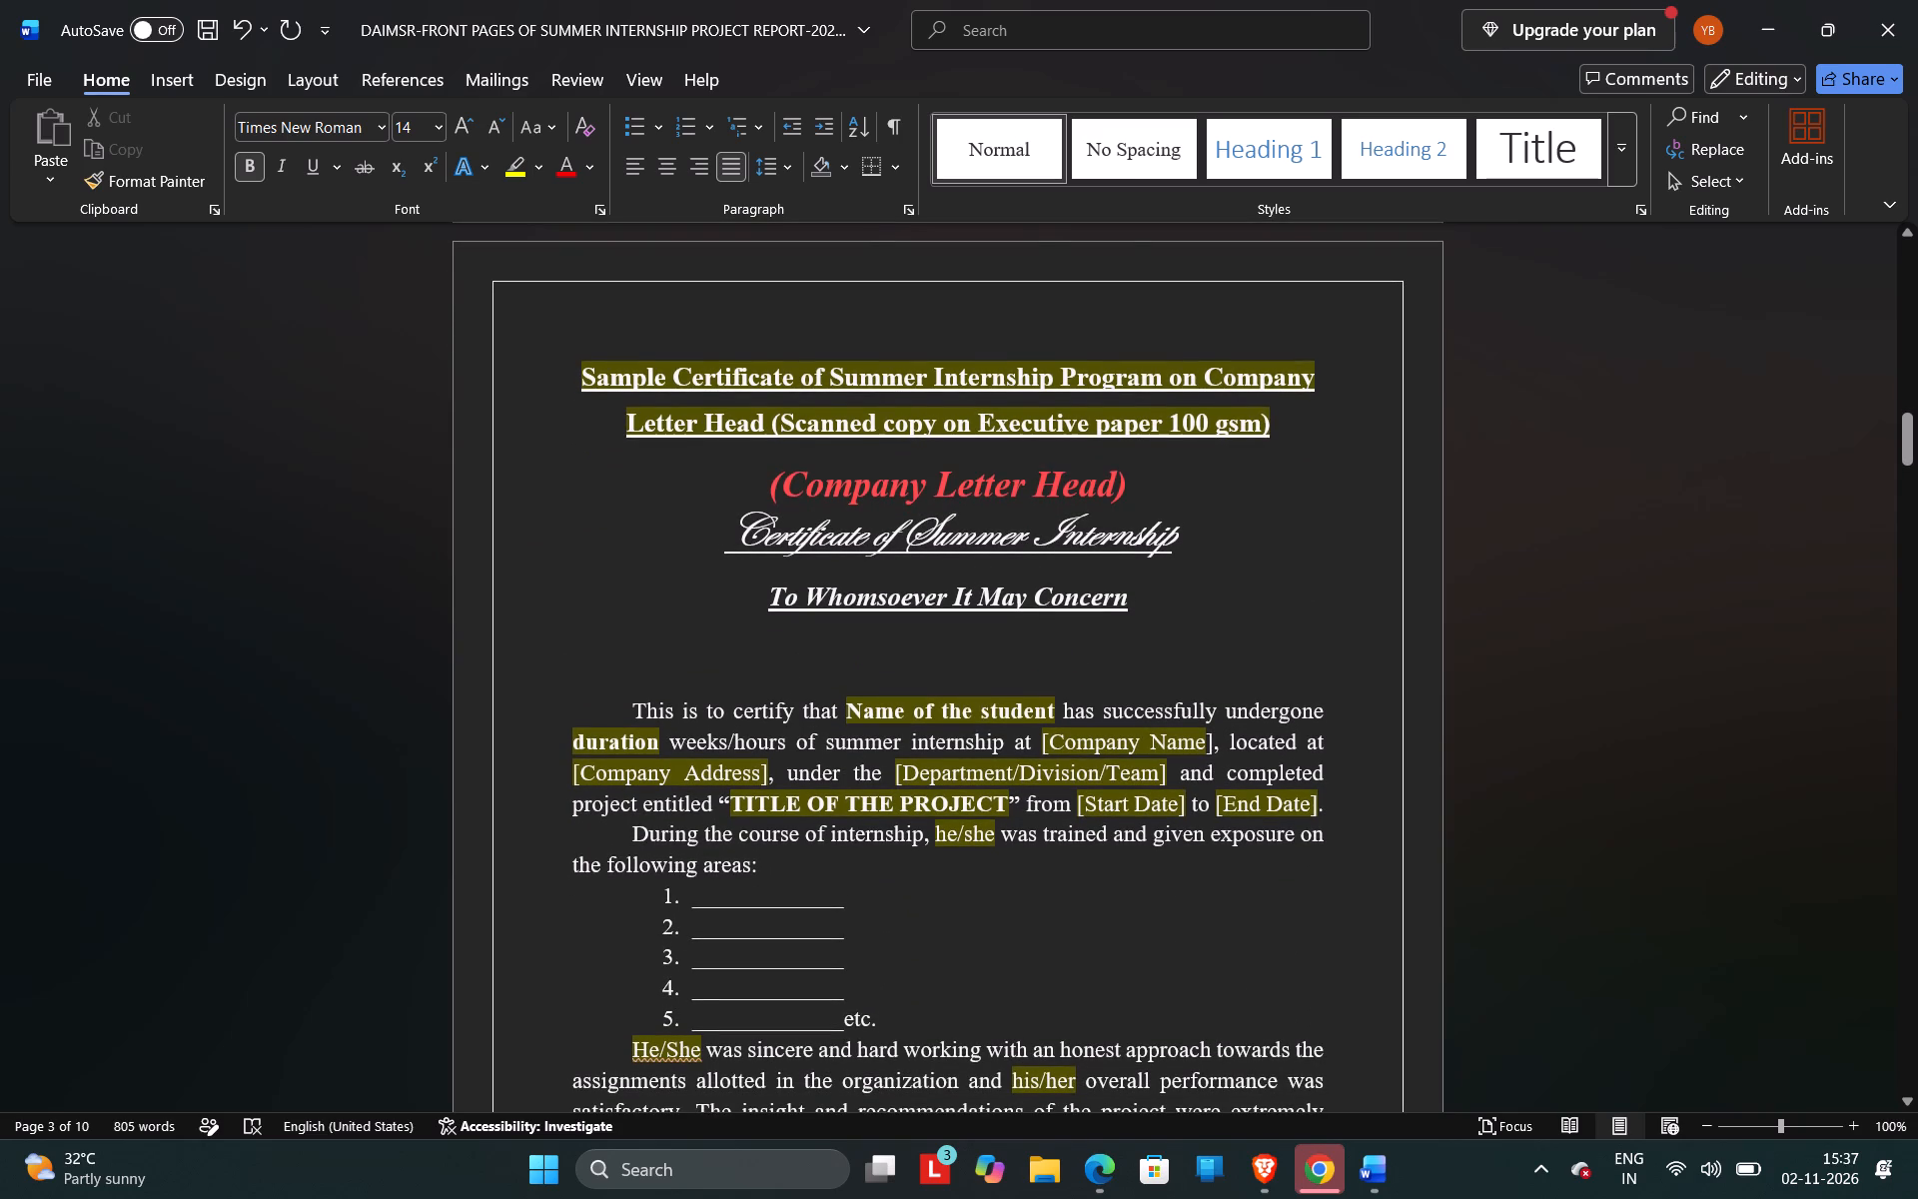
scroll(906, 598, "up", 2)
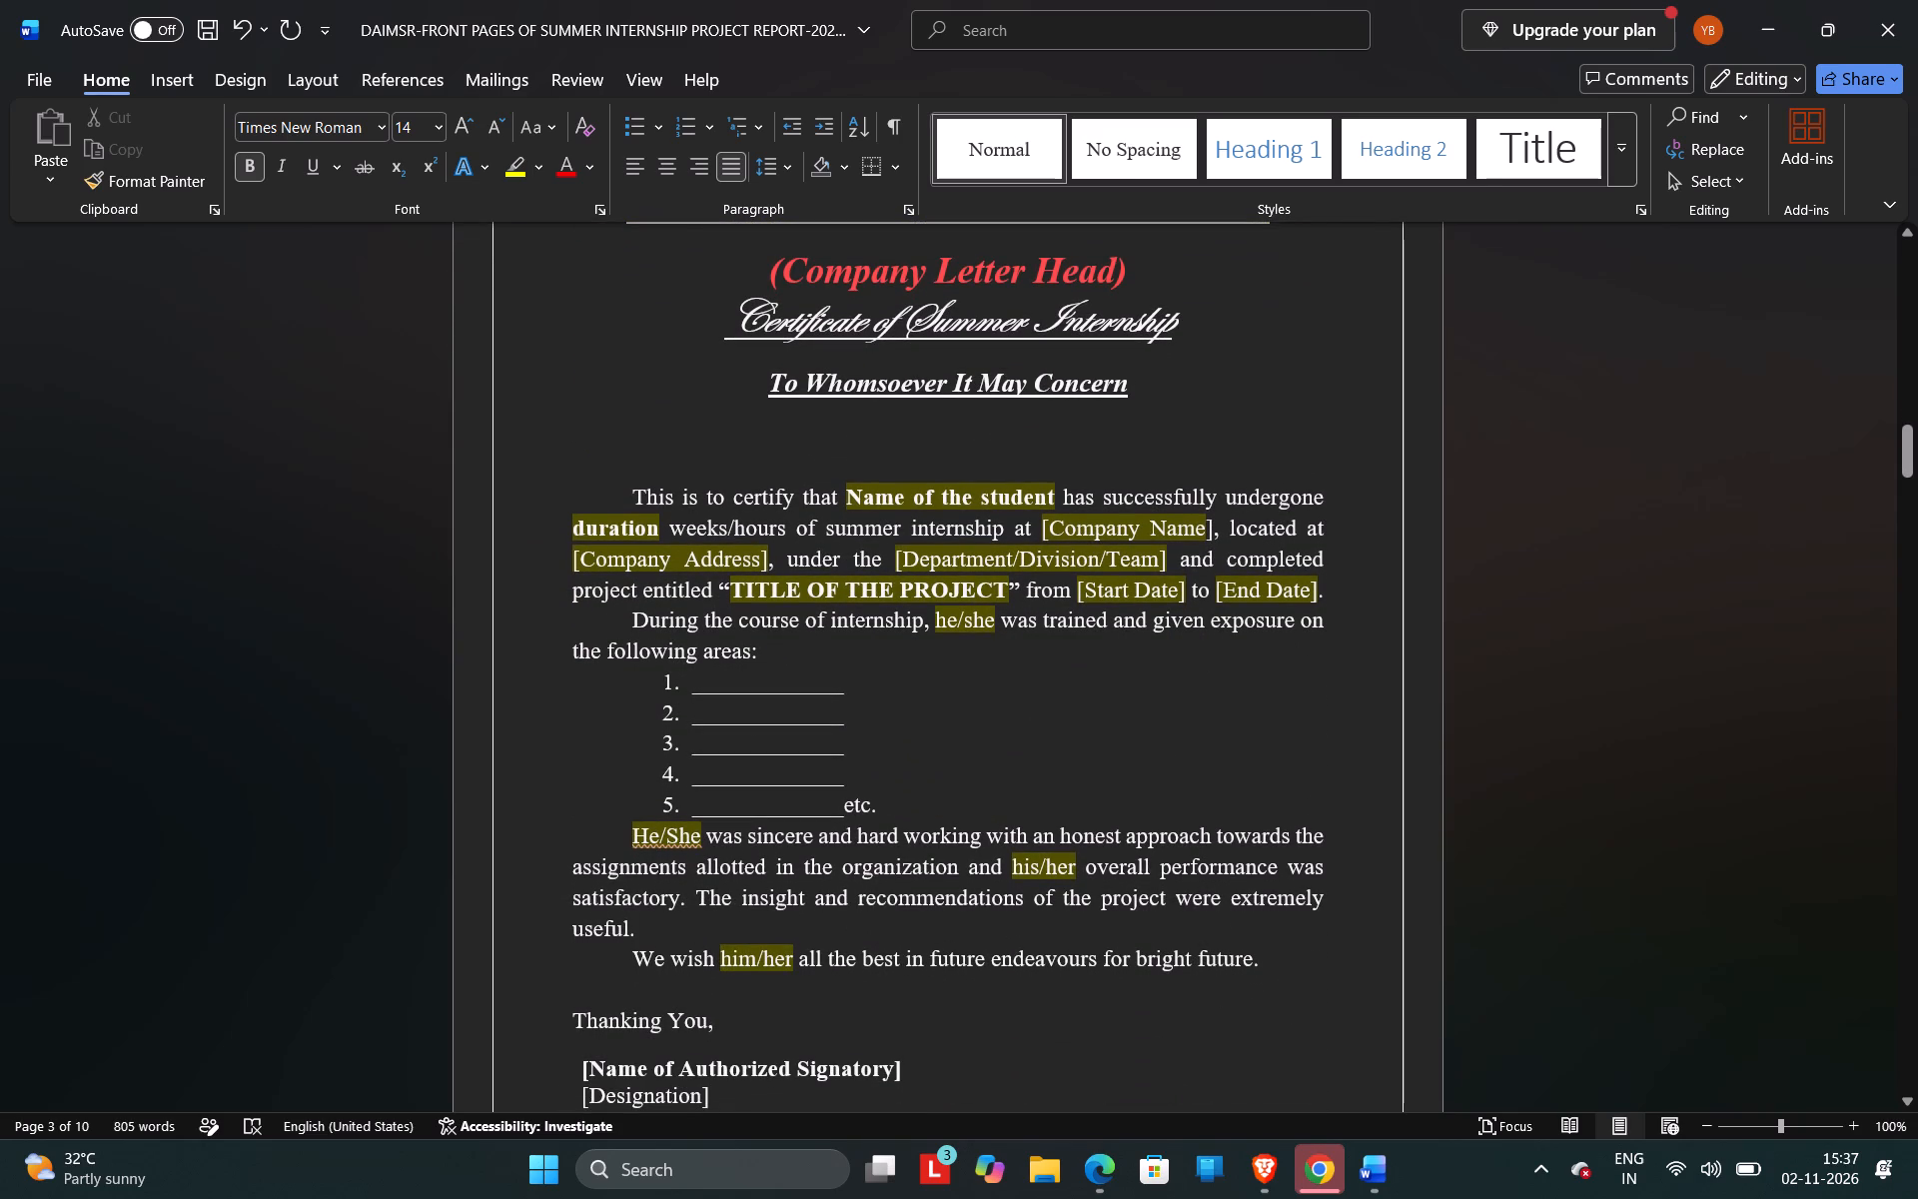
scroll(906, 598, "up", 8)
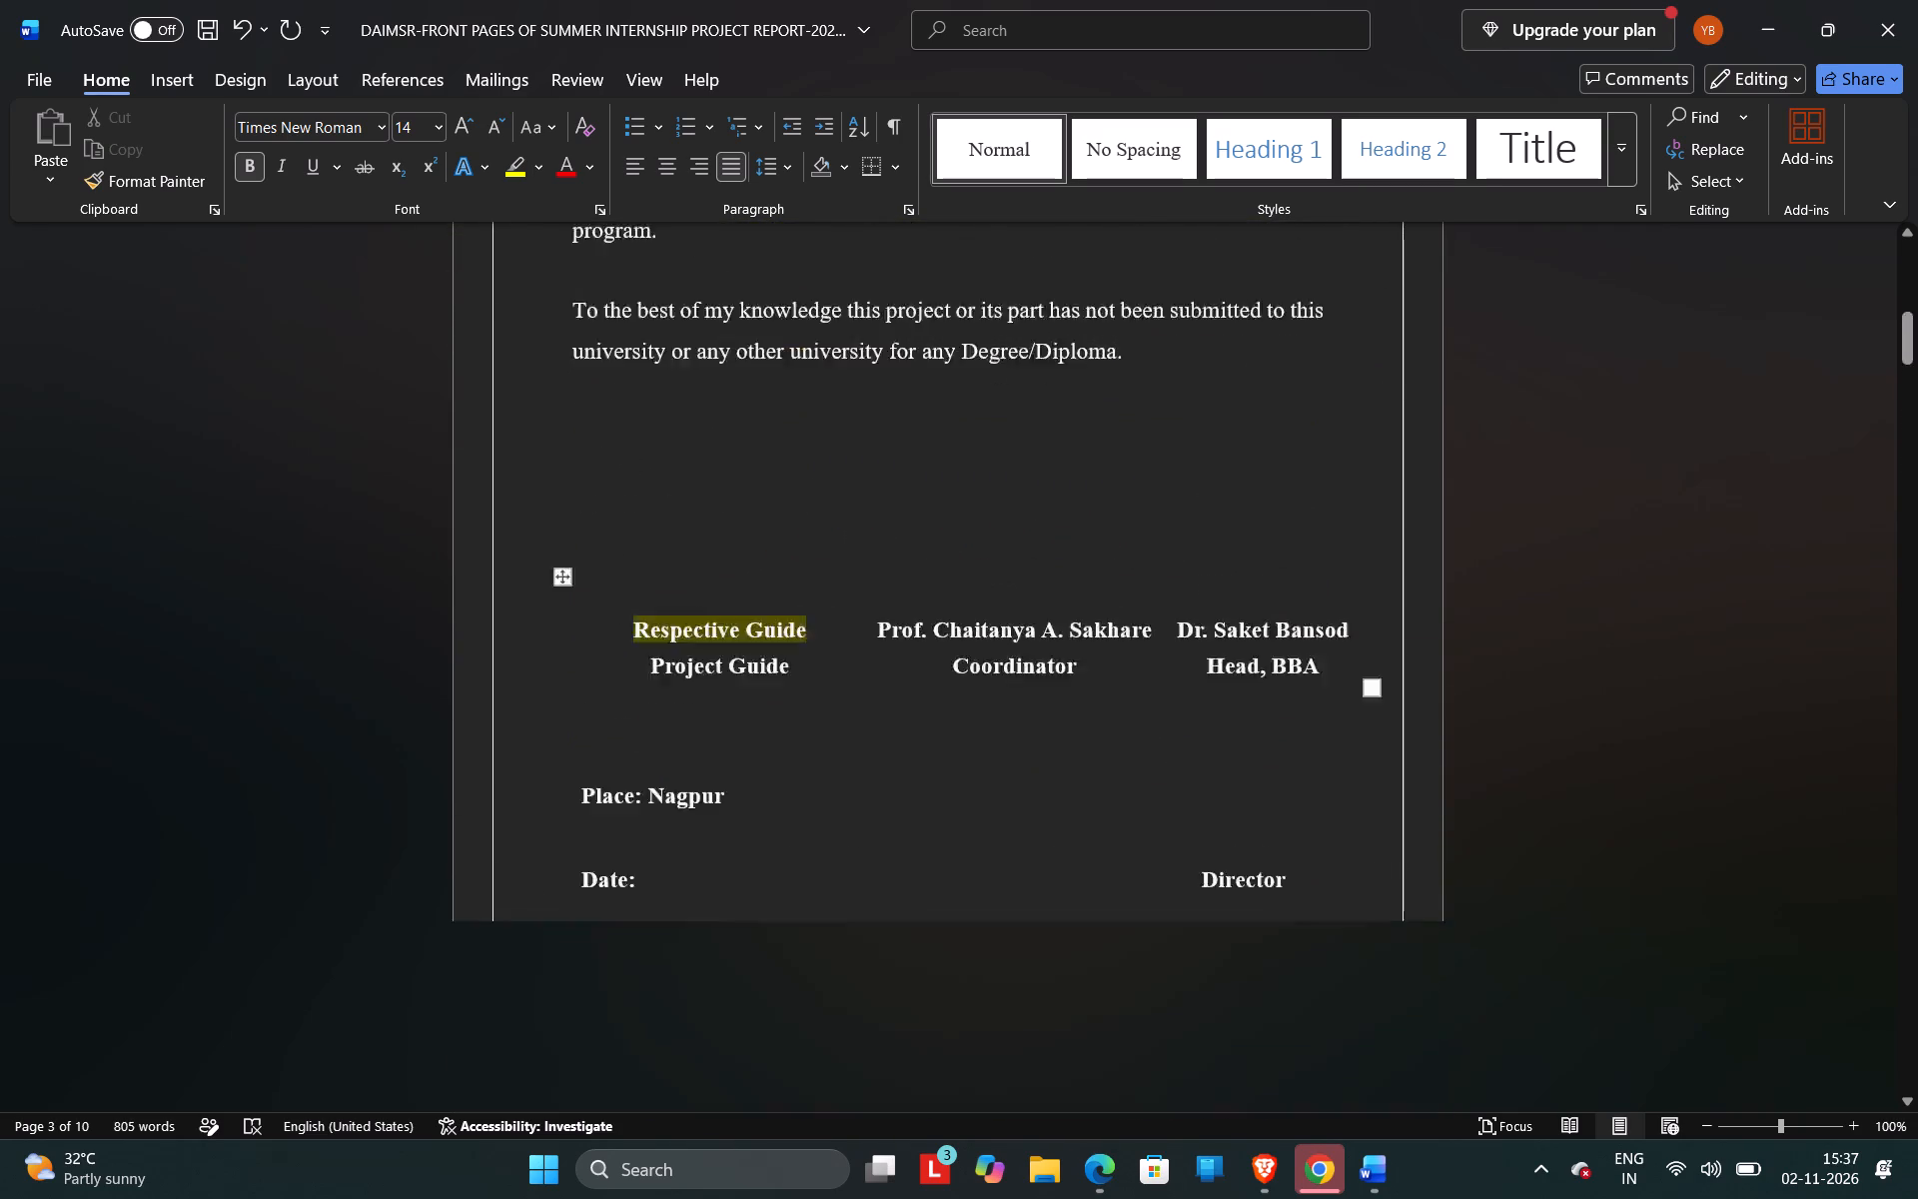
scroll(906, 598, "up", 1)
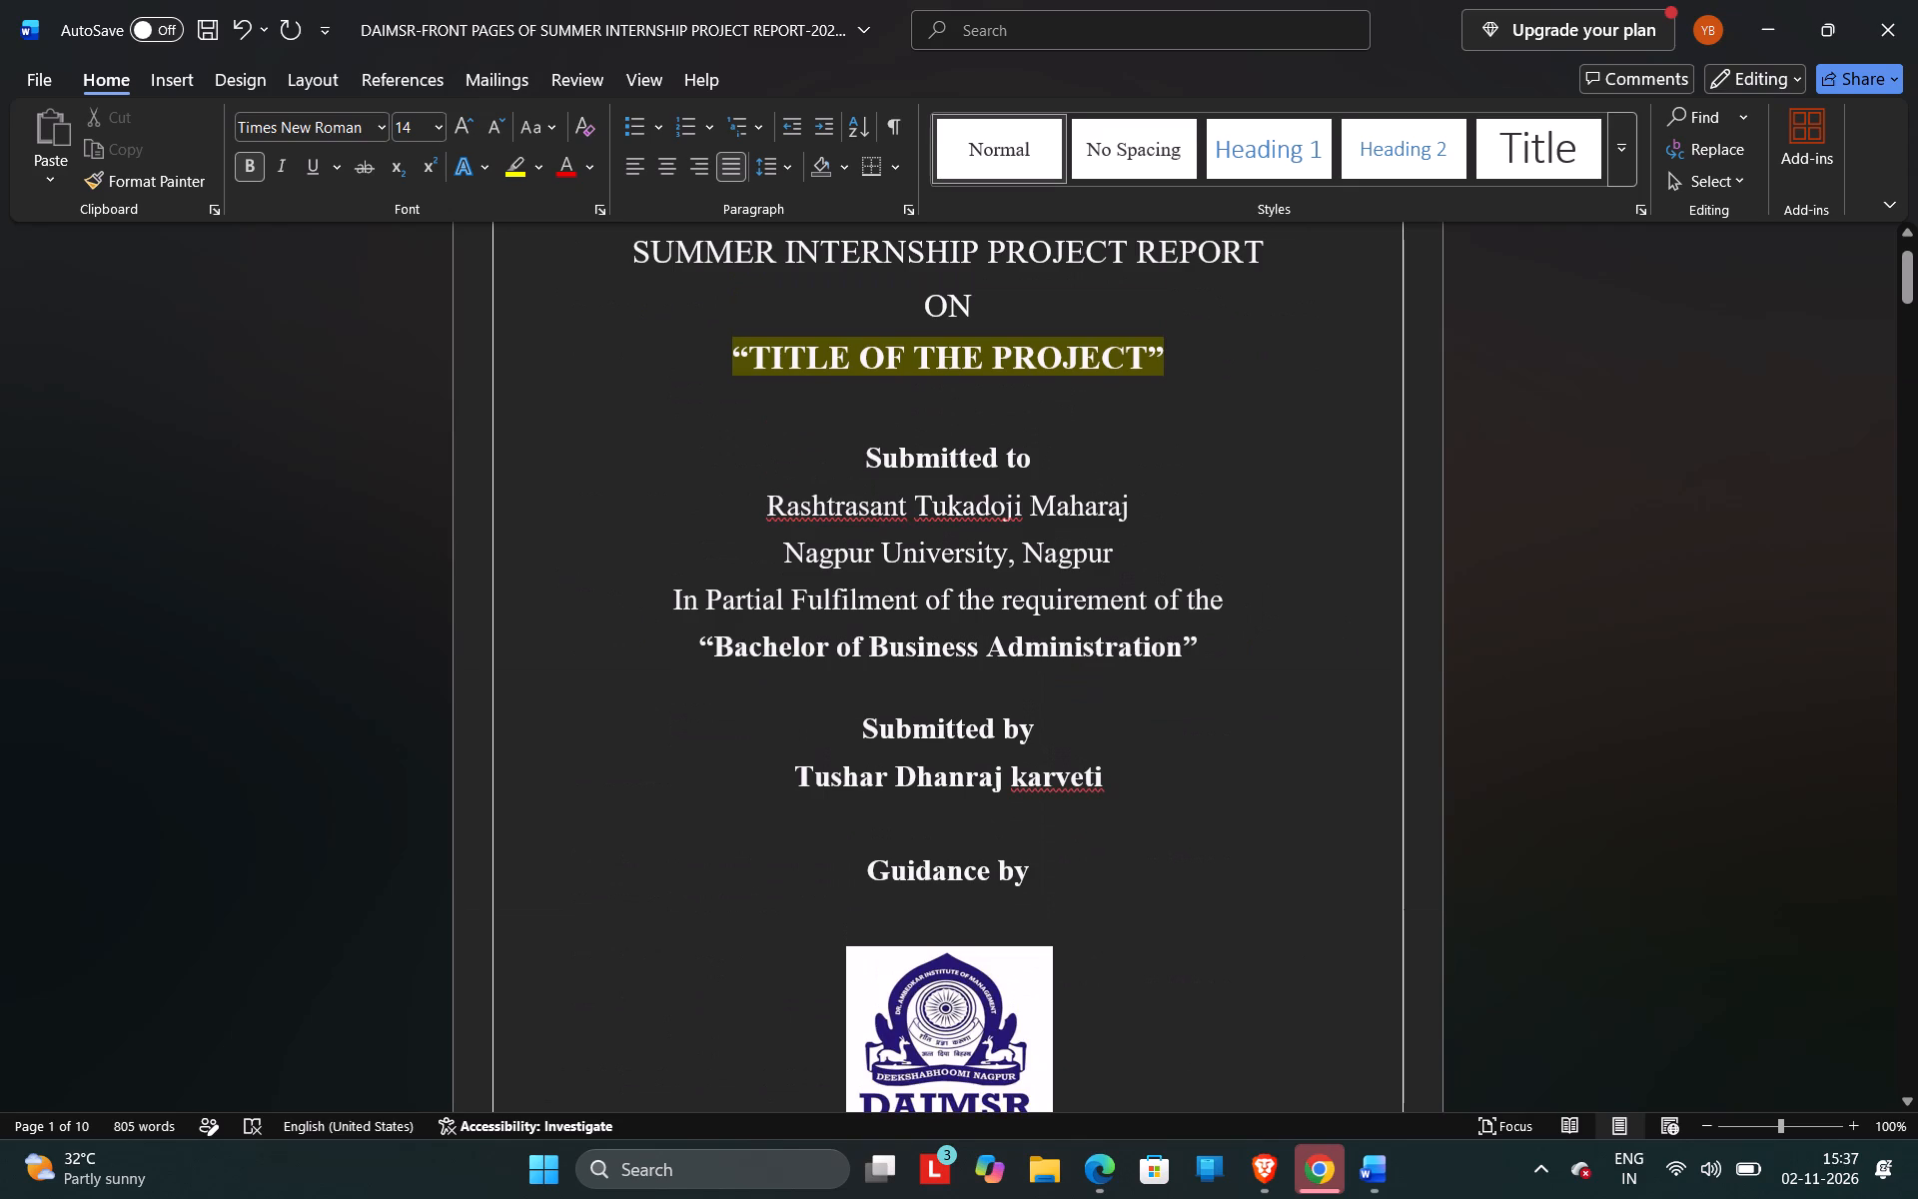
Add the project guide's full name, prefixed with "Prof.", on a new line directly under "Guidance by" on the cover page.
scroll(906, 598, "down", 2)
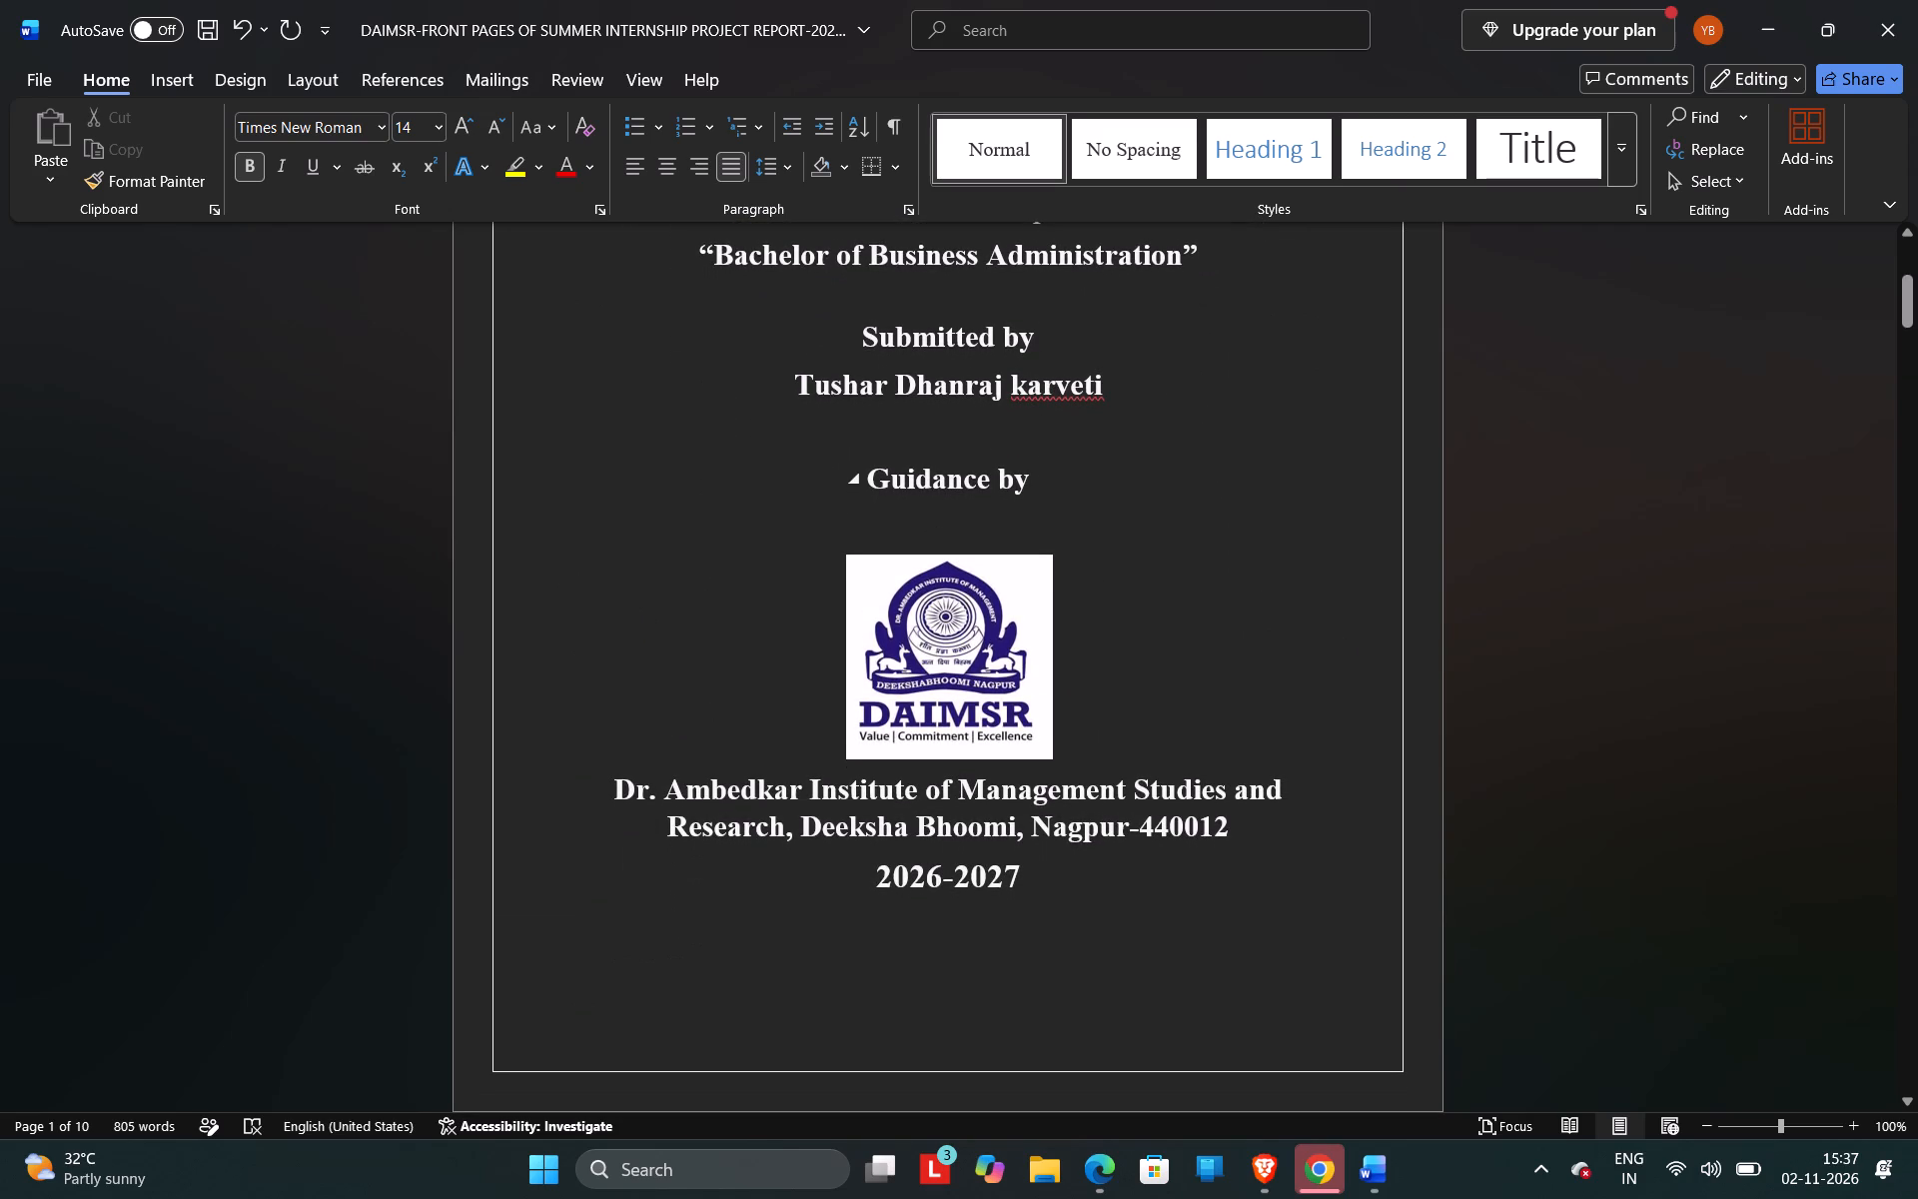
left_click(1031, 477)
key("Return")
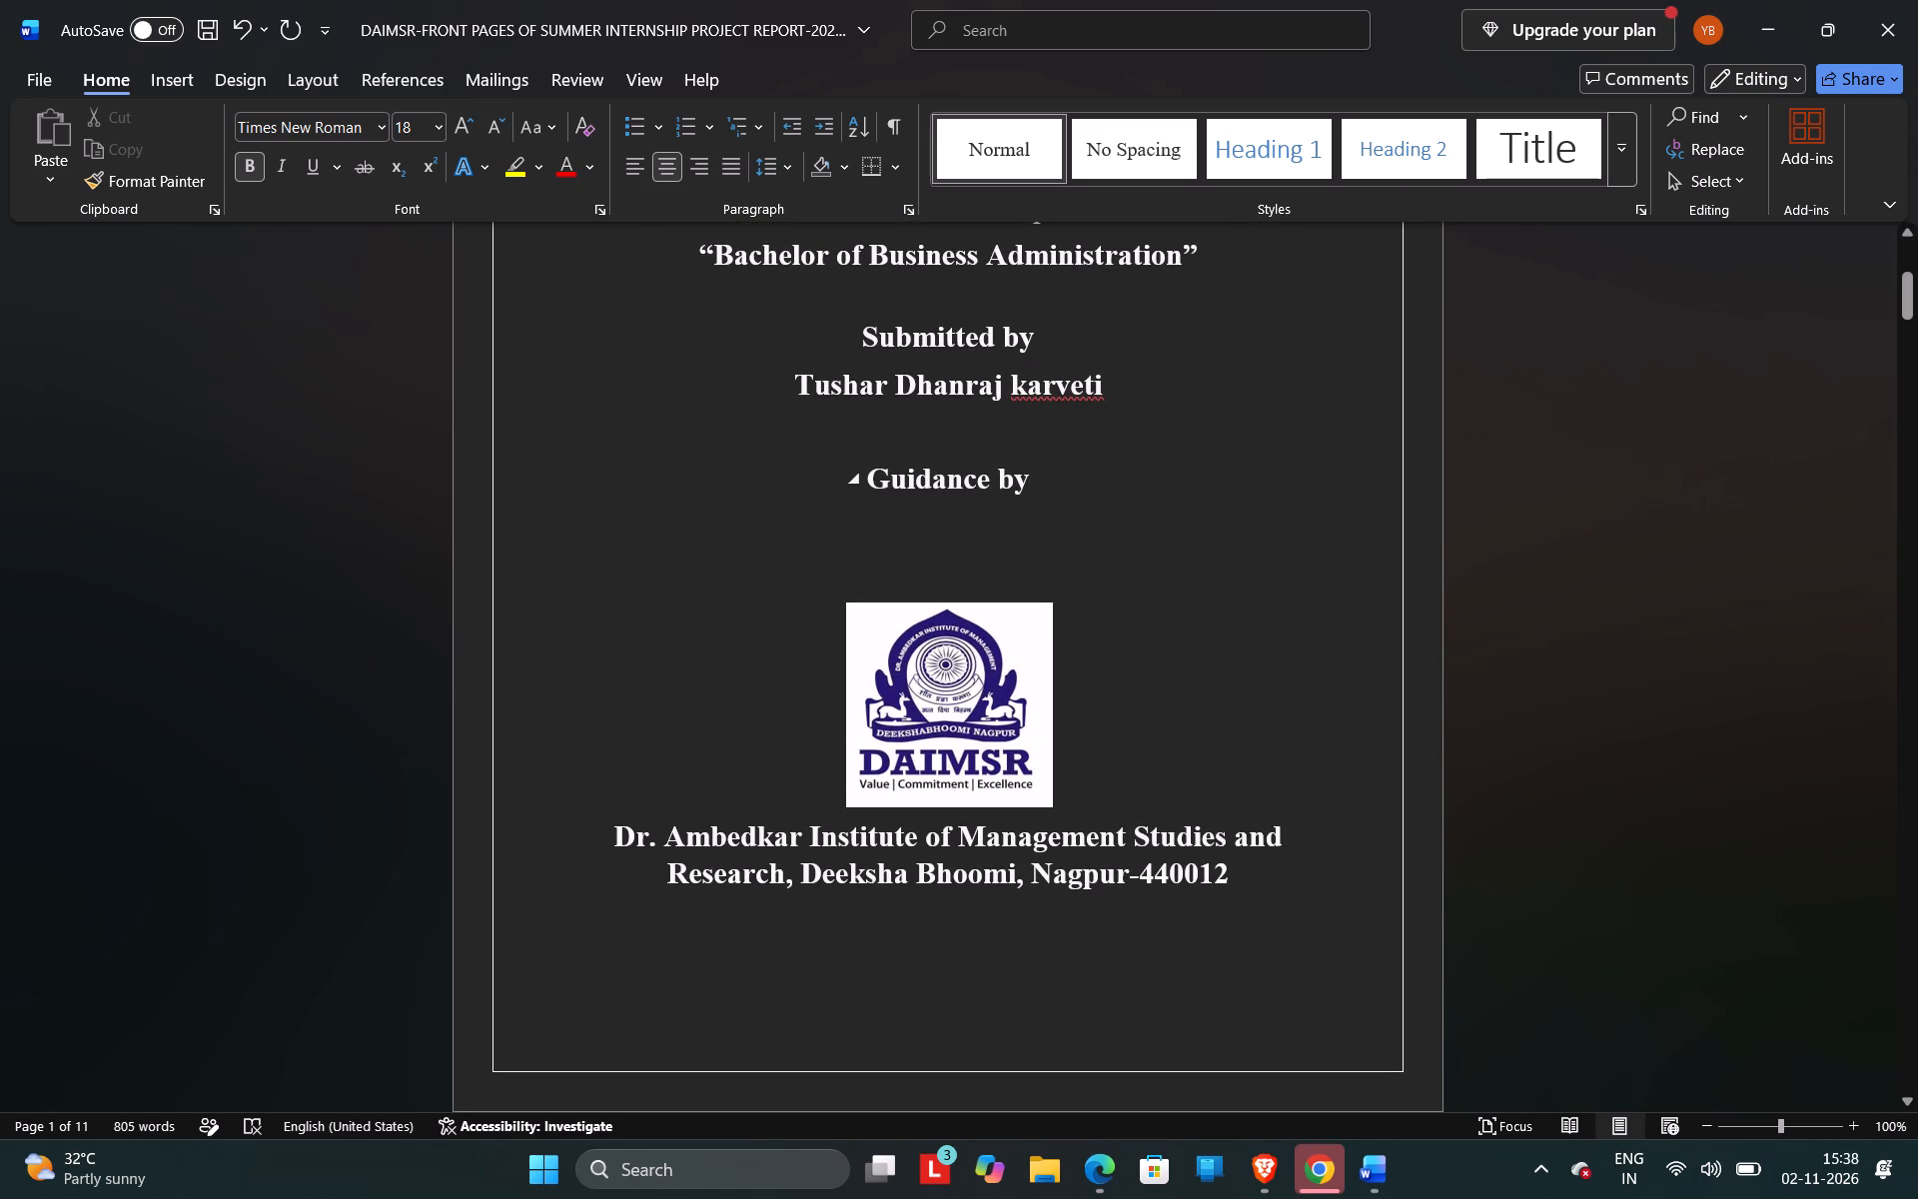
key("BackSpace")
key("BackSpace")
key("Return")
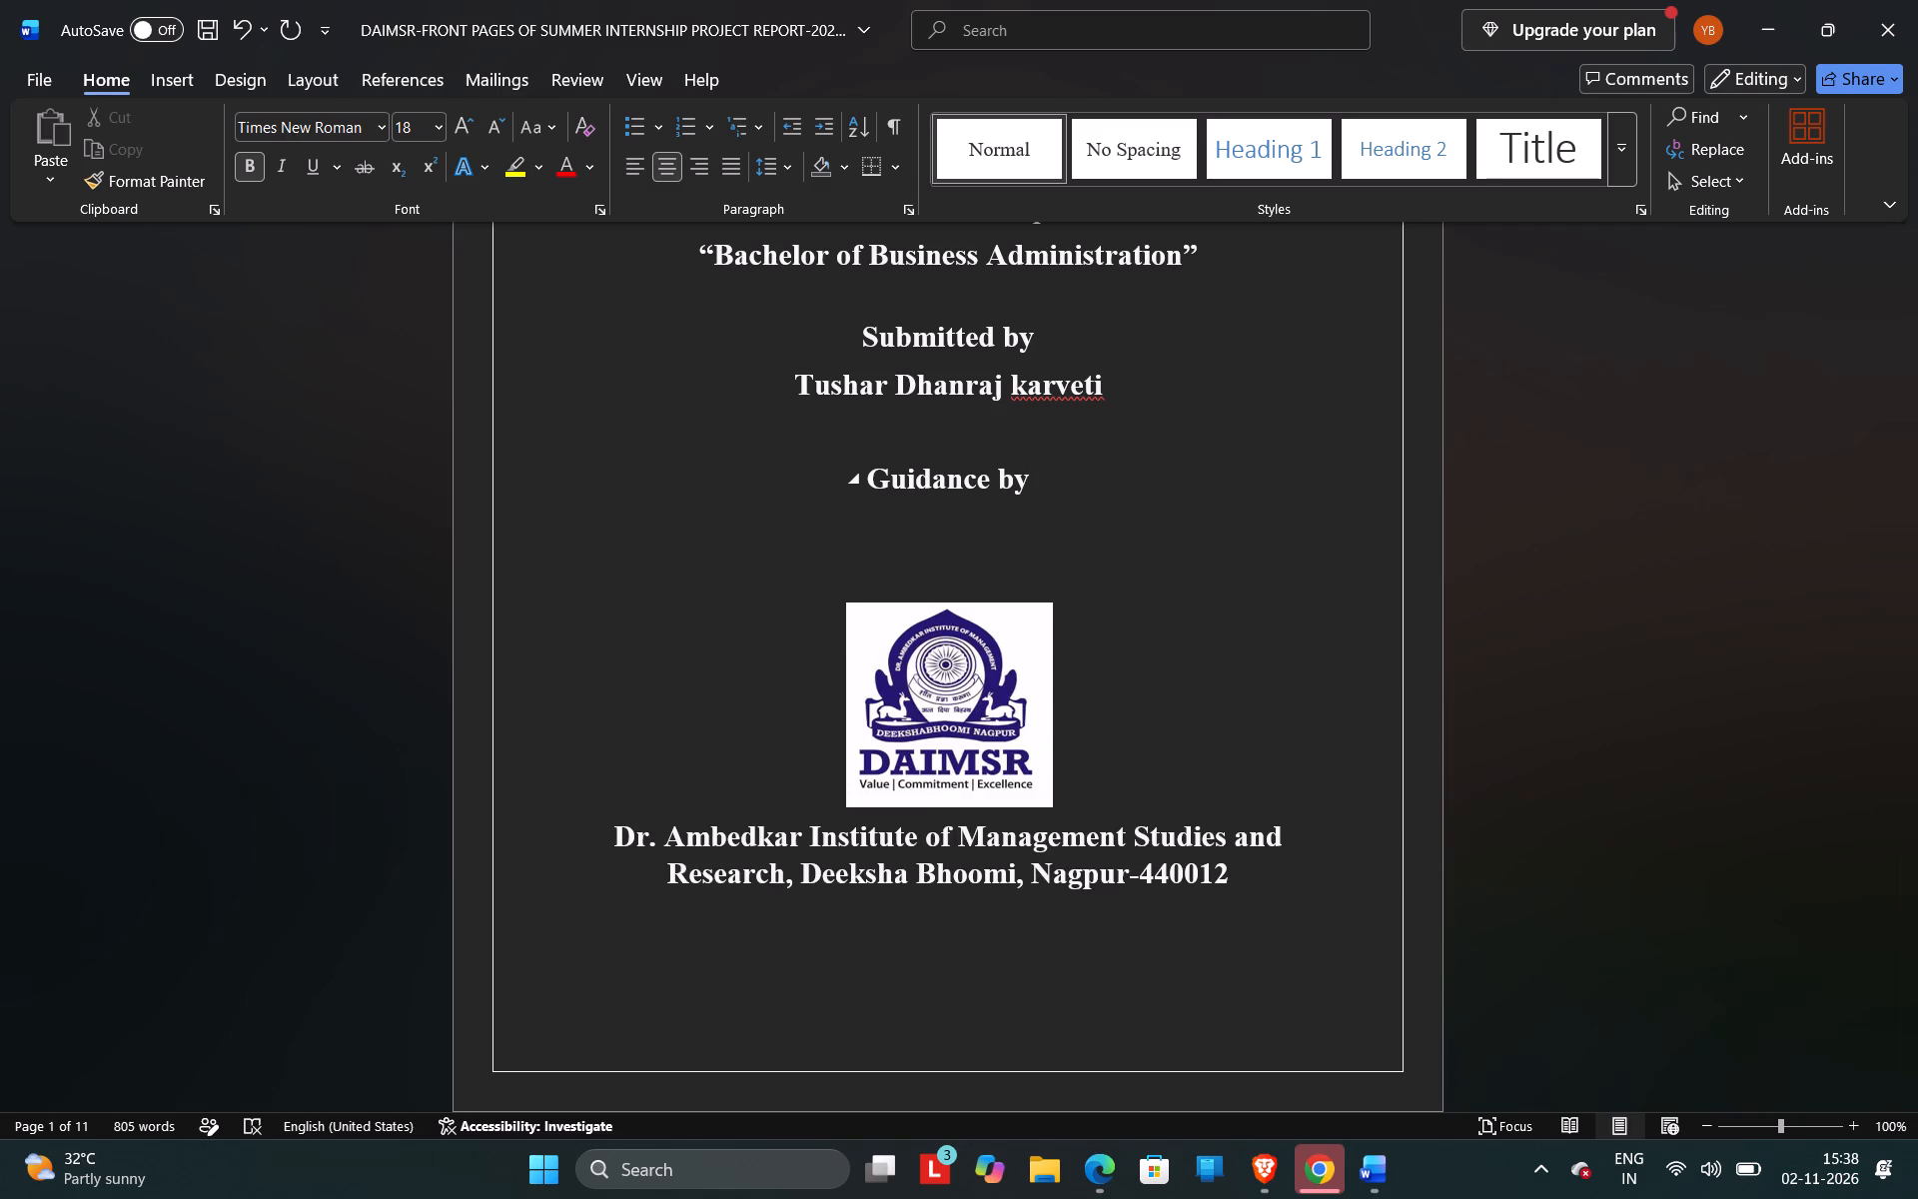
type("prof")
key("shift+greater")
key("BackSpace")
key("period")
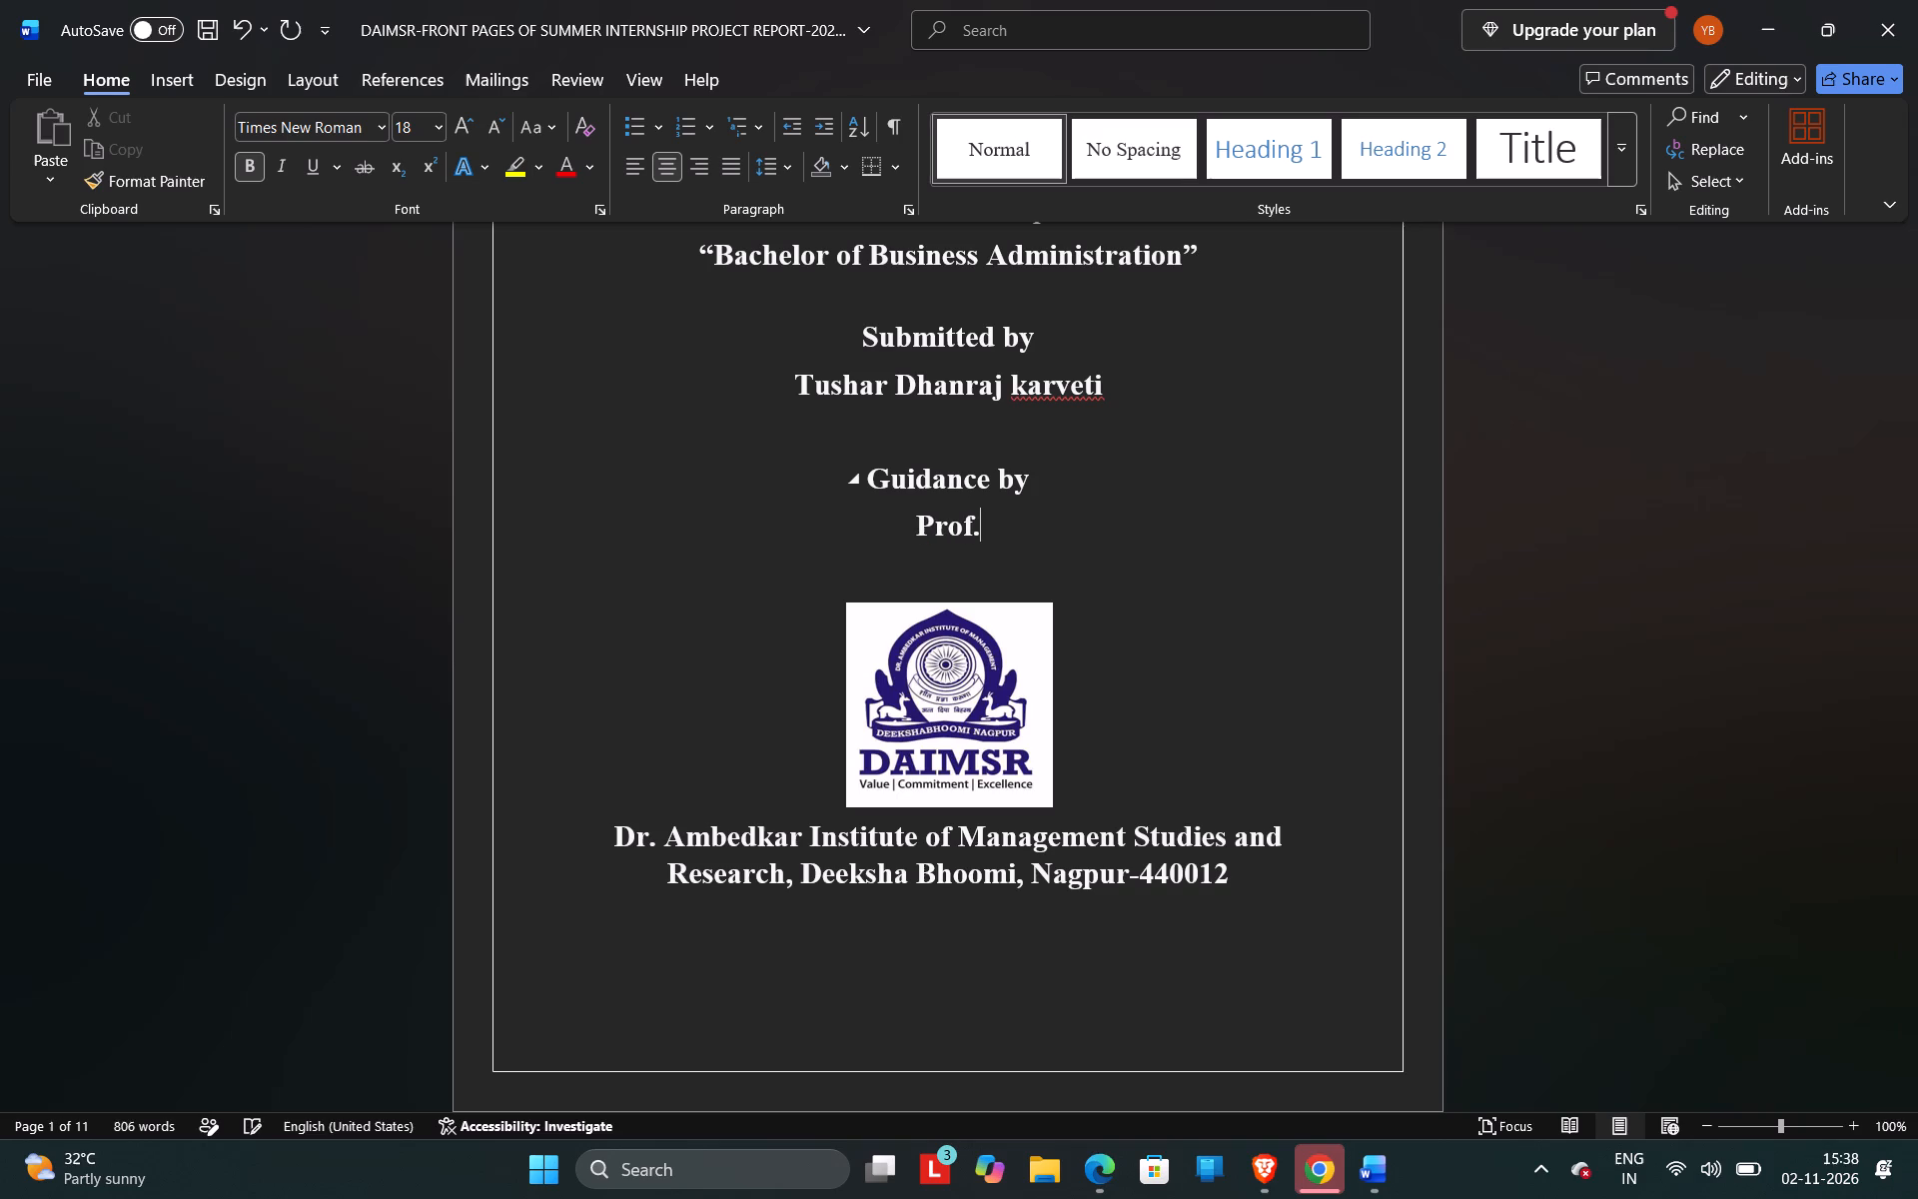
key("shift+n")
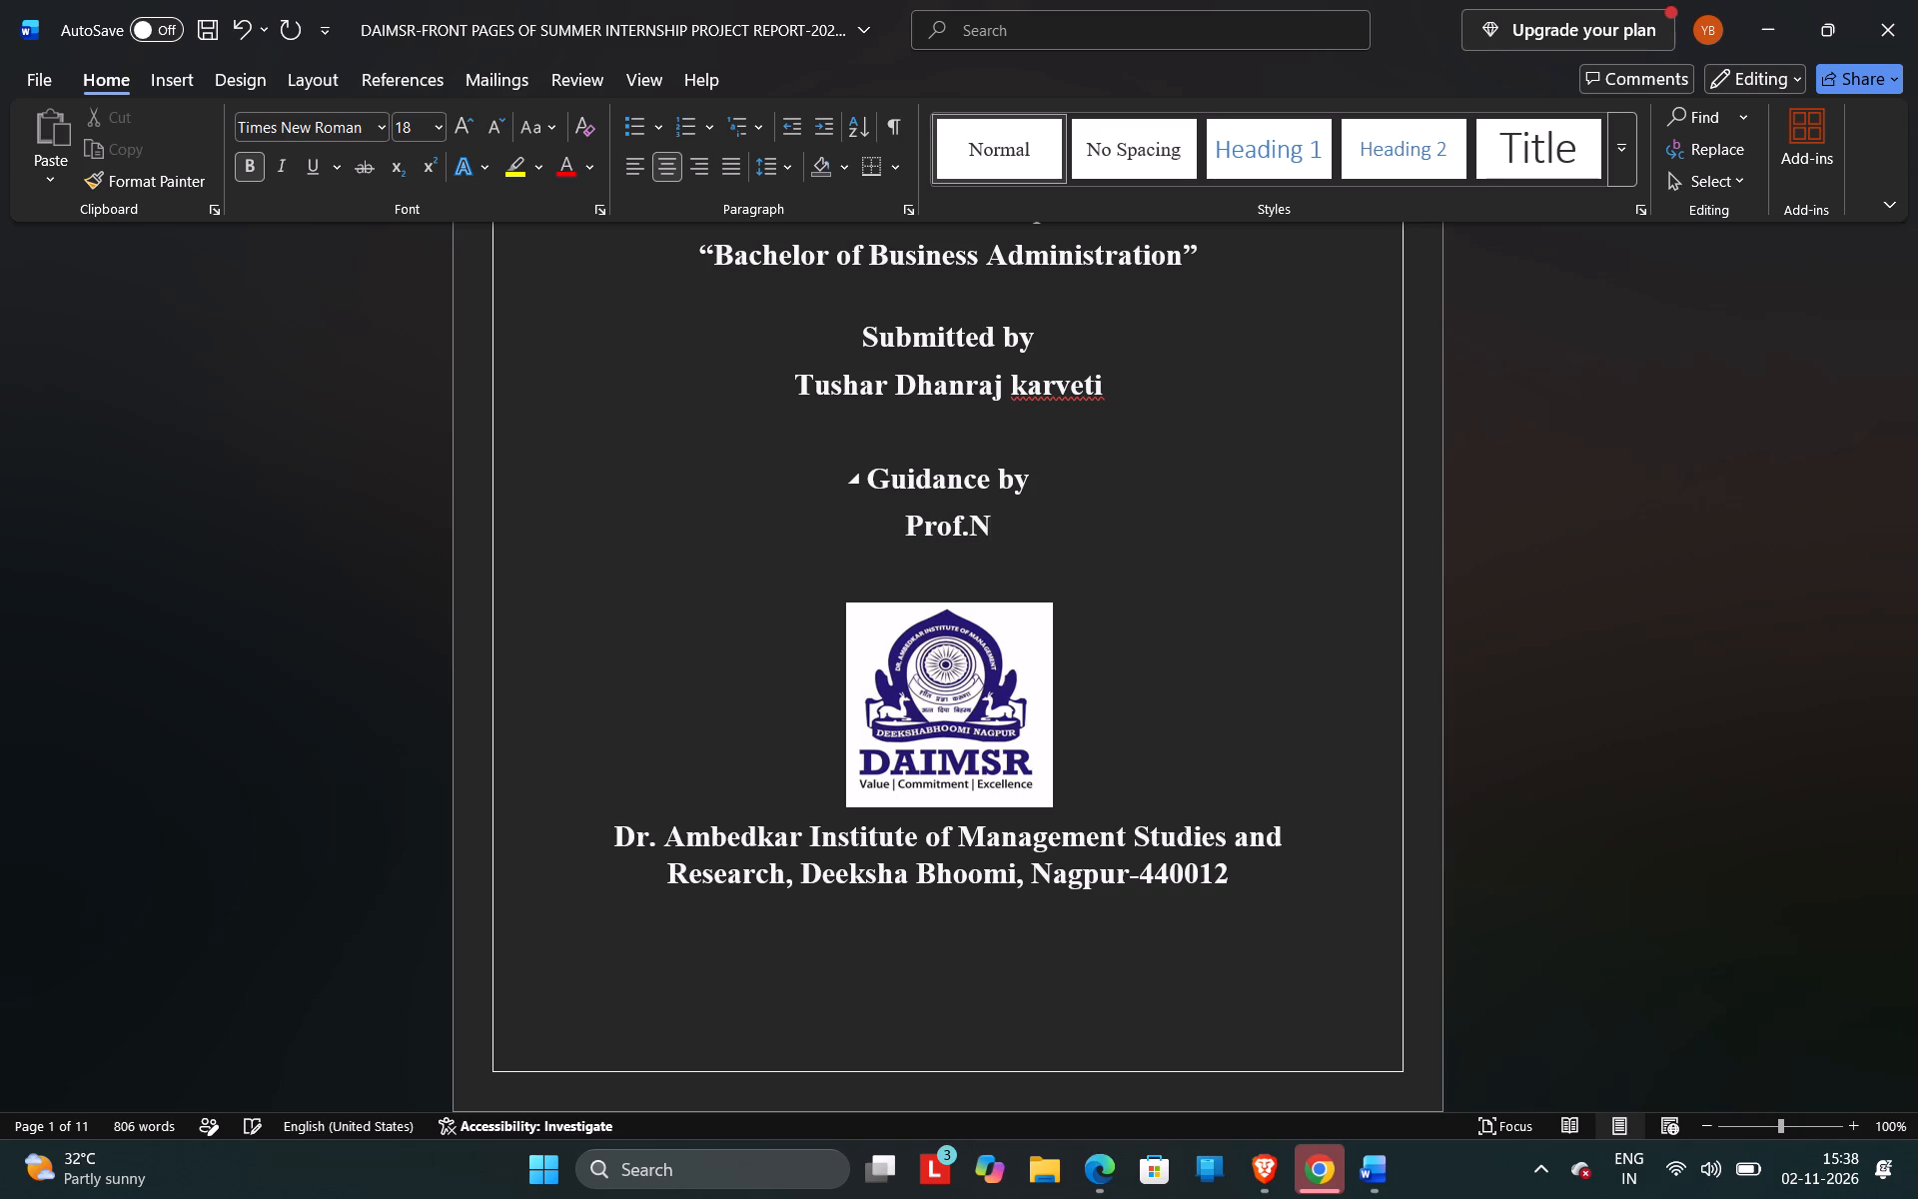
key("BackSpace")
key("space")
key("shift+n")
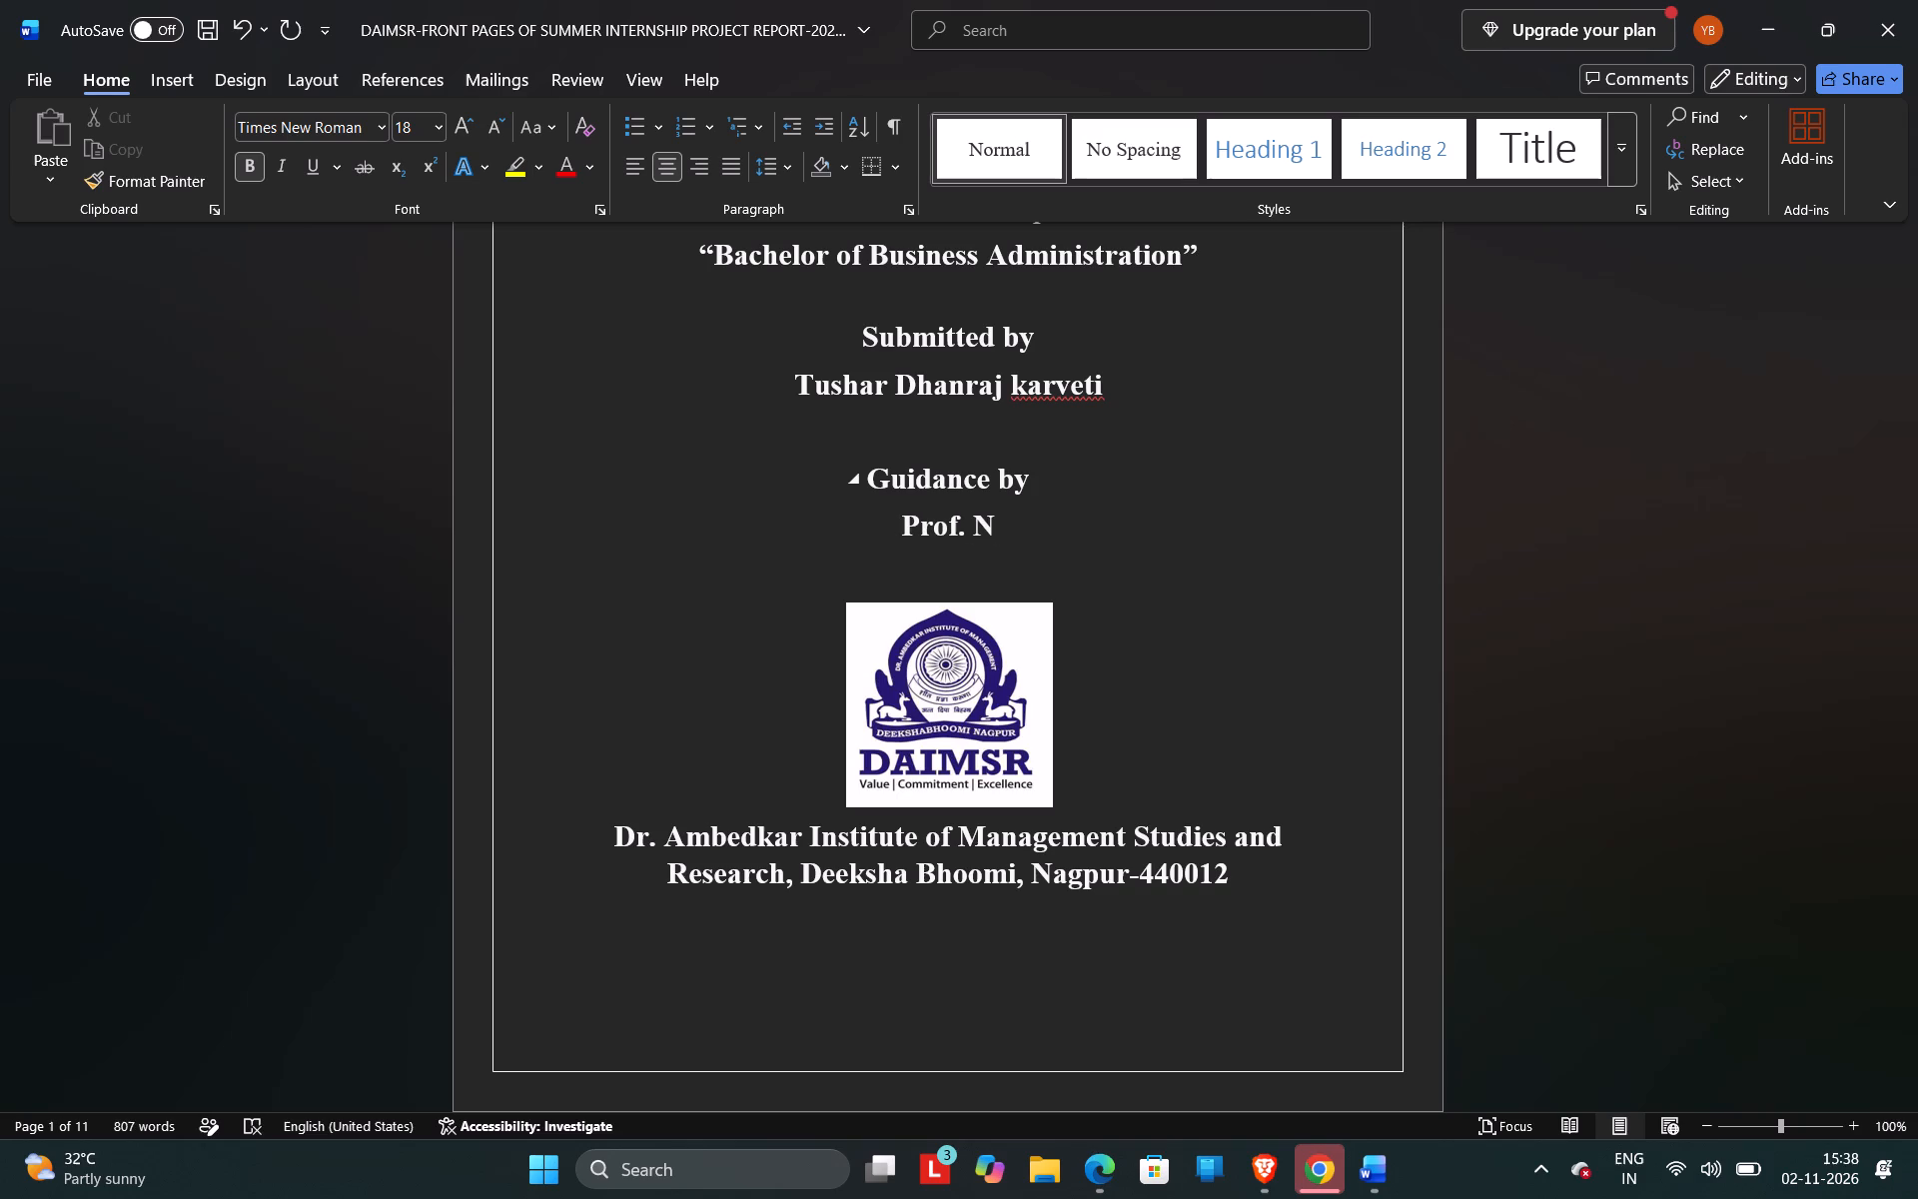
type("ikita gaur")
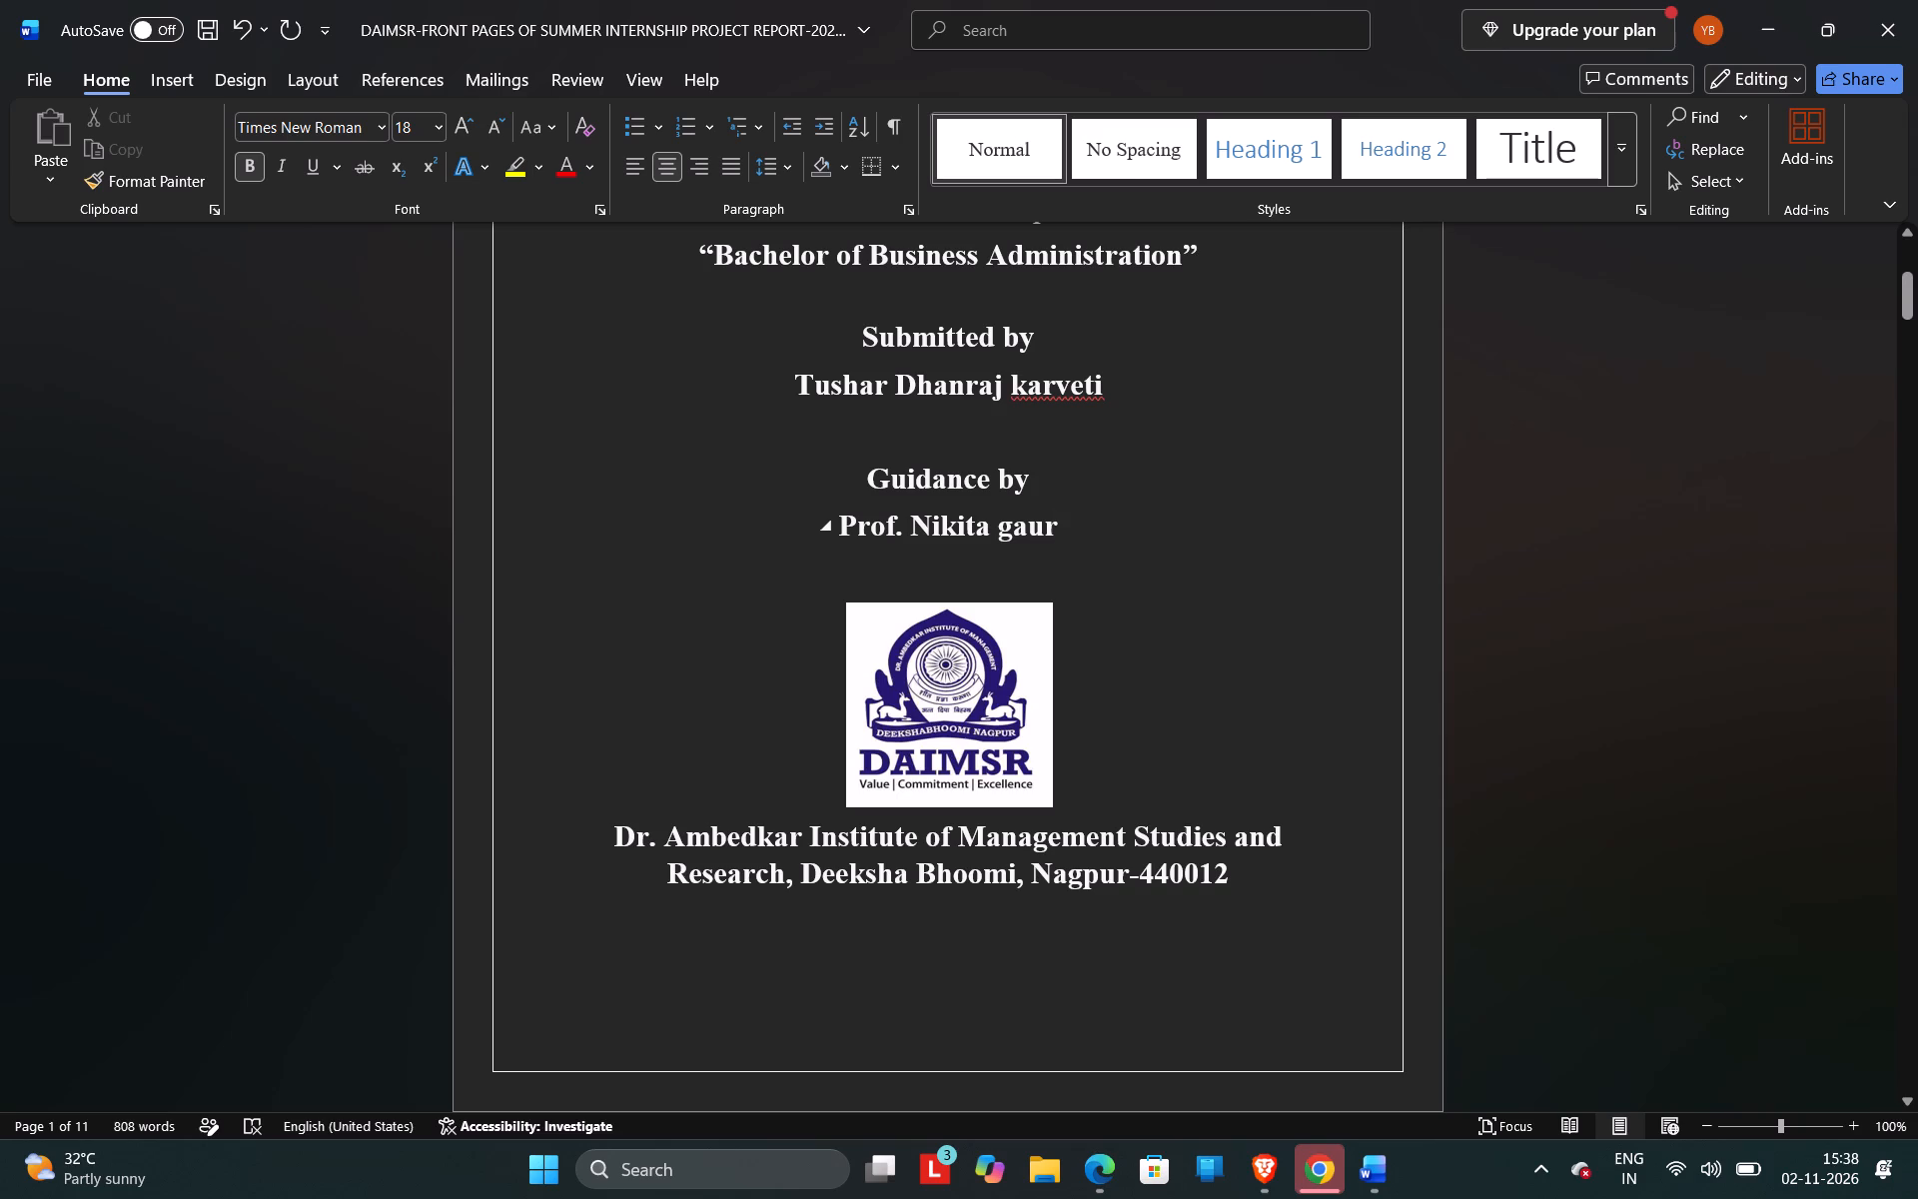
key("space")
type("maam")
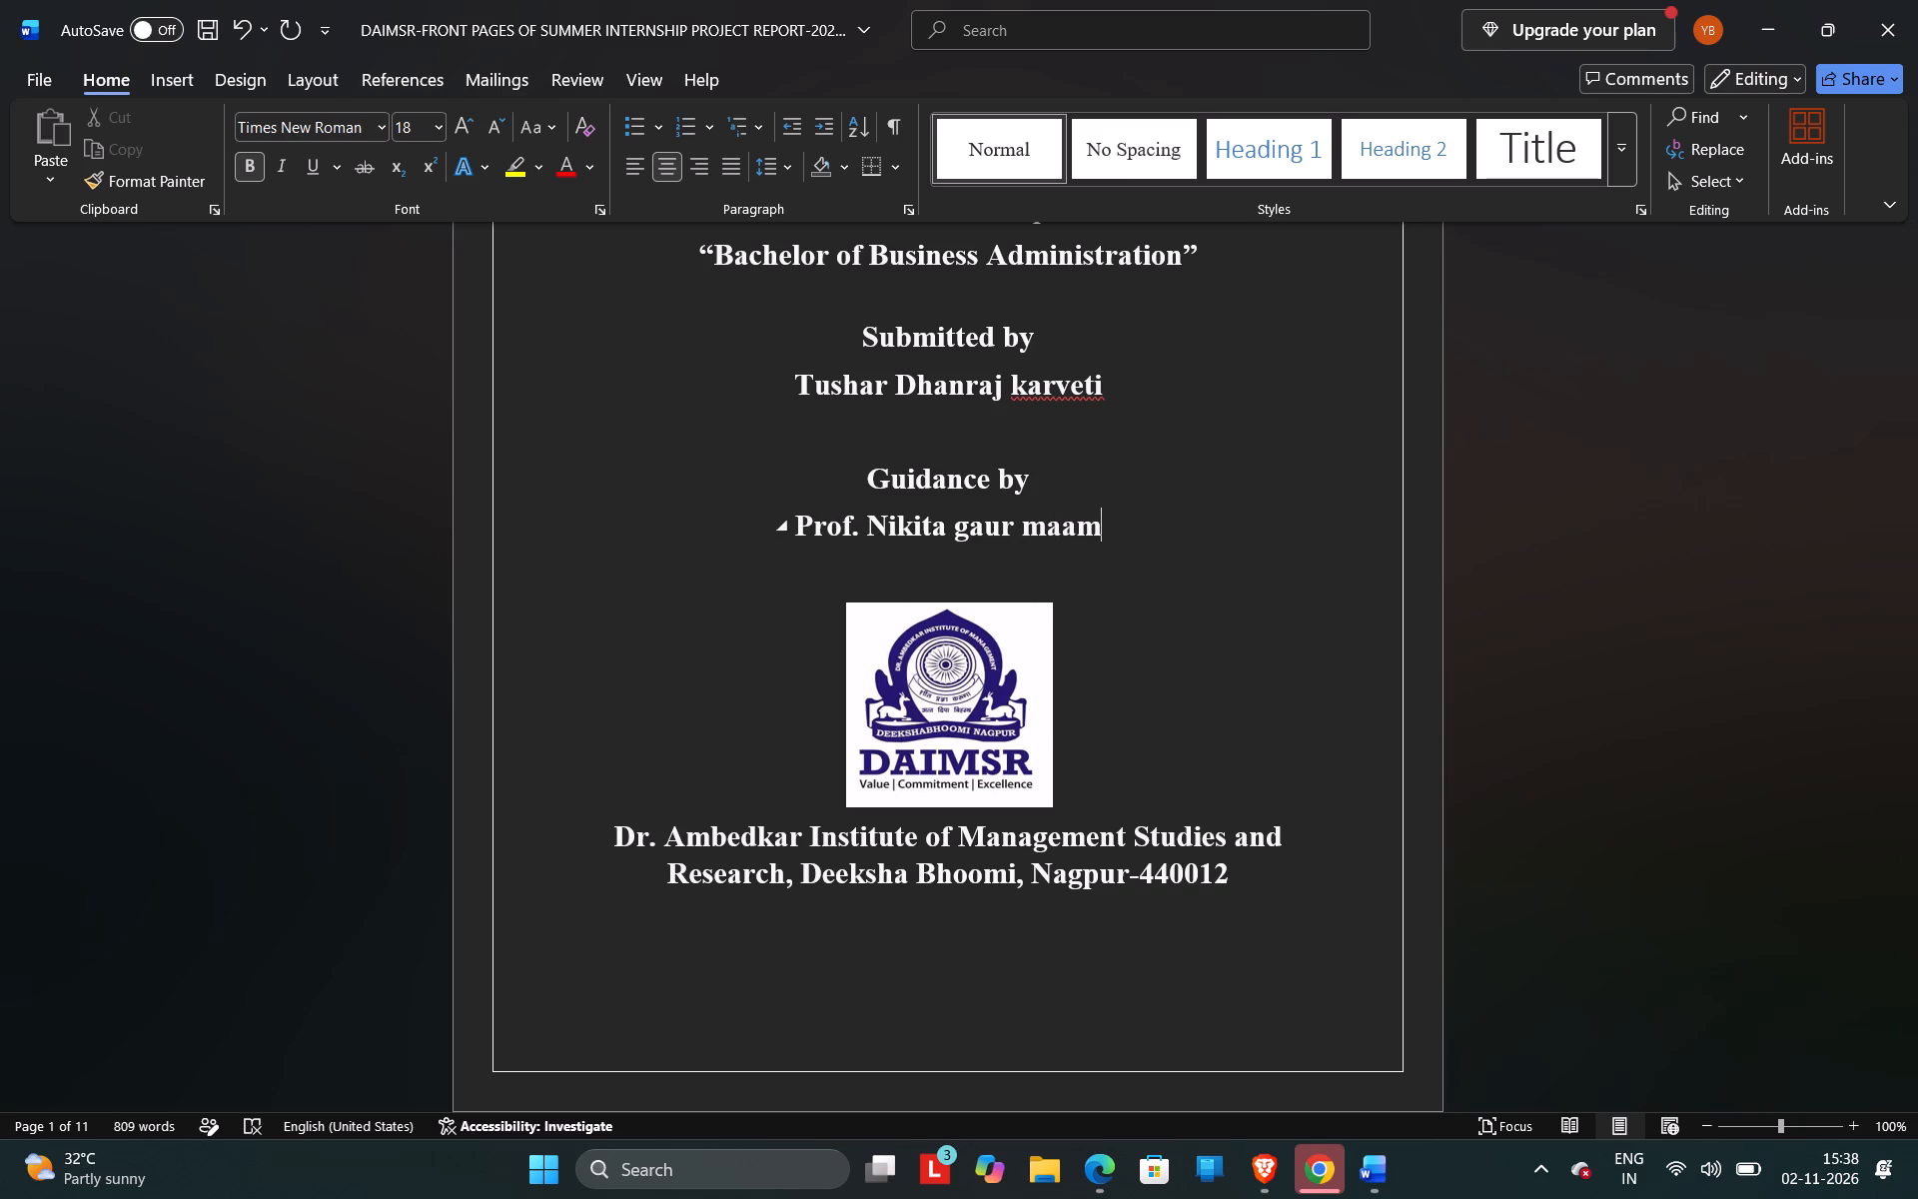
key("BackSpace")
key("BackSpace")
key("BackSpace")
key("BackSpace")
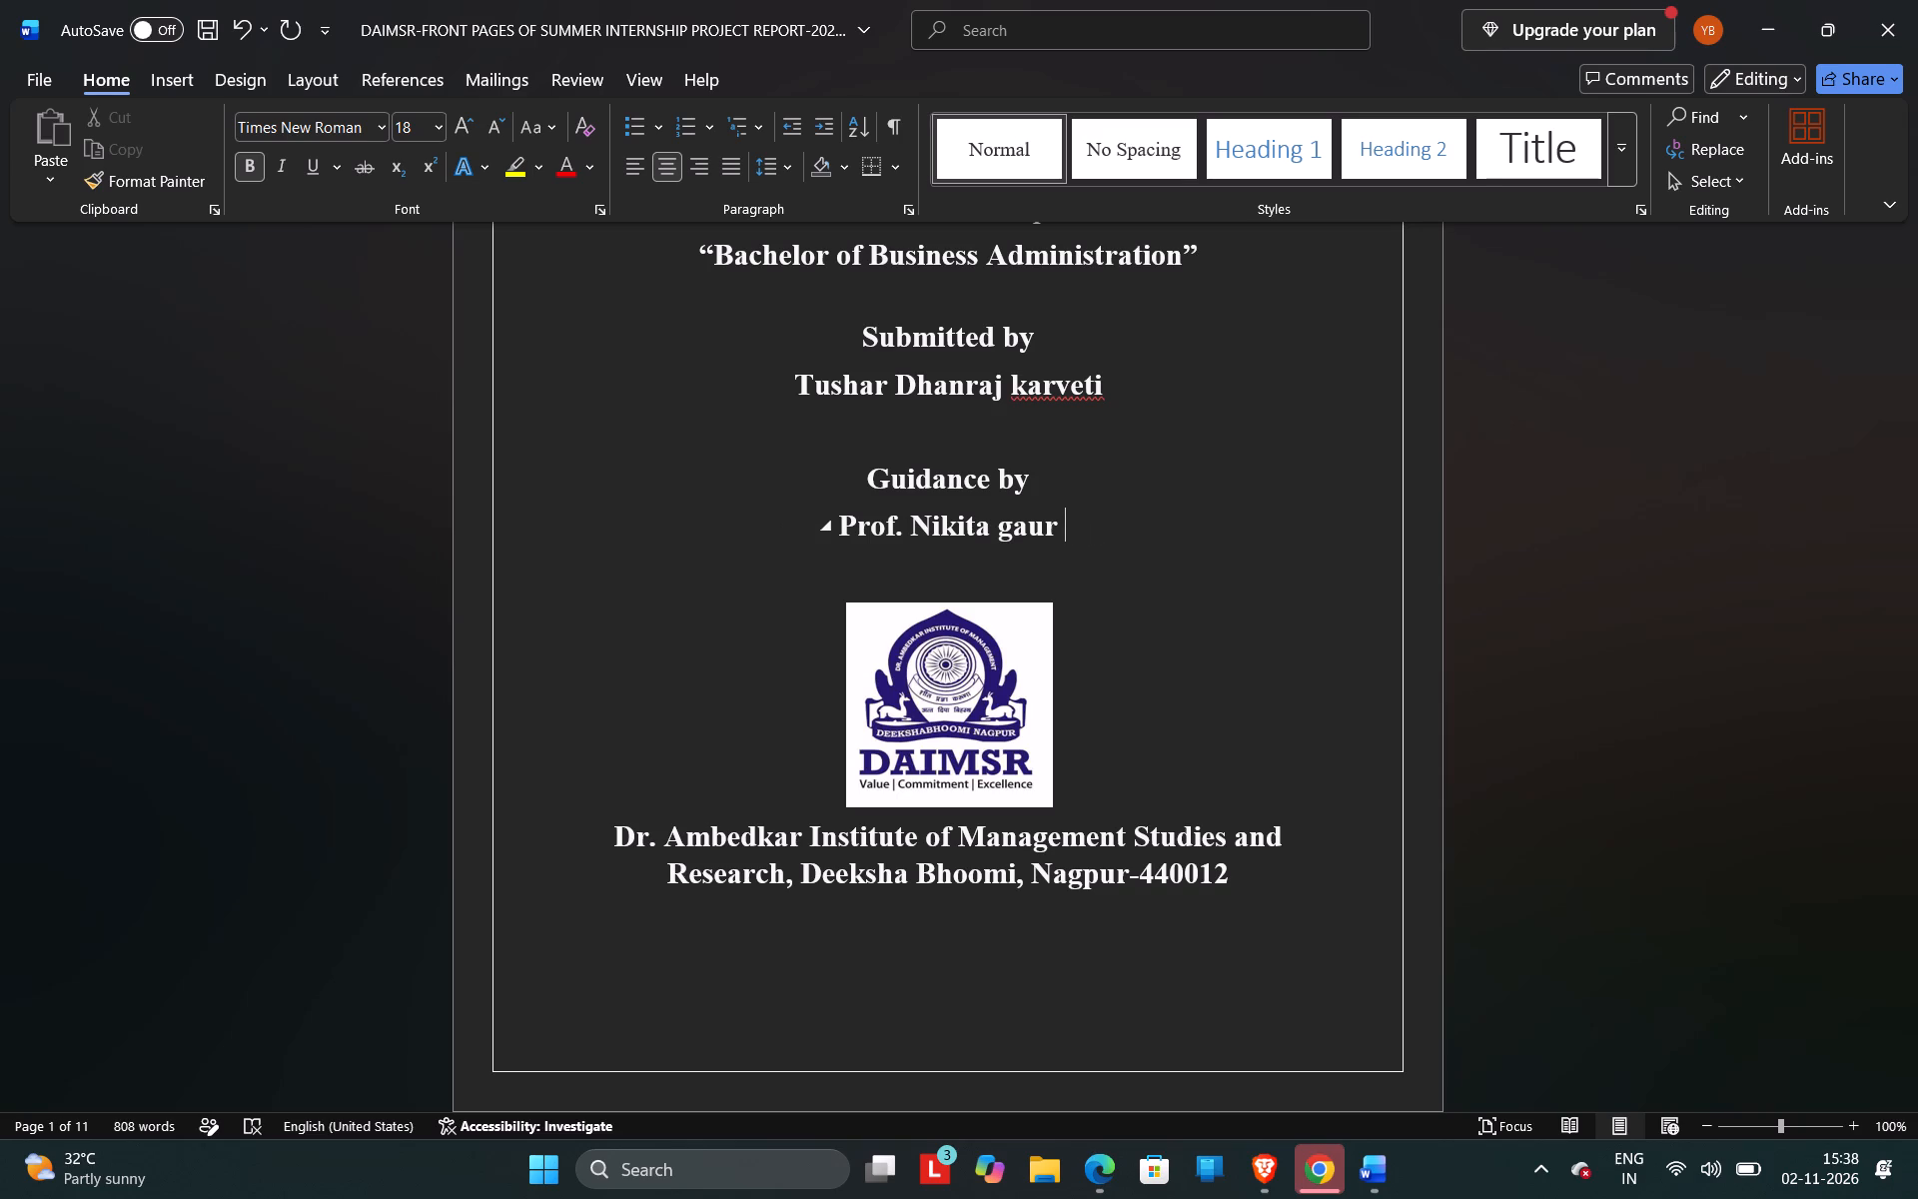
Replace the highlighted "Respective Guide" placeholder above "Project Guide" in the certificate's signature block with "Prof." and the guide's full name.
scroll(1078, 517, "up", 1)
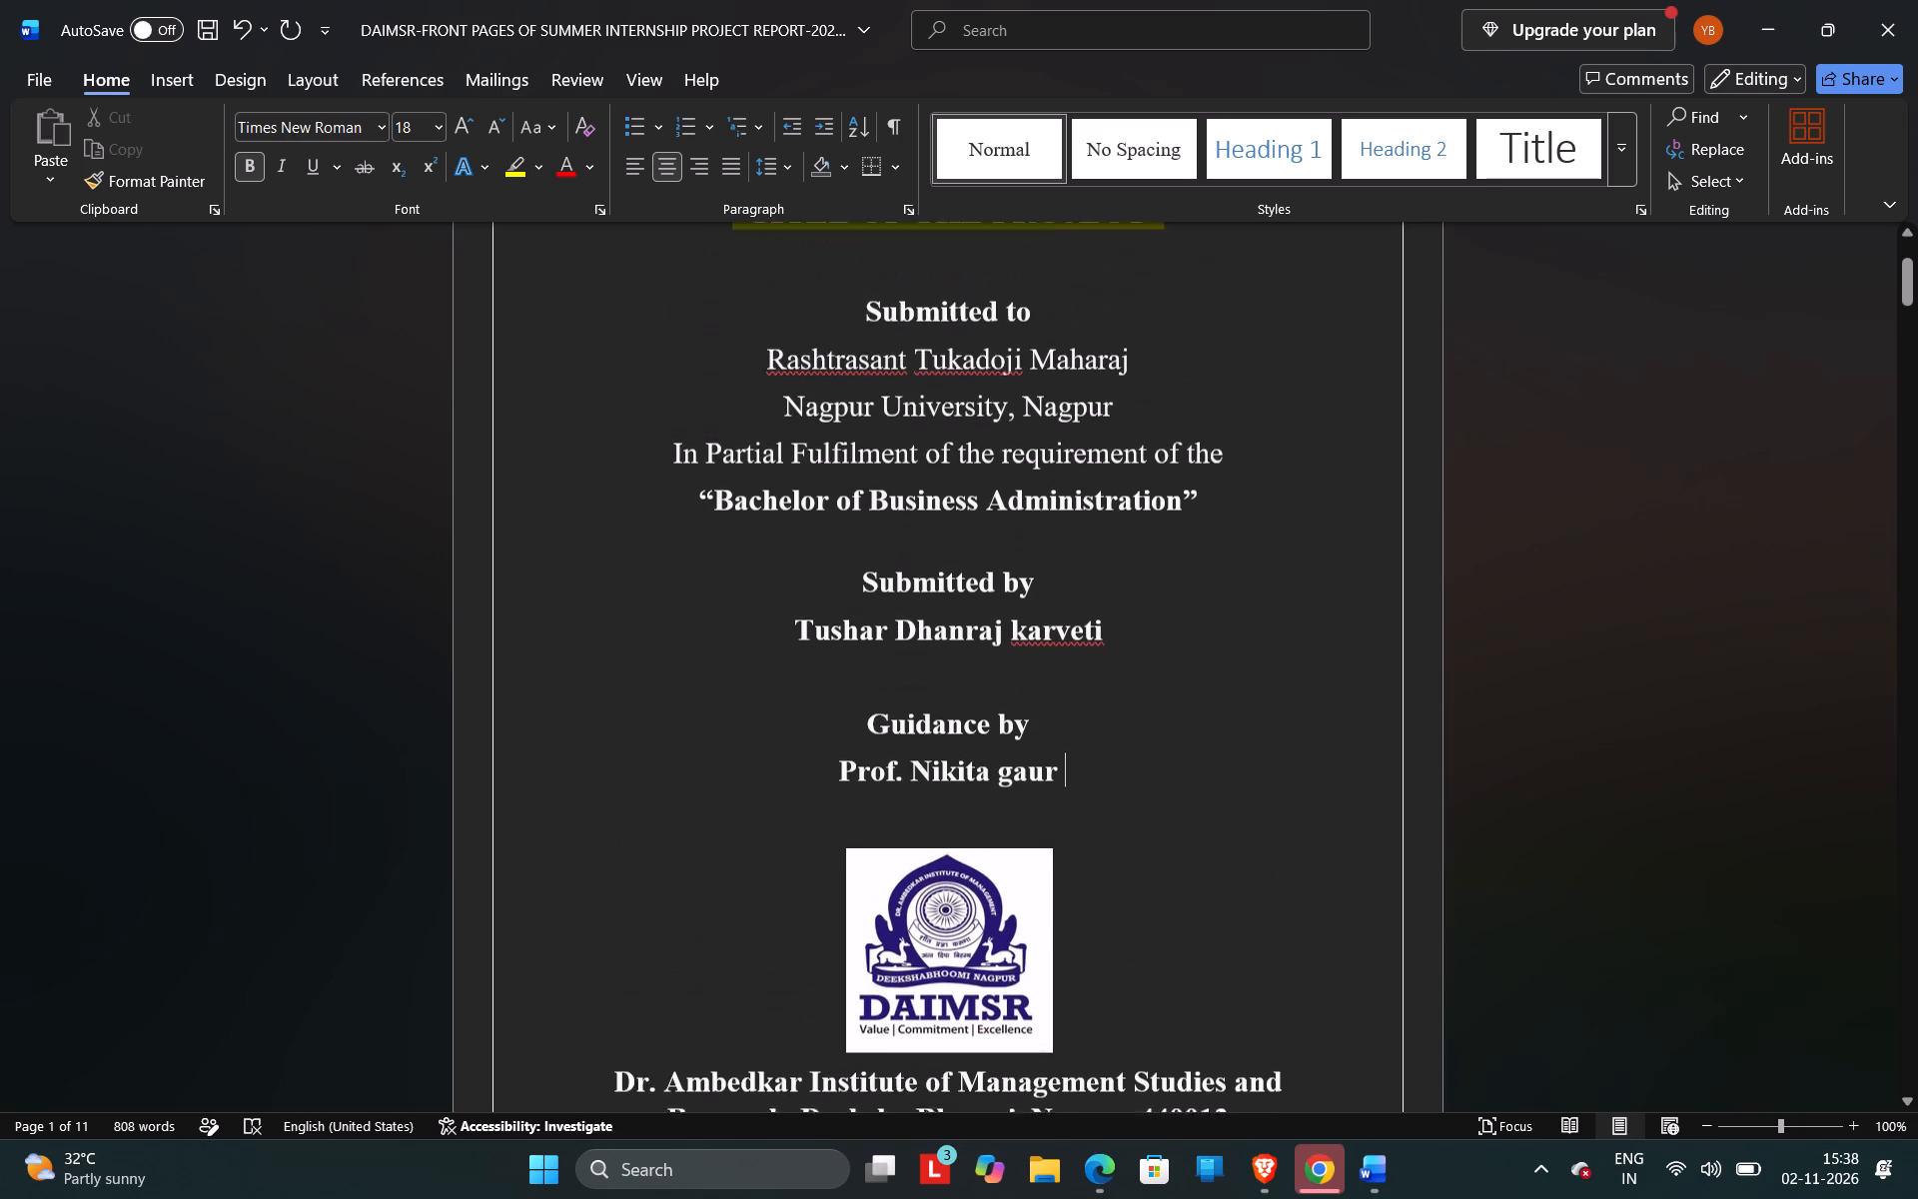
scroll(1078, 517, "up", 4)
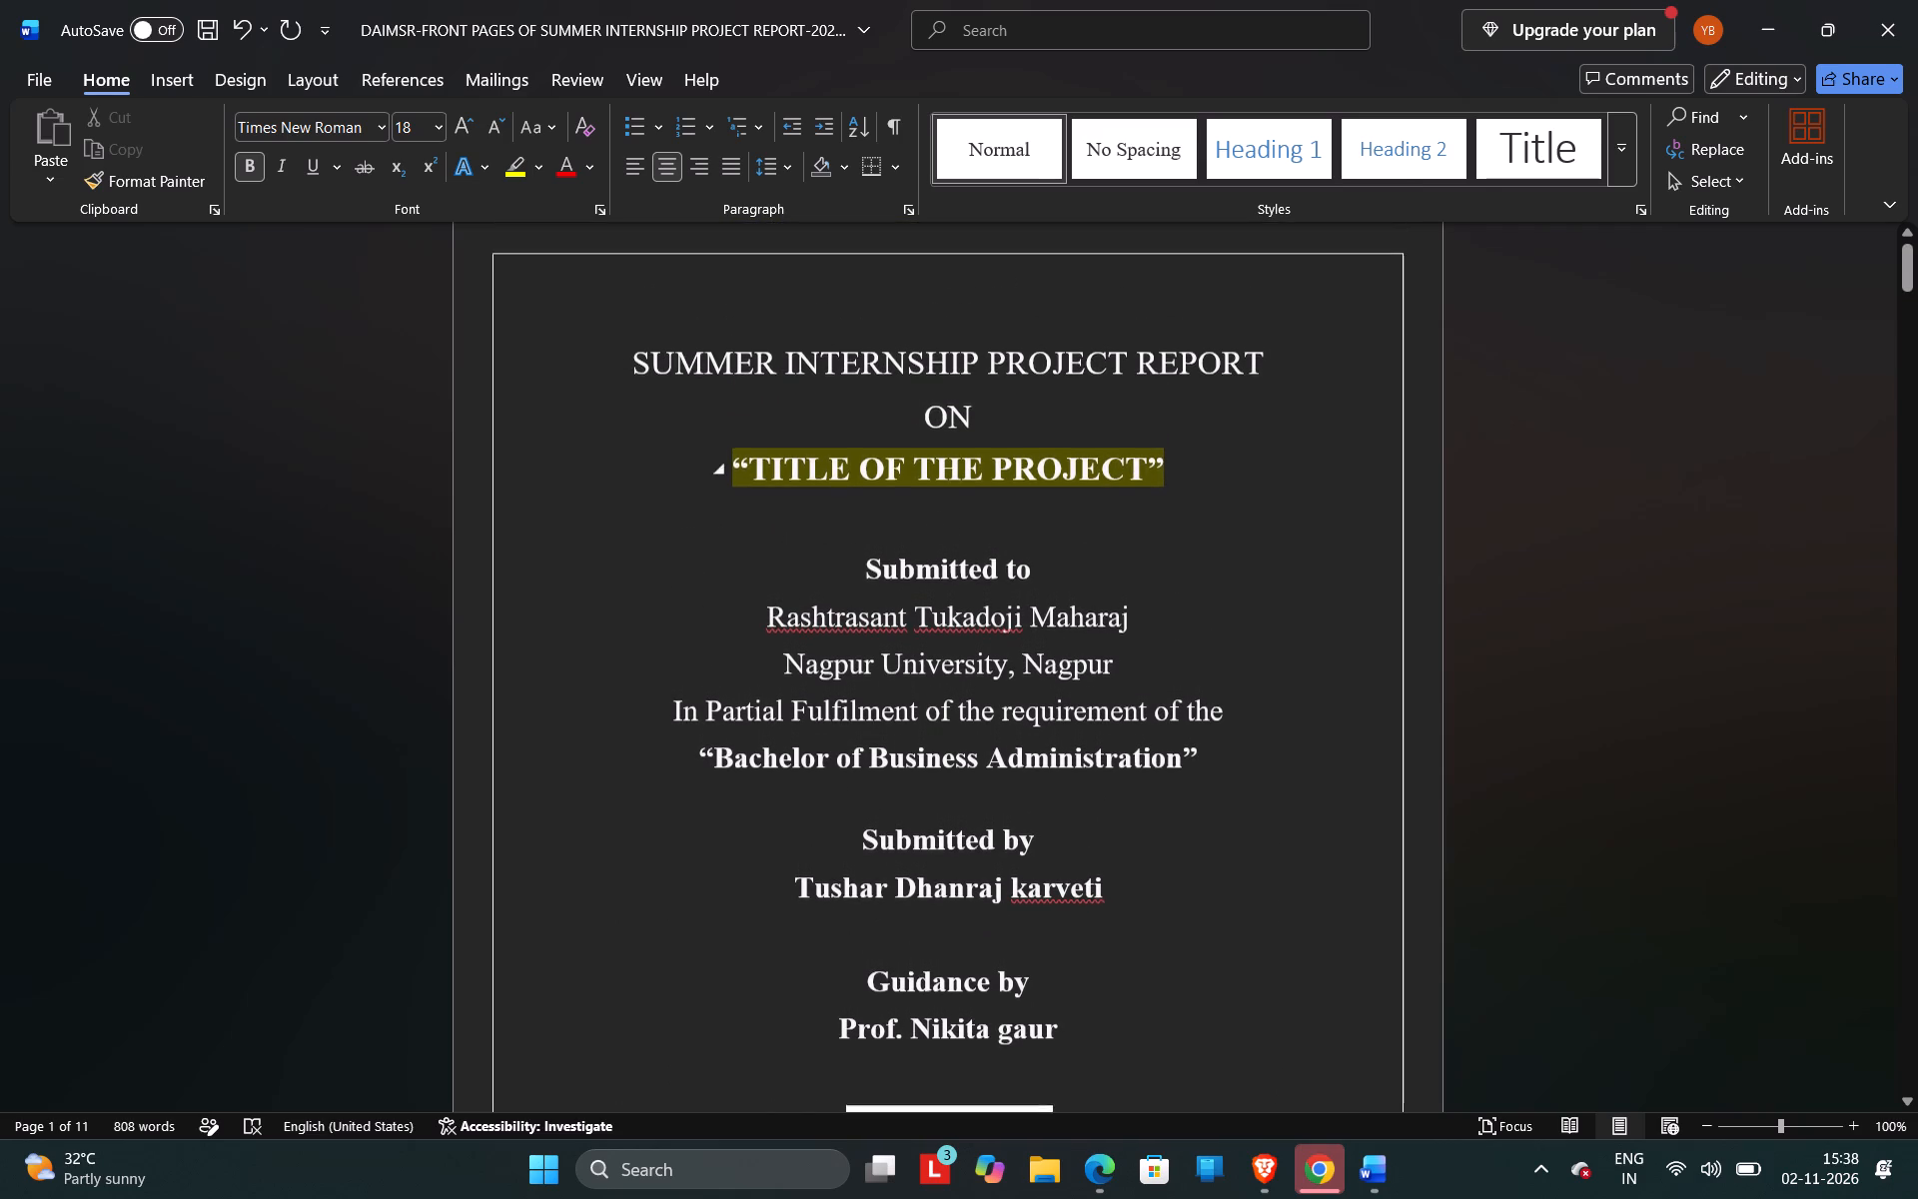
scroll(1078, 517, "up", 2)
scroll(1078, 517, "down", 5)
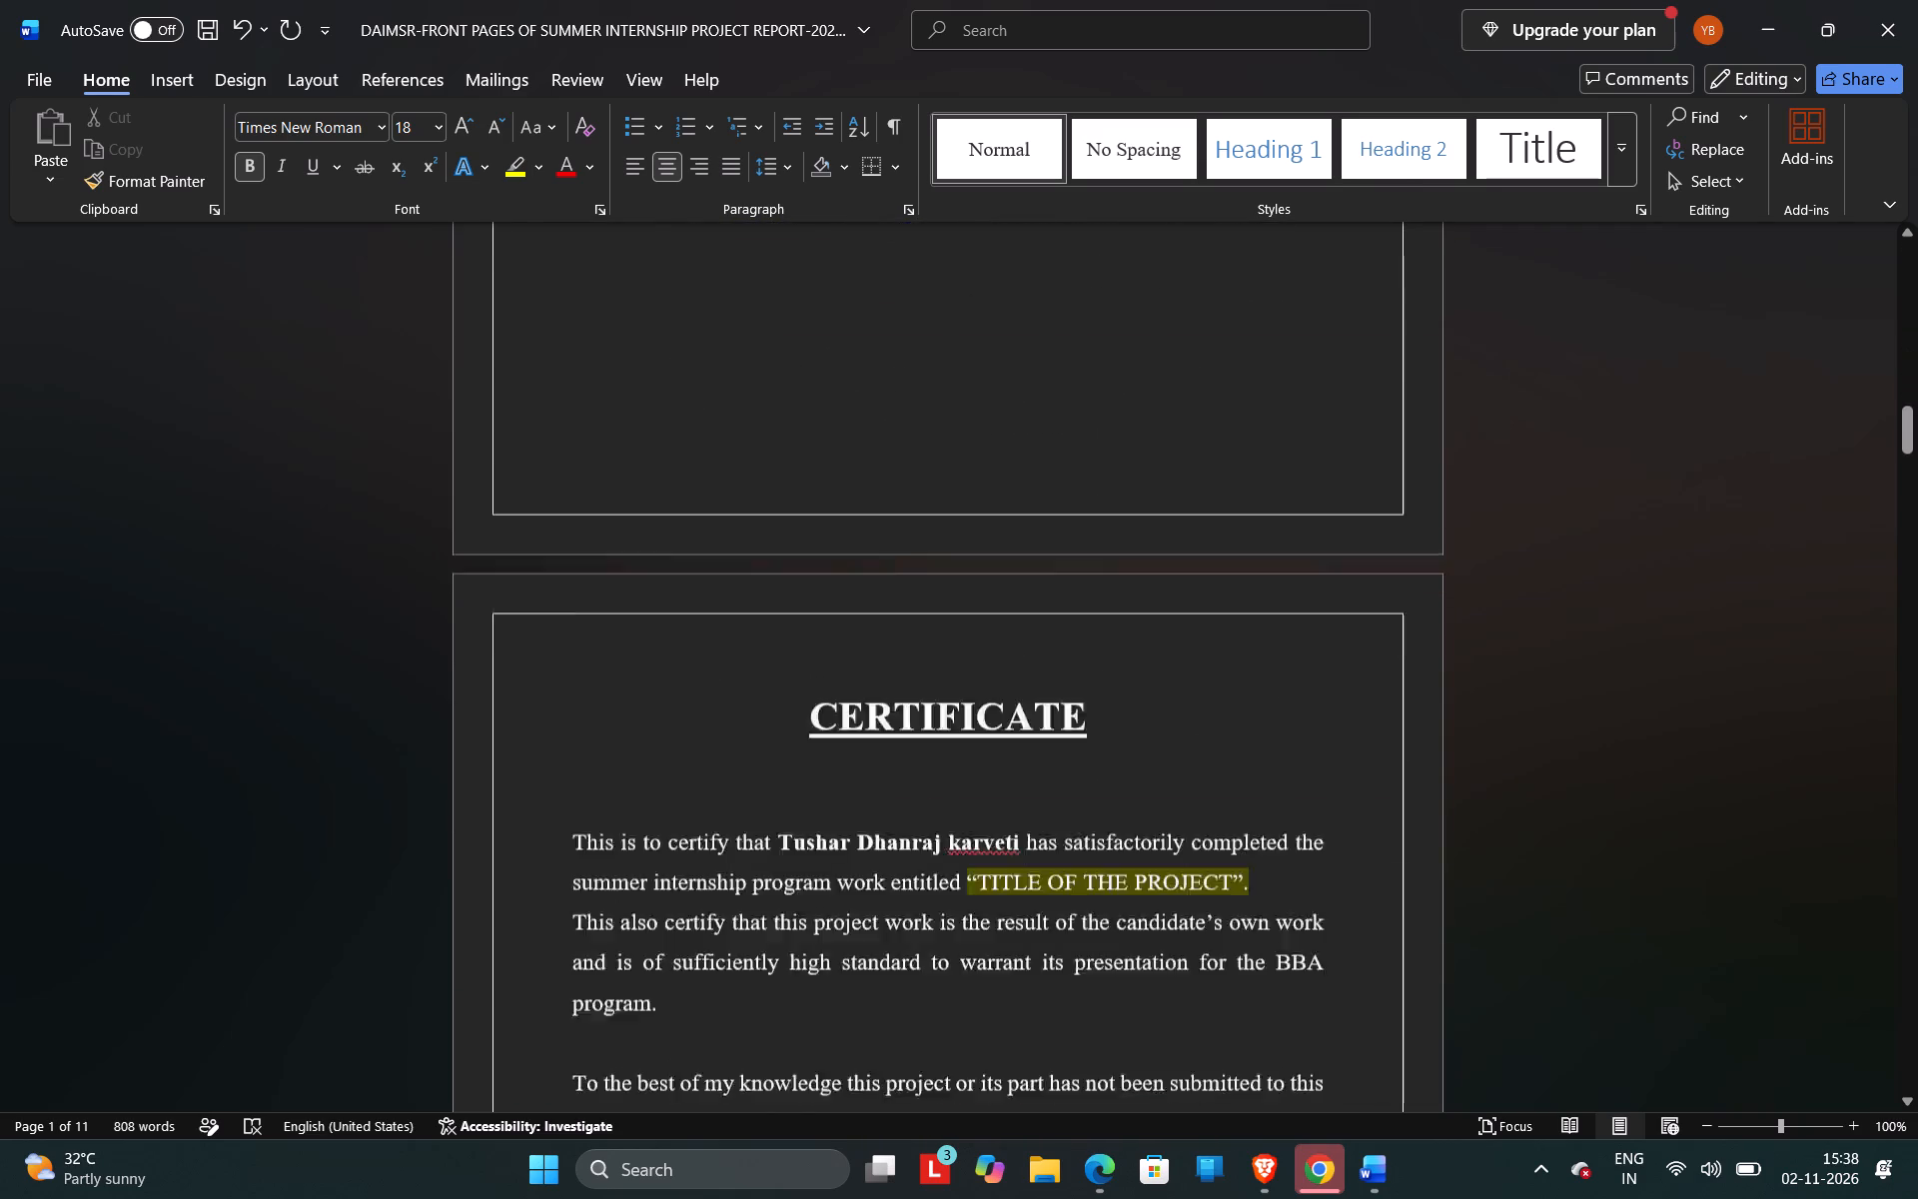
scroll(1078, 517, "down", 2)
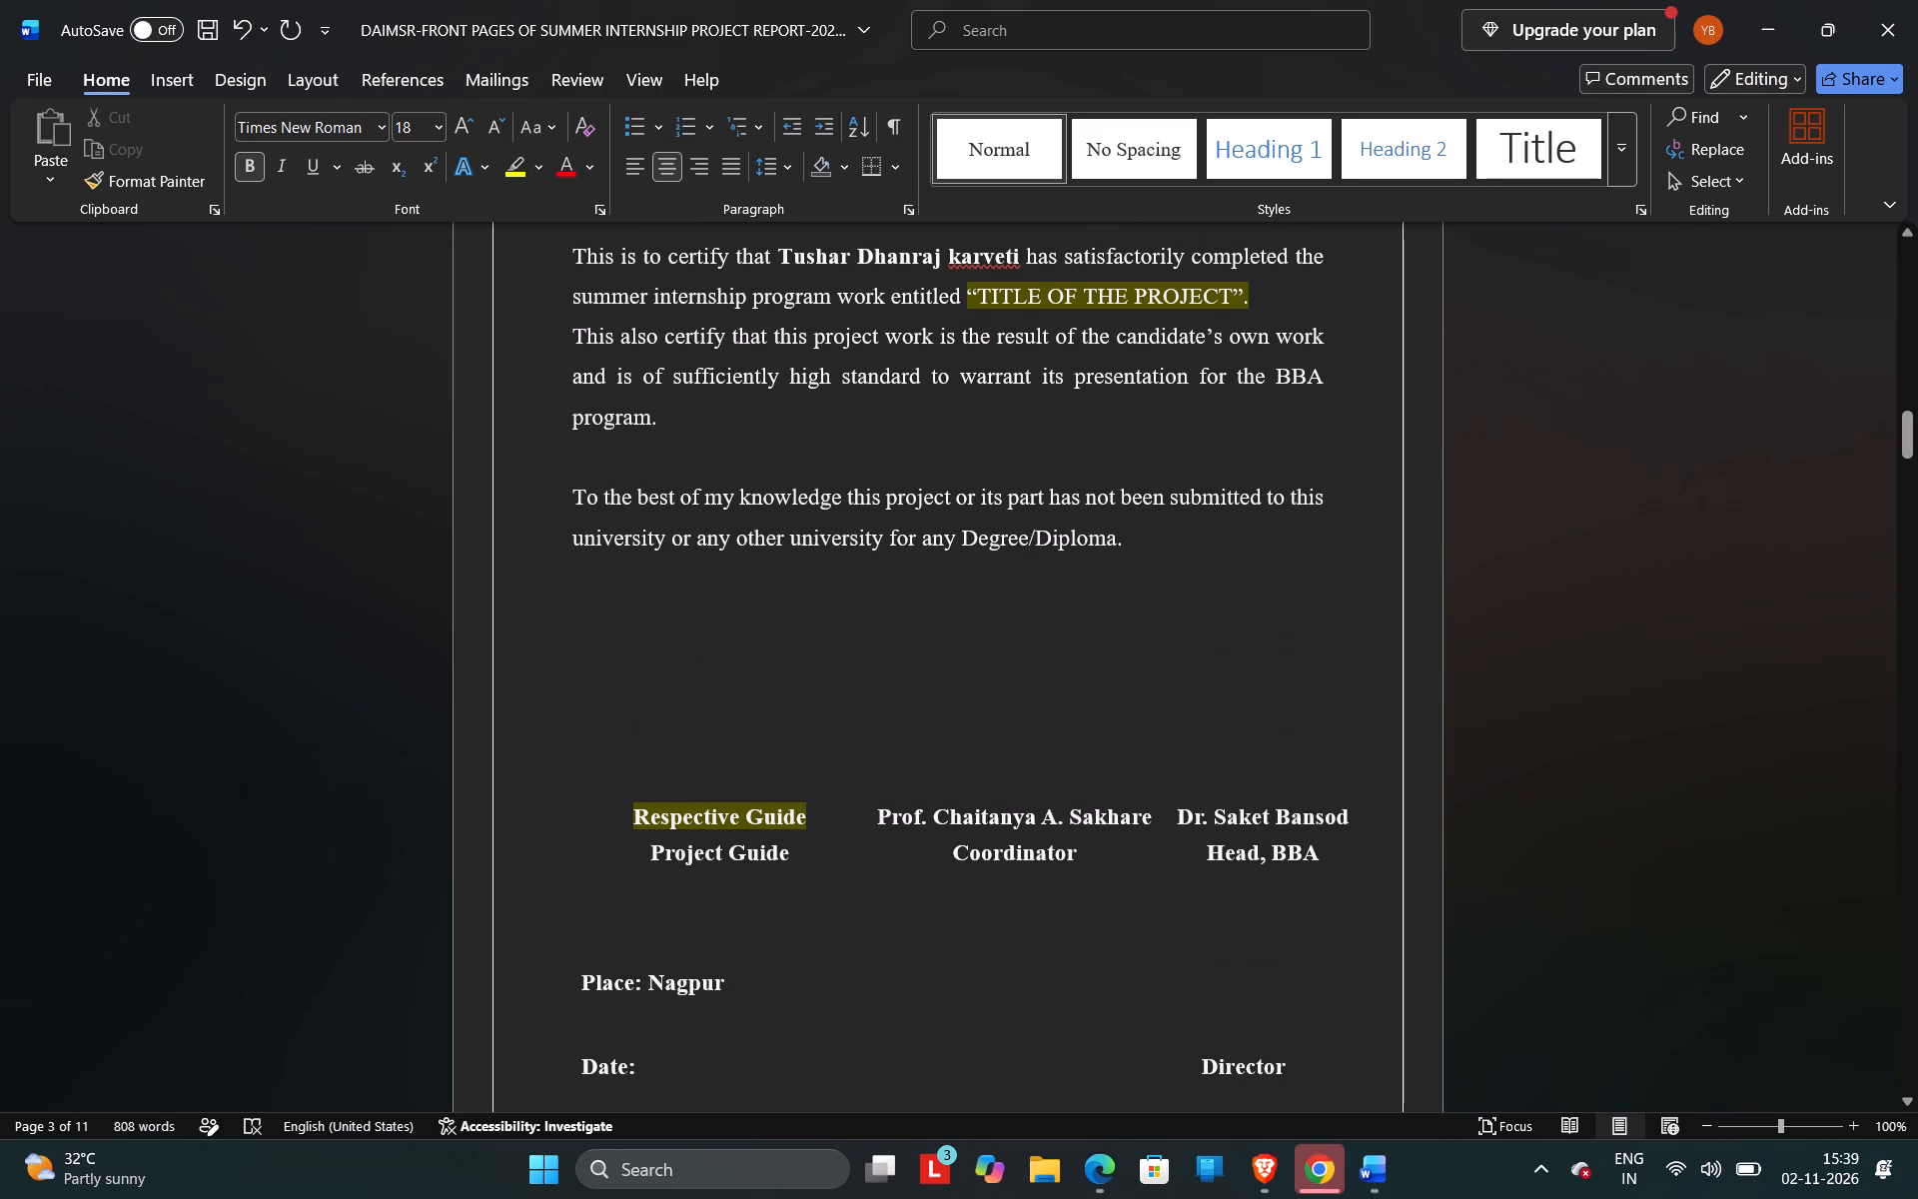
left_click(806, 814)
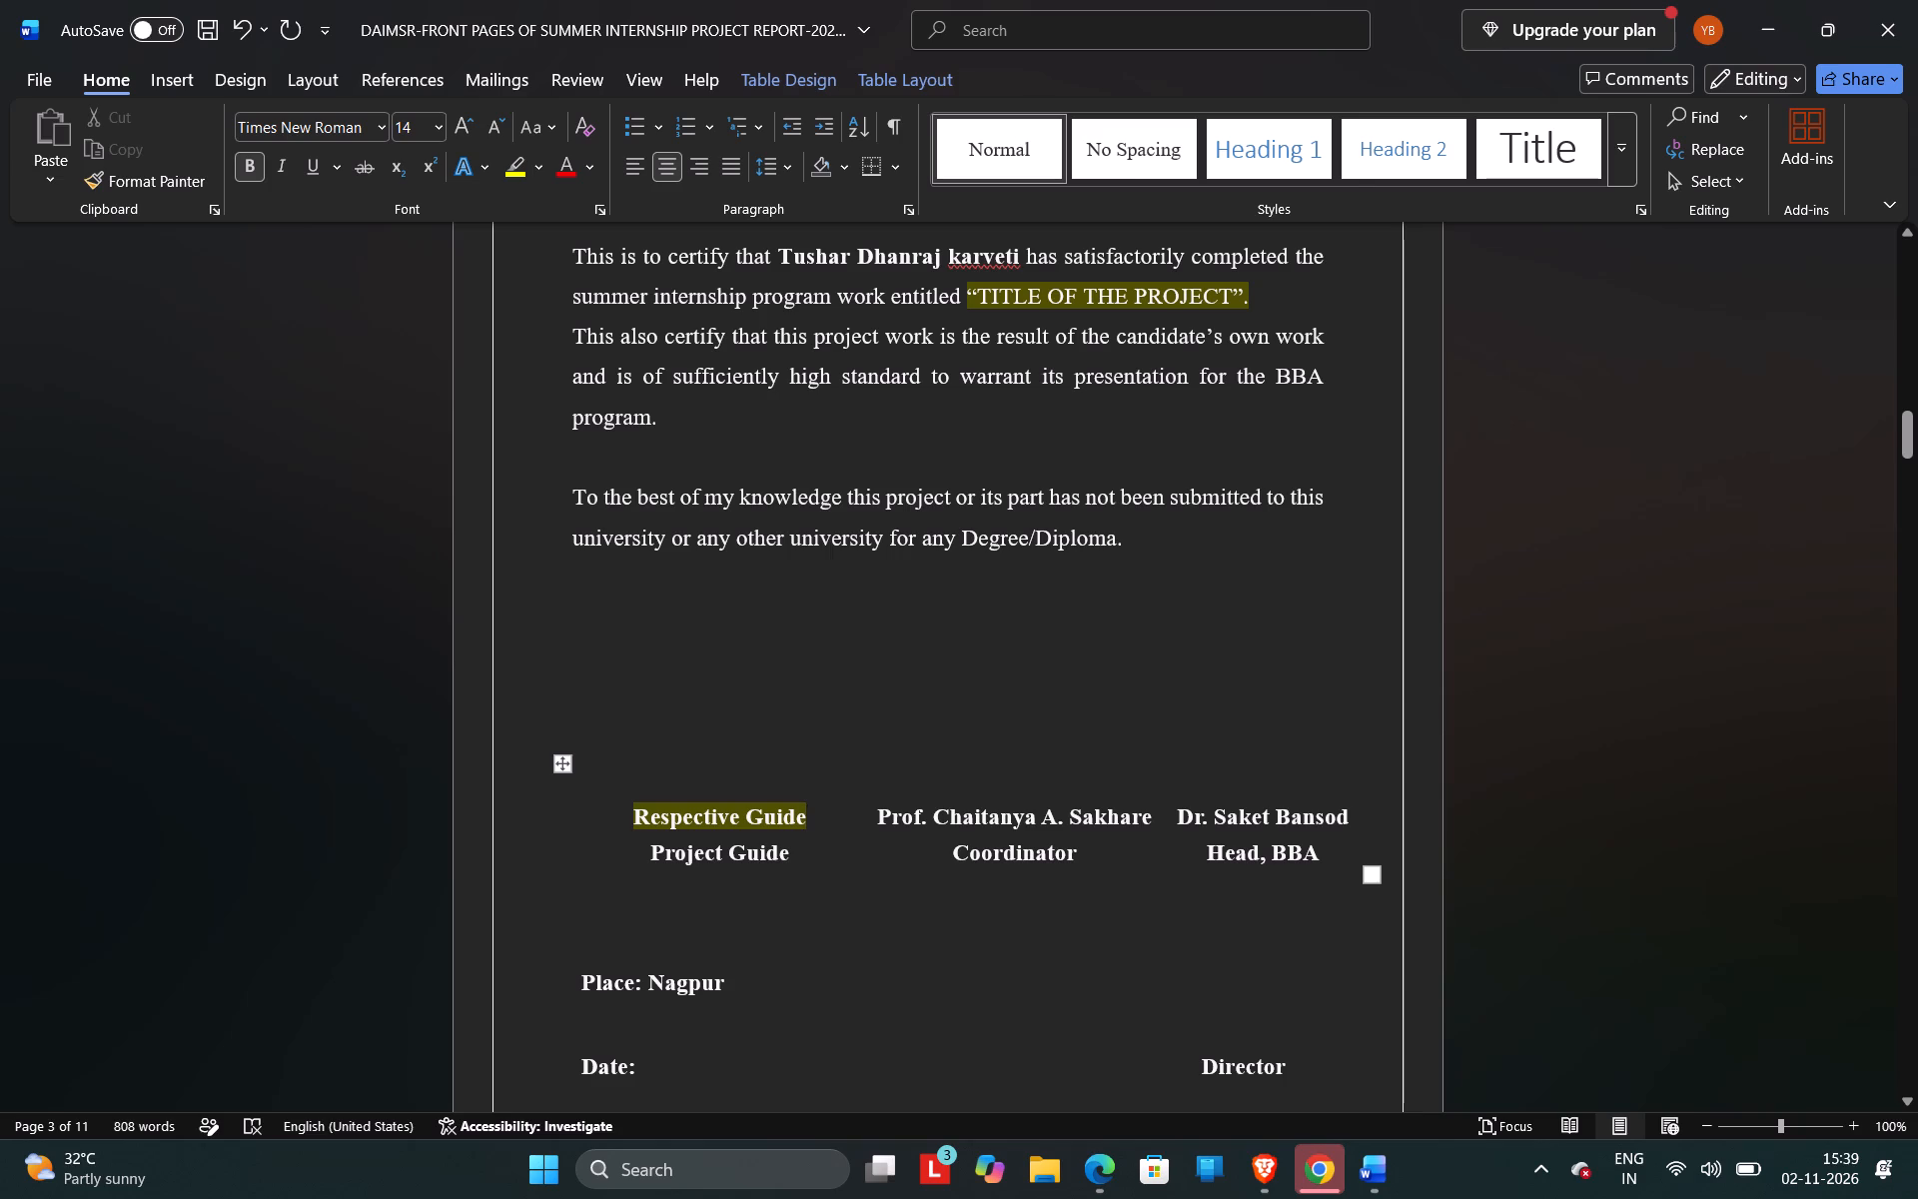
scroll(790, 657, "up", 4)
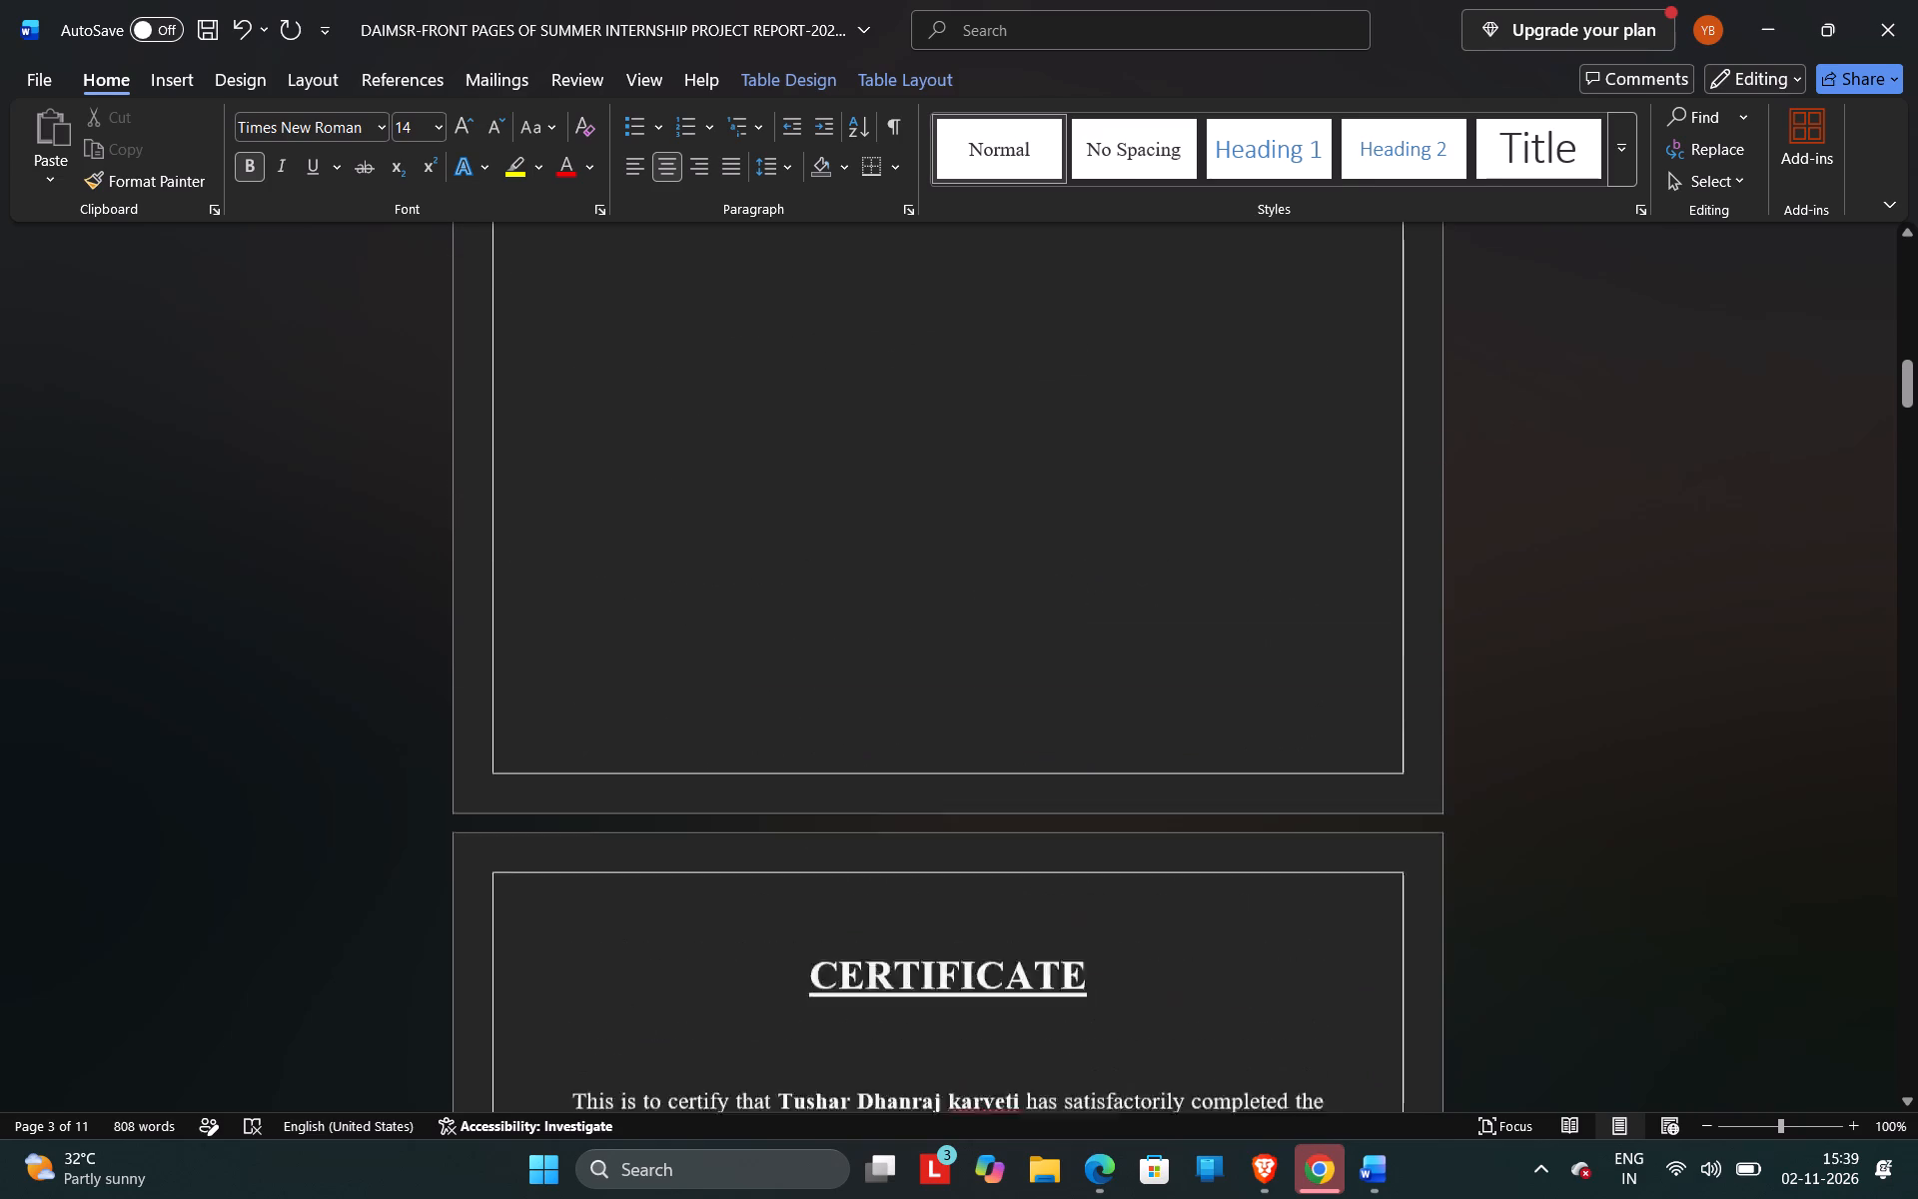
scroll(790, 657, "up", 5)
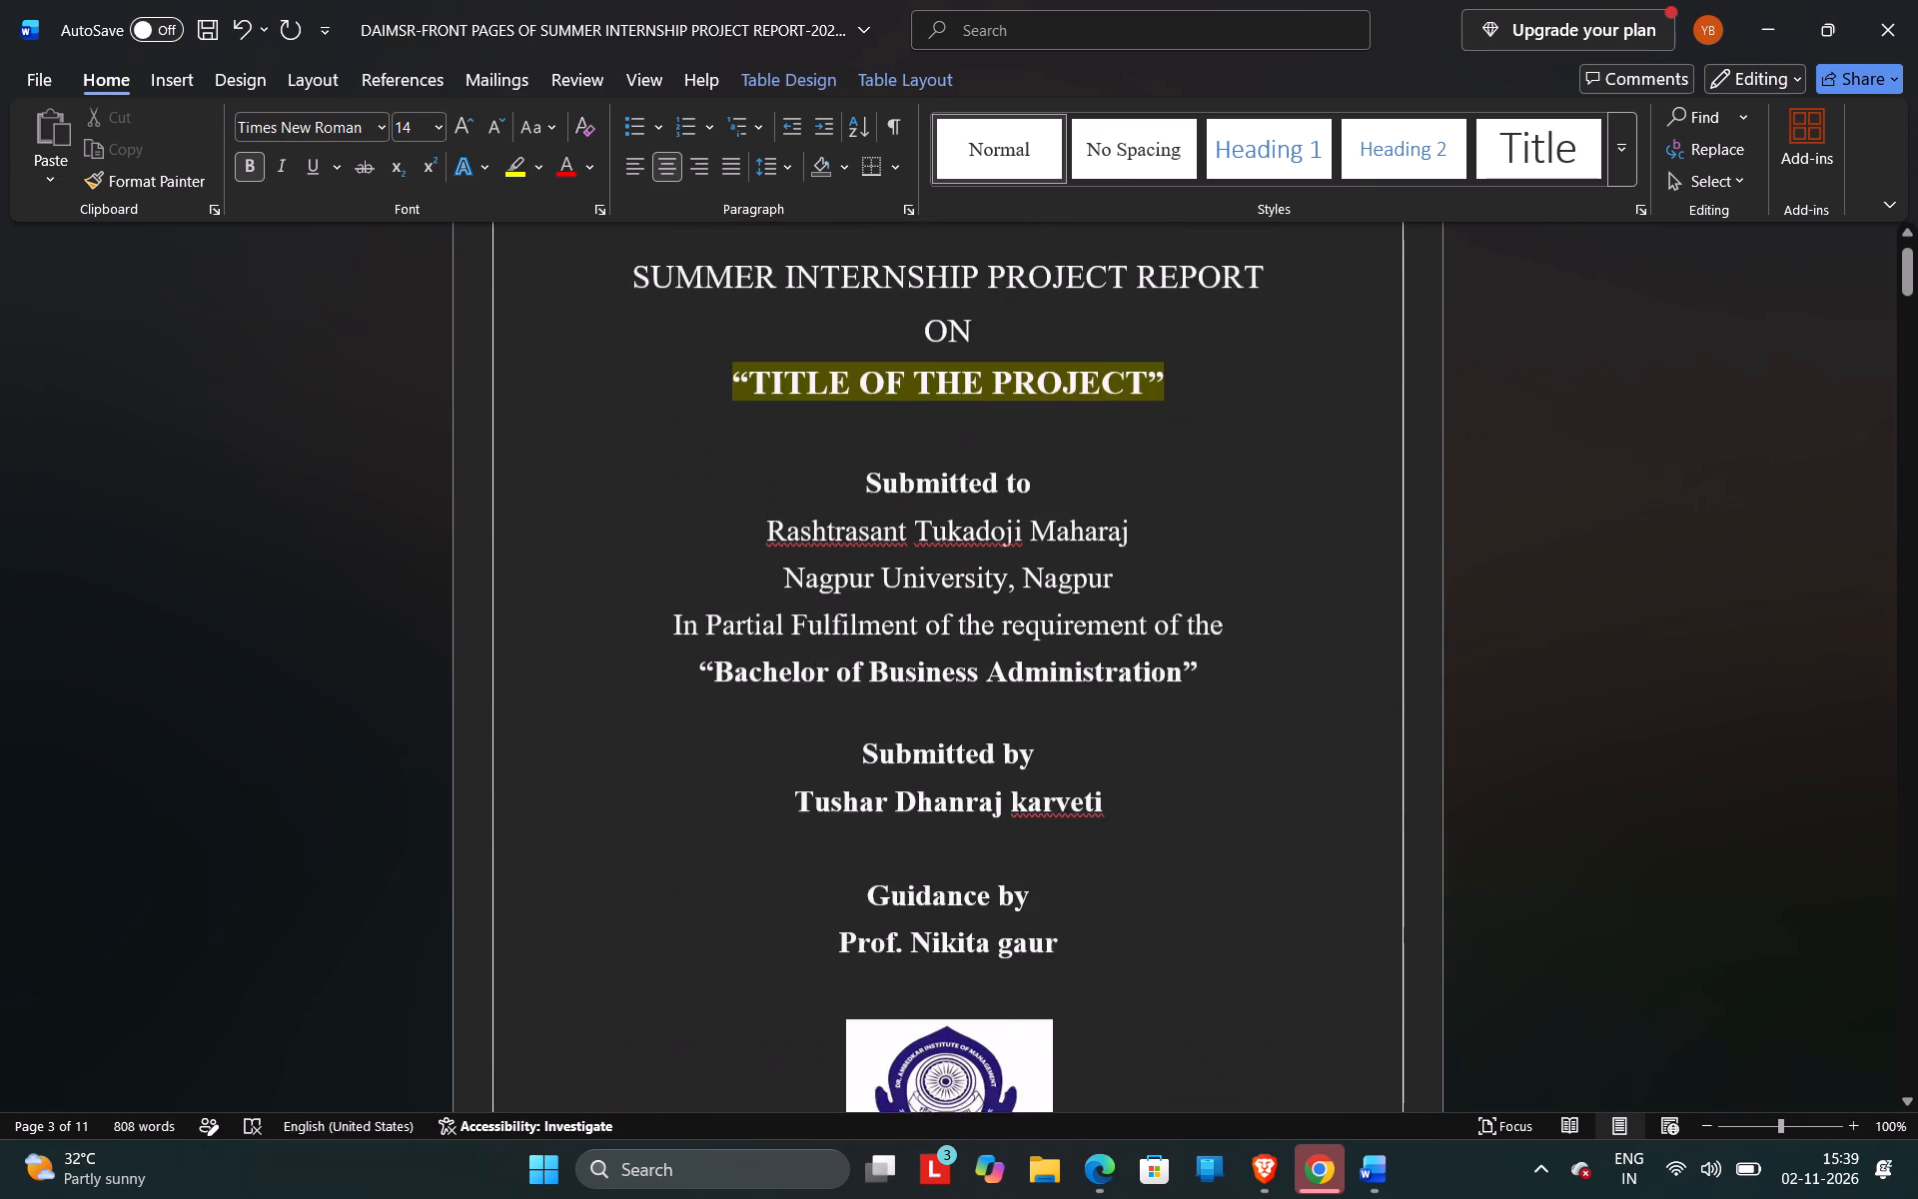
scroll(790, 657, "up", 1)
scroll(790, 657, "down", 7)
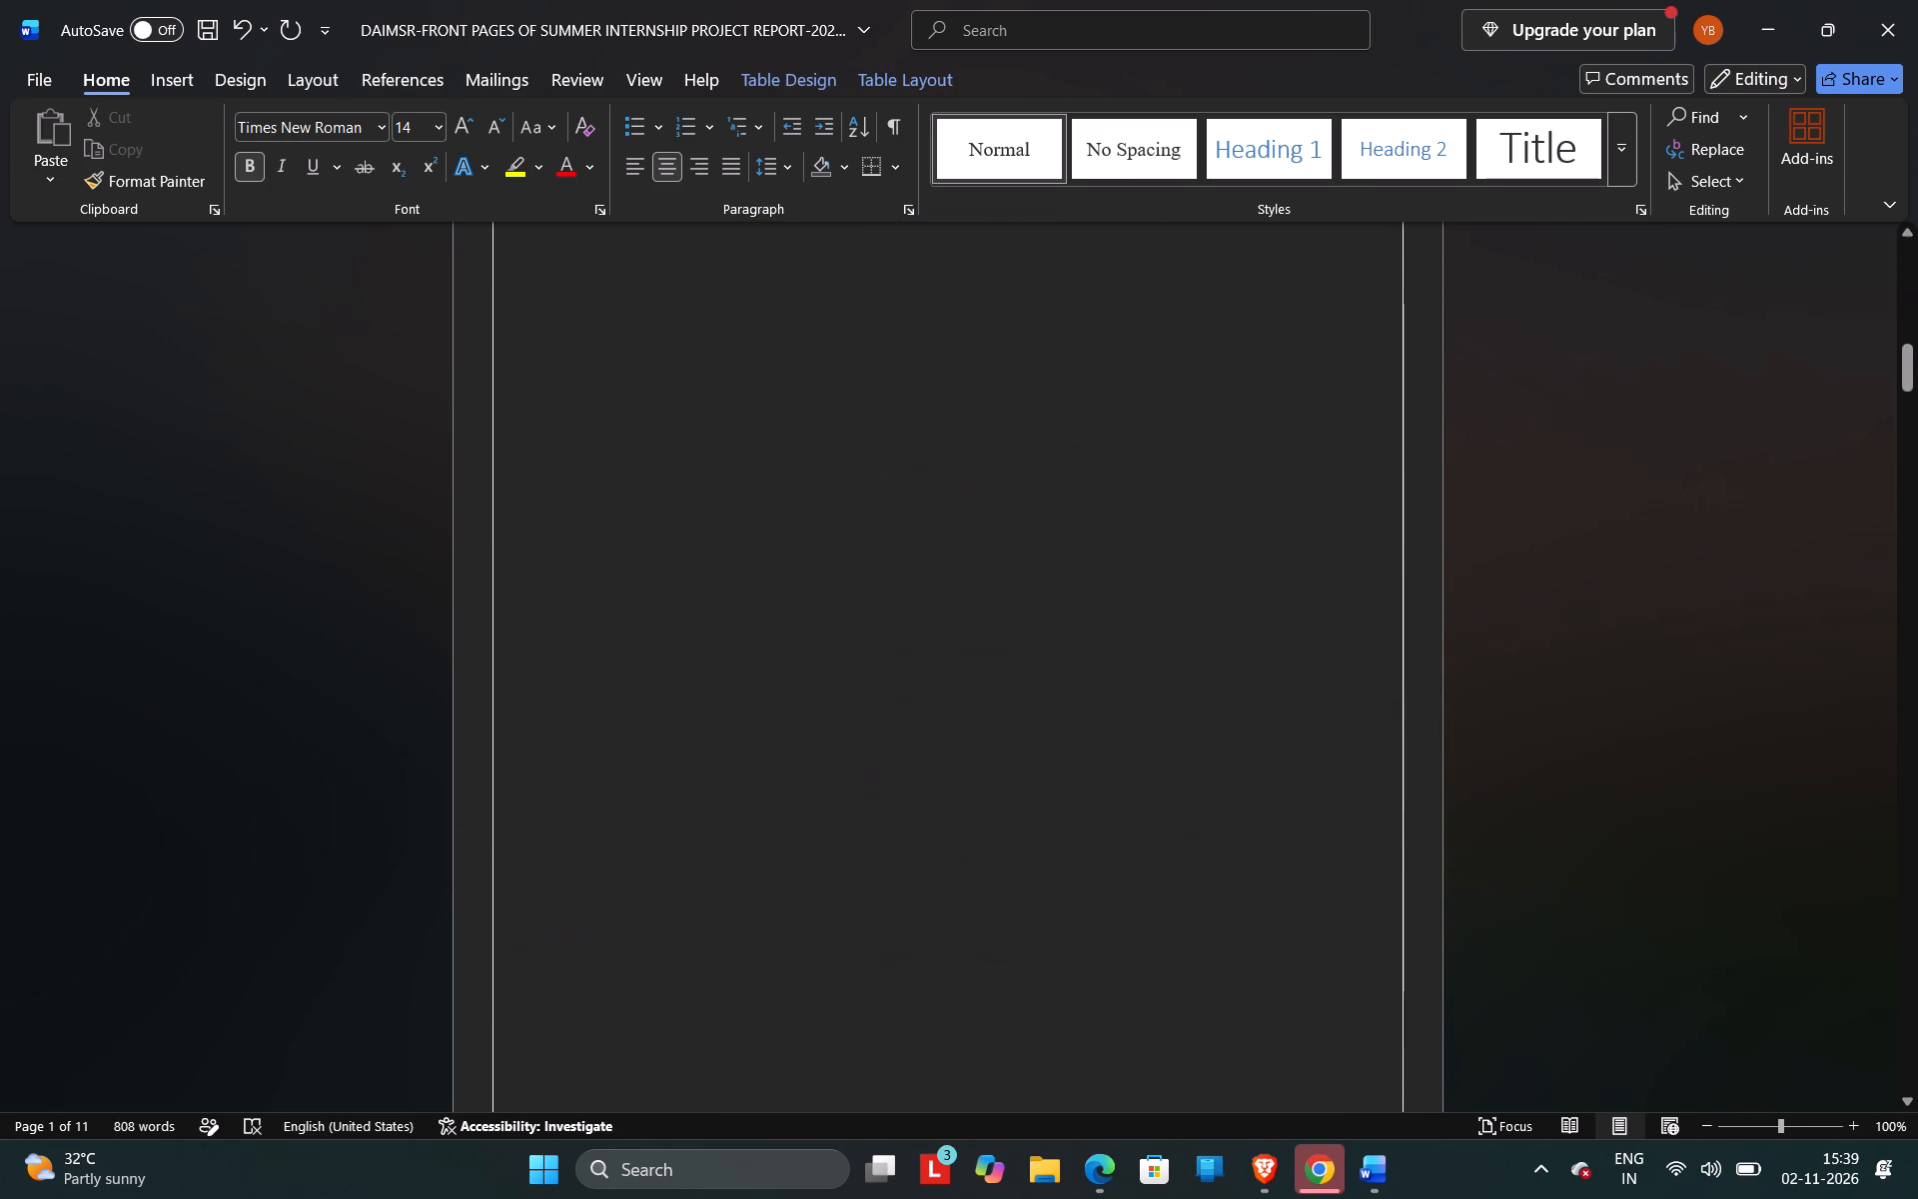
scroll(790, 657, "down", 4)
scroll(790, 657, "up", 3)
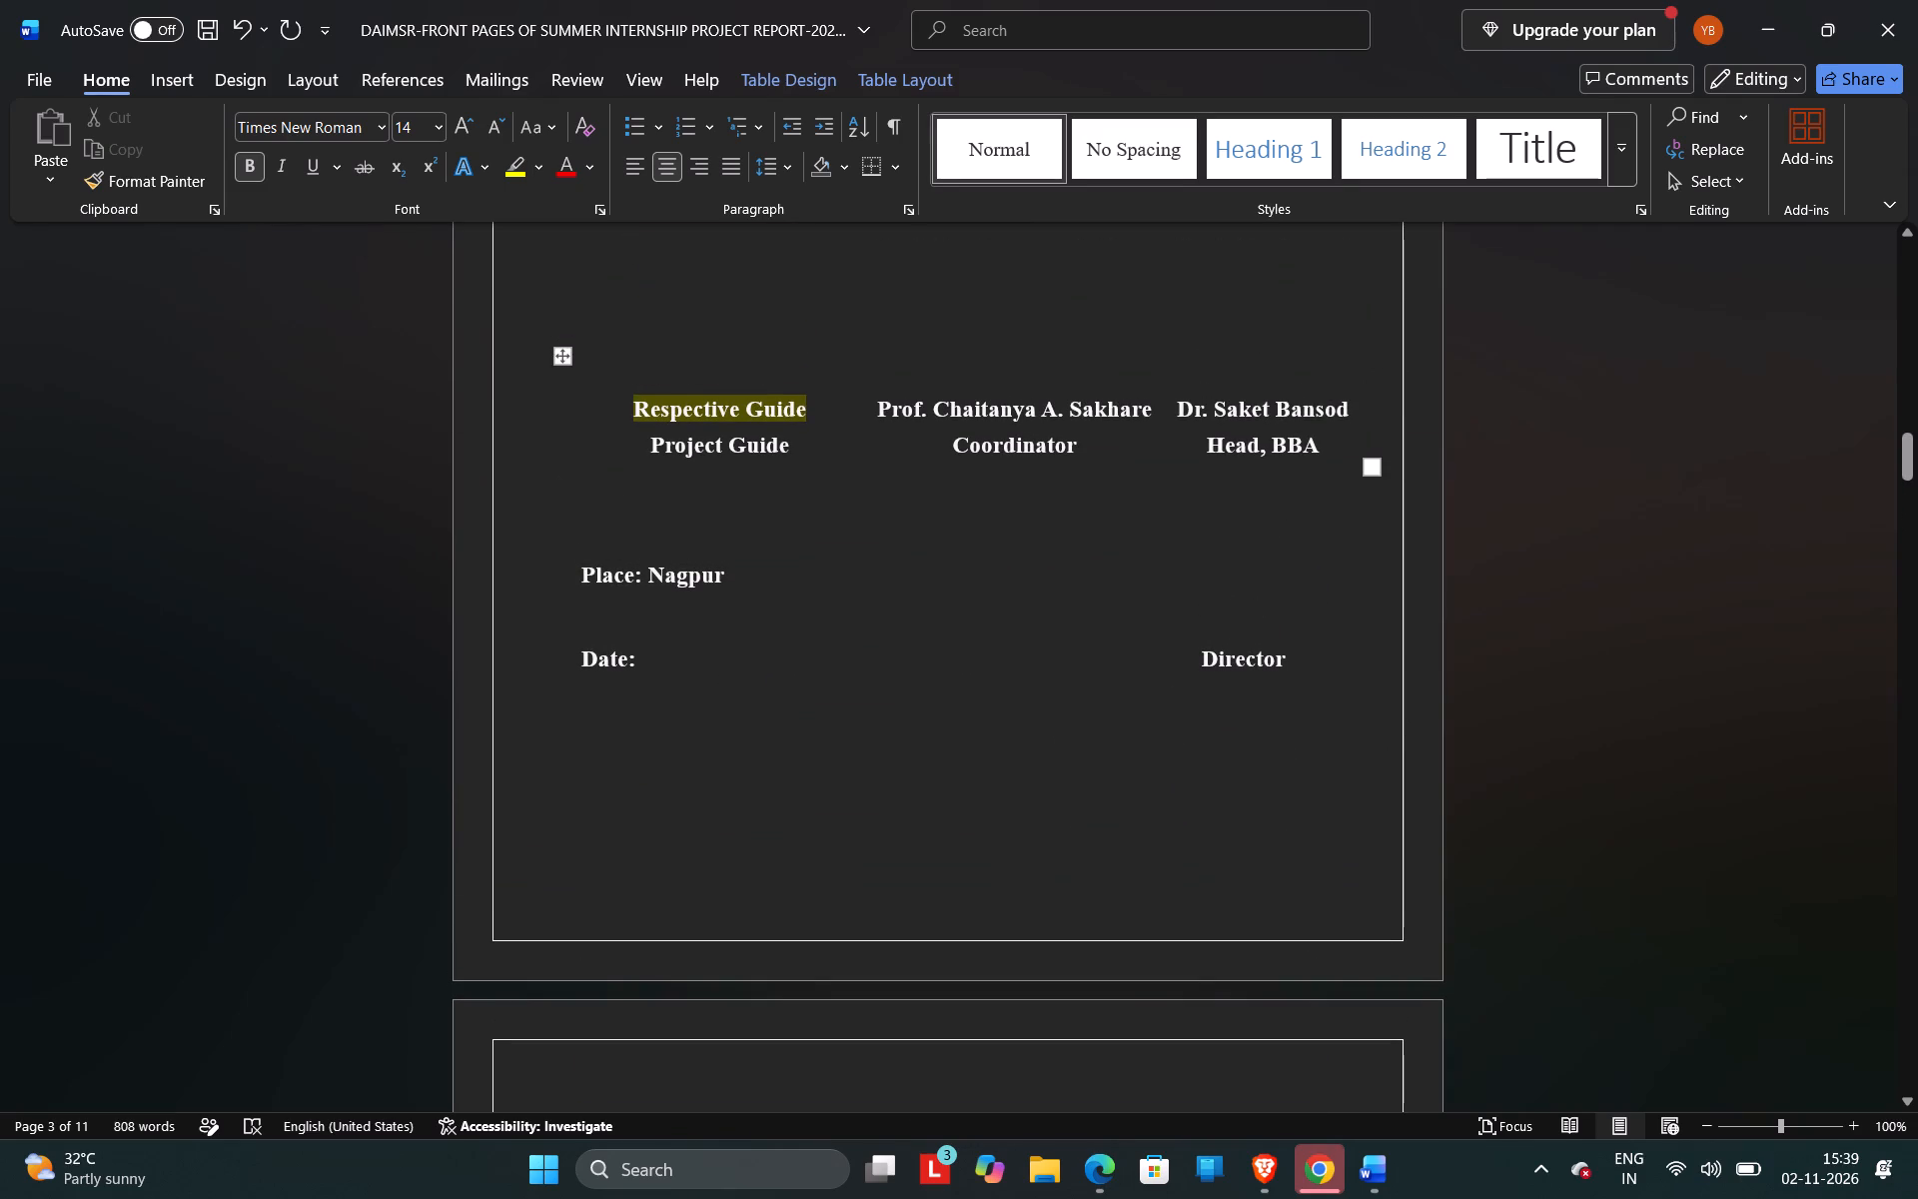
key("BackSpace")
key("BackSpace")
key("BackSpace")
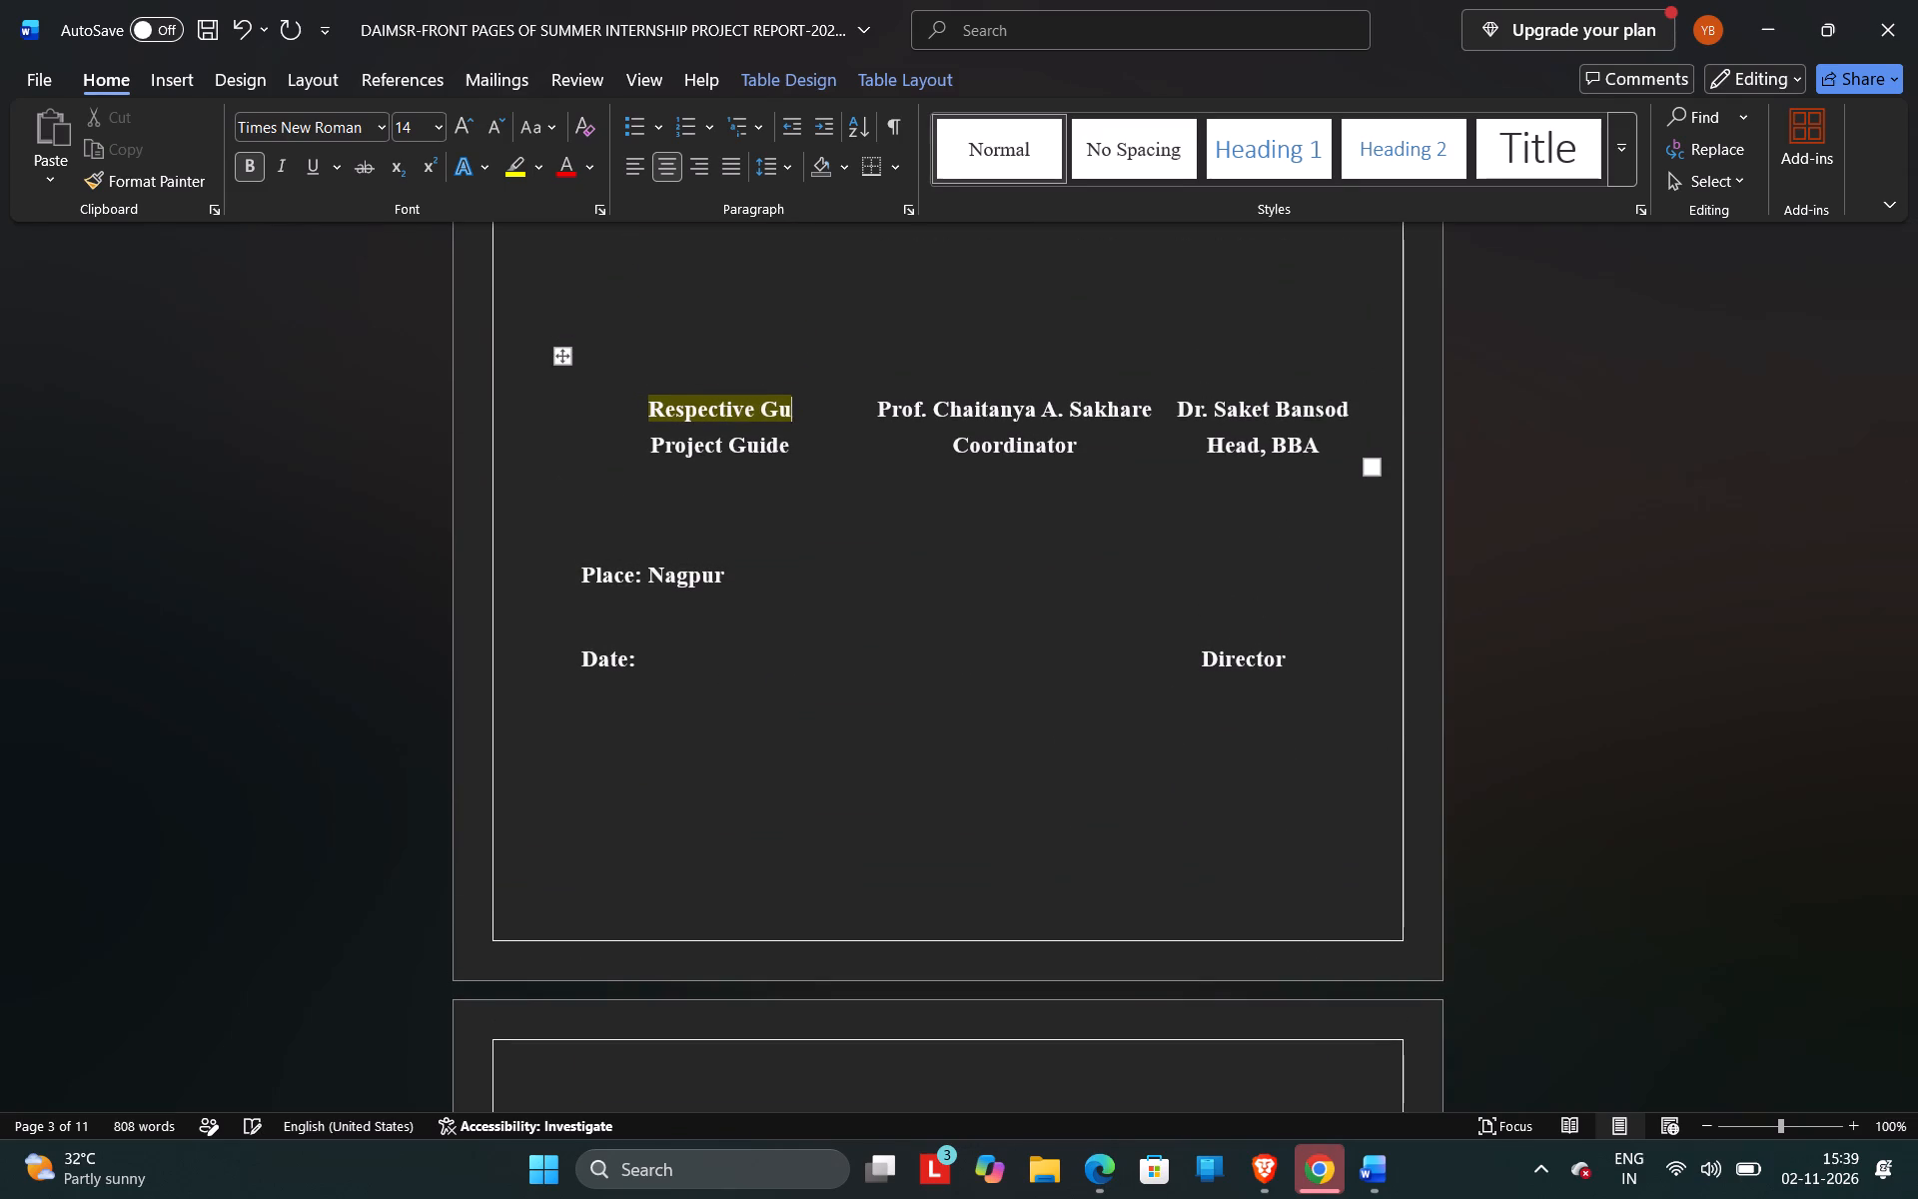
key("BackSpace")
key("BackSpace")
key("BackSpace")
key("BackSpace")
key("BackSpace")
key("BackSpace")
key("BackSpace")
key("BackSpace")
key("BackSpace")
key("BackSpace")
key("BackSpace")
key("BackSpace")
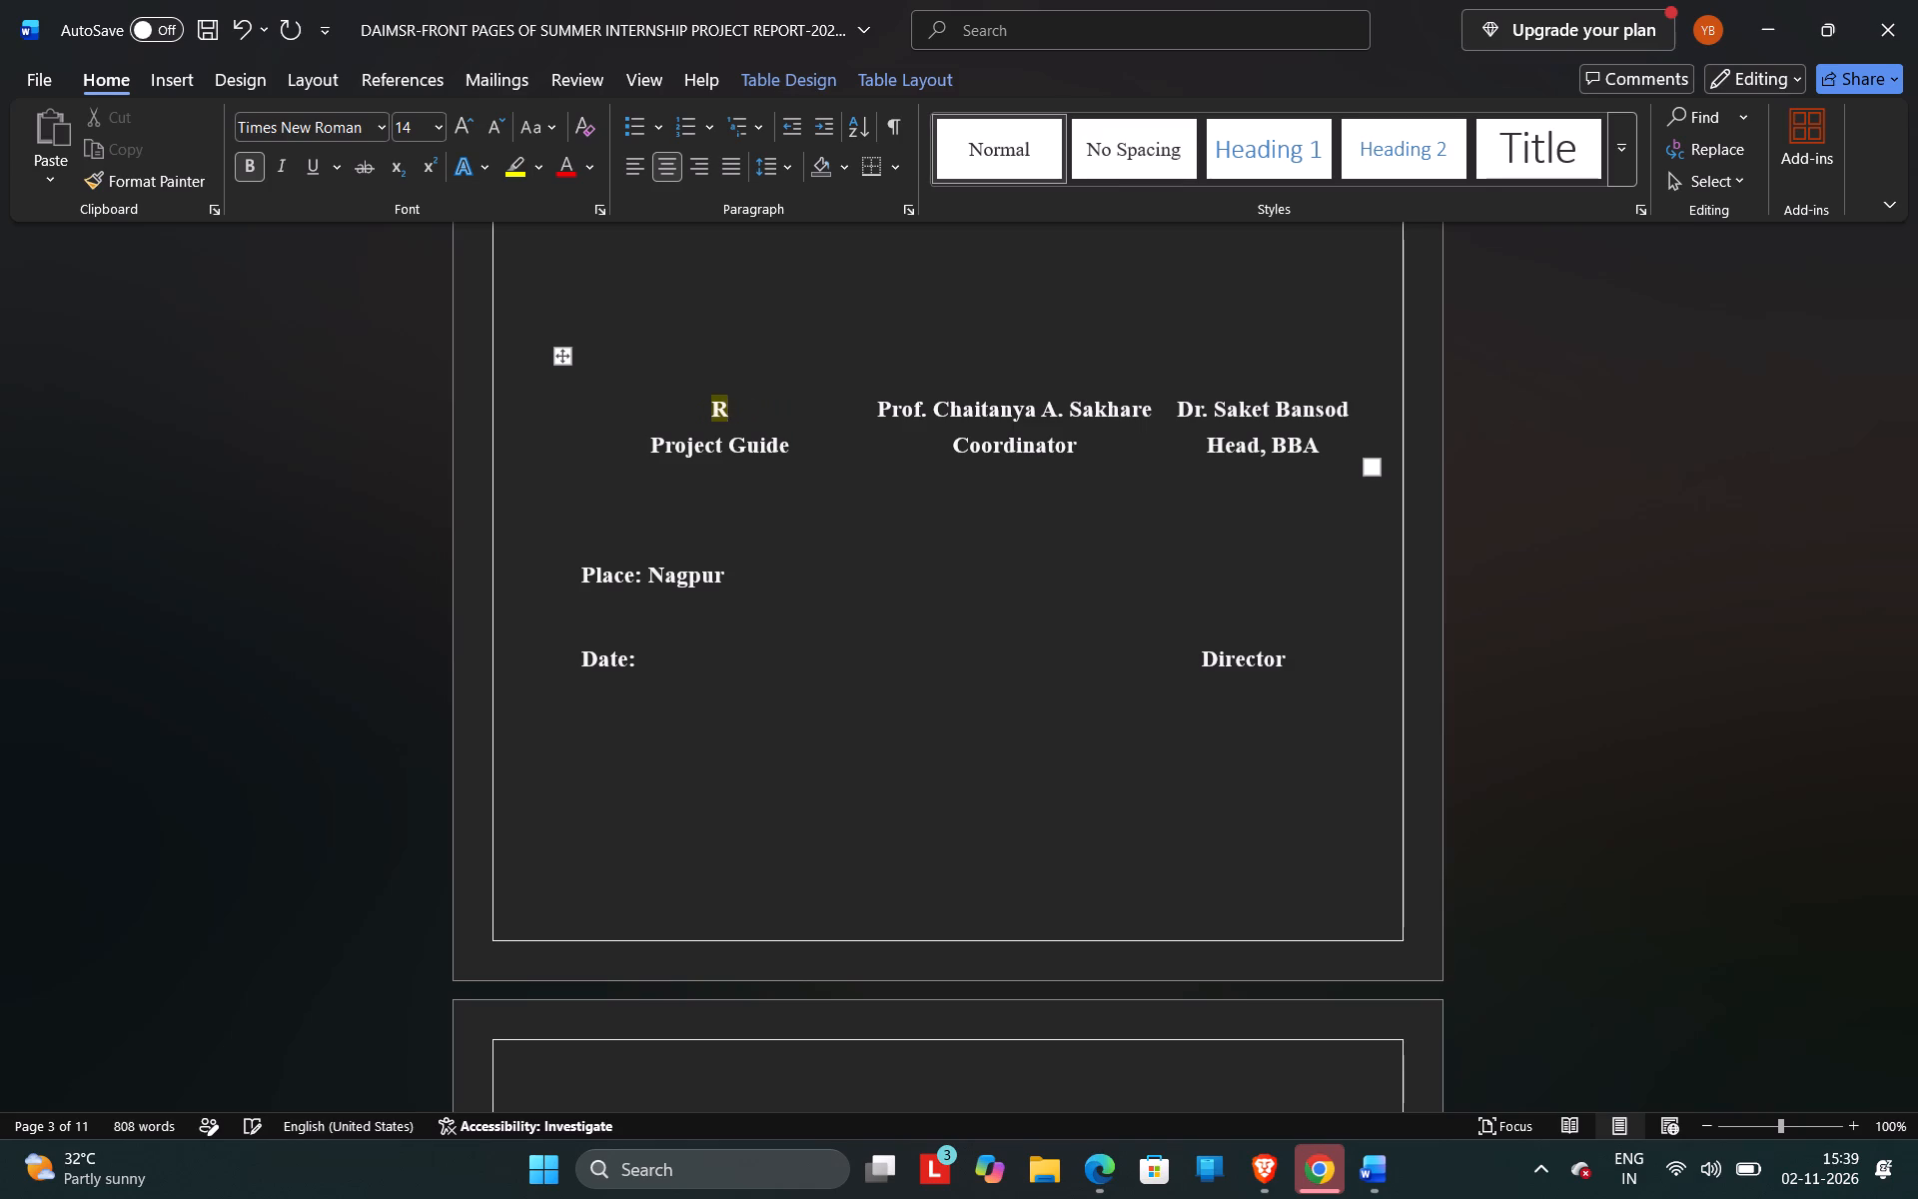
key("BackSpace")
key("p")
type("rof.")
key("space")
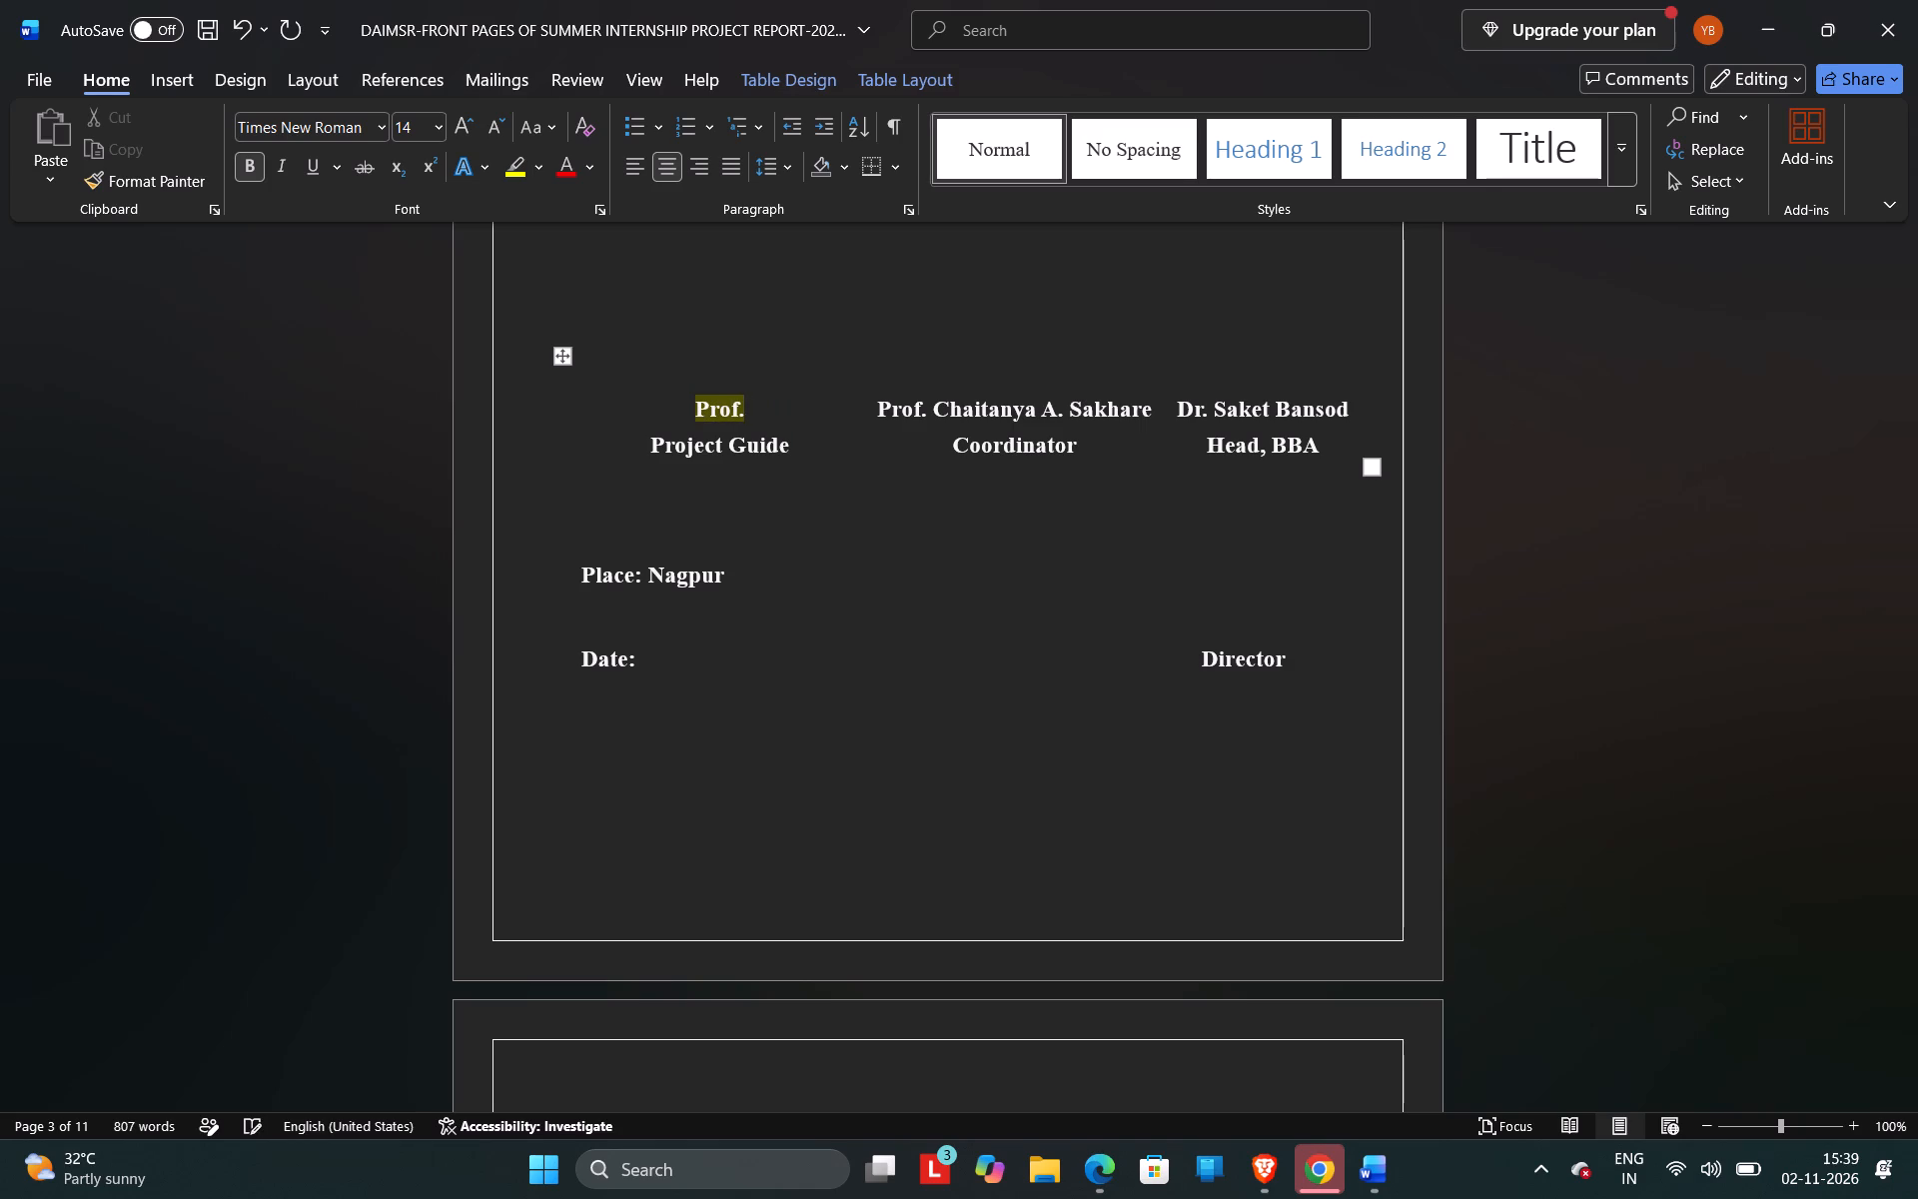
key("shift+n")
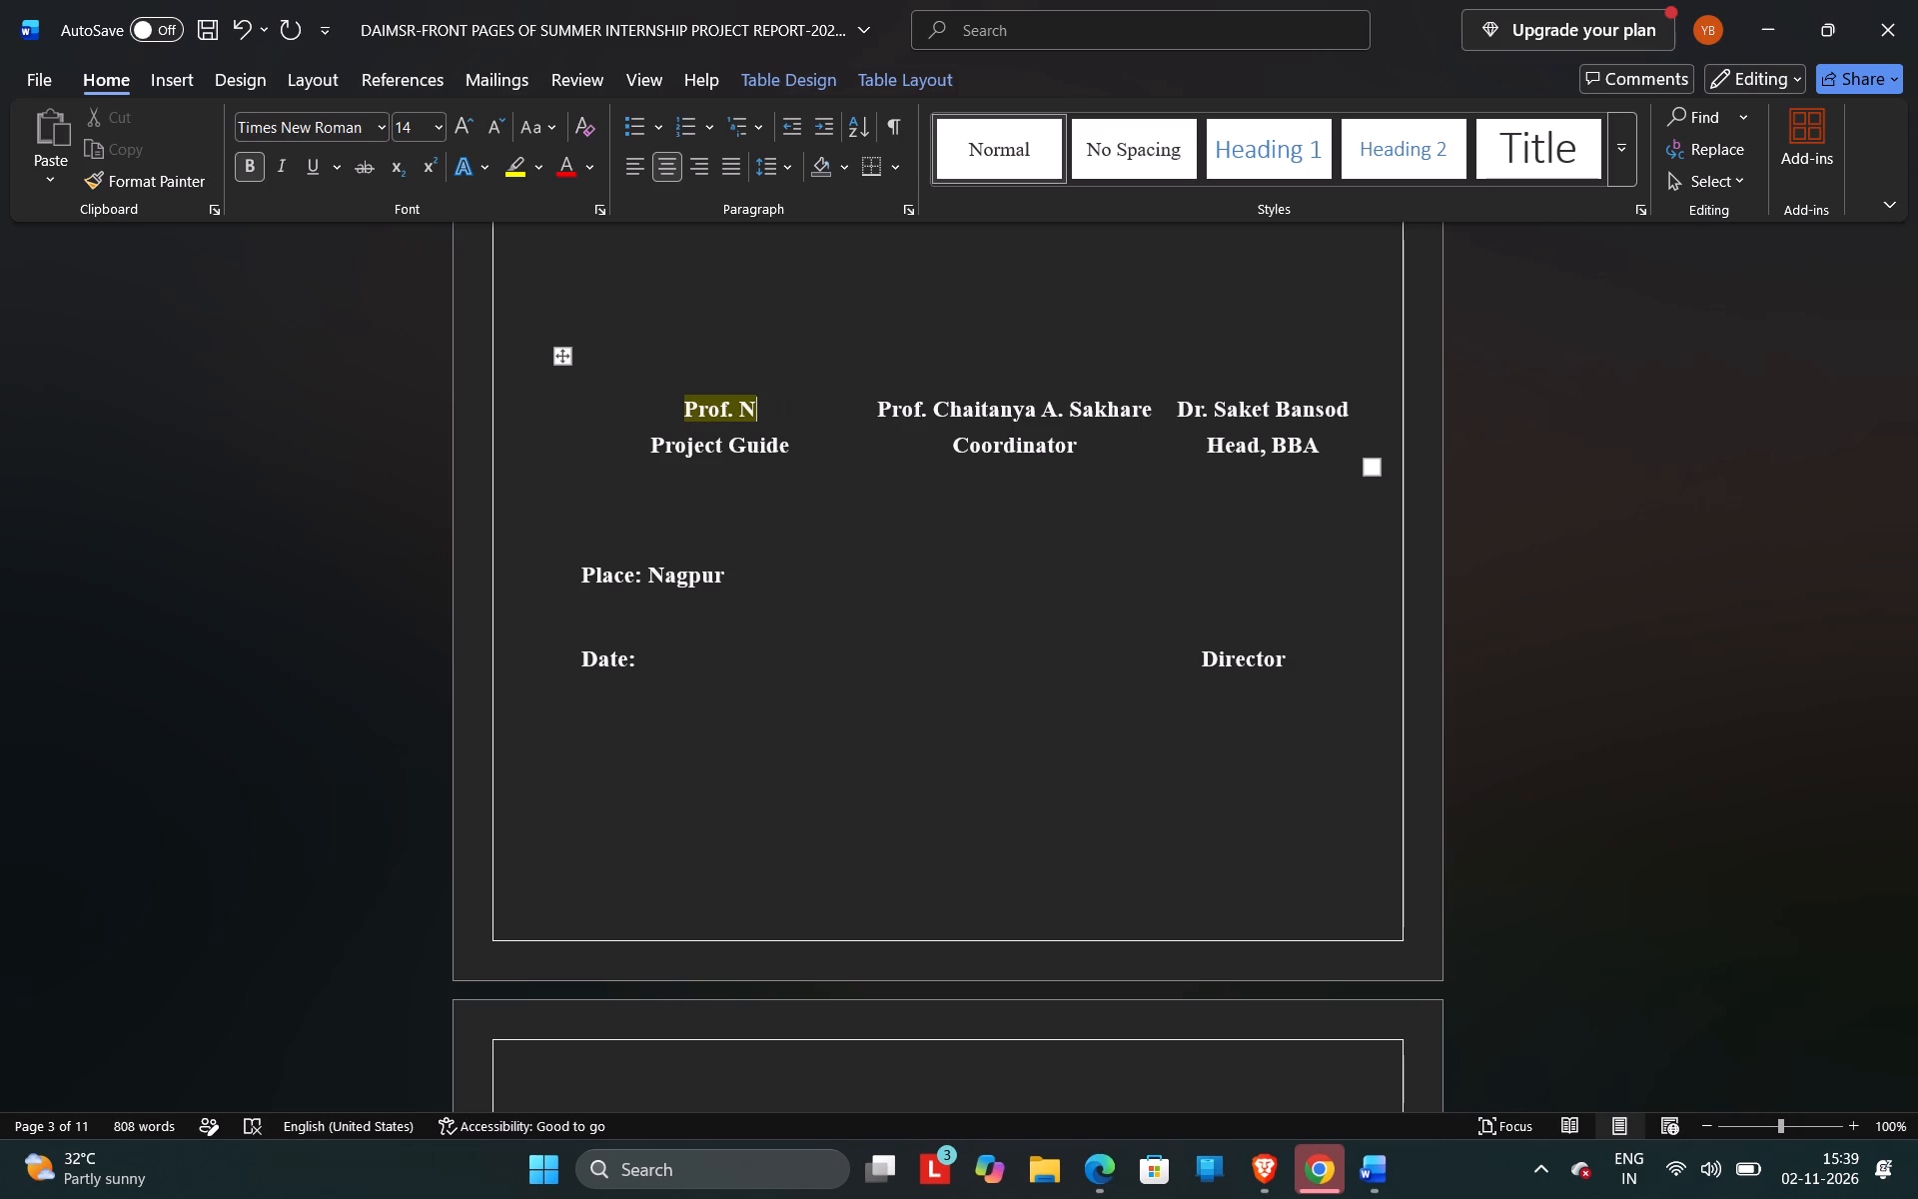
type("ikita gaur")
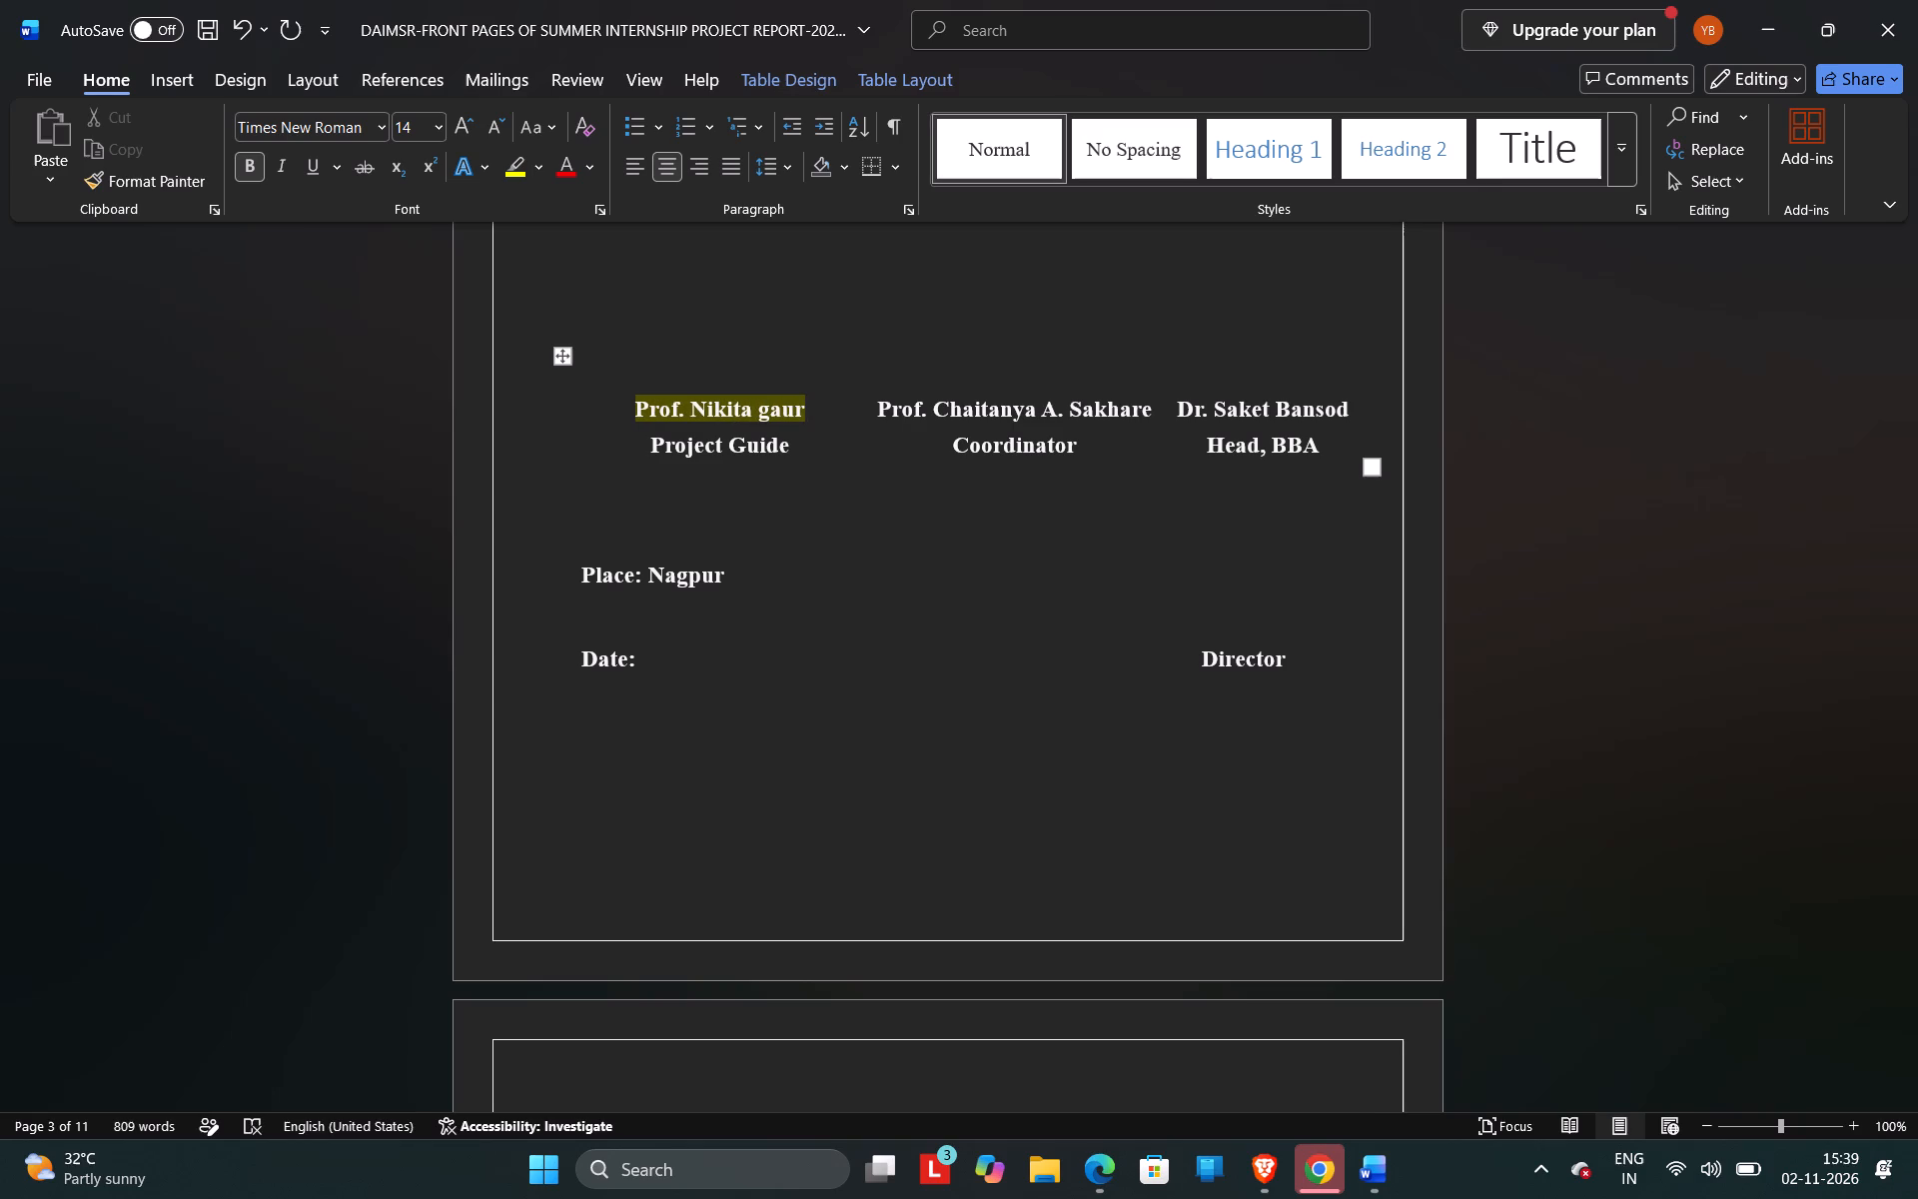
left_click(866, 579)
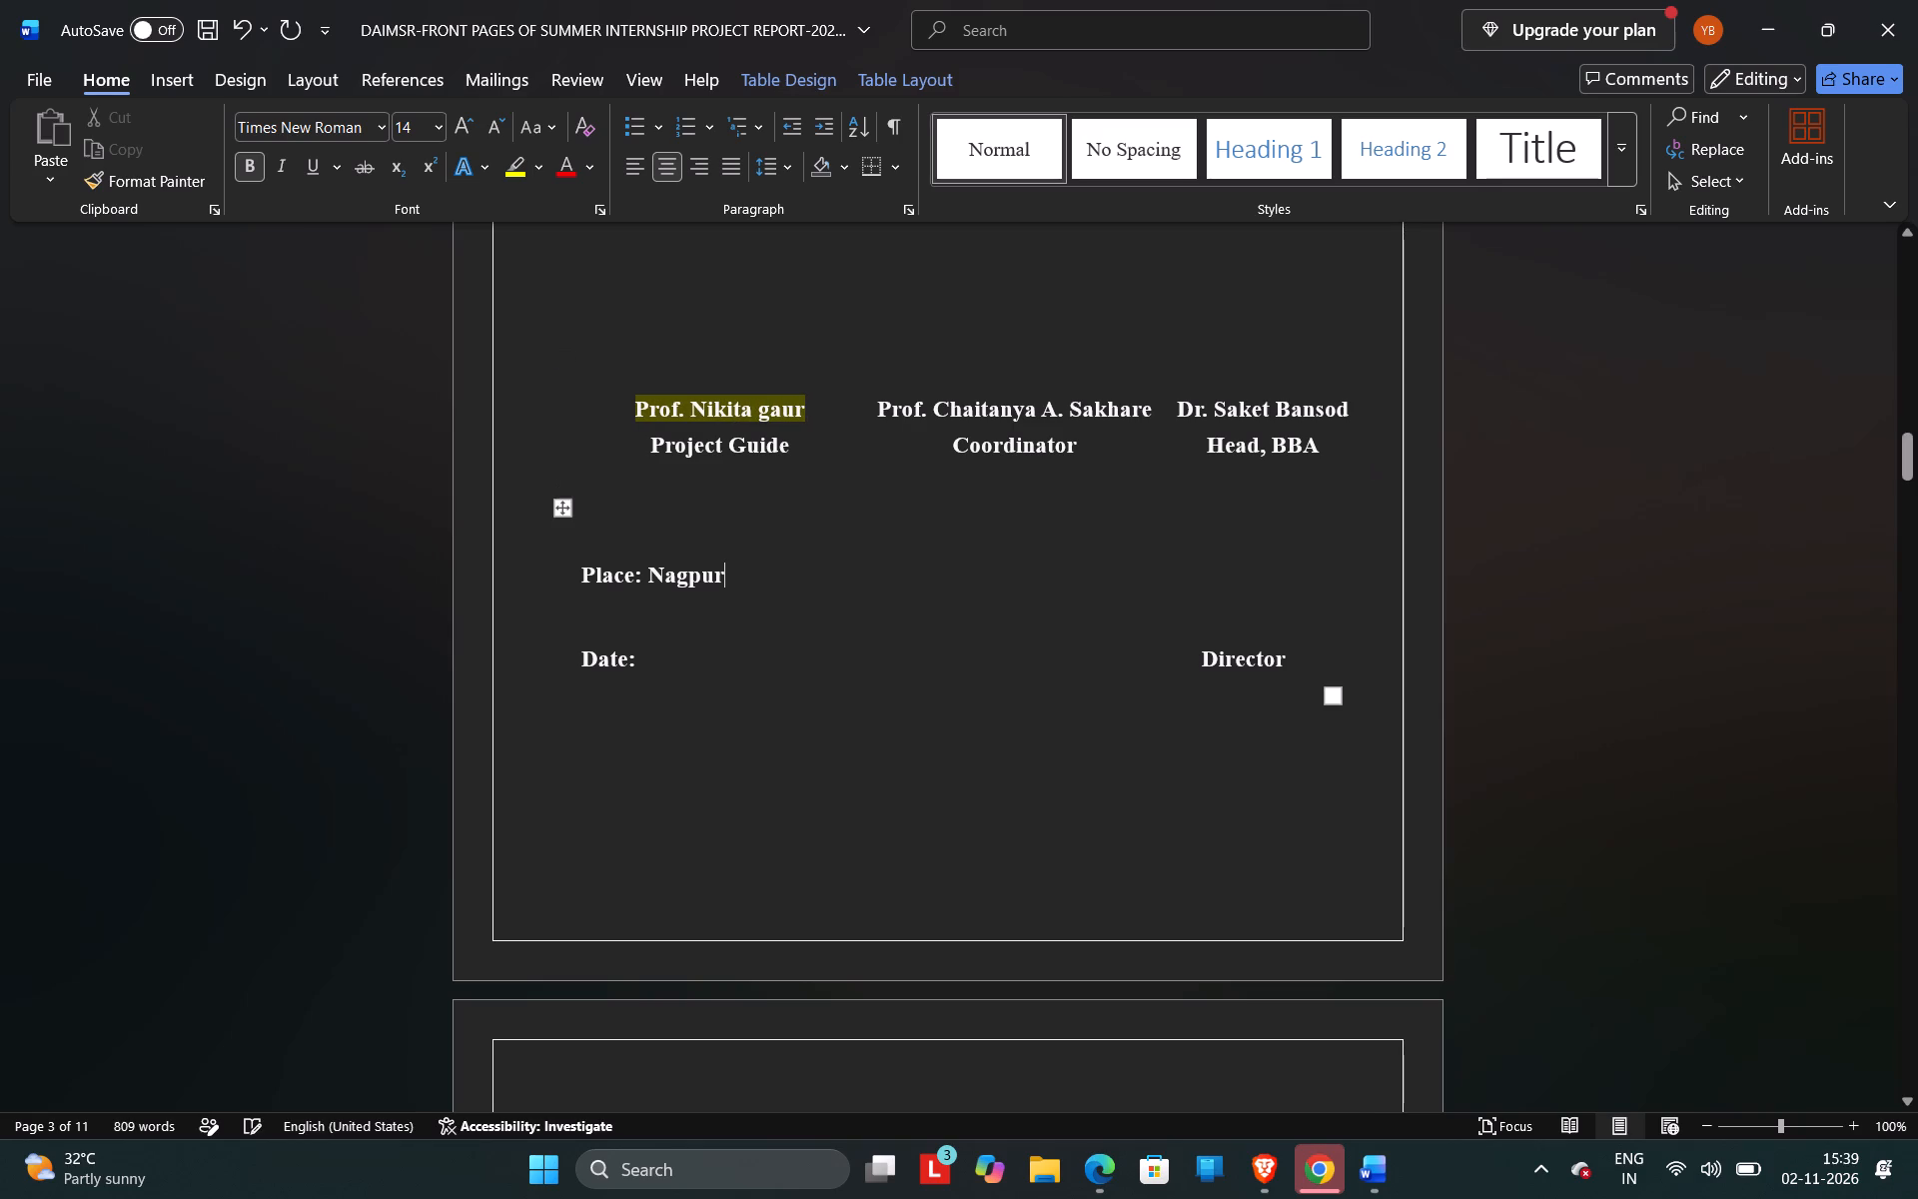
Examine the page 2 certificate and the cover page for highlighted placeholders that still need details.
scroll(832, 524, "up", 1)
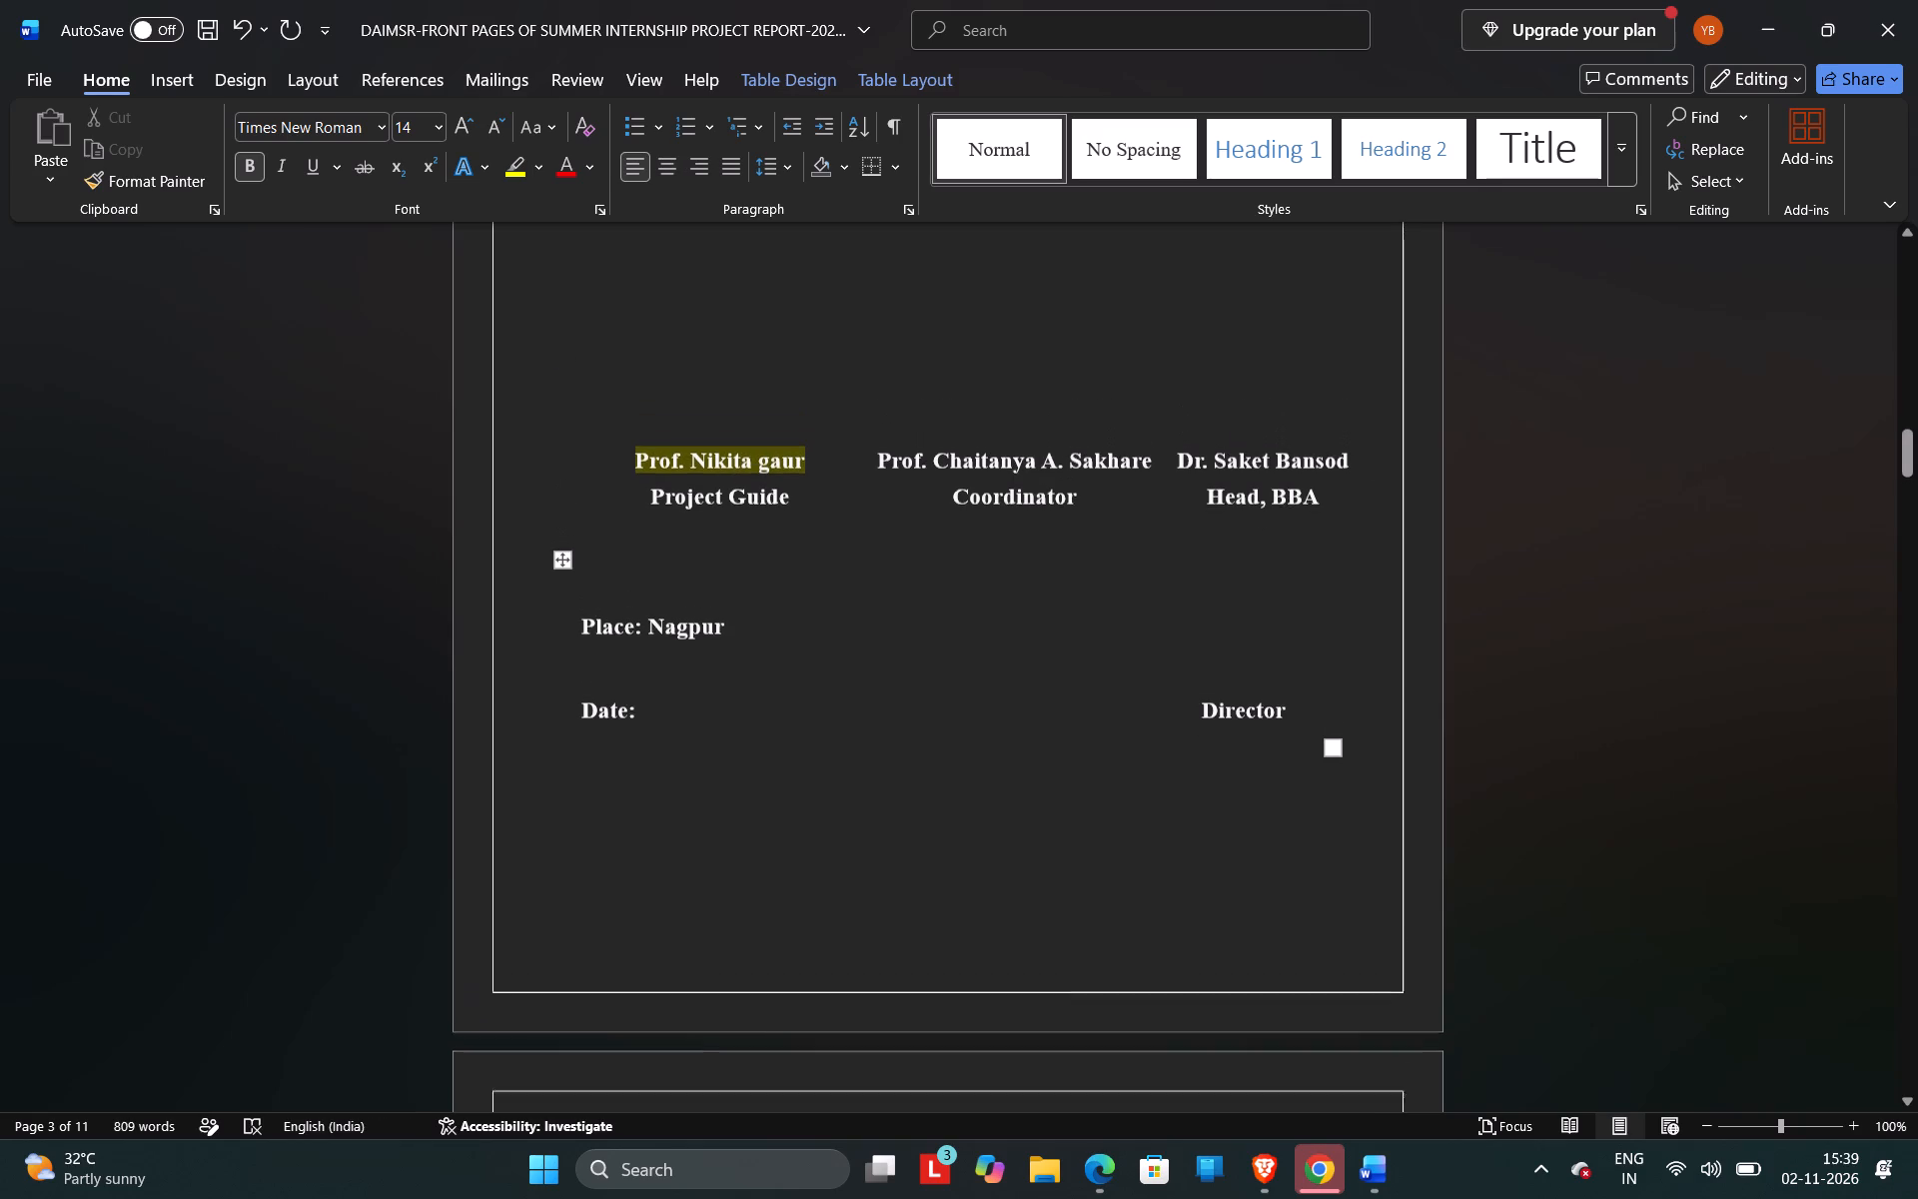
scroll(832, 524, "up", 3)
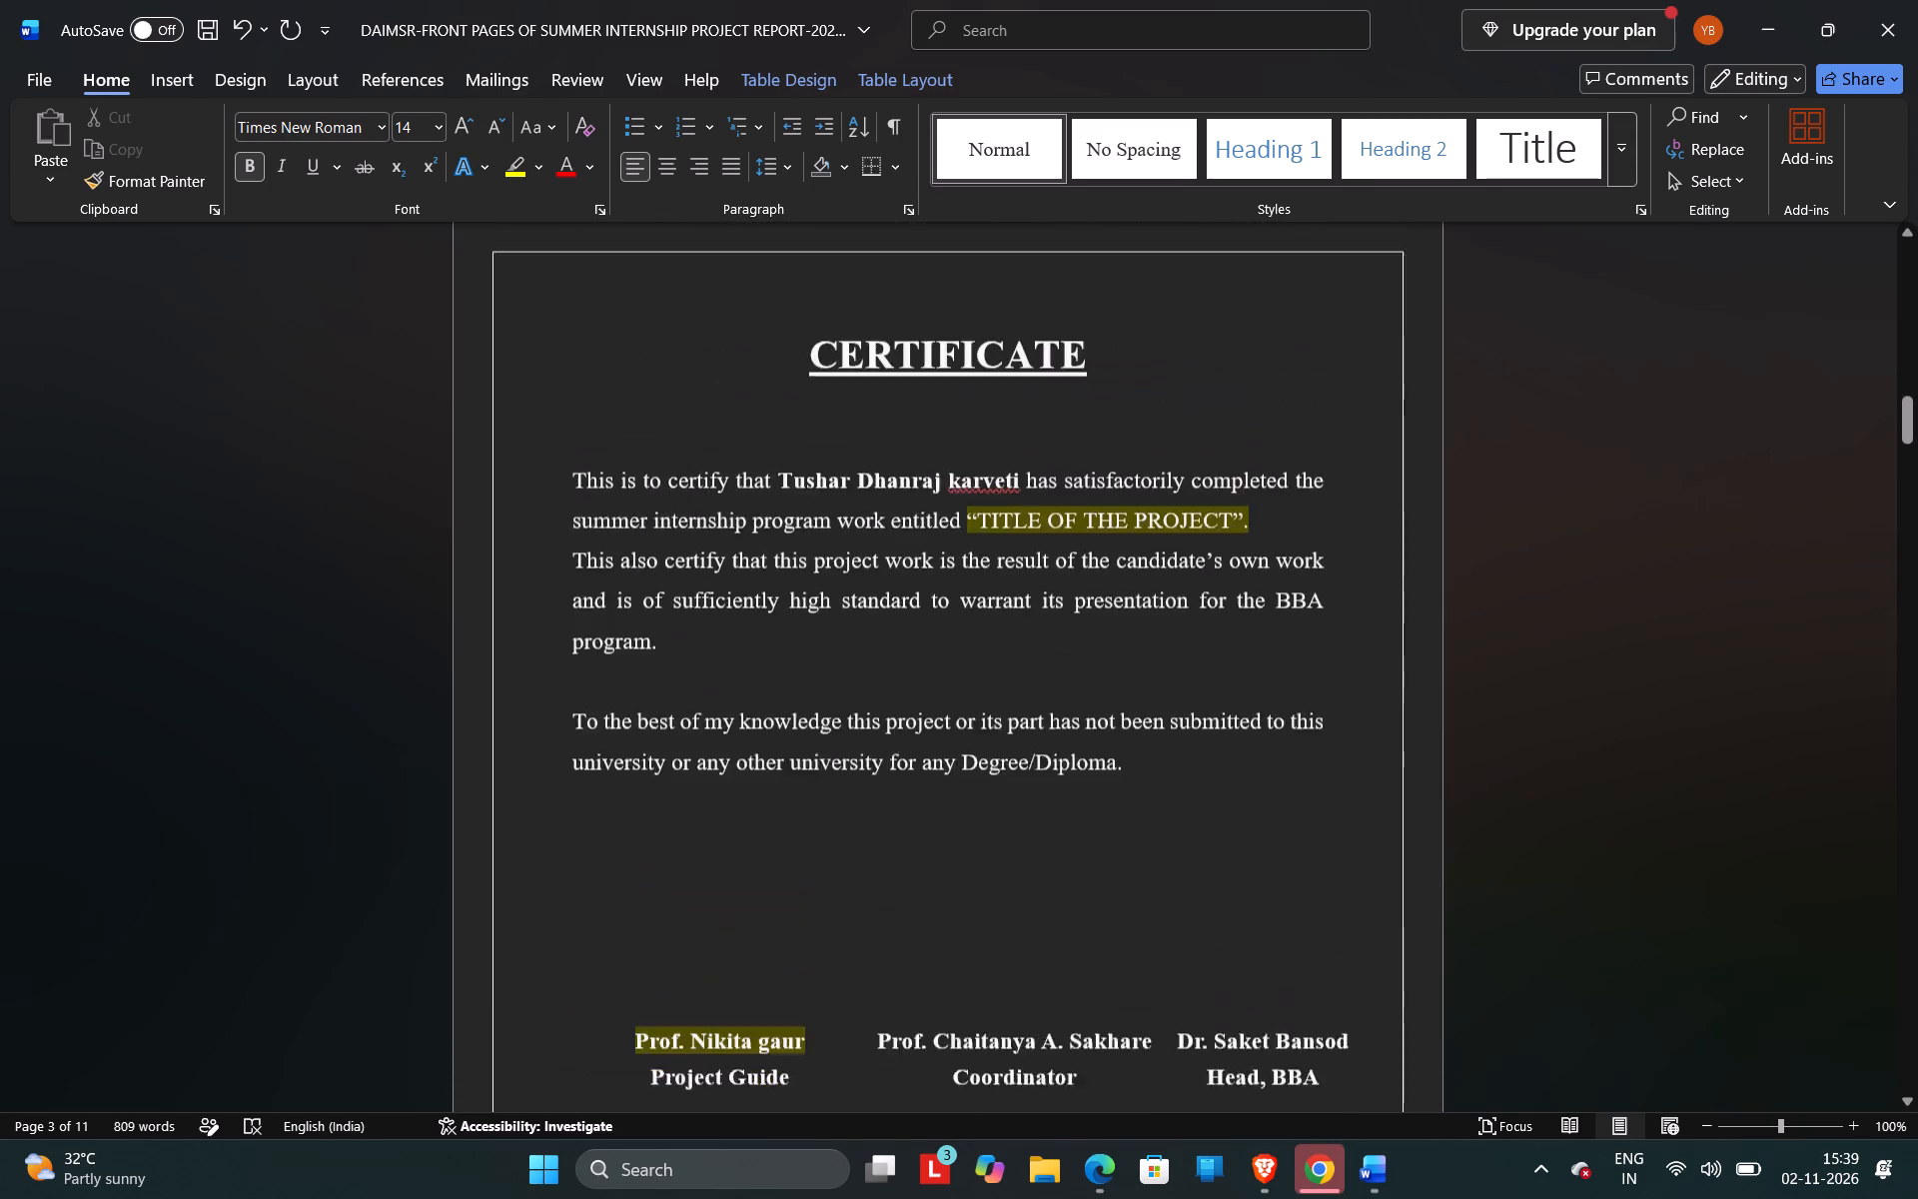
scroll(832, 524, "up", 1)
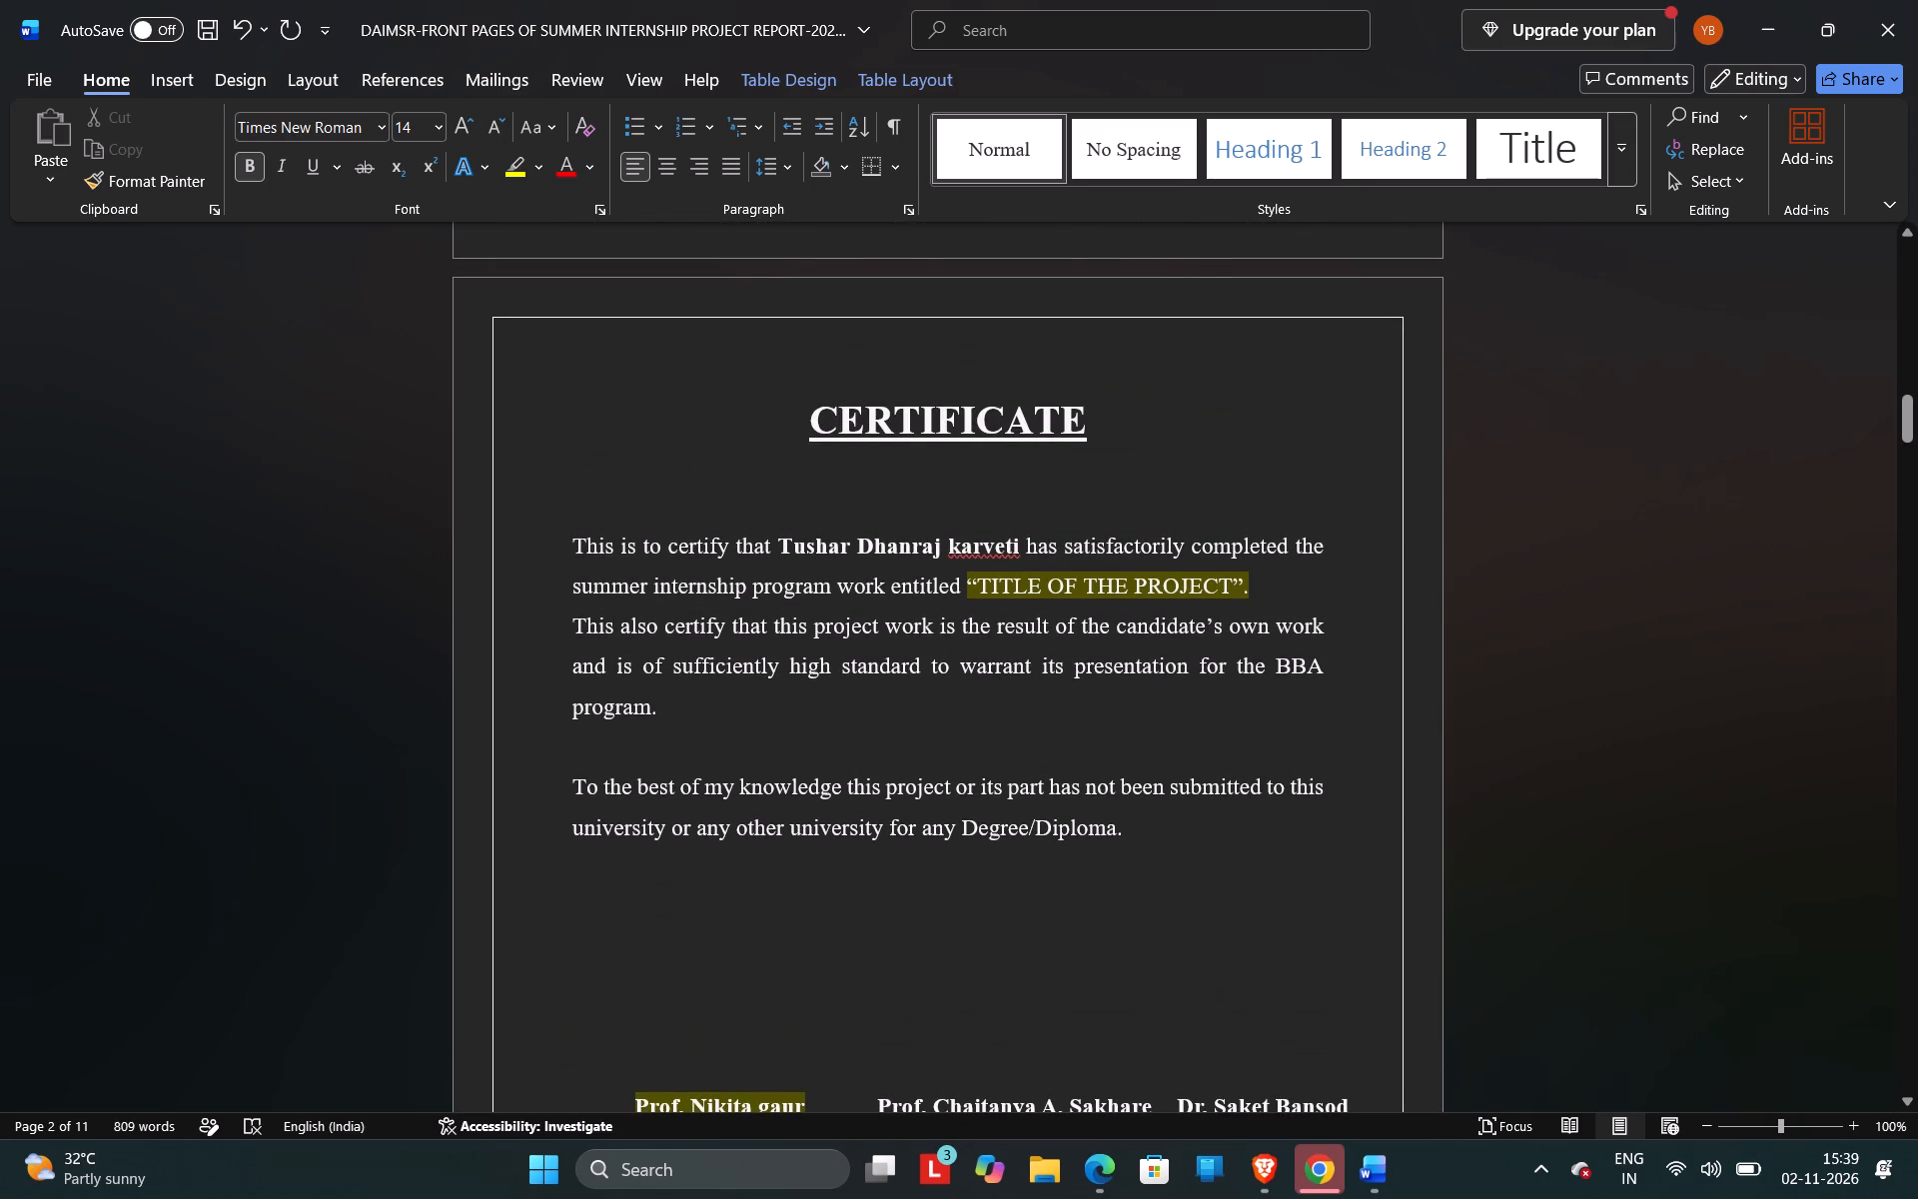
scroll(1069, 554, "down", 1)
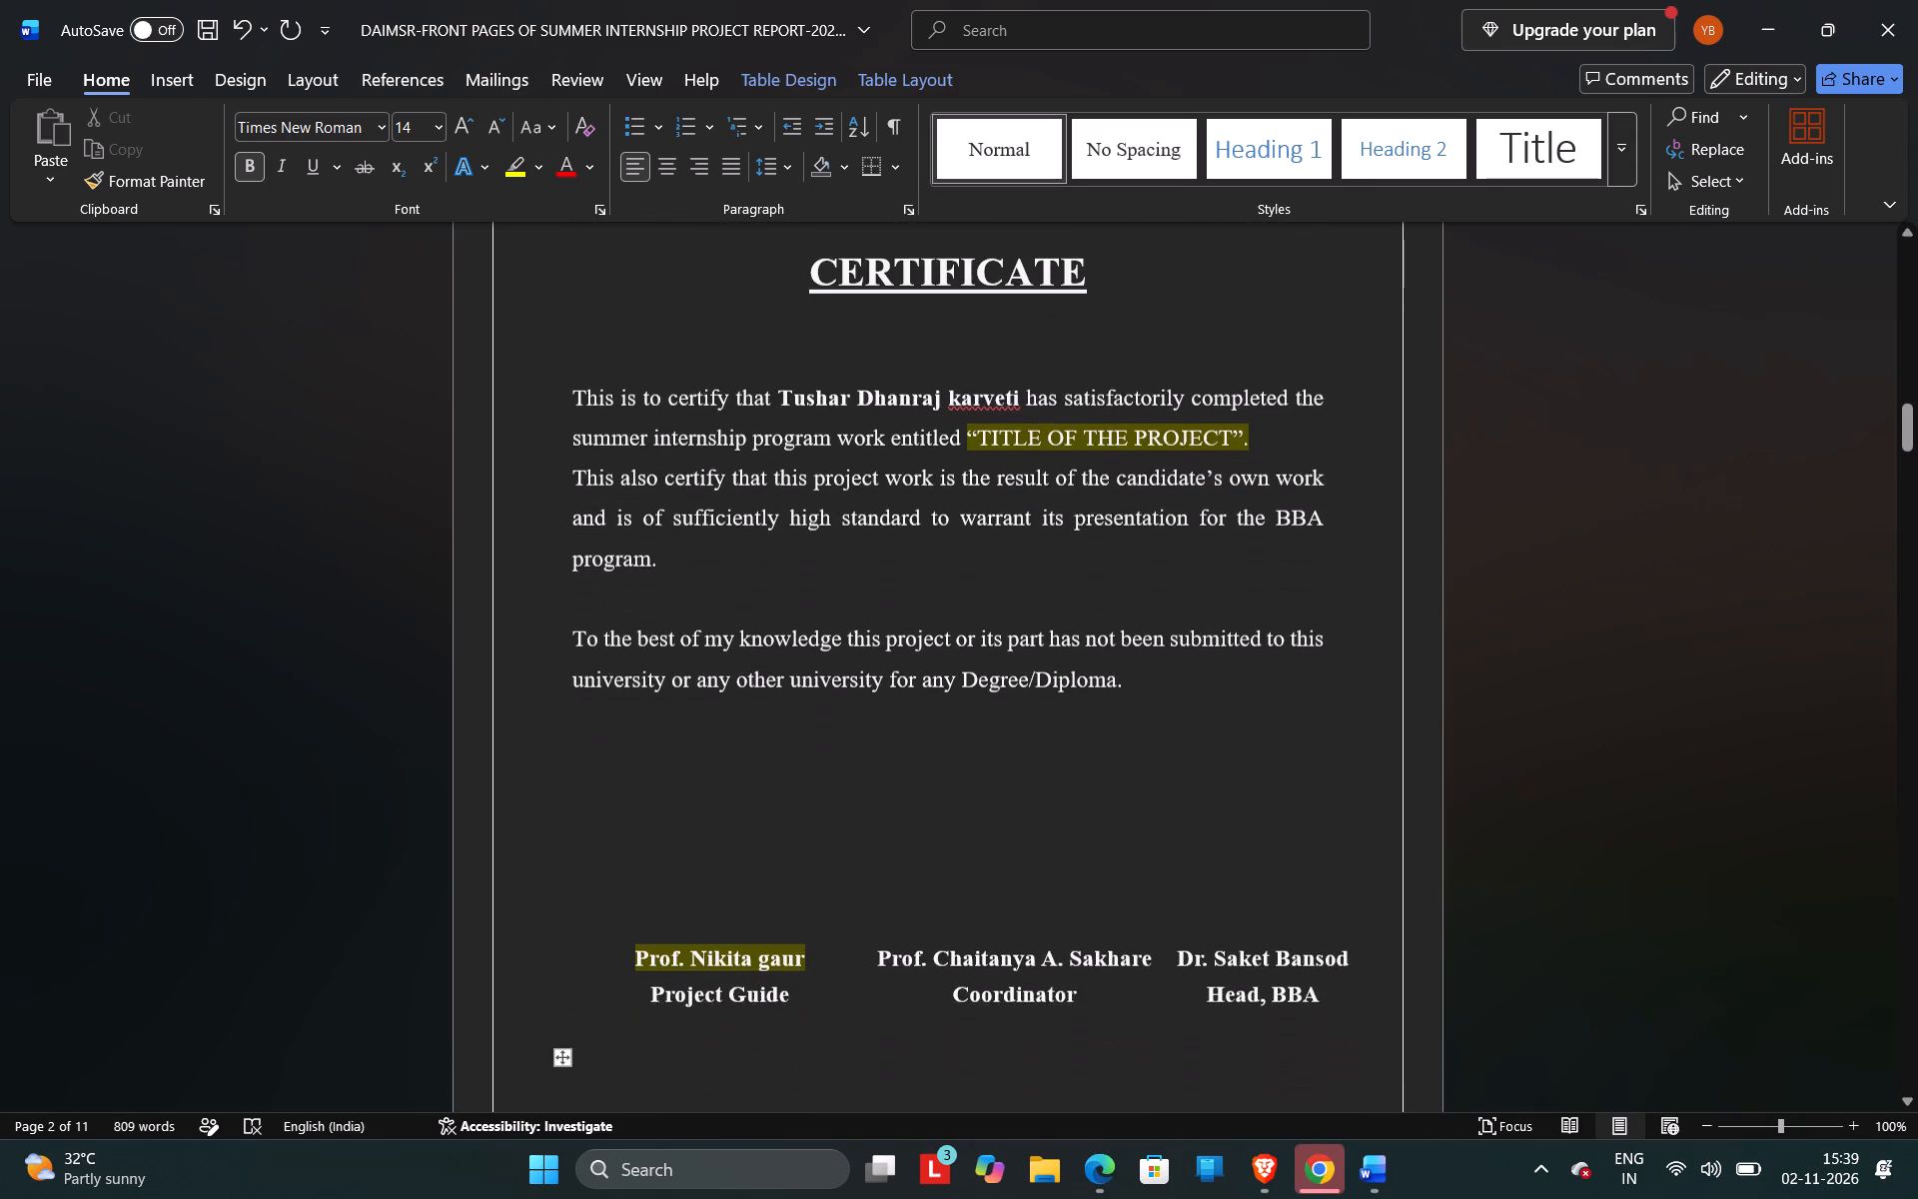
scroll(1069, 554, "down", 1)
scroll(1069, 554, "up", 9)
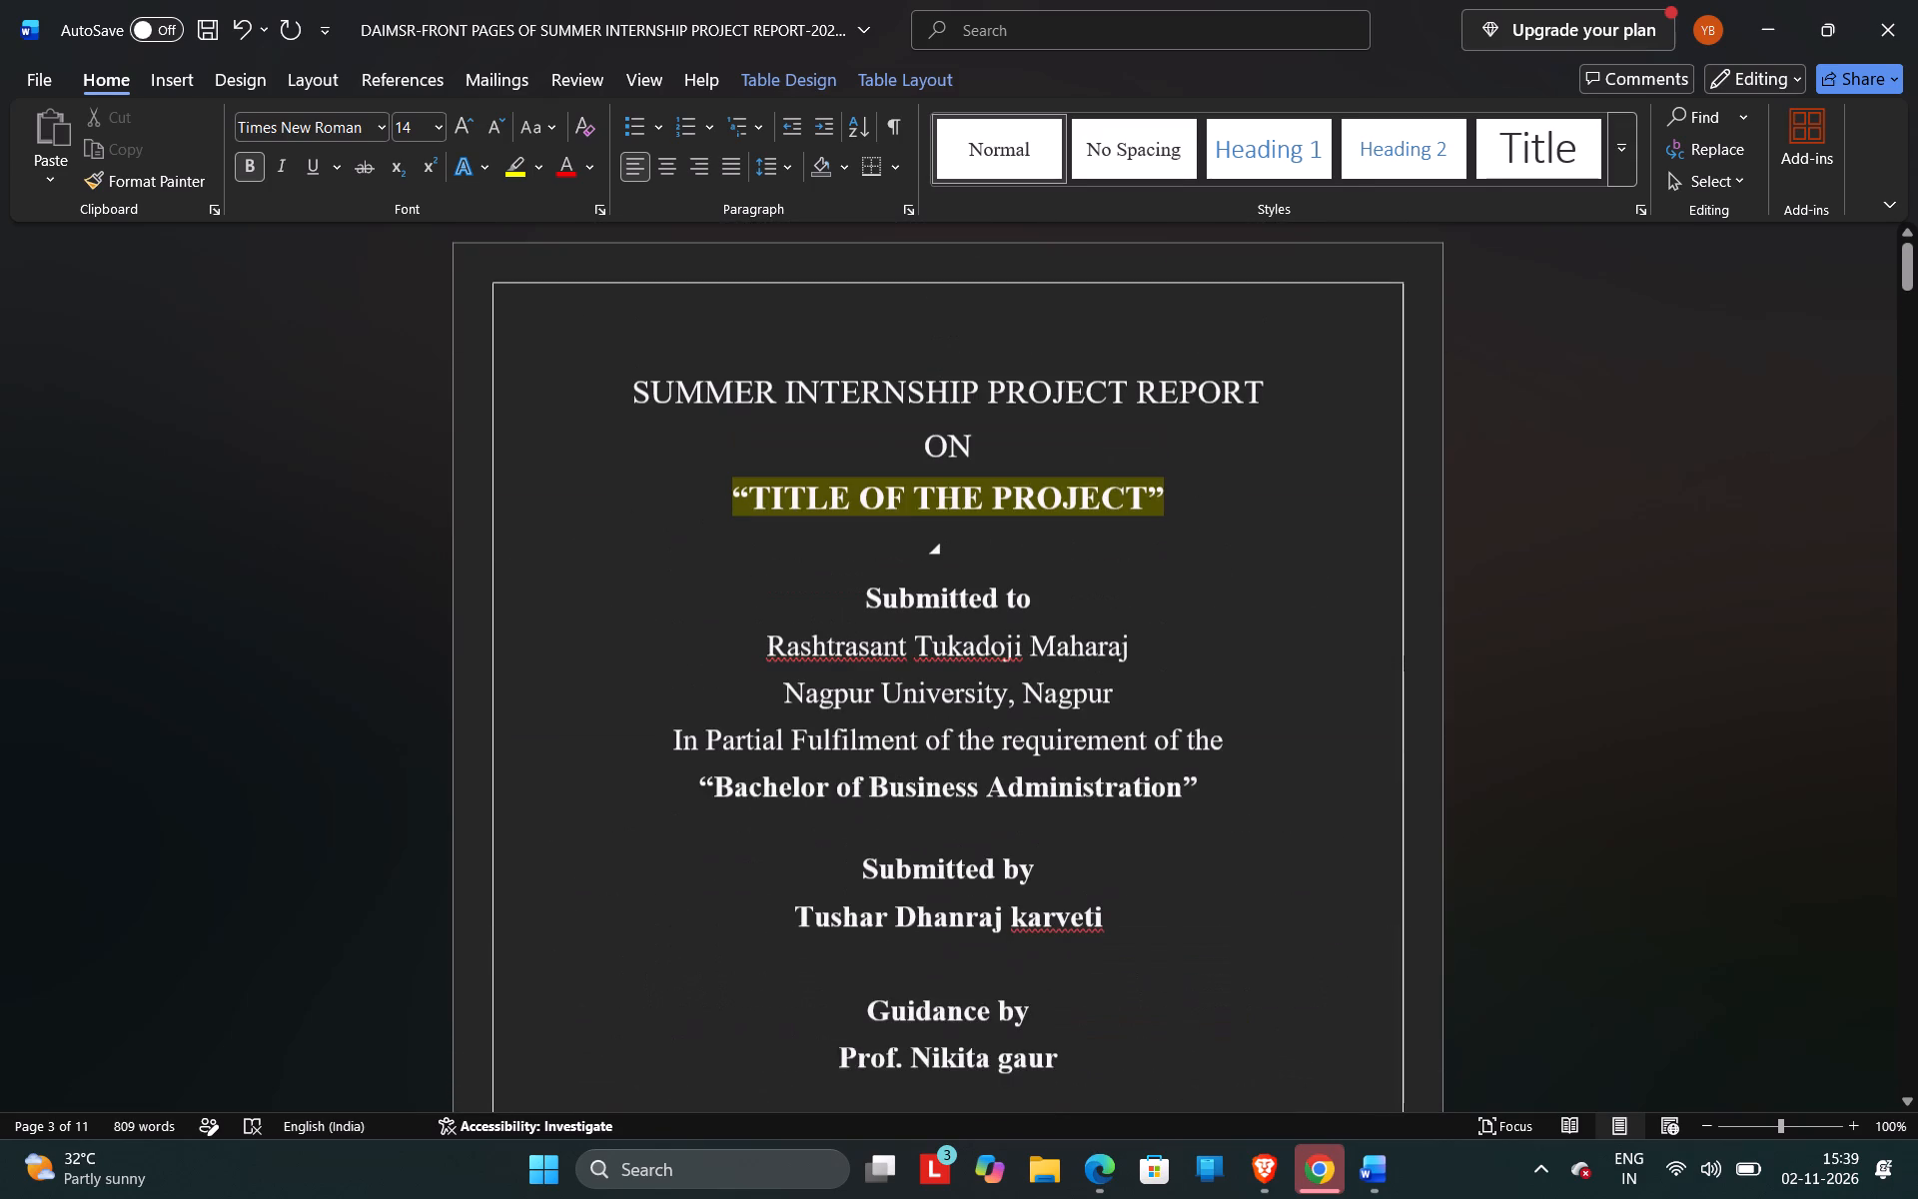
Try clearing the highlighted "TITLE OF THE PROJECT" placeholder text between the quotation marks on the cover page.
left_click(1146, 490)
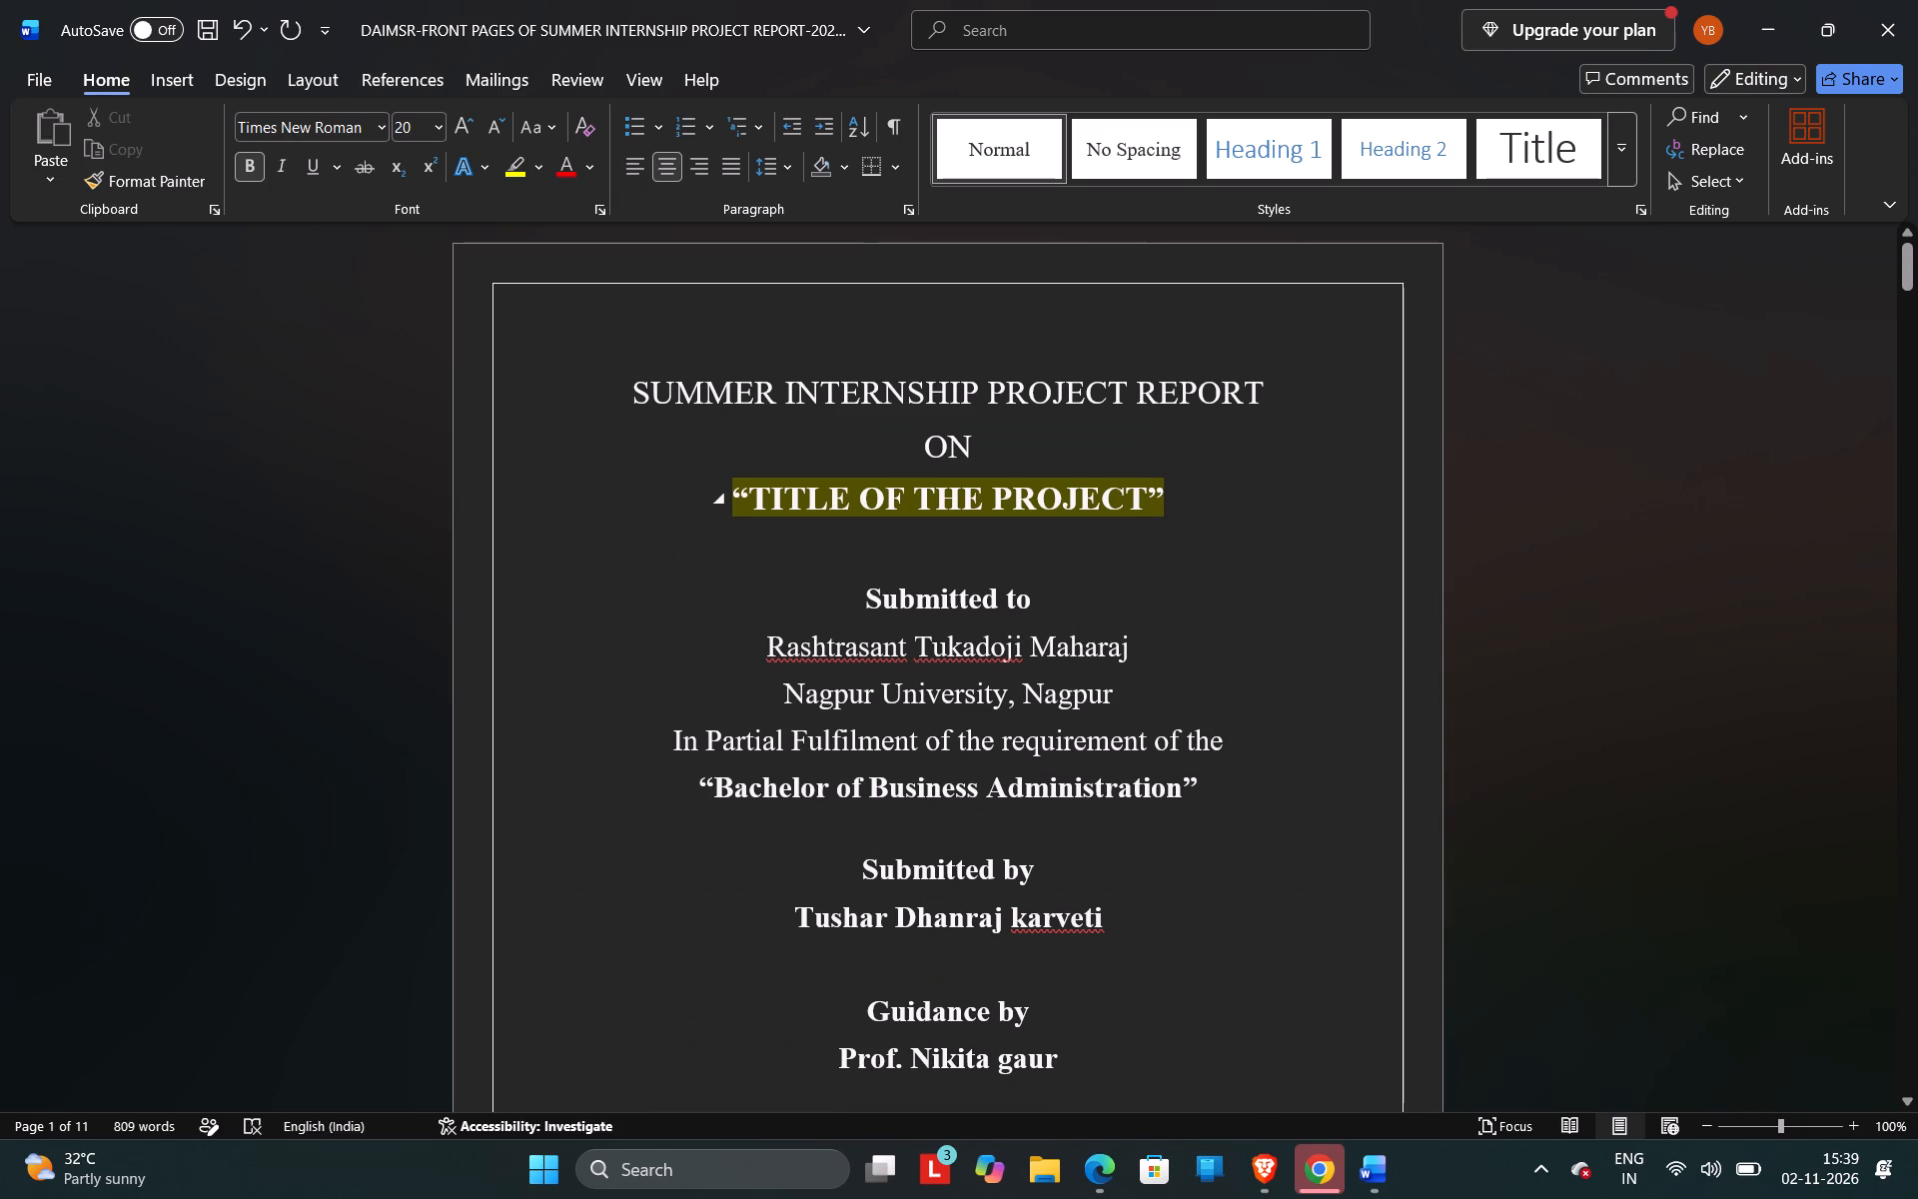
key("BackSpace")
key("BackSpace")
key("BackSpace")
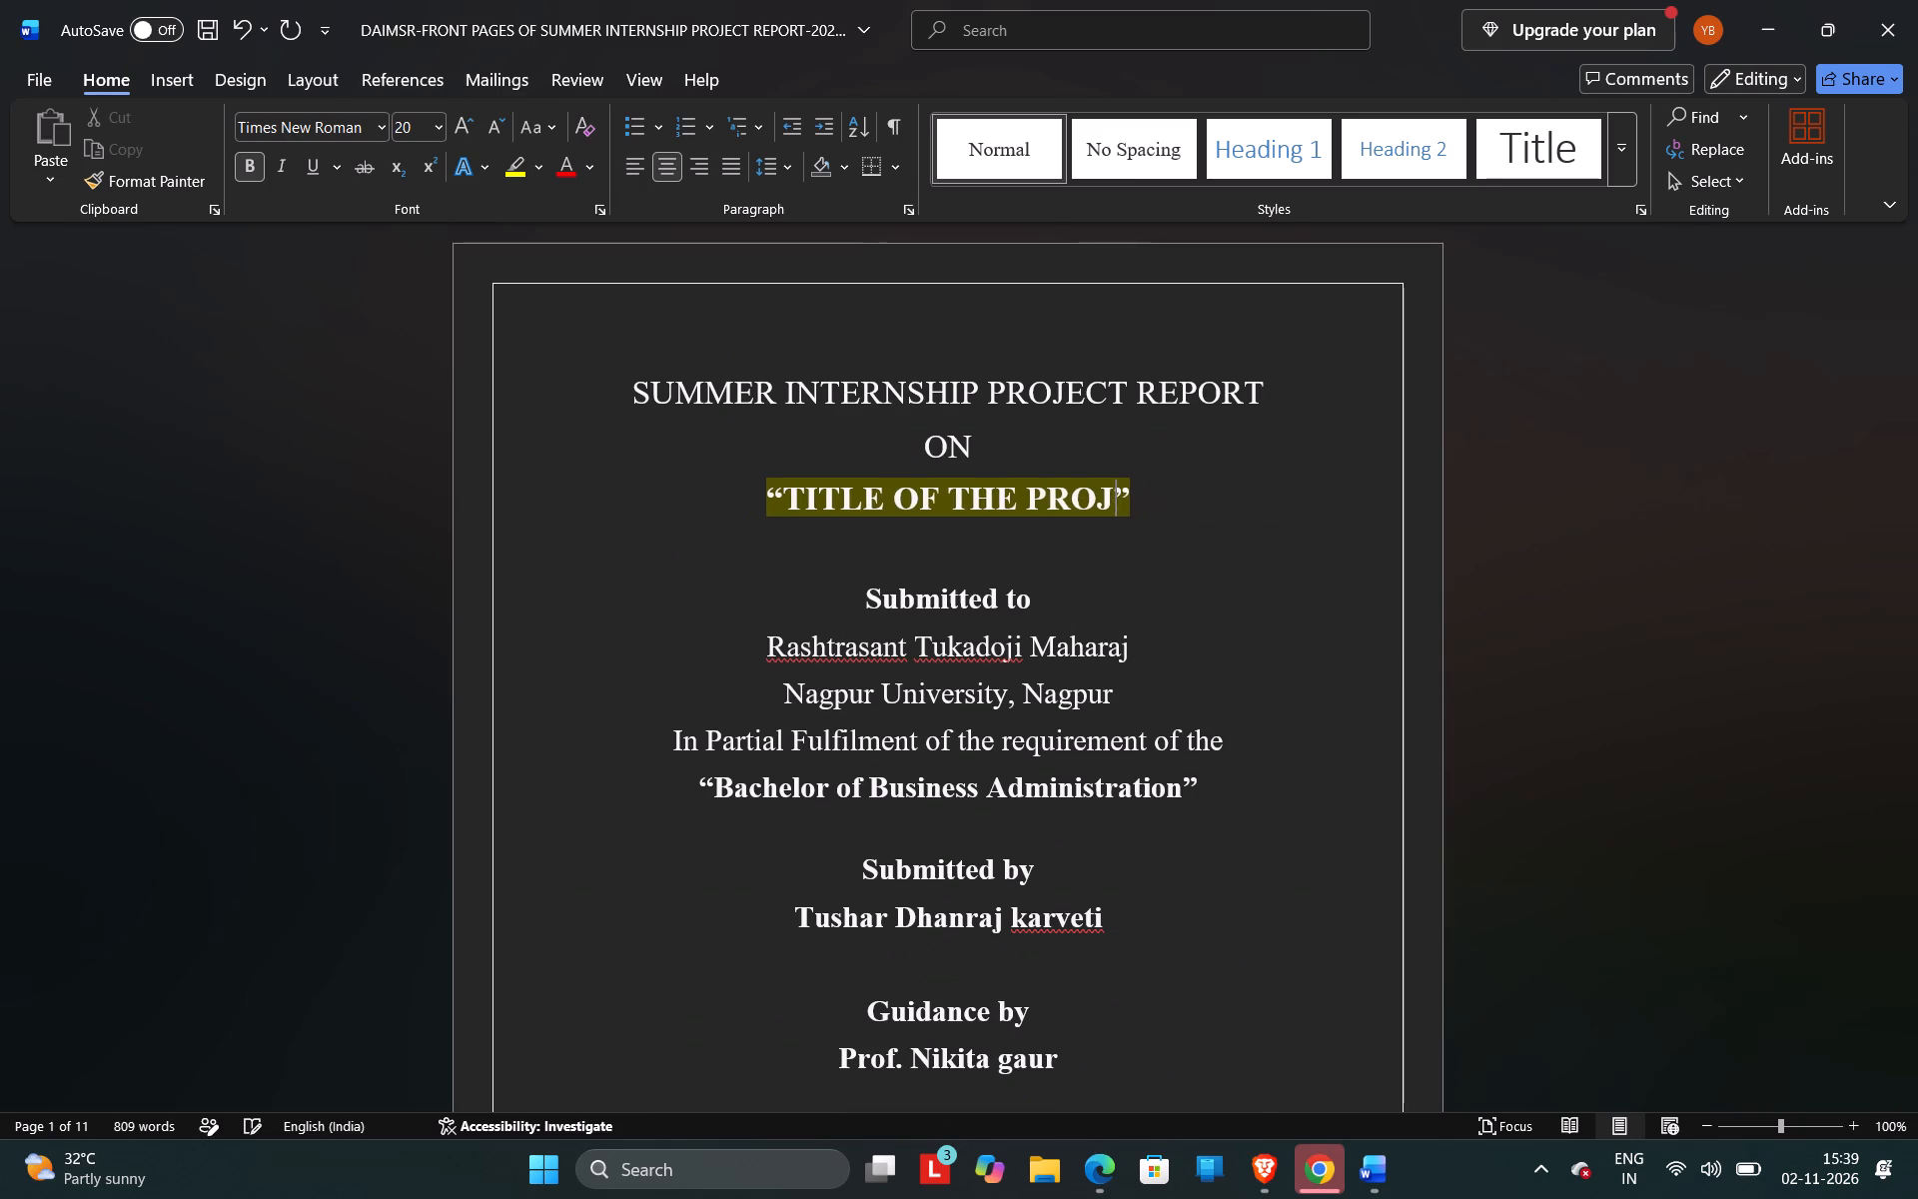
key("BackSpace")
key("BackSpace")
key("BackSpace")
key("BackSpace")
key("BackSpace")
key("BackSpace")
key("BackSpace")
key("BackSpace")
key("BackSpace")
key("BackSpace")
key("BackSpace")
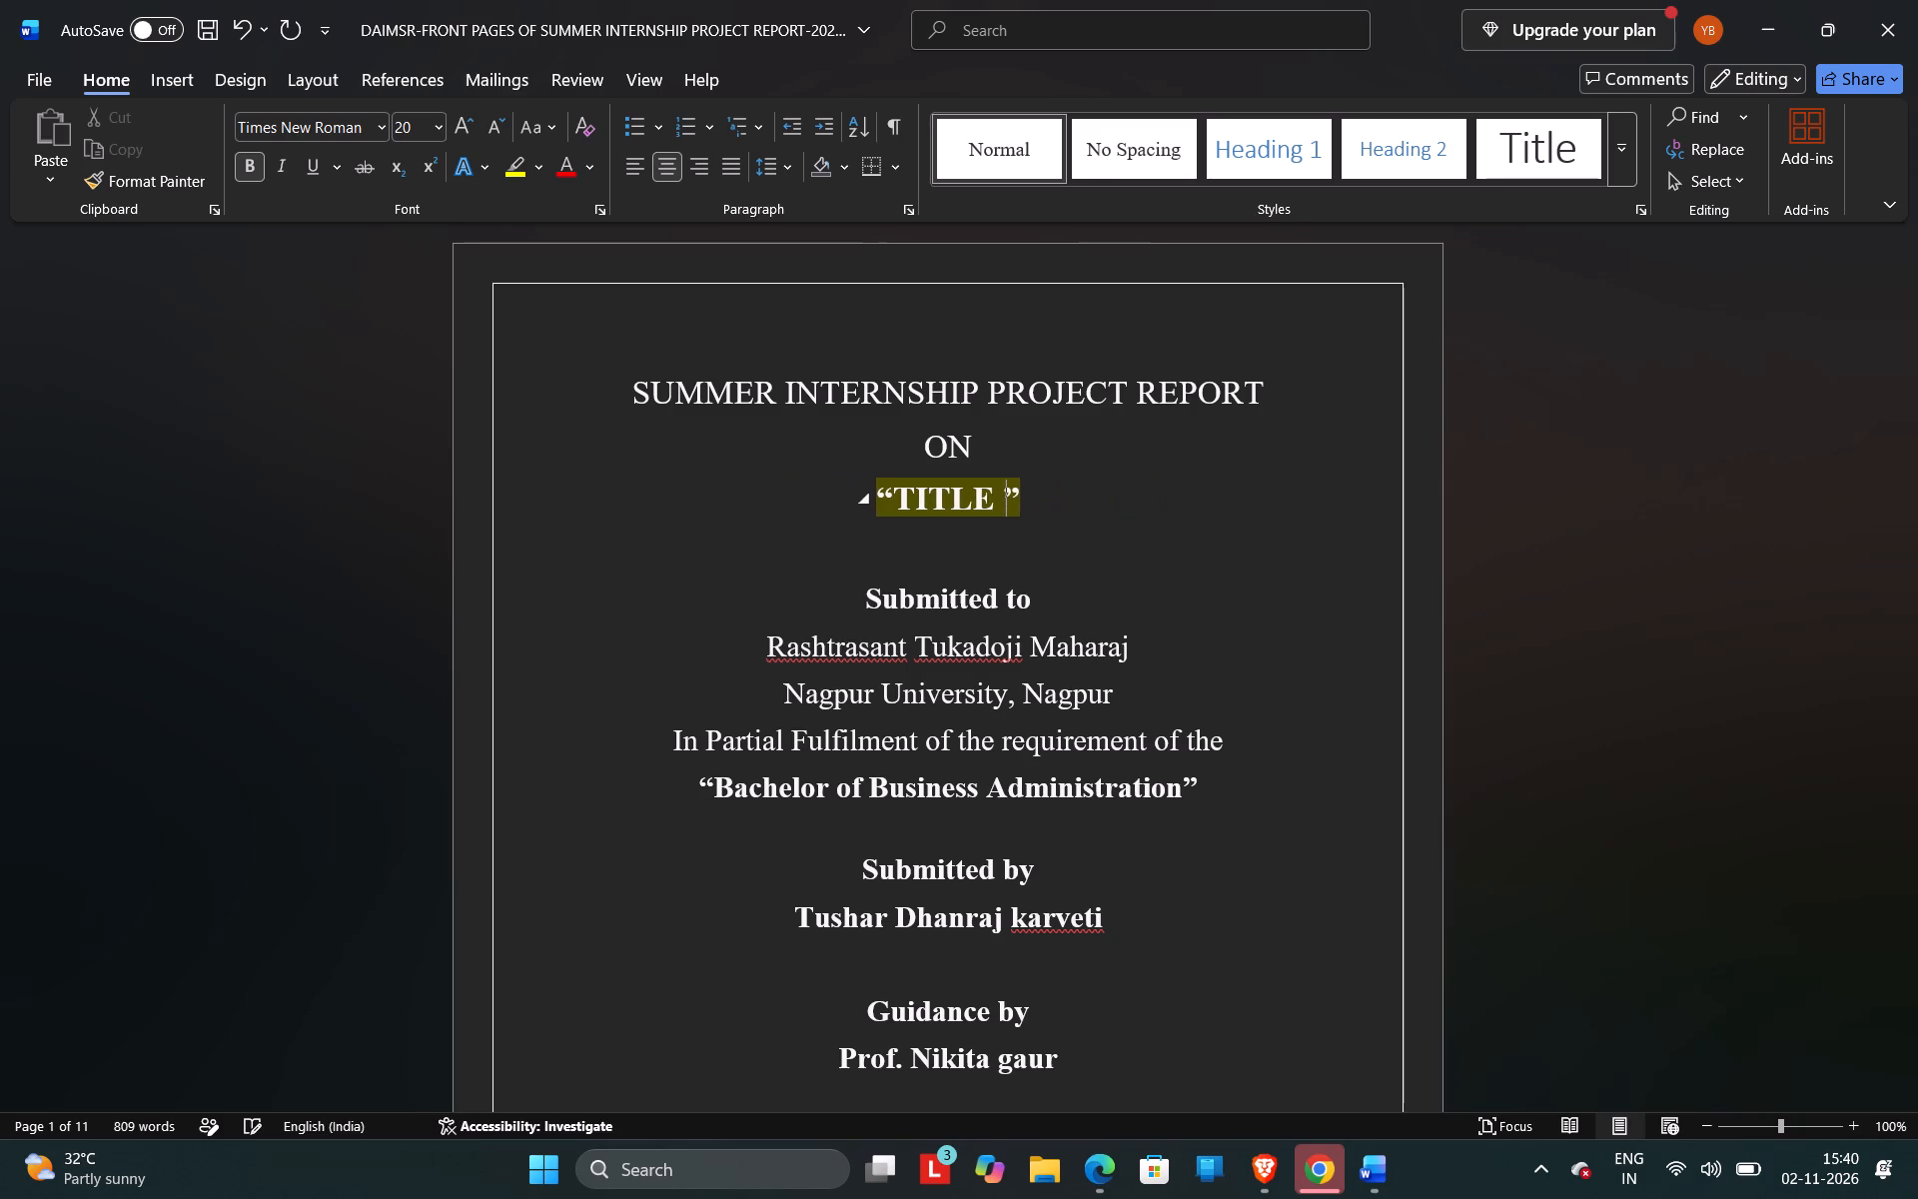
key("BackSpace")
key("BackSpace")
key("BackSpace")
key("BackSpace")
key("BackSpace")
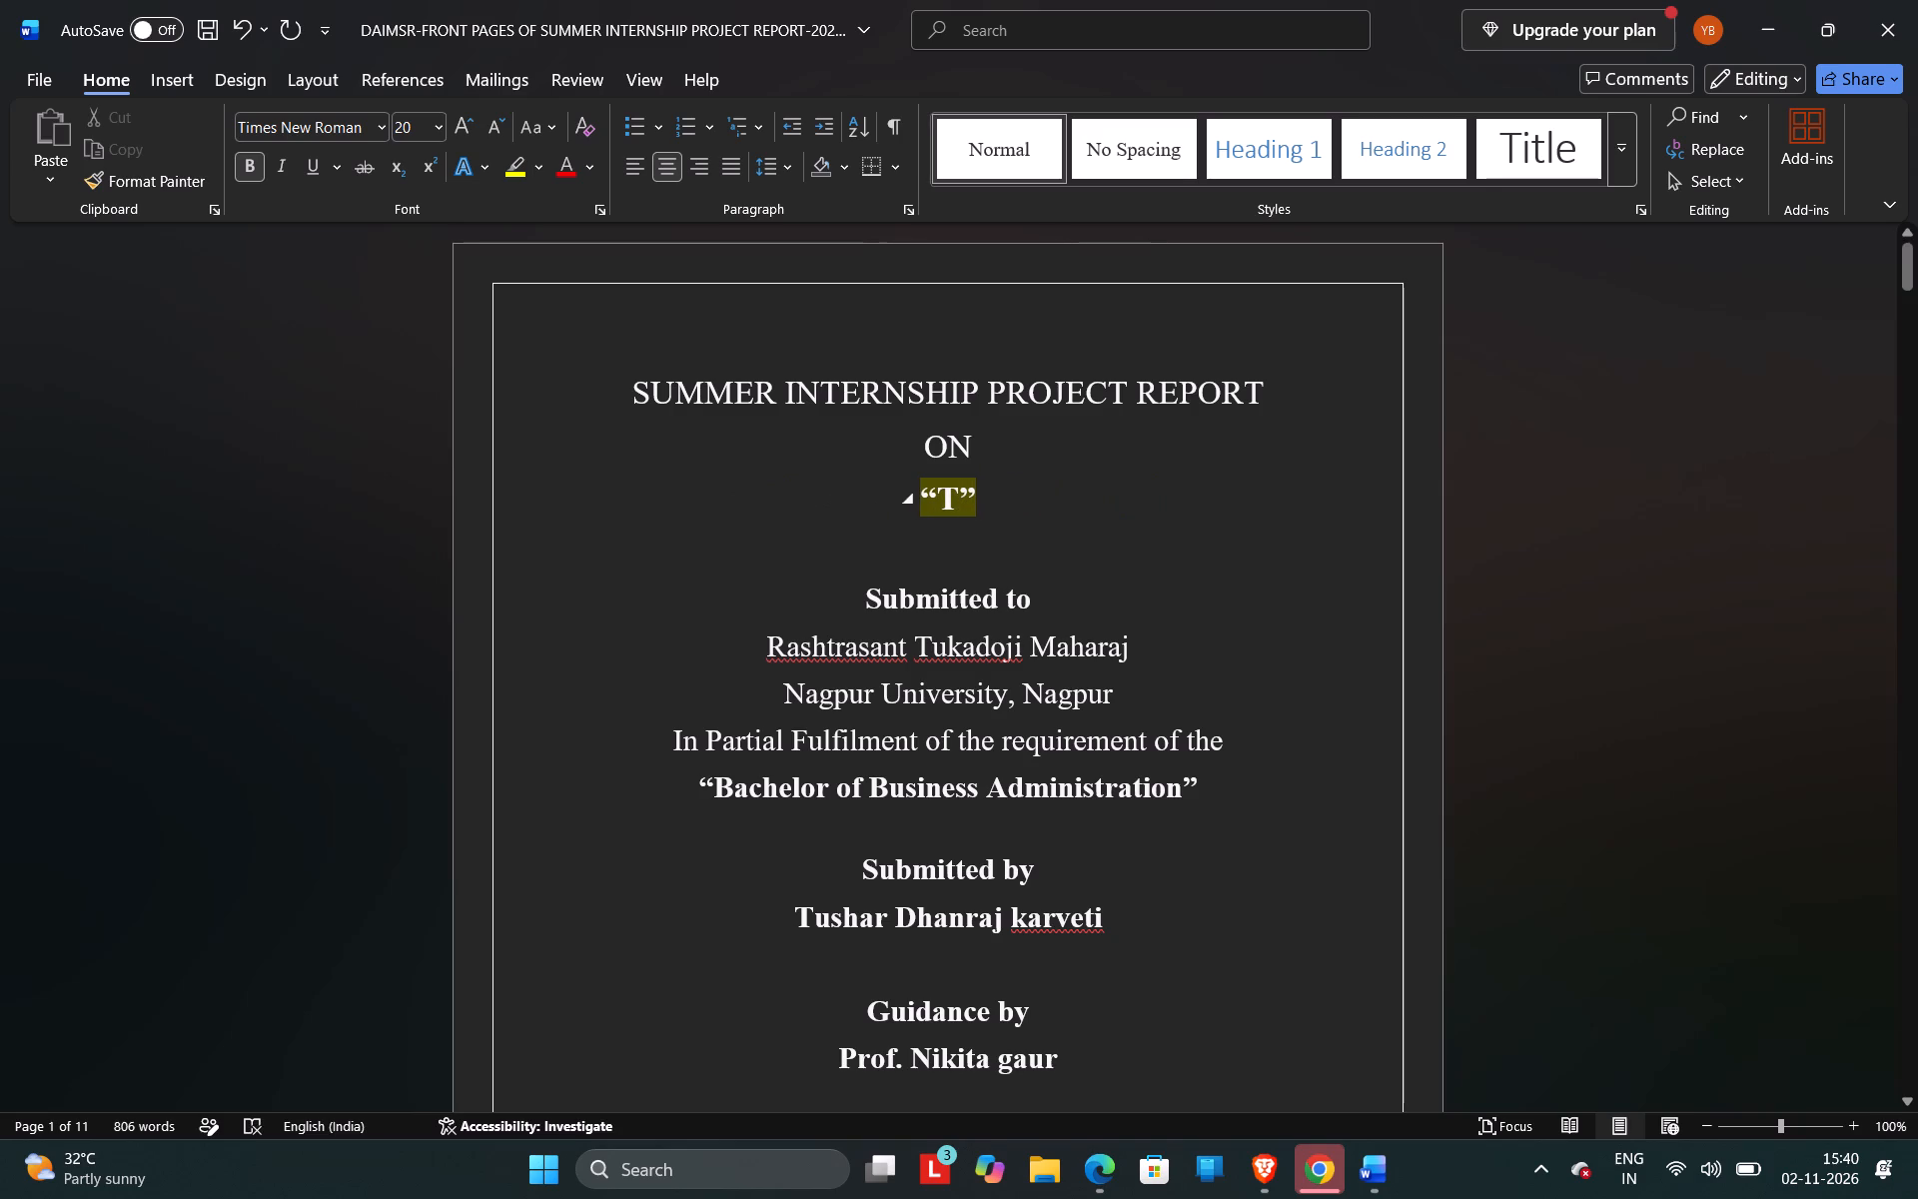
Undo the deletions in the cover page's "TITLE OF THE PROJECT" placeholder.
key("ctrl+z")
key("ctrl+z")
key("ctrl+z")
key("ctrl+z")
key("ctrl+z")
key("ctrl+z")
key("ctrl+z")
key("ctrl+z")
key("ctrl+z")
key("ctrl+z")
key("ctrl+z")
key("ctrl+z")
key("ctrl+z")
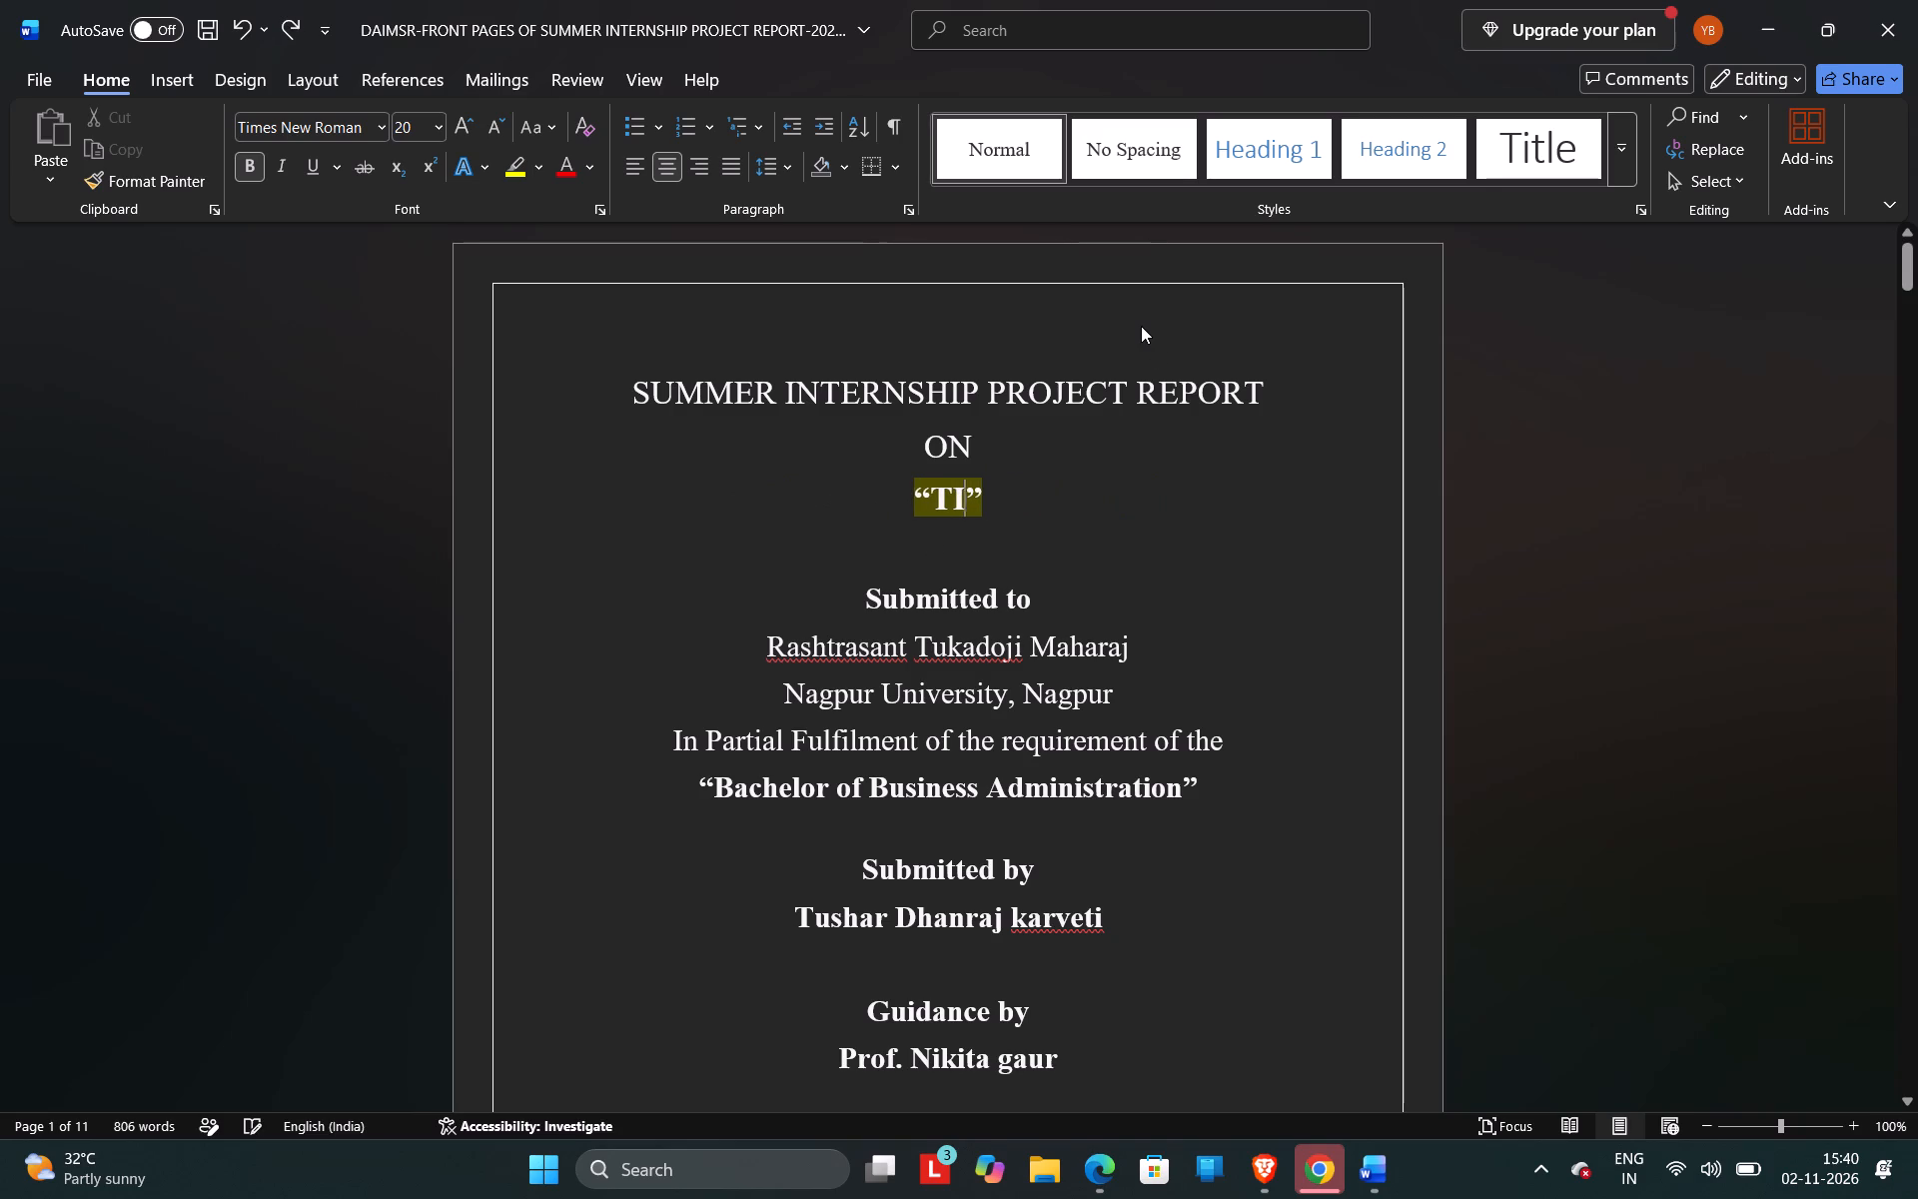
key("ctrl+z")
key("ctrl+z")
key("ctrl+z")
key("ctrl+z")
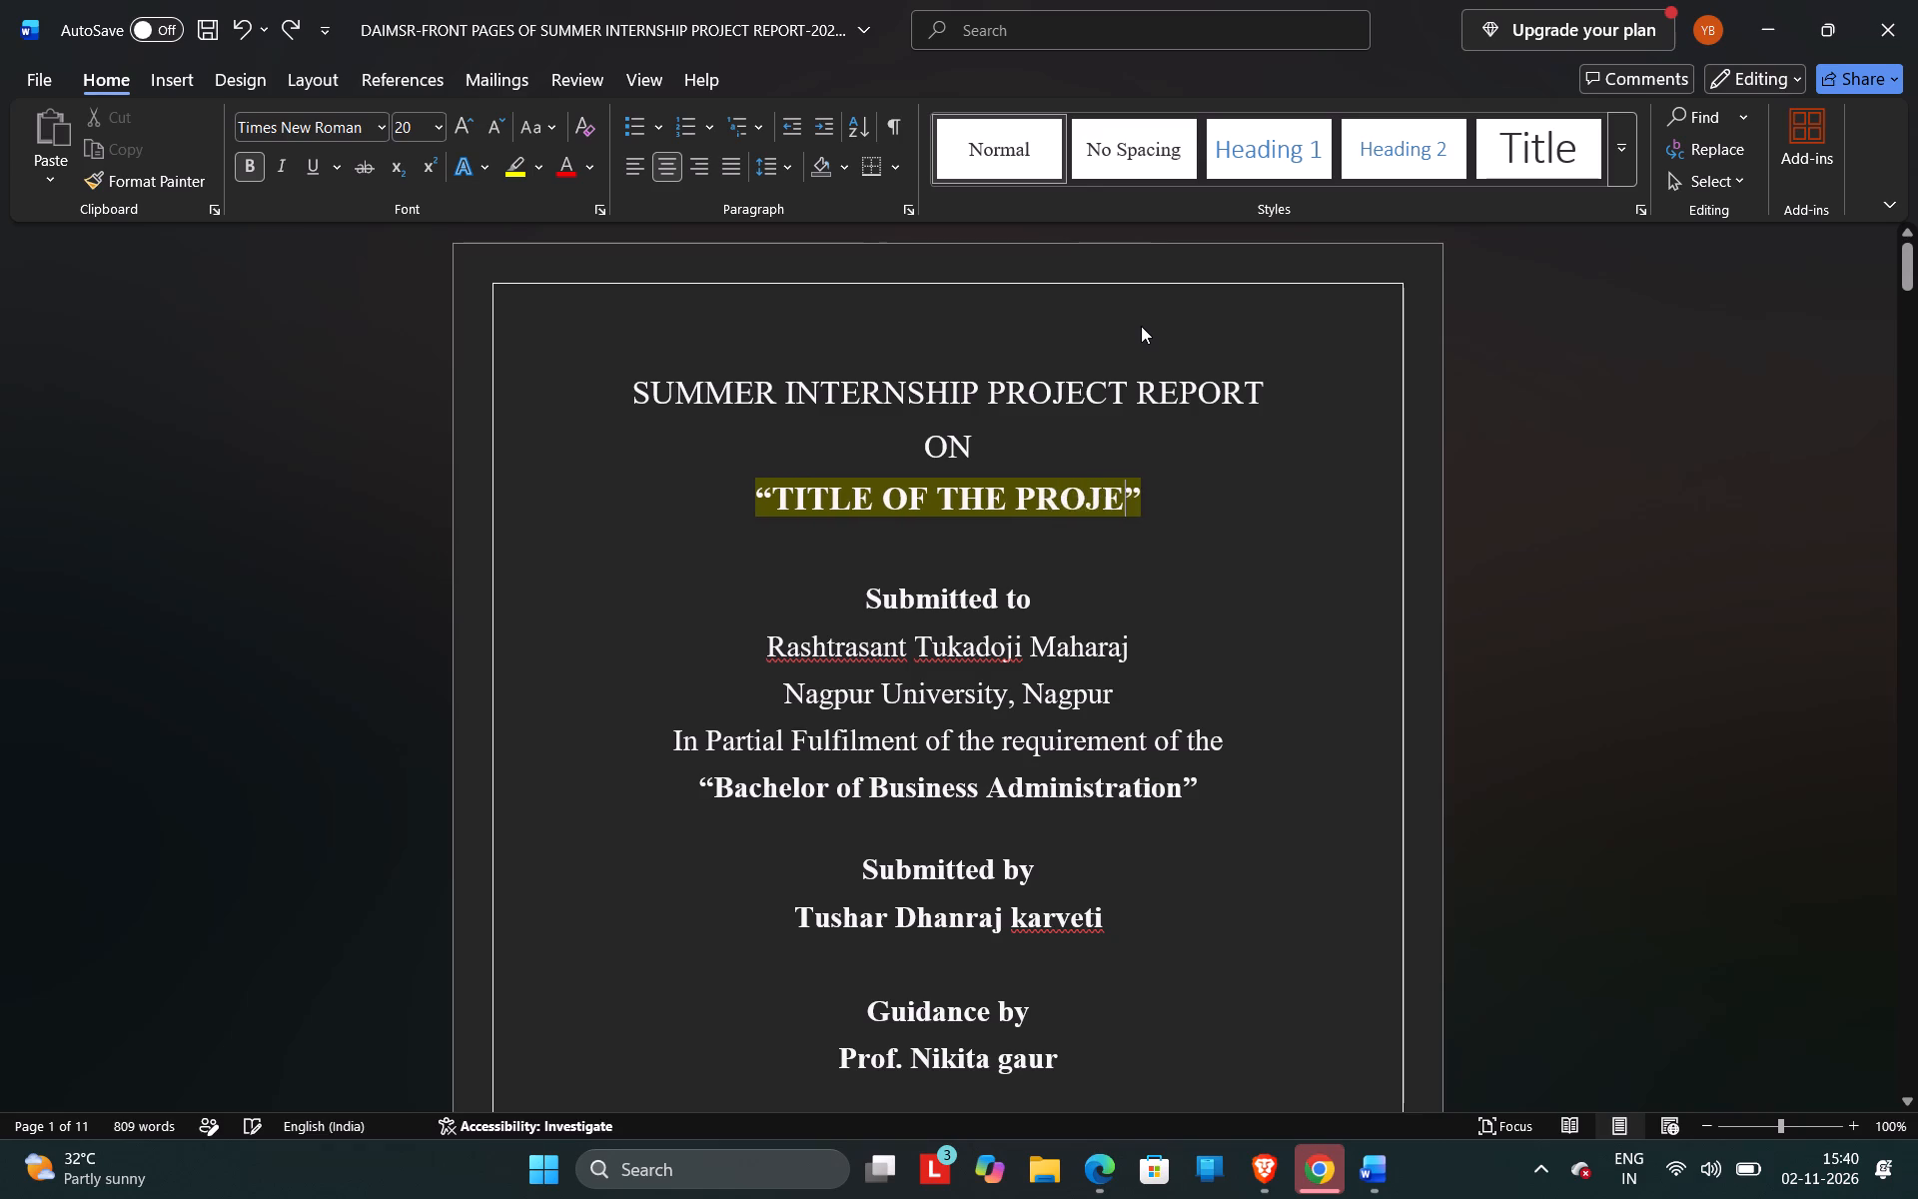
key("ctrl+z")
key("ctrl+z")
Examine the sample company certificate and the Acknowledgement page for placeholders that can be filled in.
scroll(1141, 326, "up", 1)
scroll(1143, 337, "down", 1)
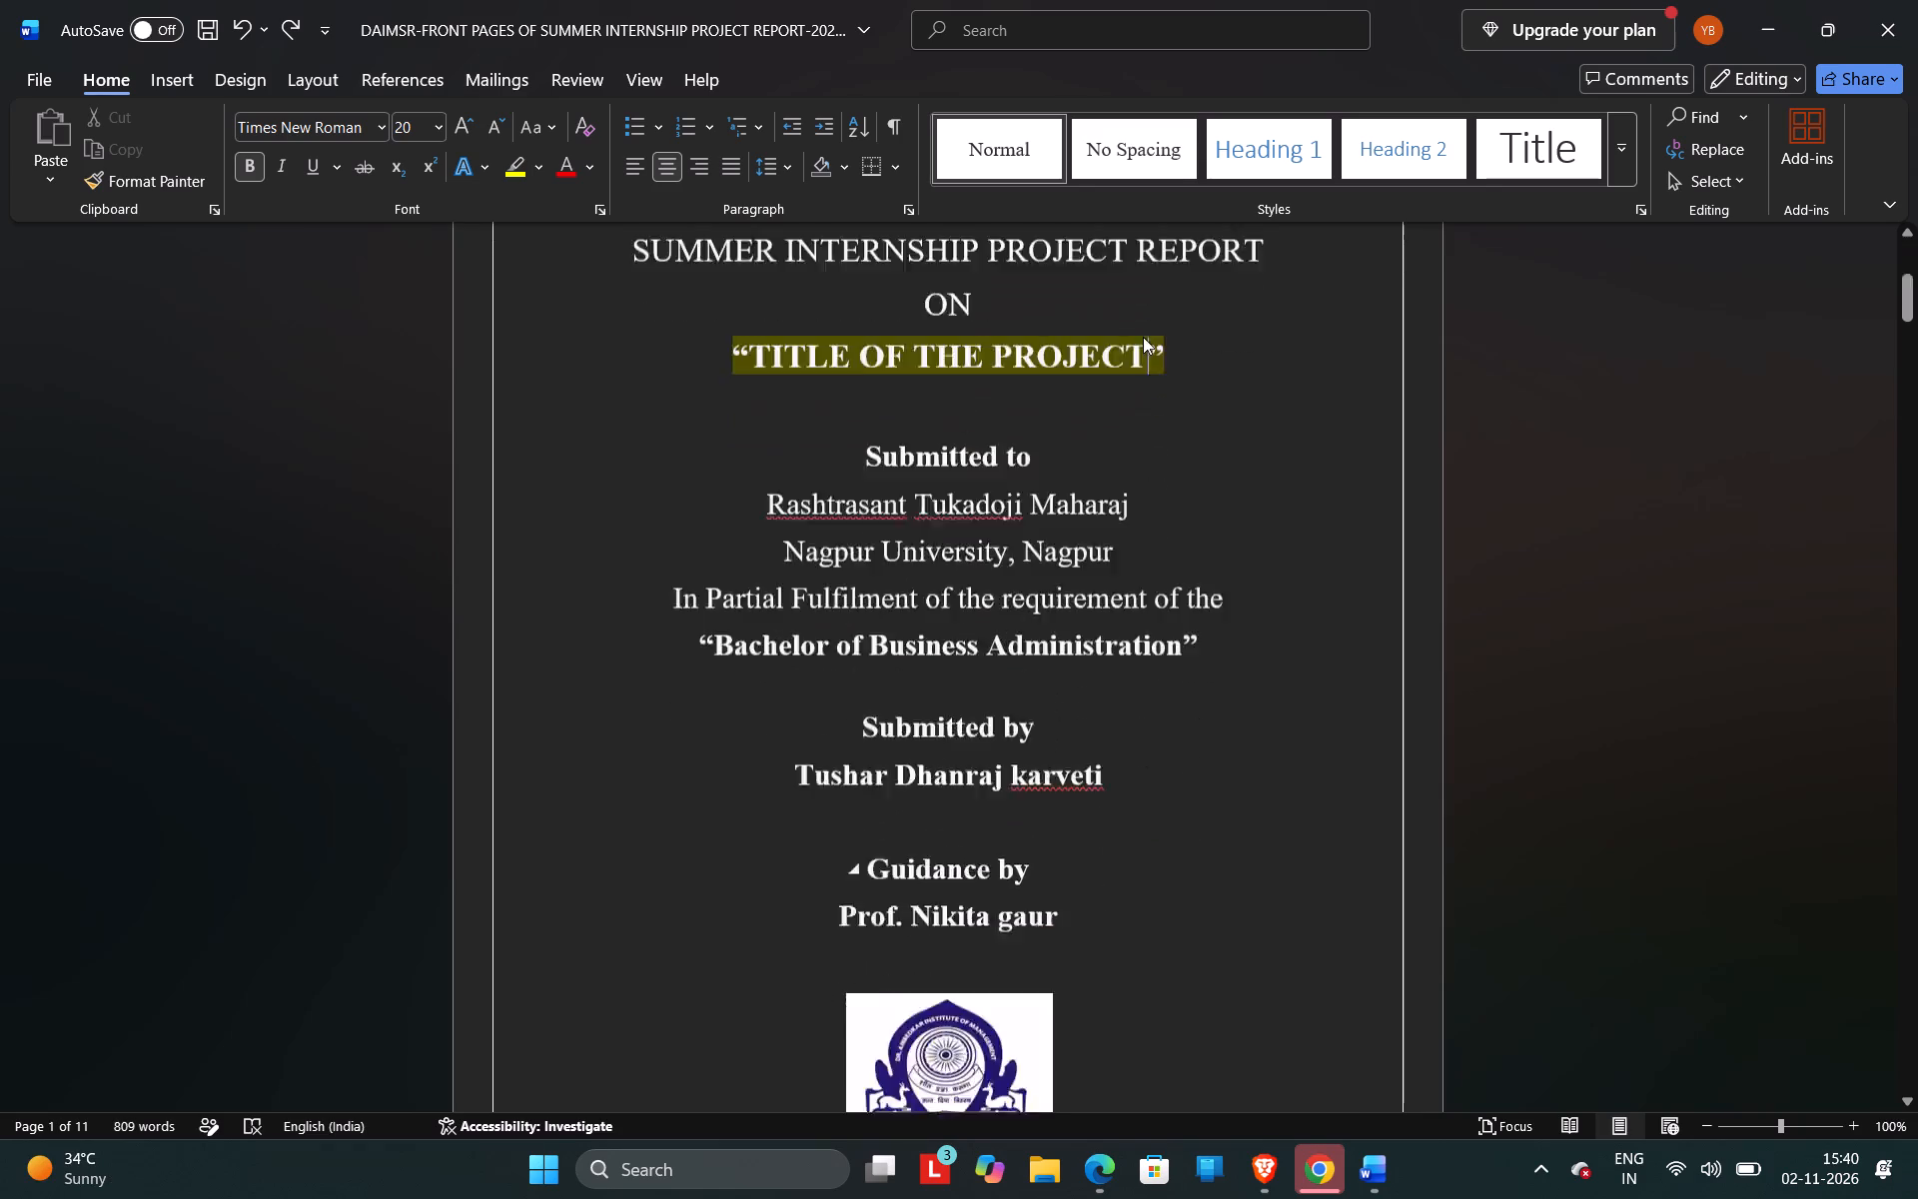
scroll(1143, 337, "down", 5)
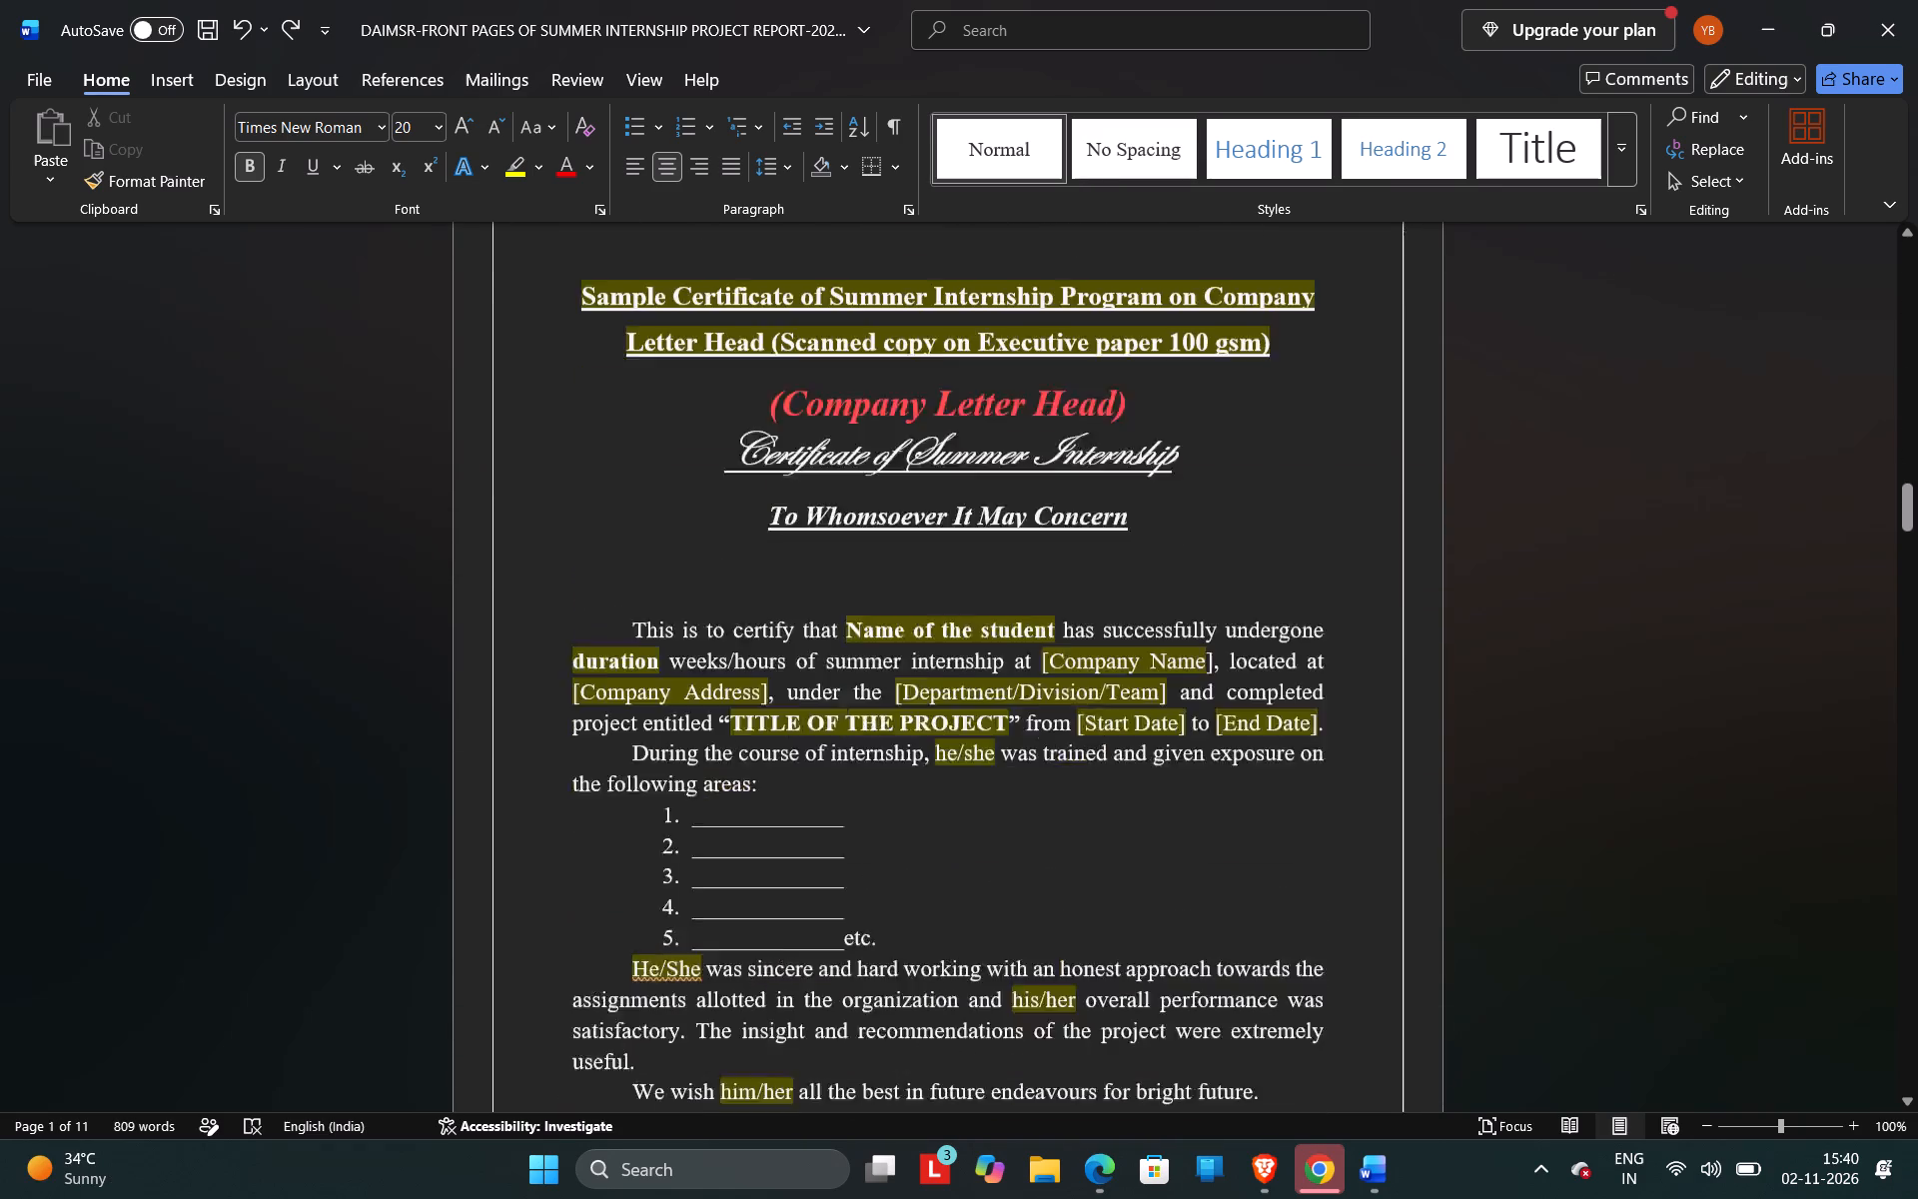
scroll(1143, 337, "down", 1)
scroll(1143, 337, "up", 1)
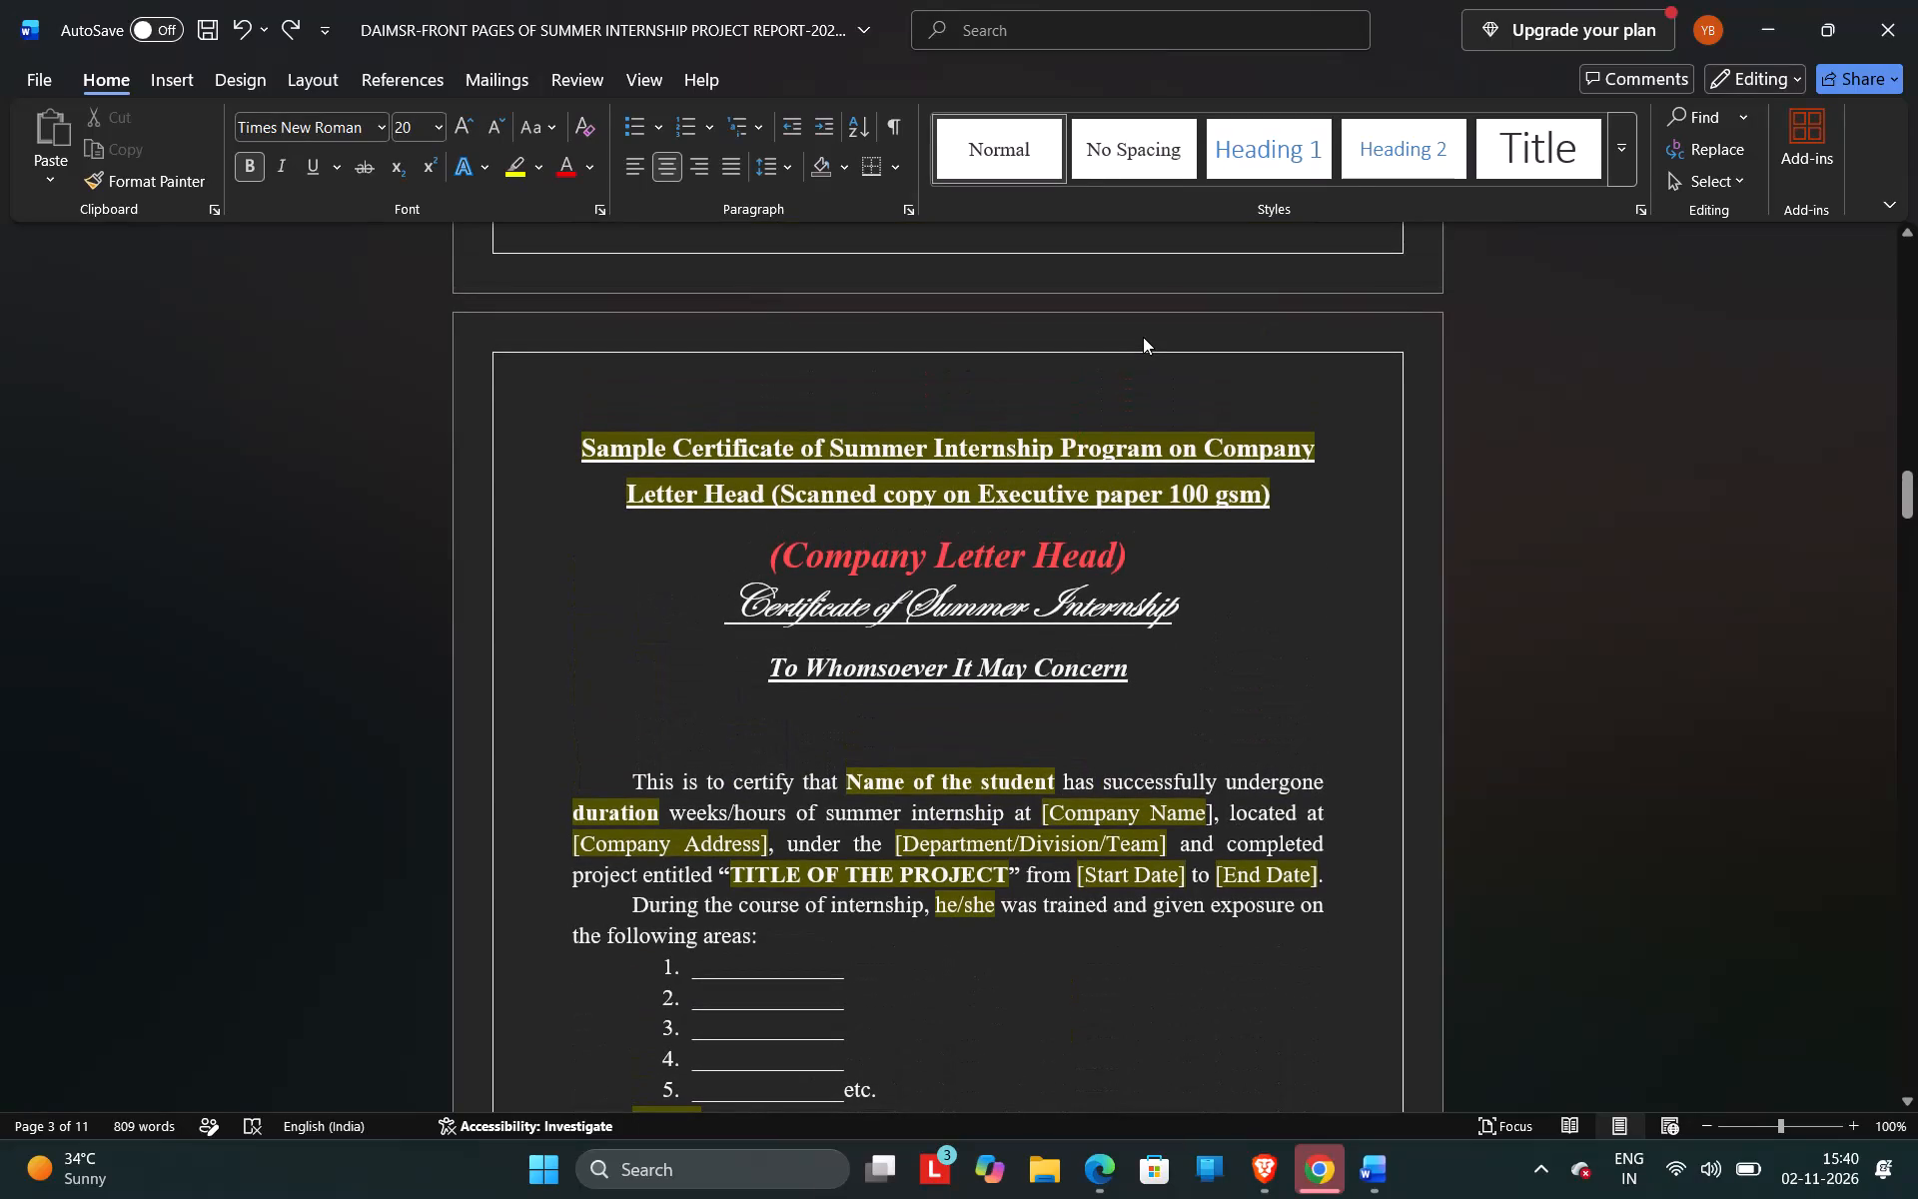
scroll(1143, 337, "up", 1)
scroll(1143, 337, "down", 2)
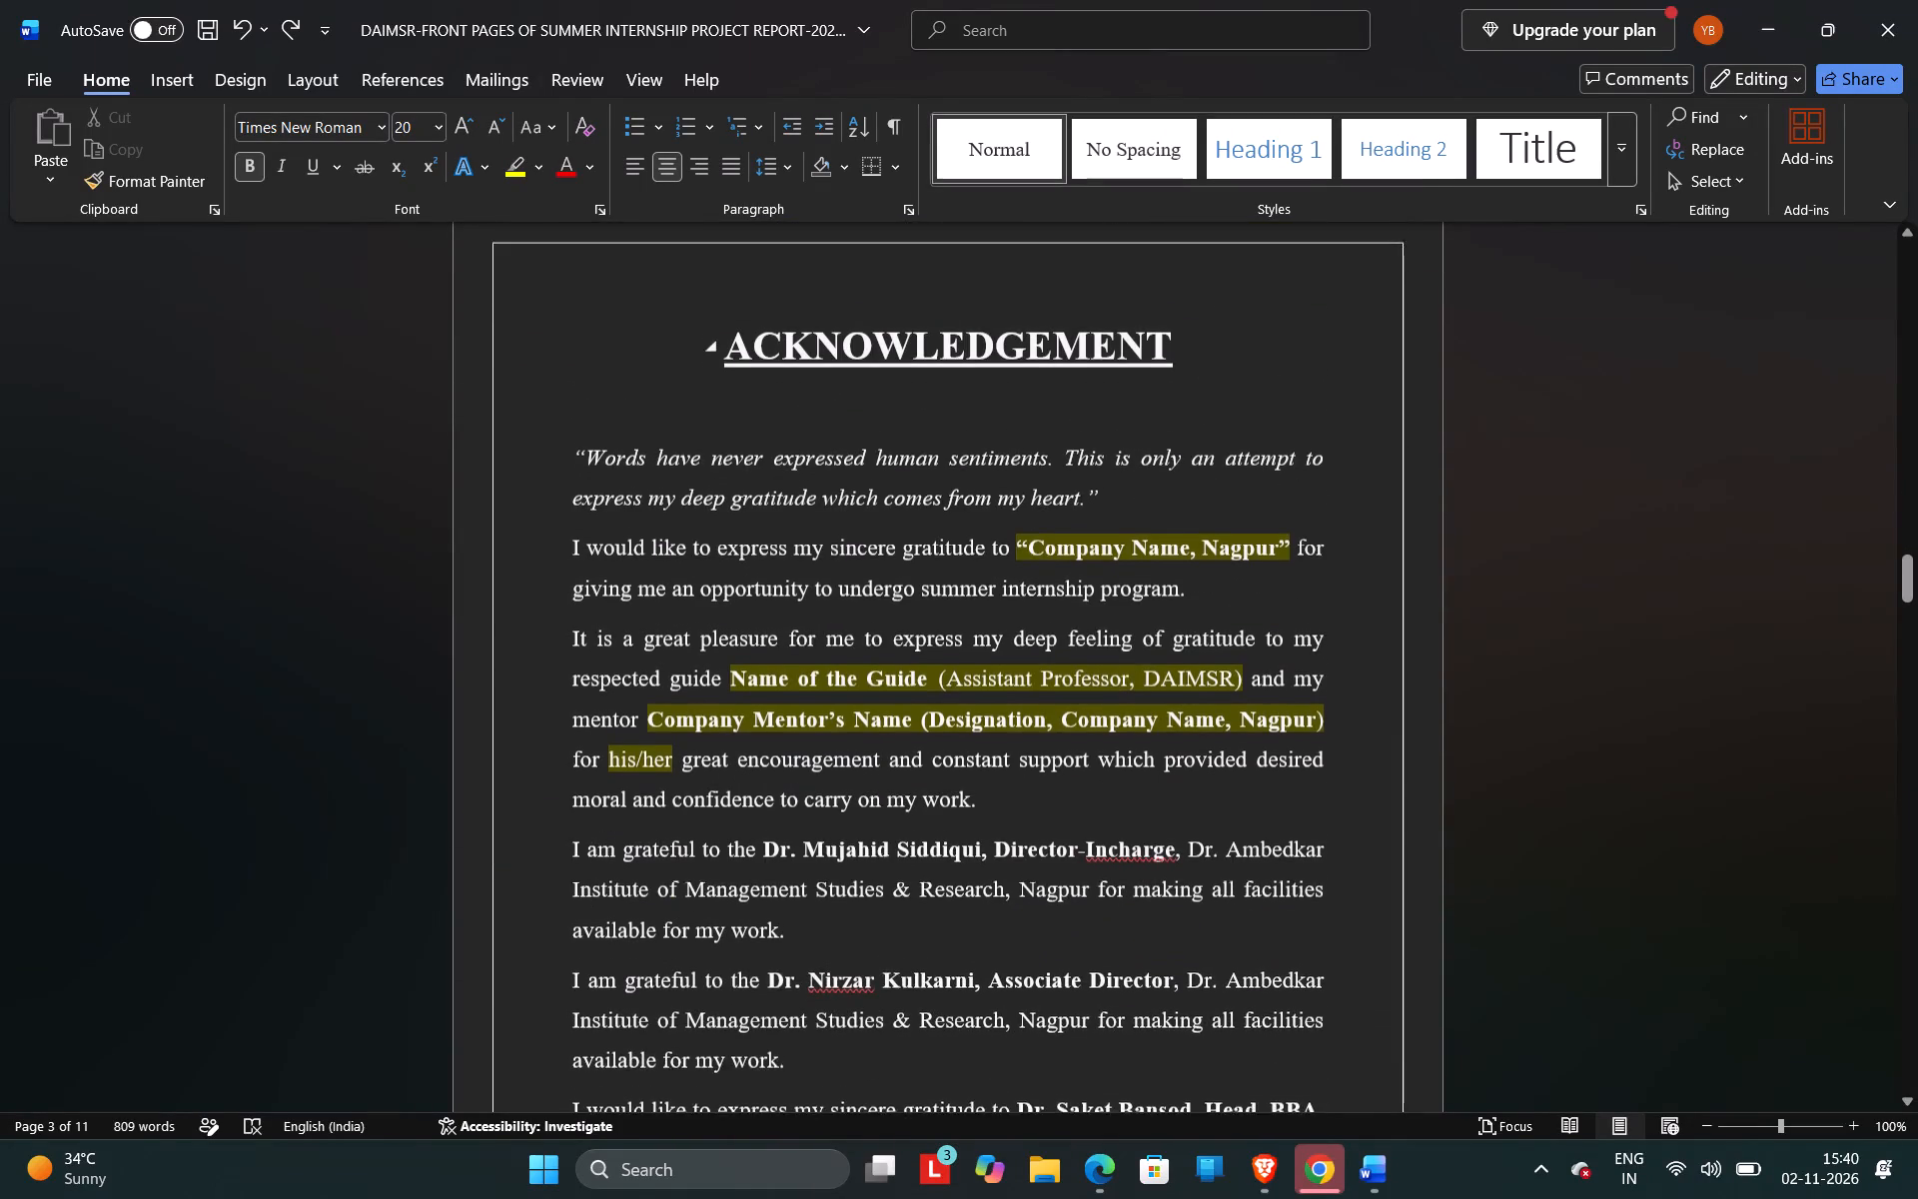
scroll(1143, 337, "down", 1)
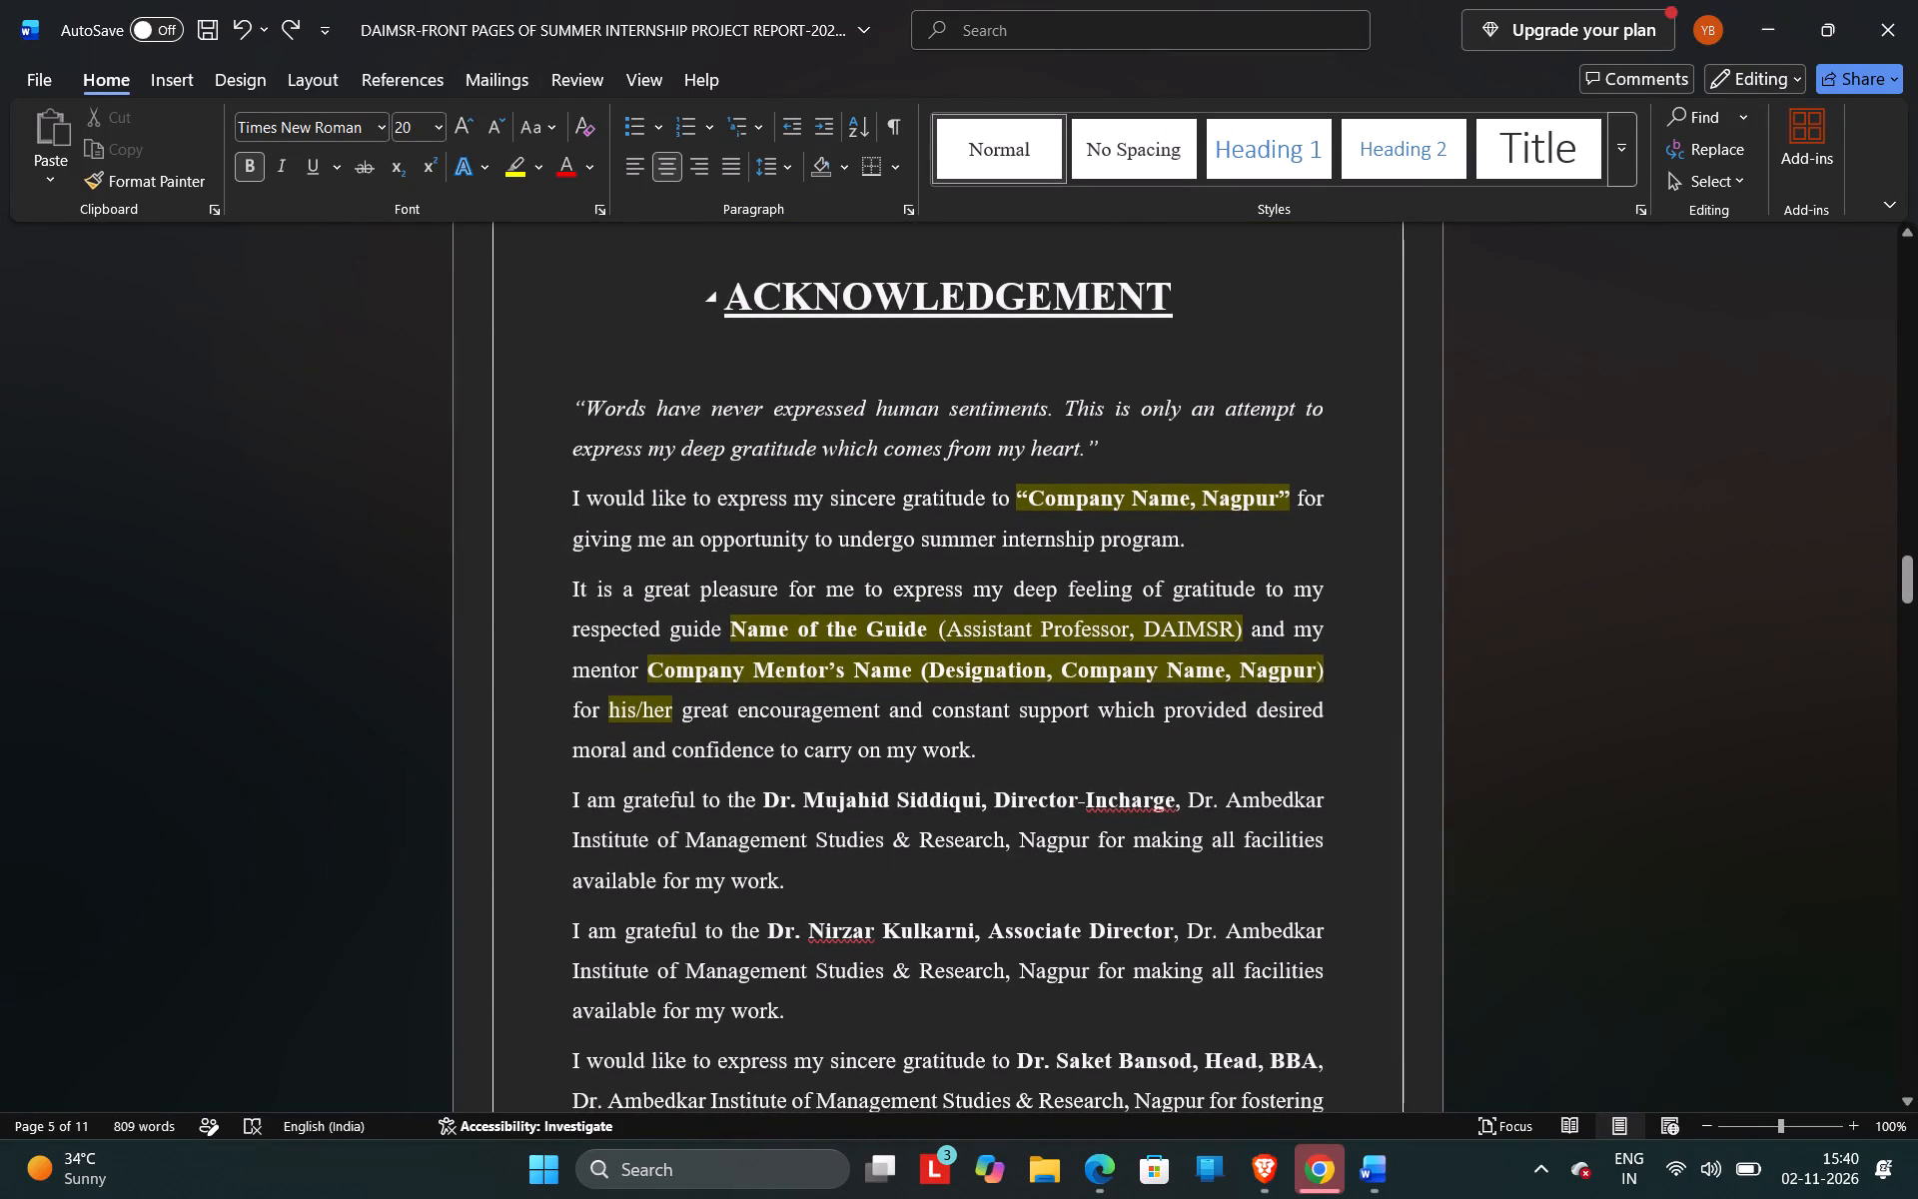
scroll(1143, 337, "down", 1)
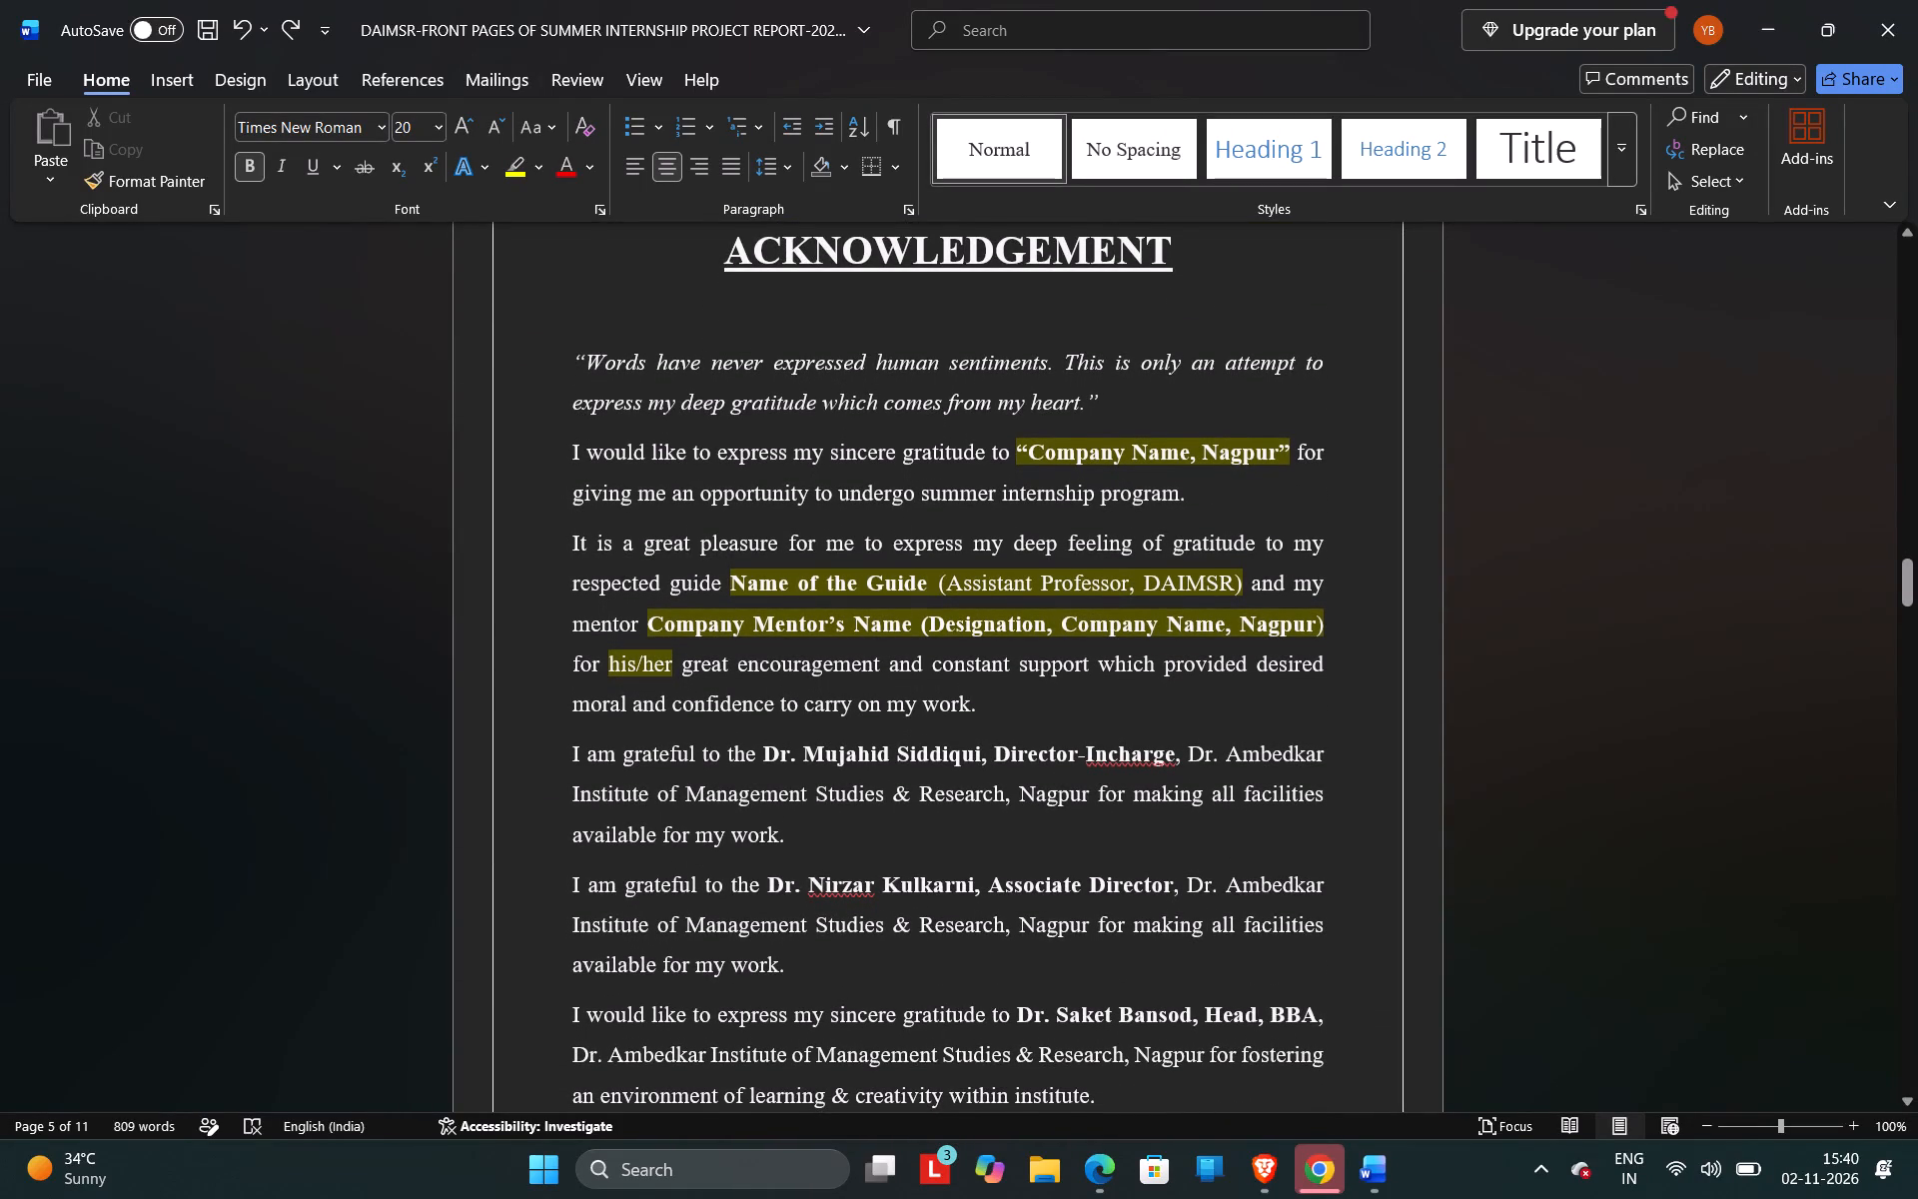
scroll(1143, 337, "down", 4)
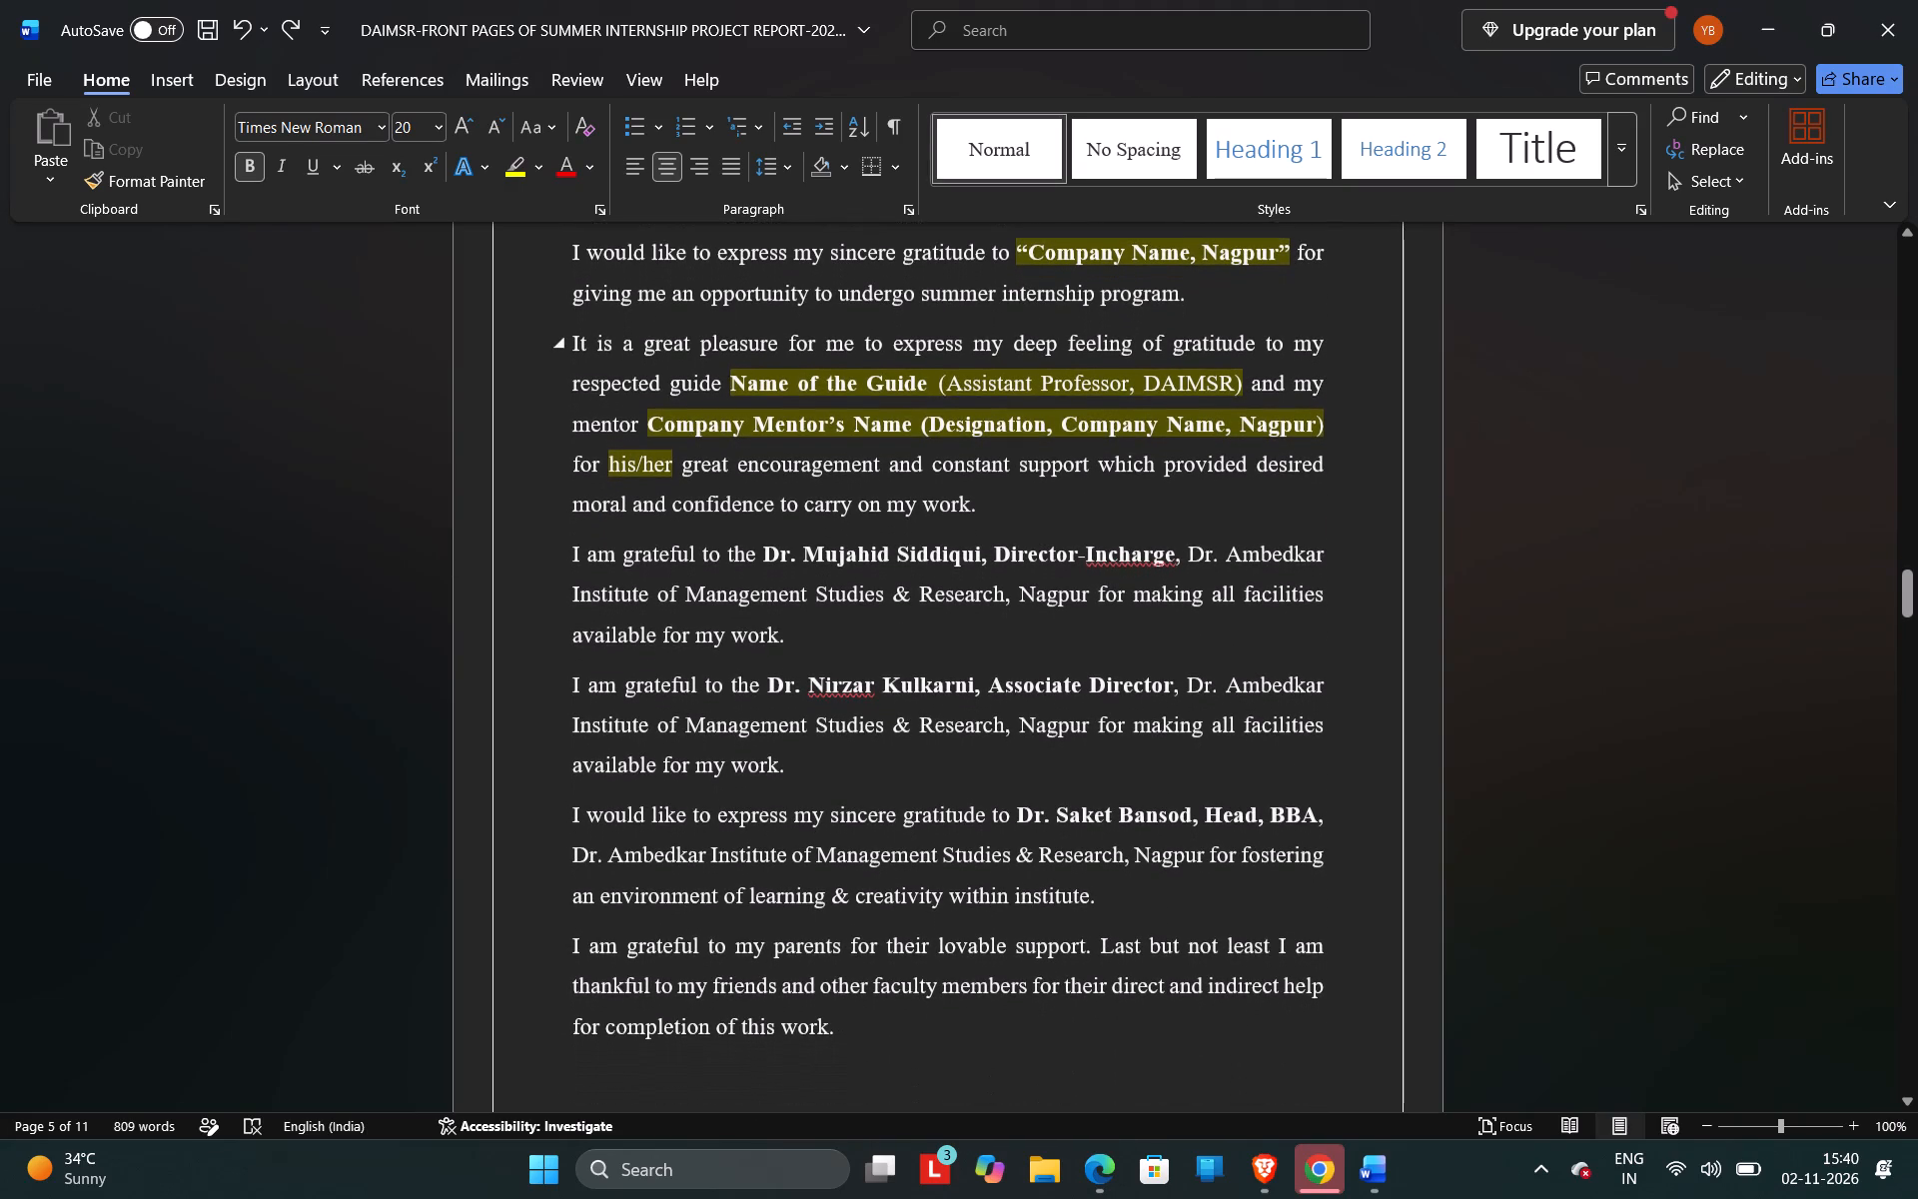
Replace the highlighted "Name of the Guide" placeholder in the Acknowledgement with "prof." and the beginning of the guide's name.
left_click(932, 383)
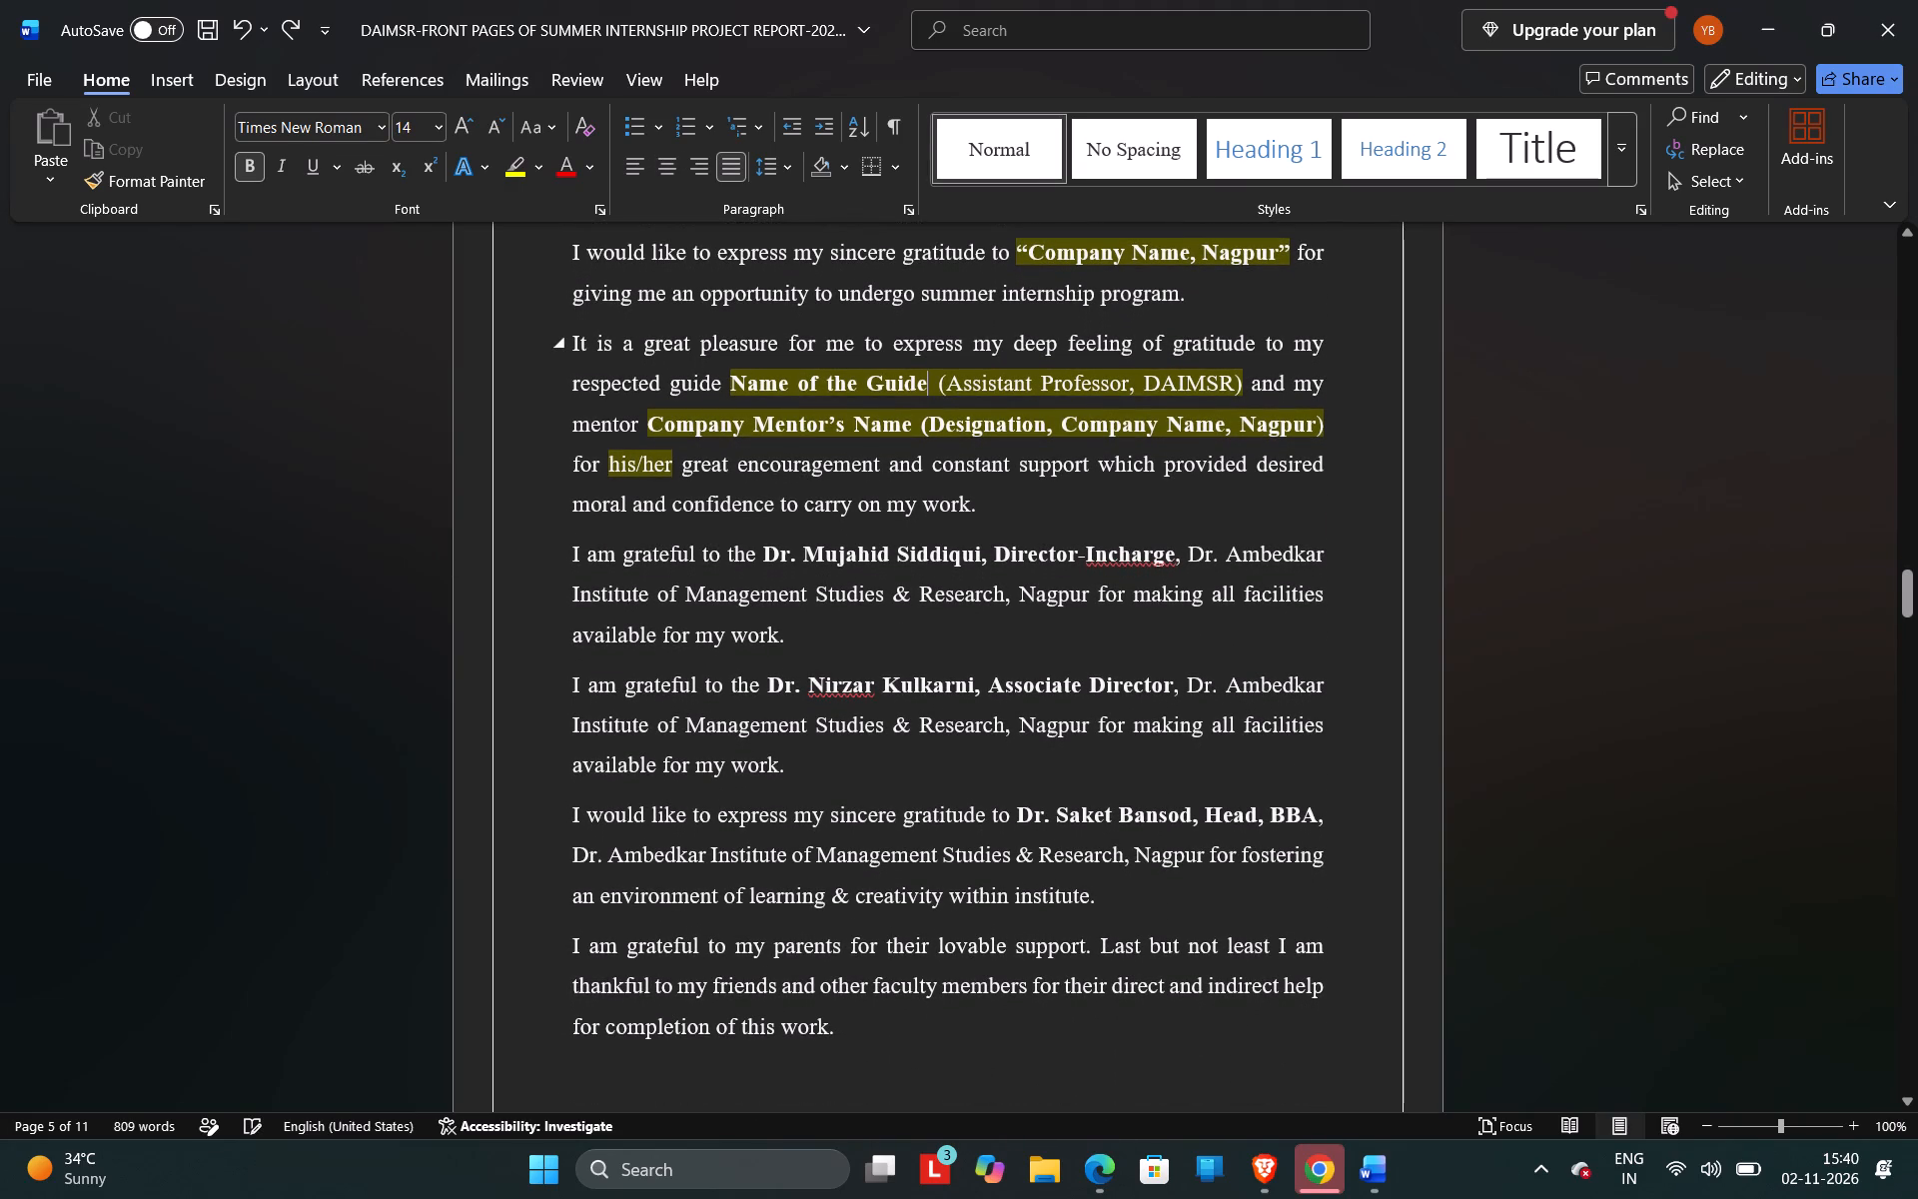
key("BackSpace")
key("BackSpace")
key("BackSpace")
key("BackSpace")
key("BackSpace")
key("BackSpace")
key("BackSpace")
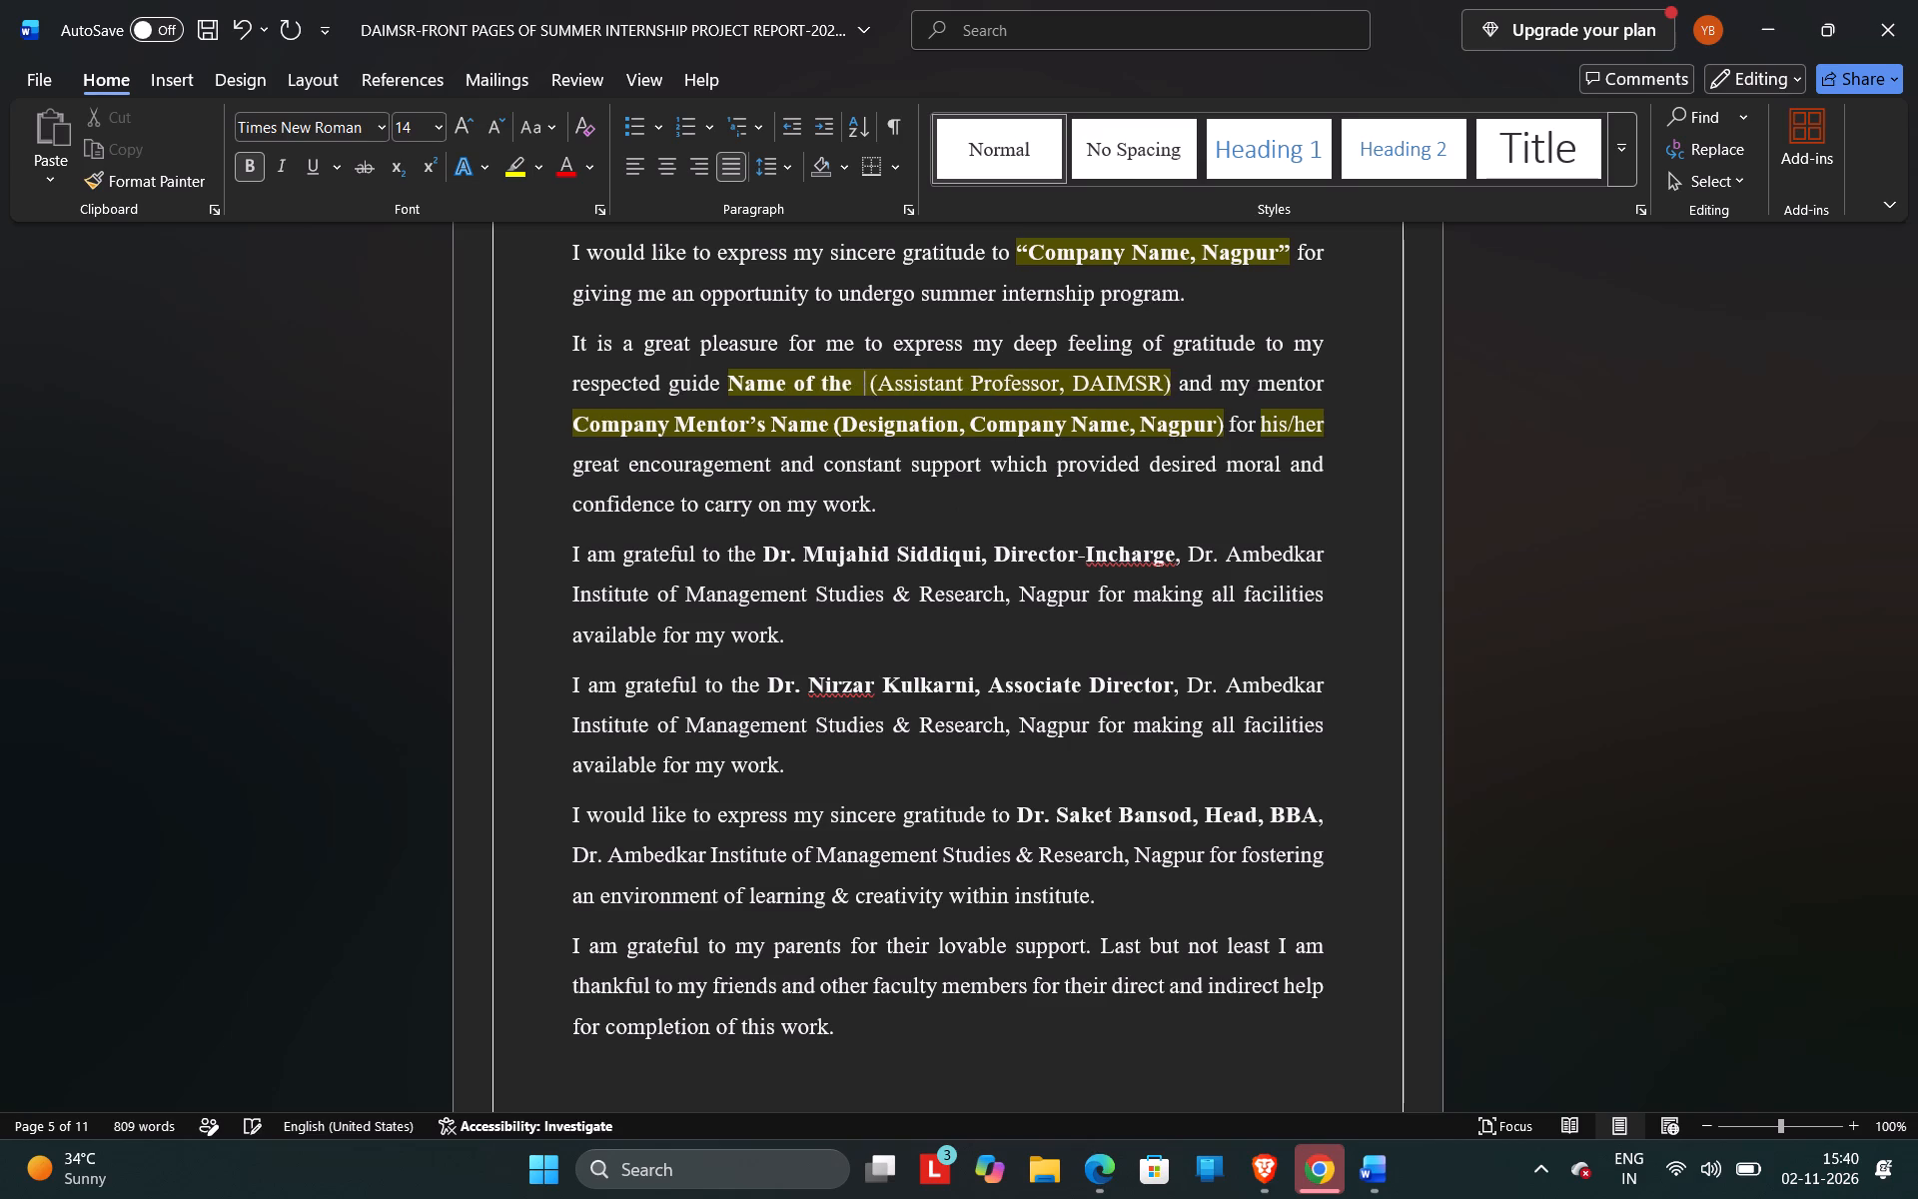
key("BackSpace")
key("BackSpace")
key("BackSpace")
key("BackSpace")
key("BackSpace")
key("BackSpace")
key("BackSpace")
key("BackSpace")
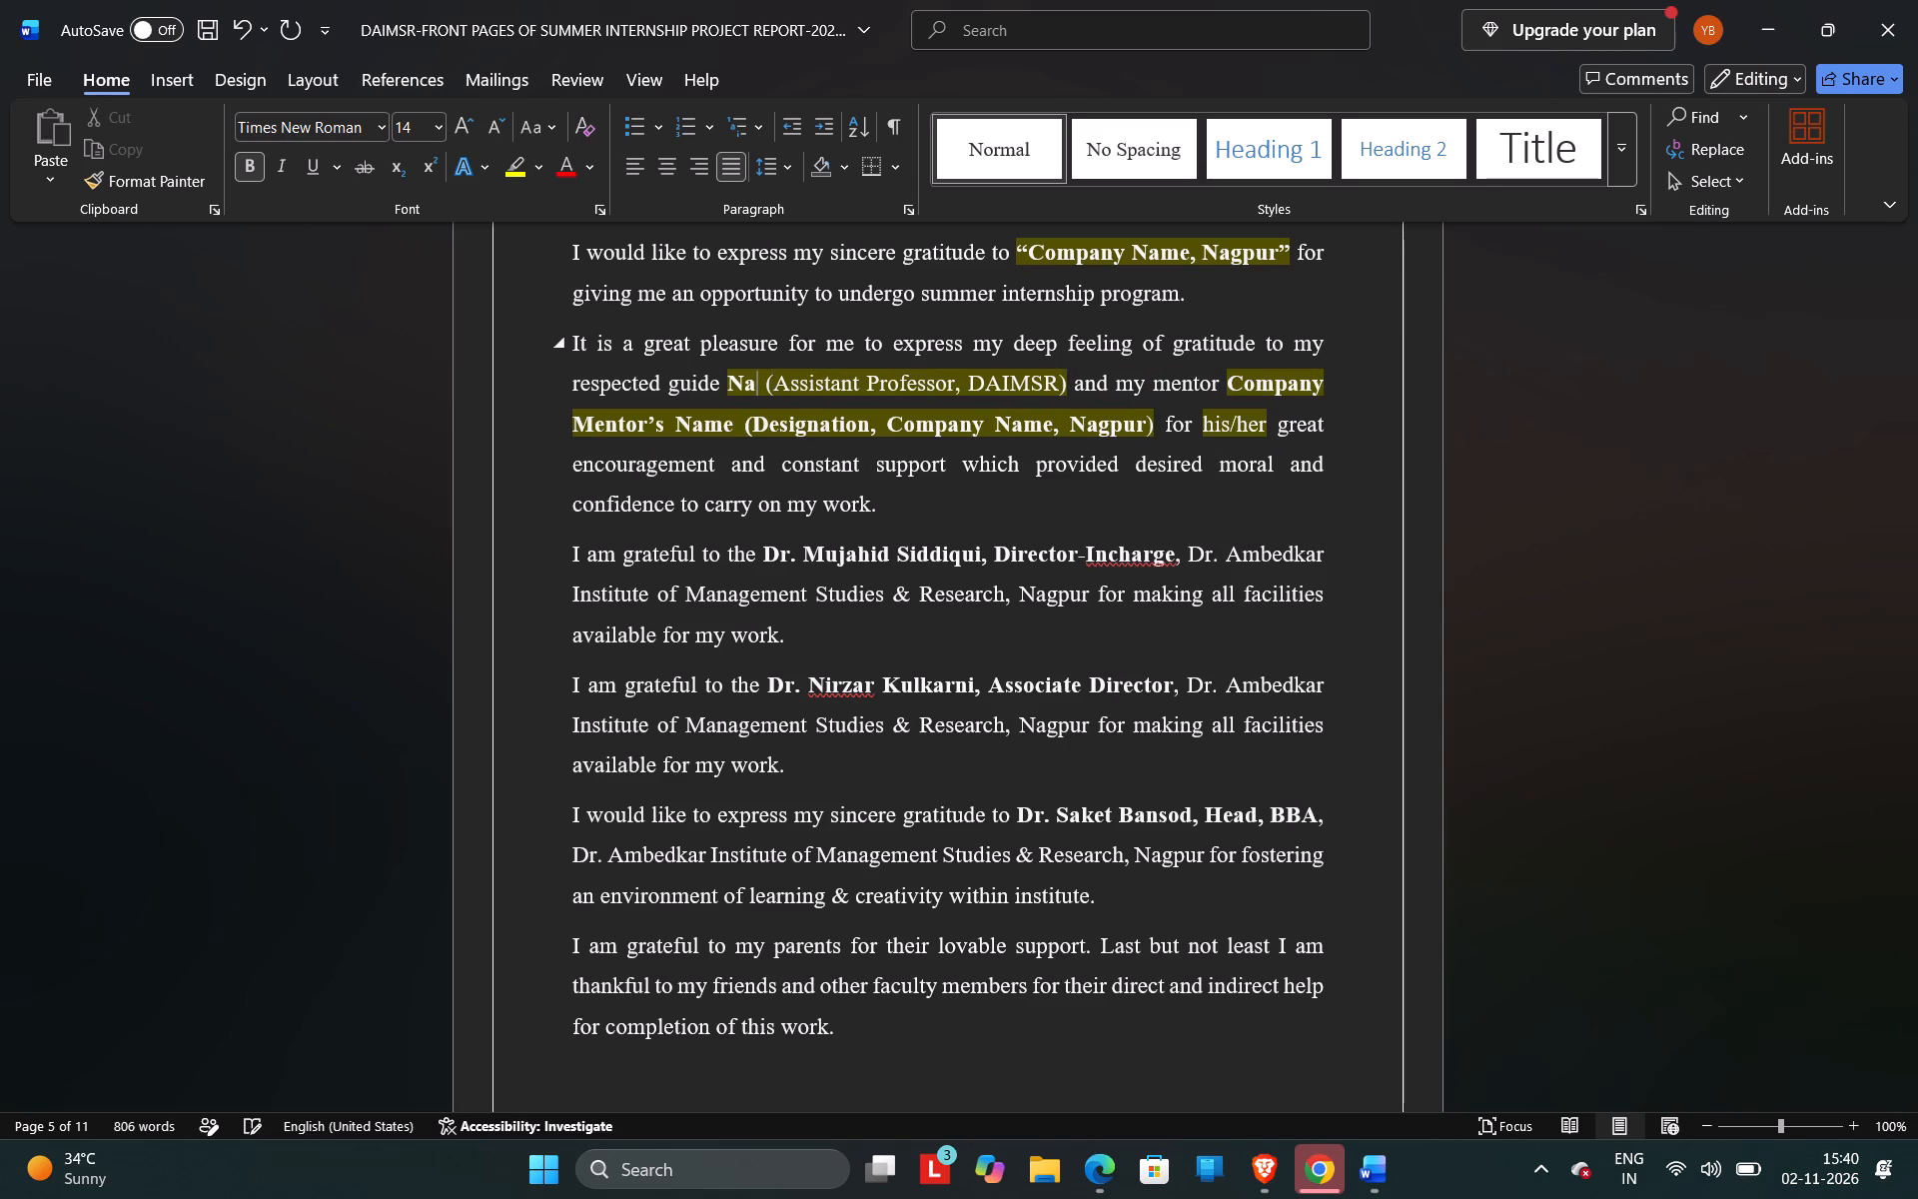
key("BackSpace")
key("BackSpace")
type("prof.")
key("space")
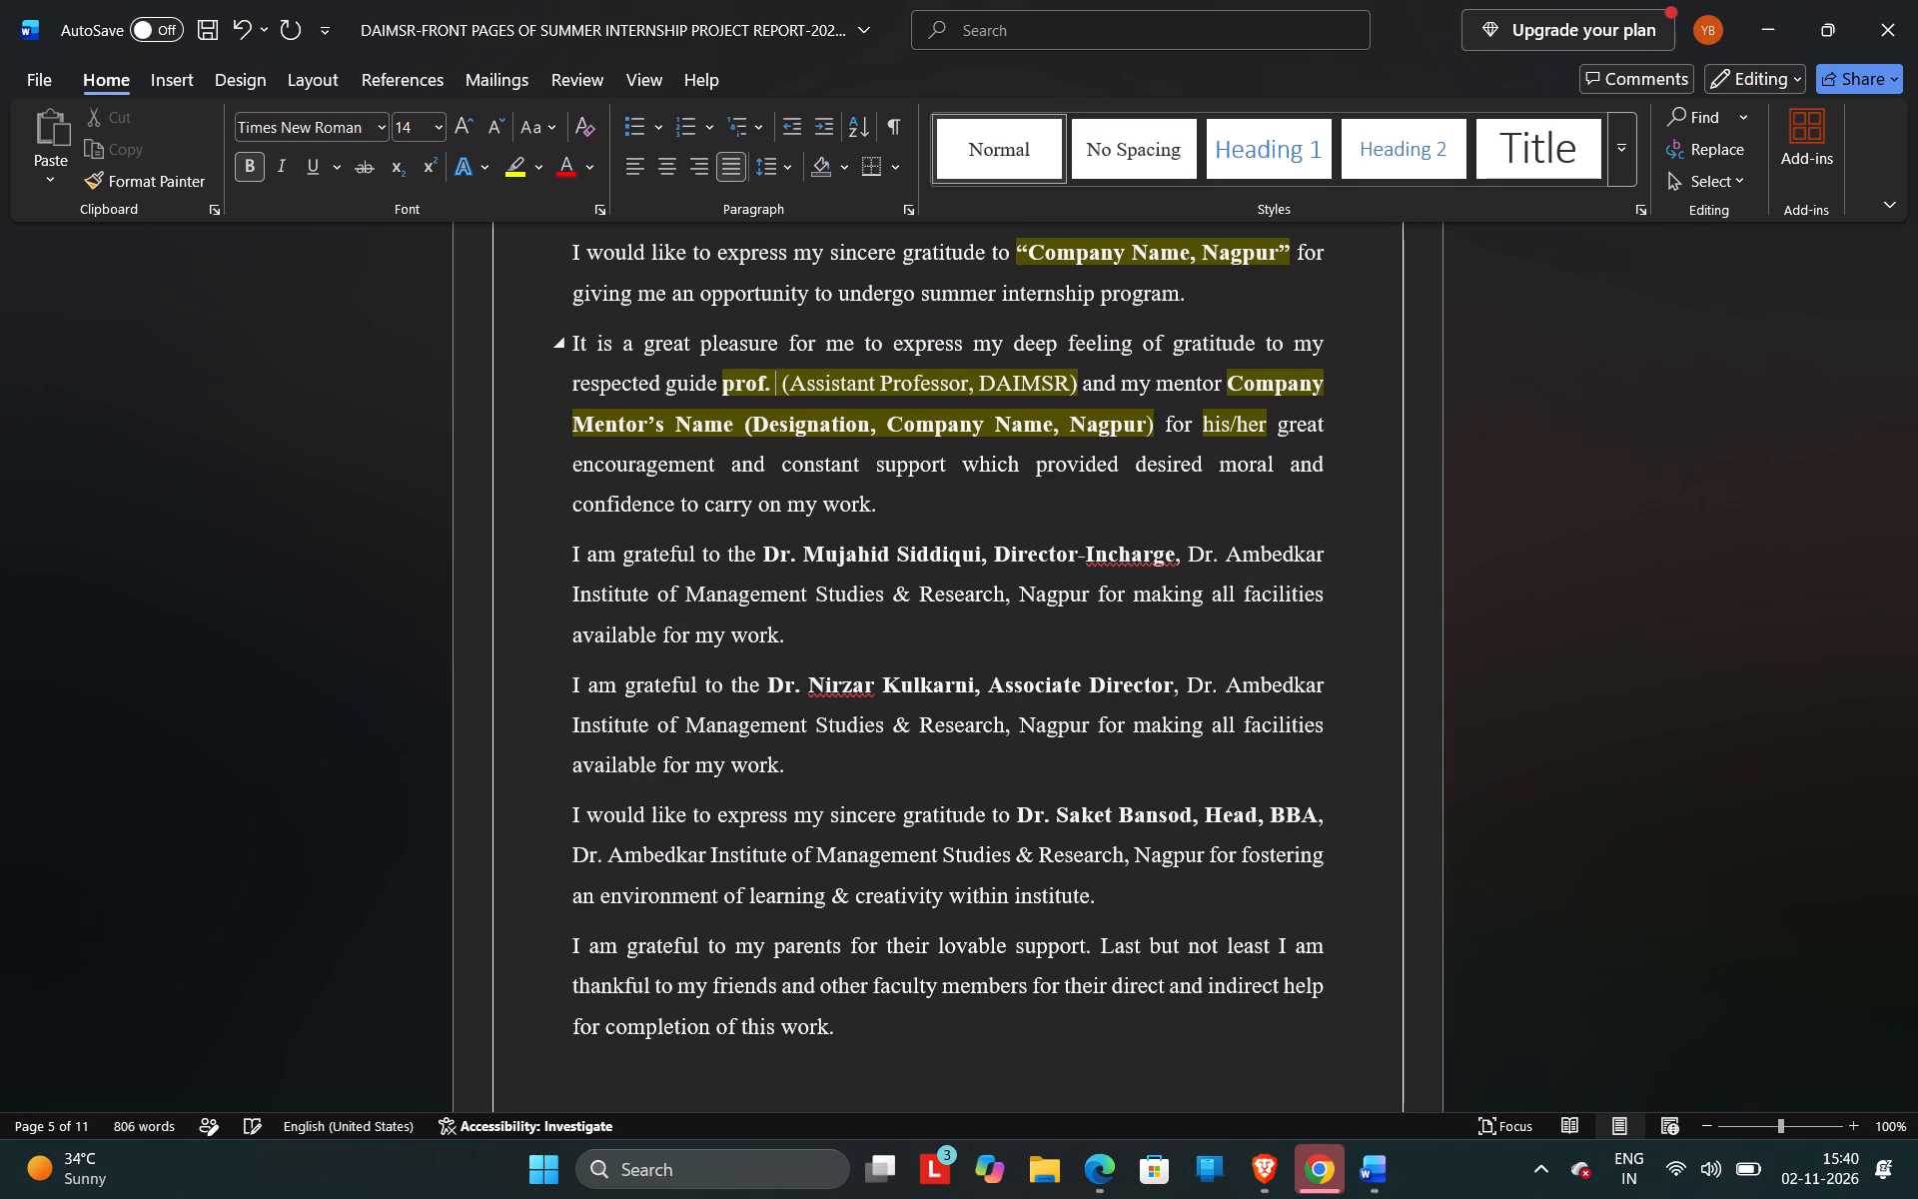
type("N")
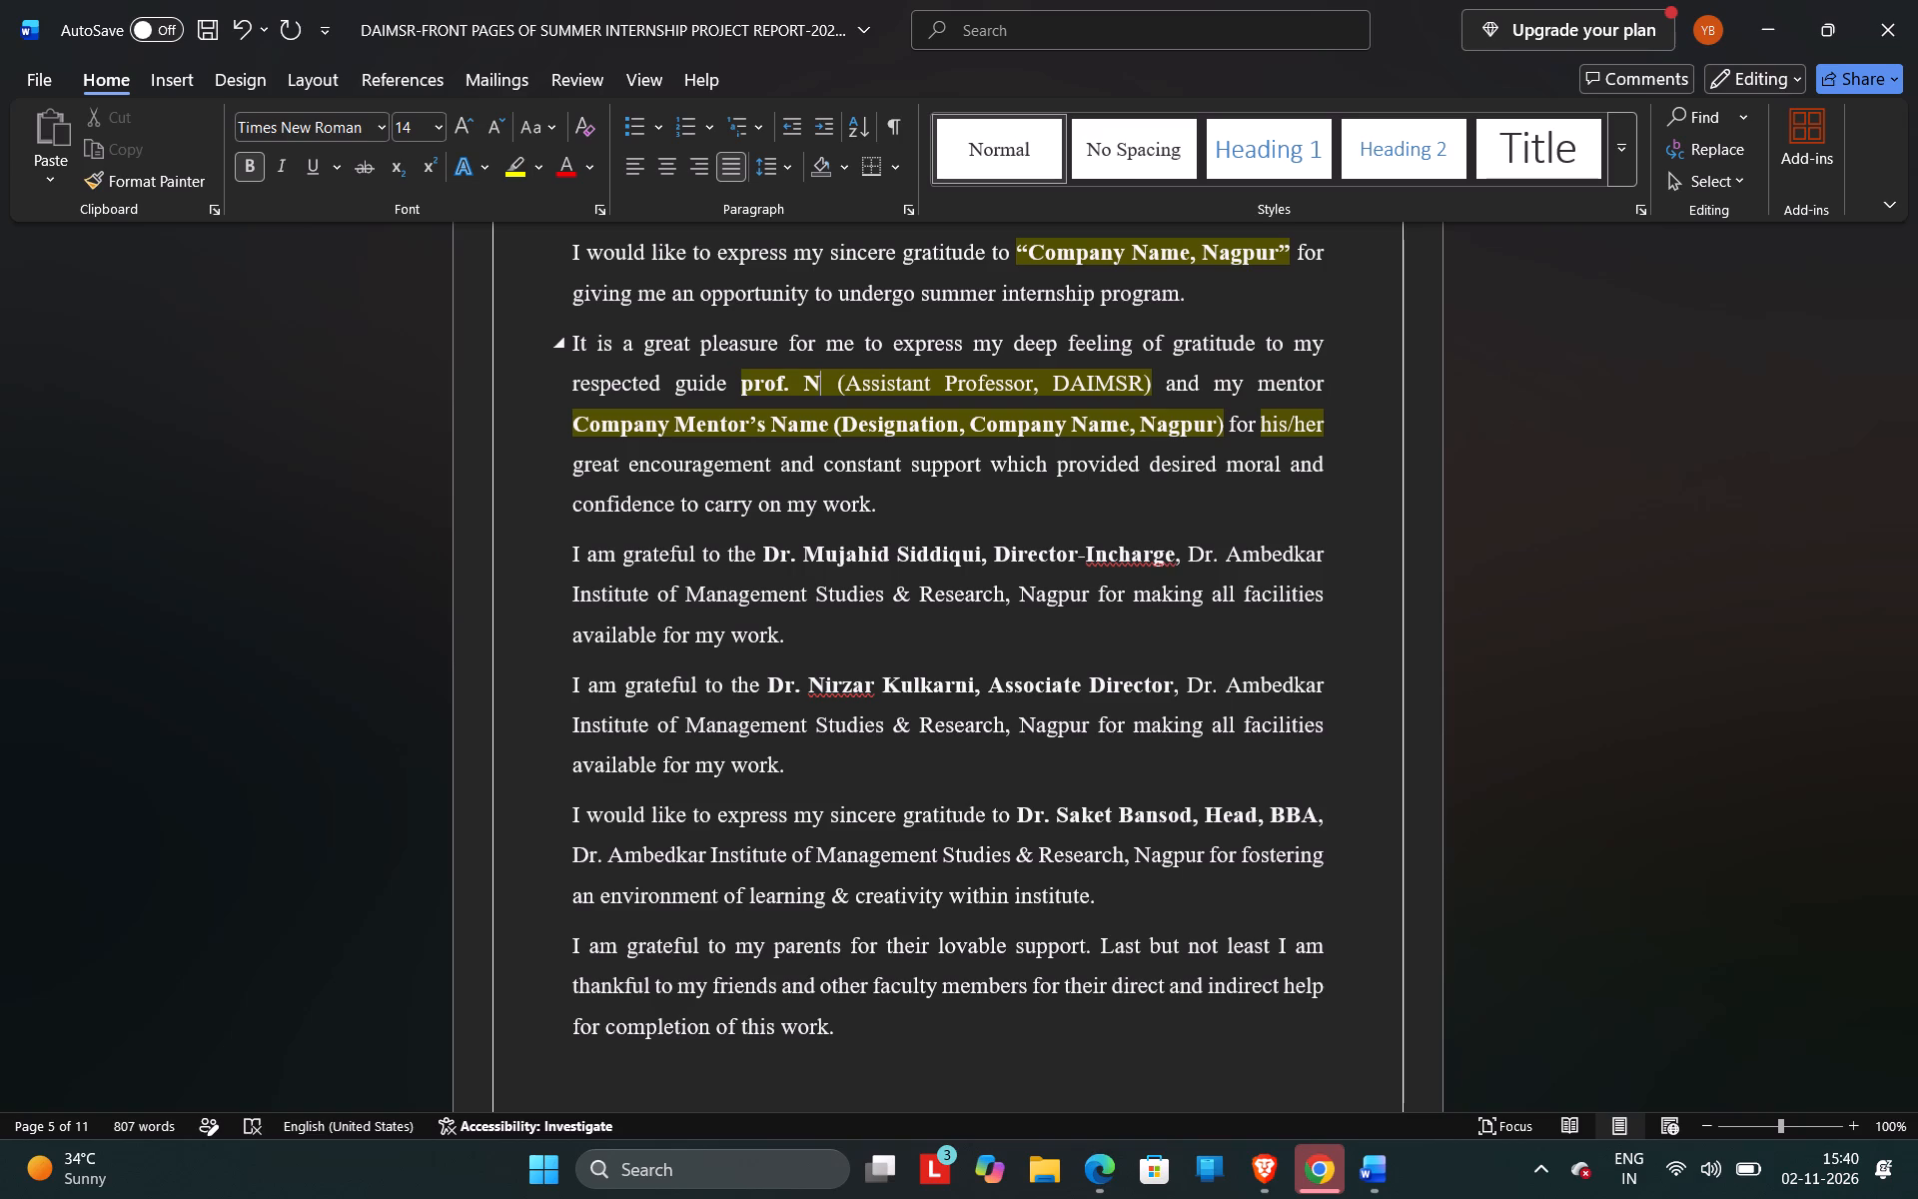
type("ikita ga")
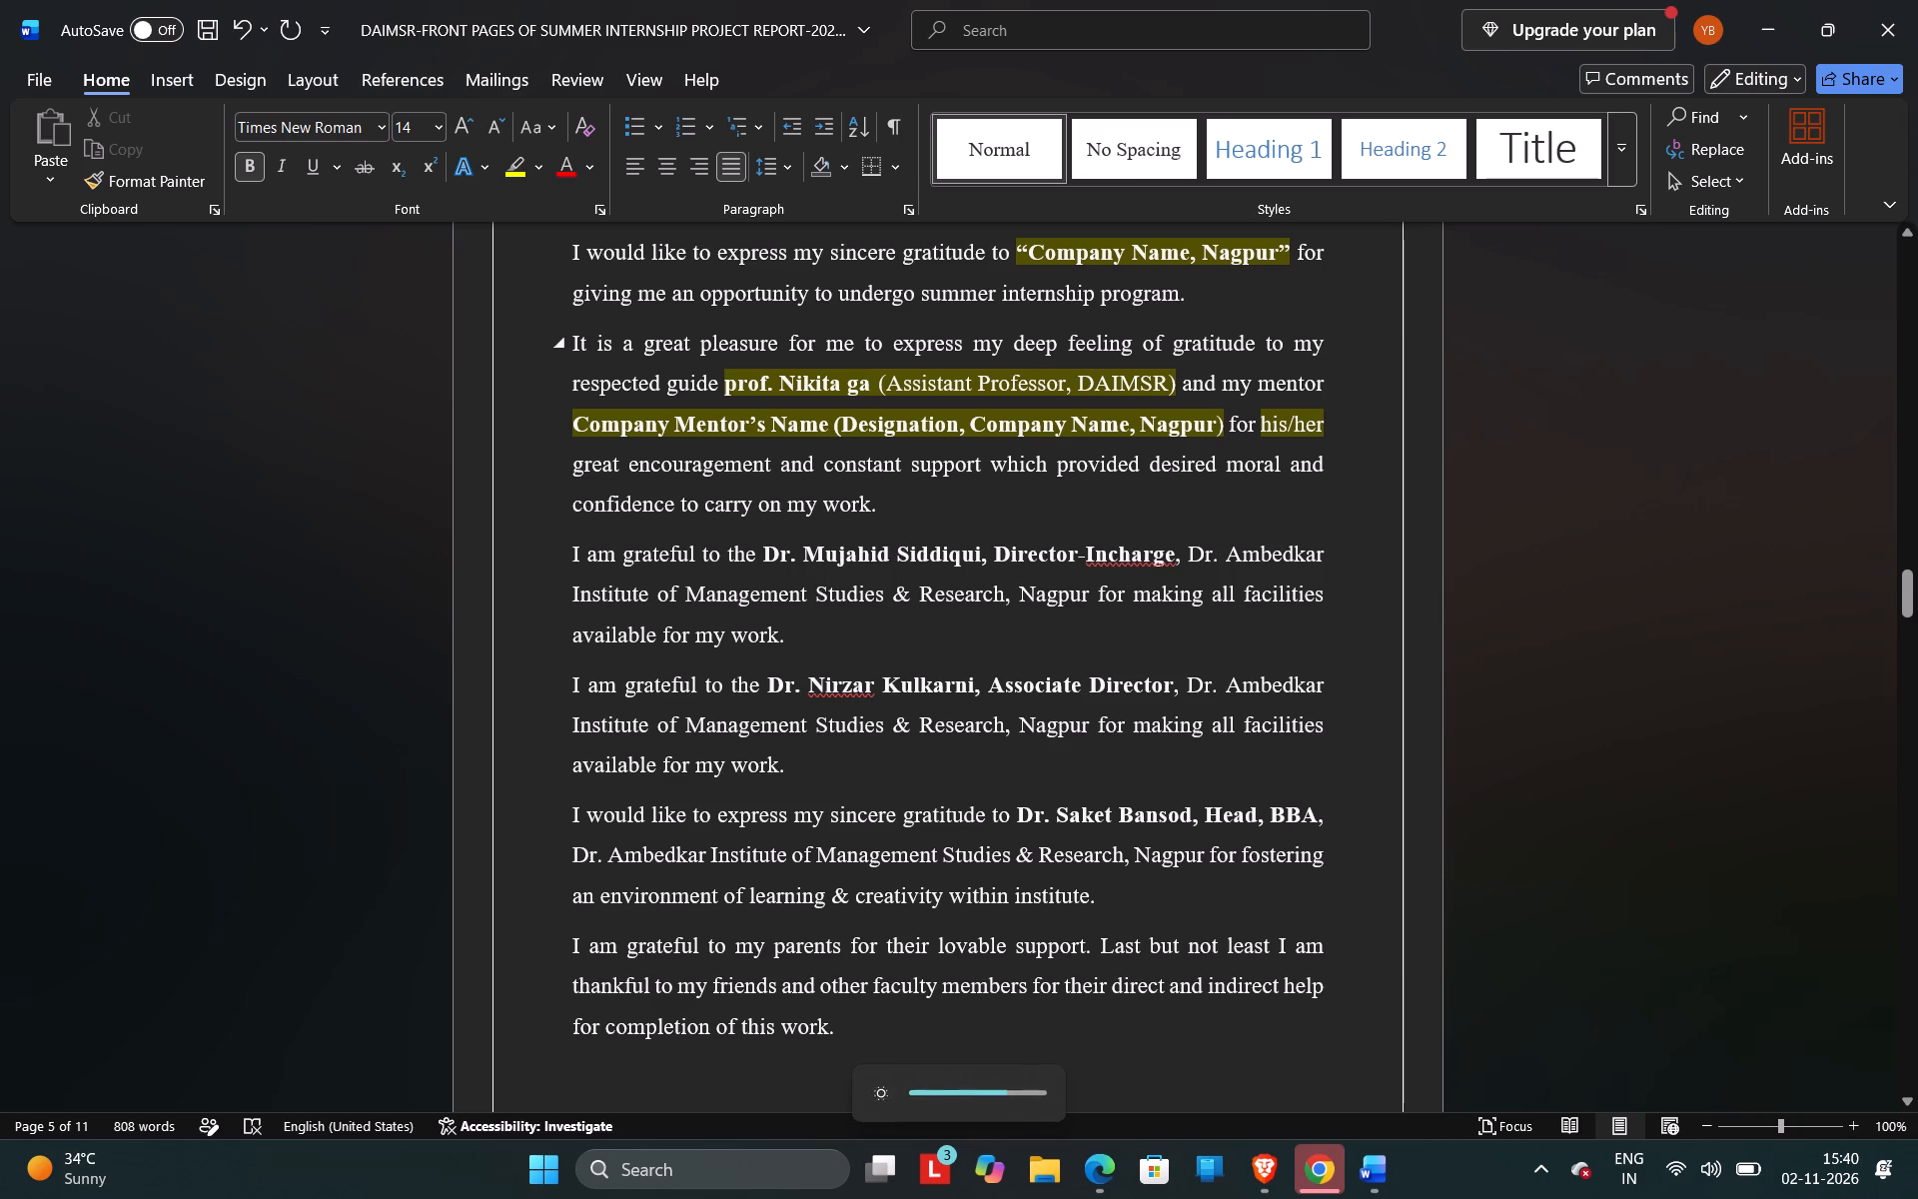
Replace the partly entered guide name in the Acknowledgement with the full "Prof." name copied from the certificate's signature block.
scroll(895, 309, "up", 2)
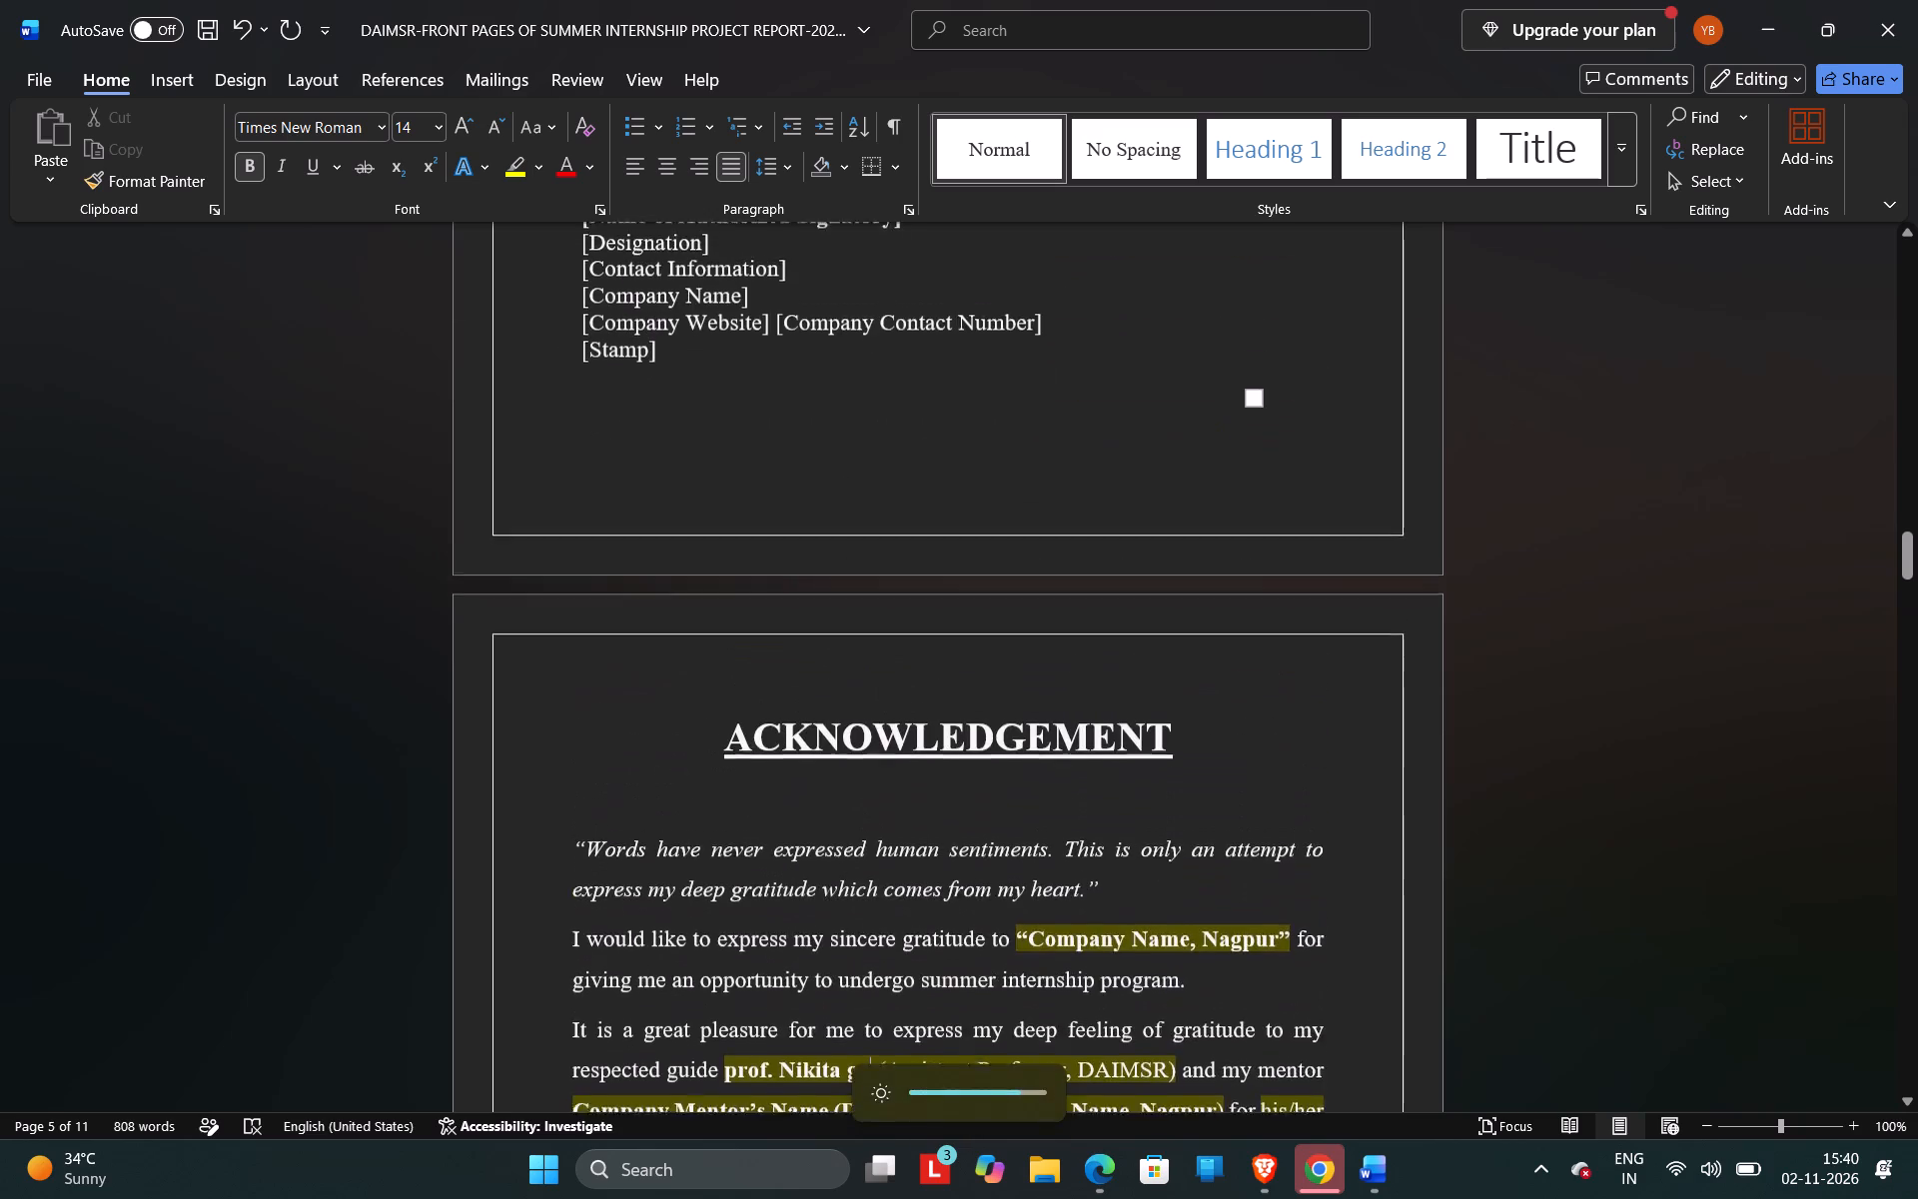
scroll(895, 309, "up", 7)
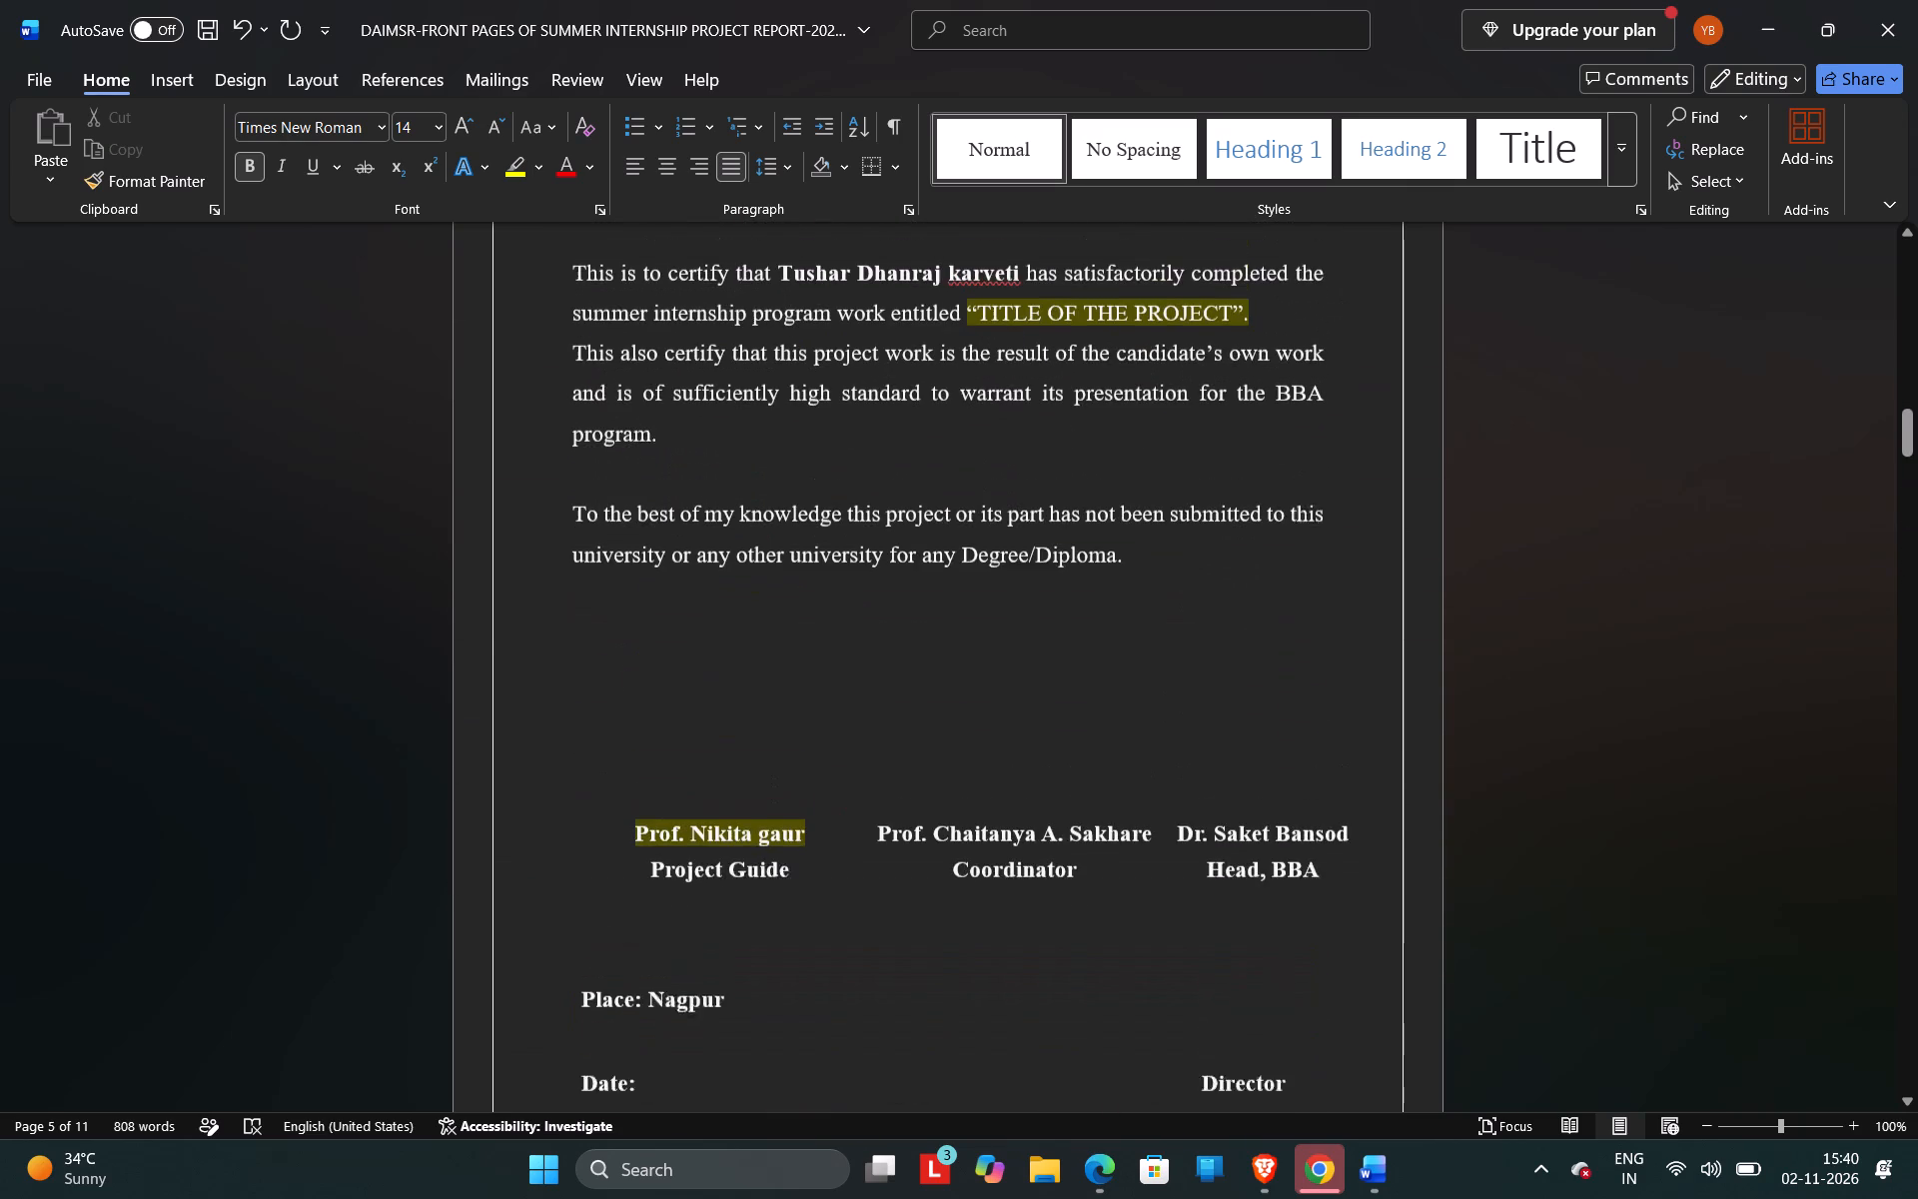
scroll(895, 309, "up", 1)
left_click_drag(610, 1016, 606, 1016)
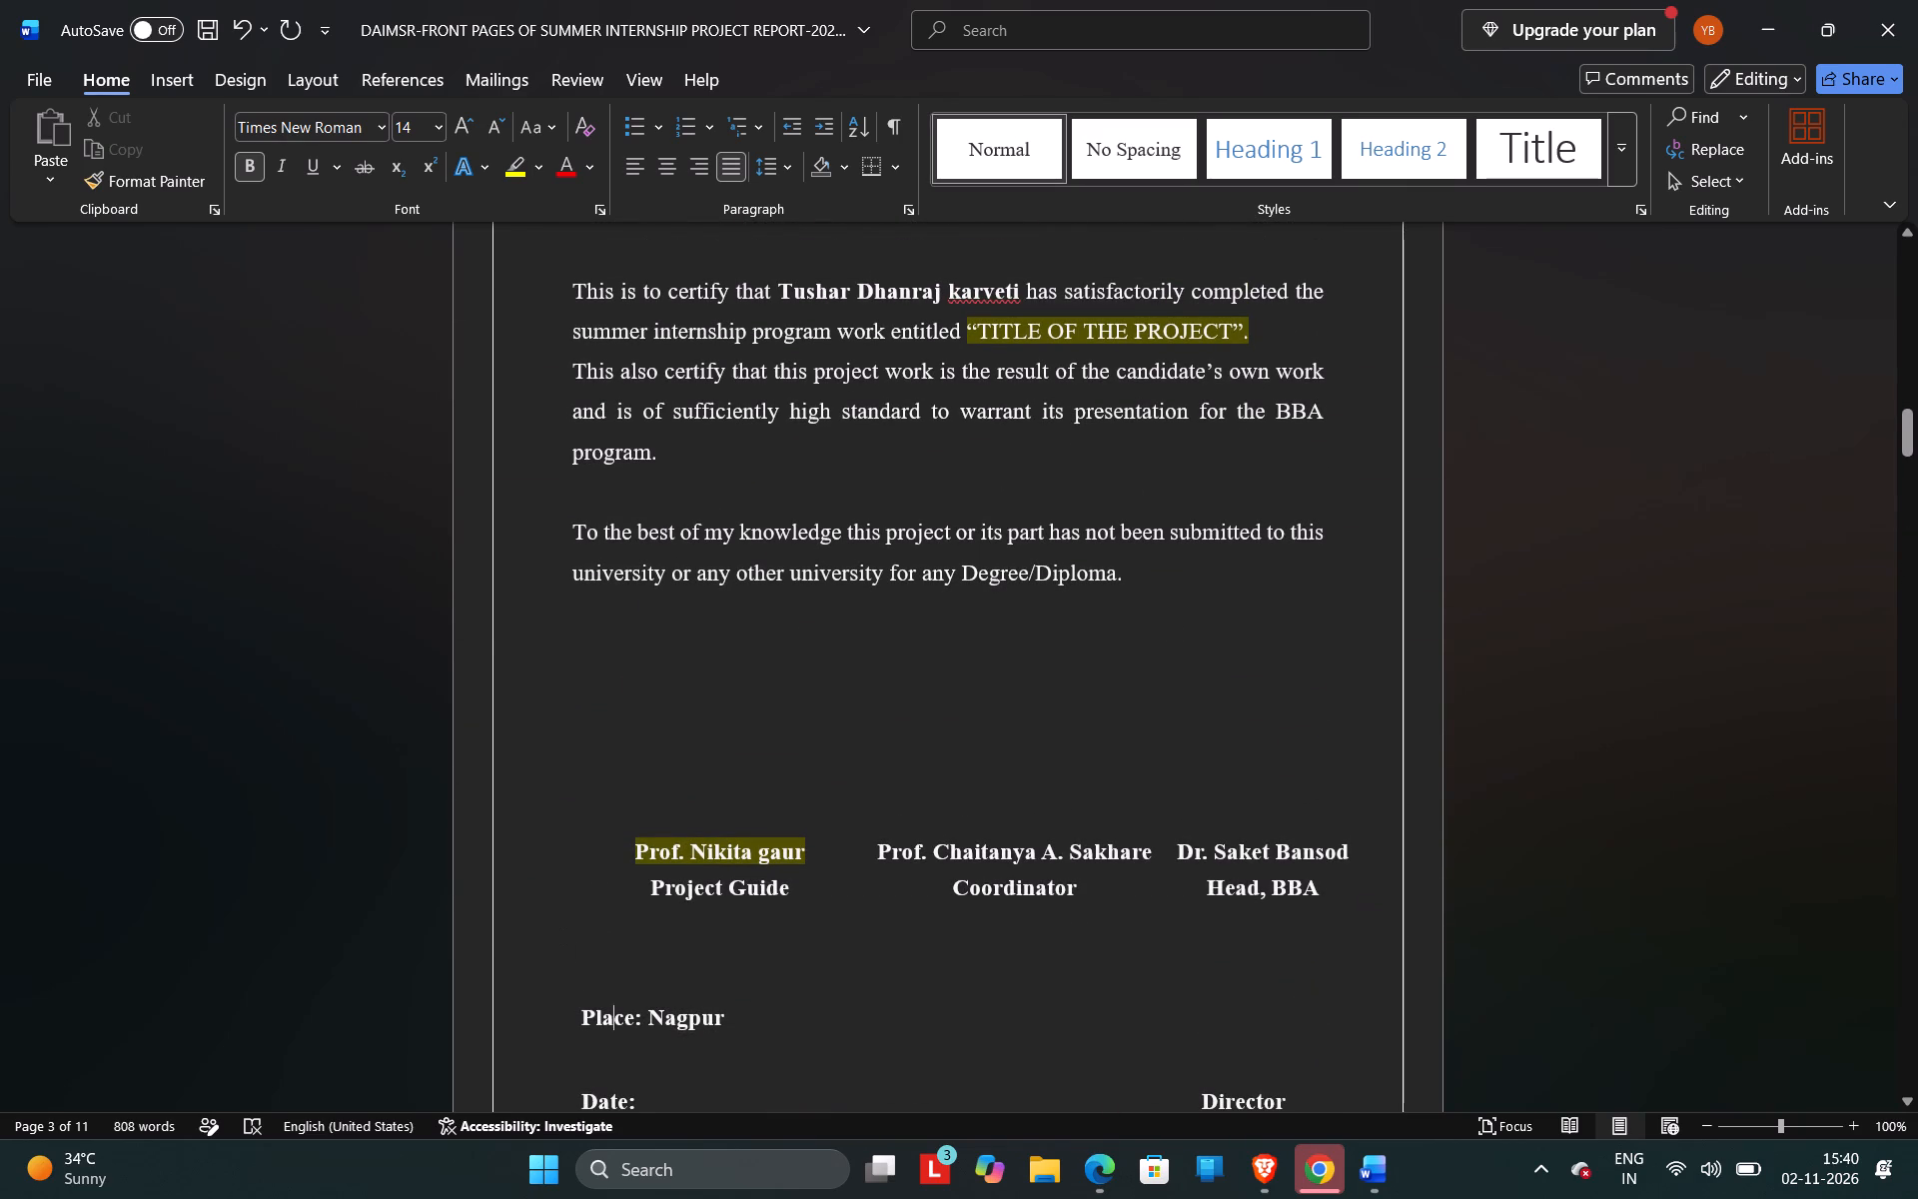
left_click_drag(606, 1016, 530, 1015)
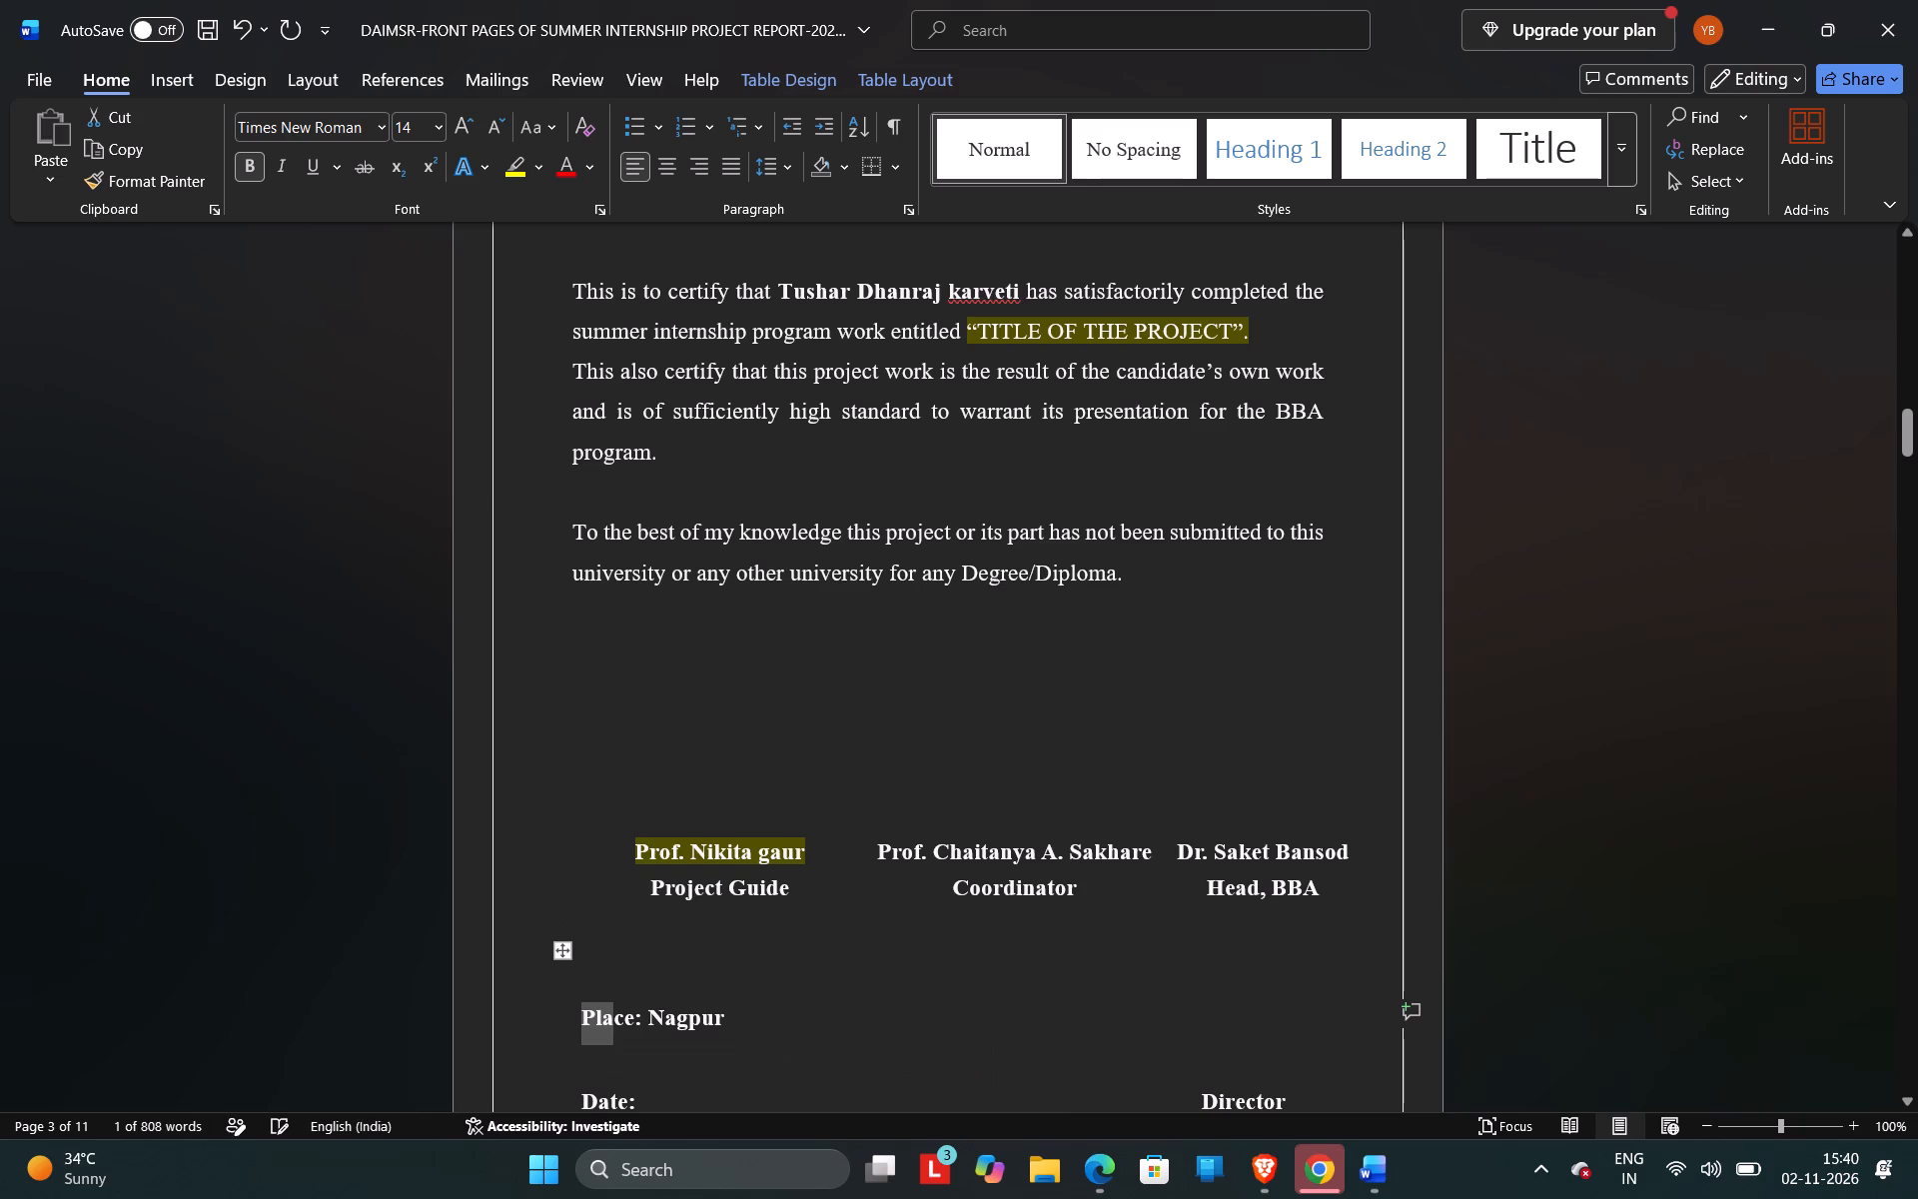
left_click(820, 854)
left_click_drag(820, 854, 627, 844)
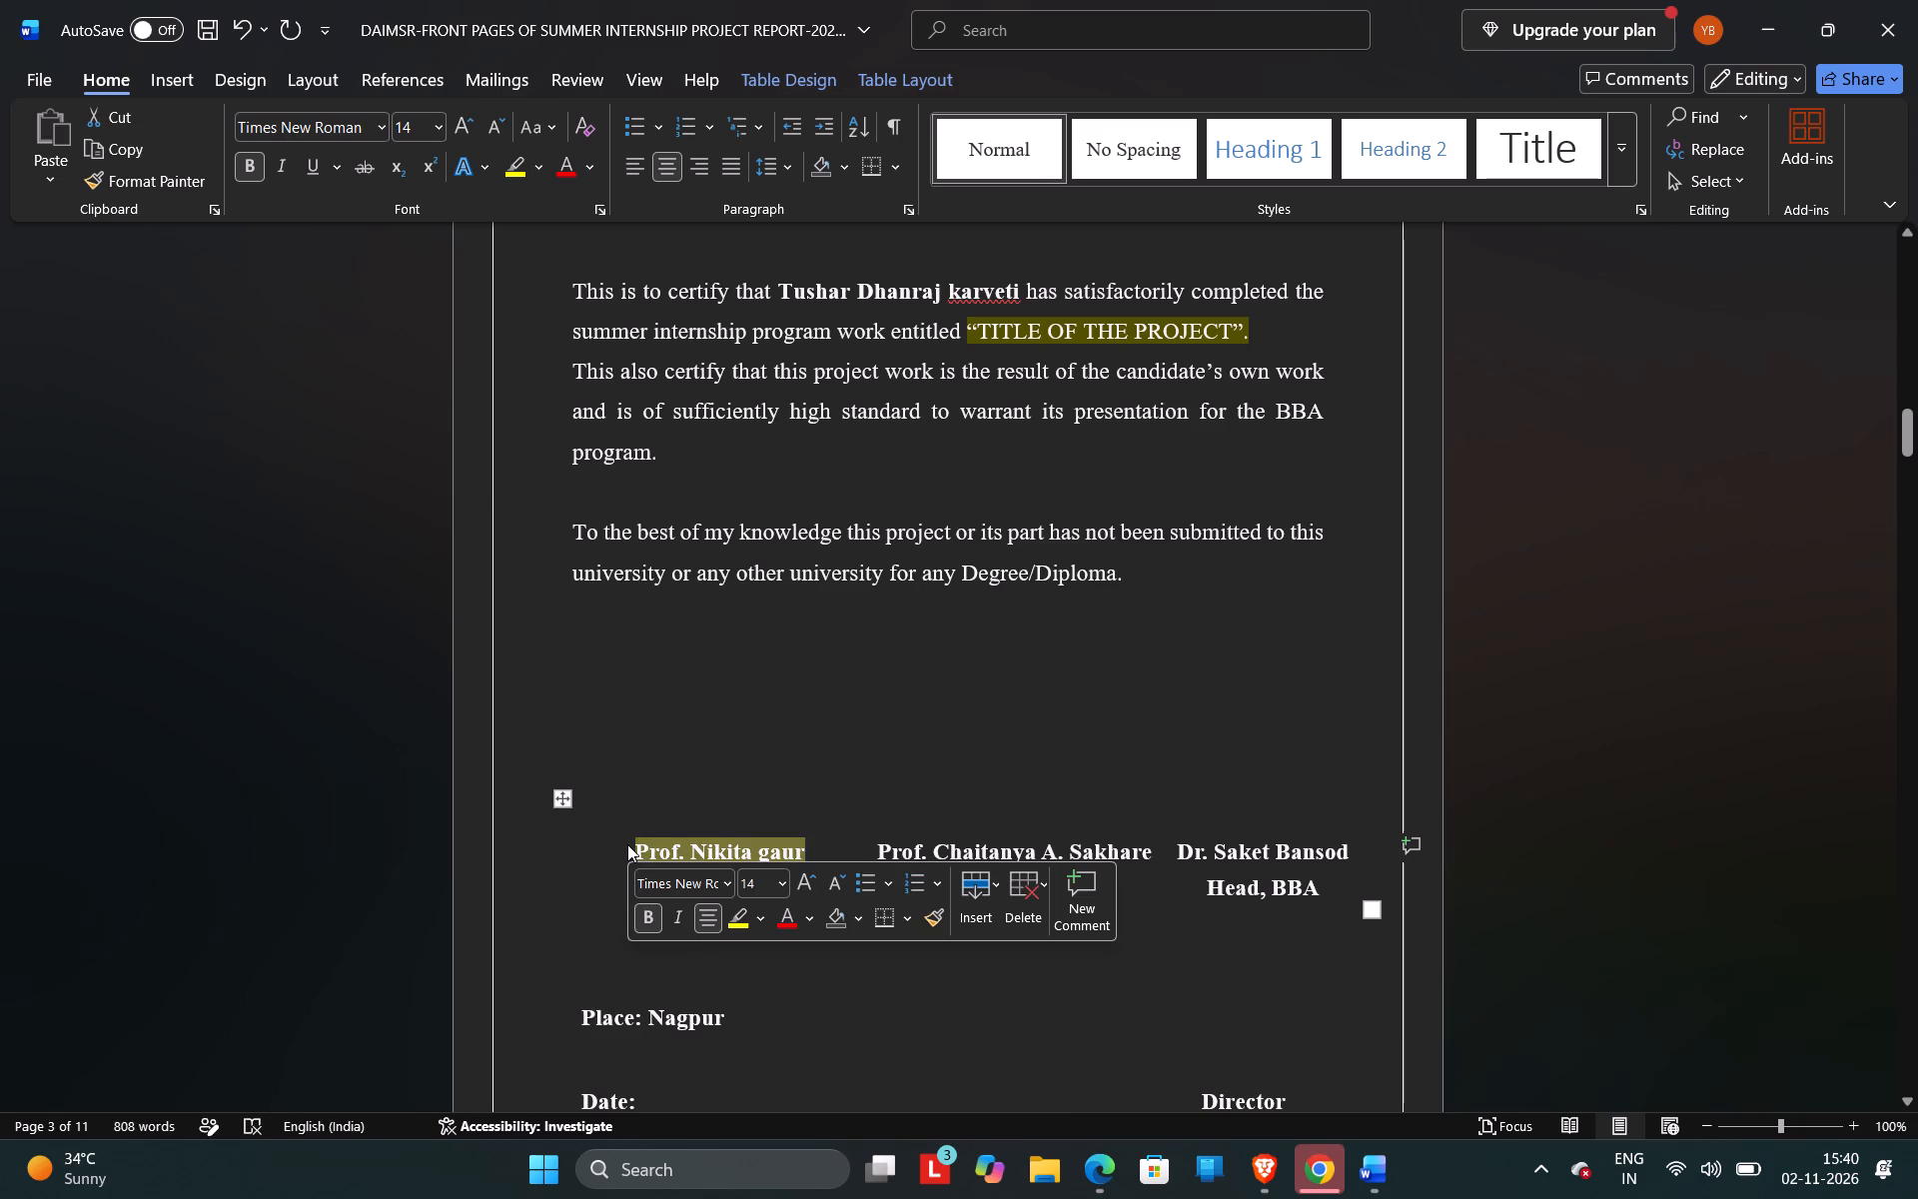
key("ctrl+c")
scroll(627, 844, "down", 2)
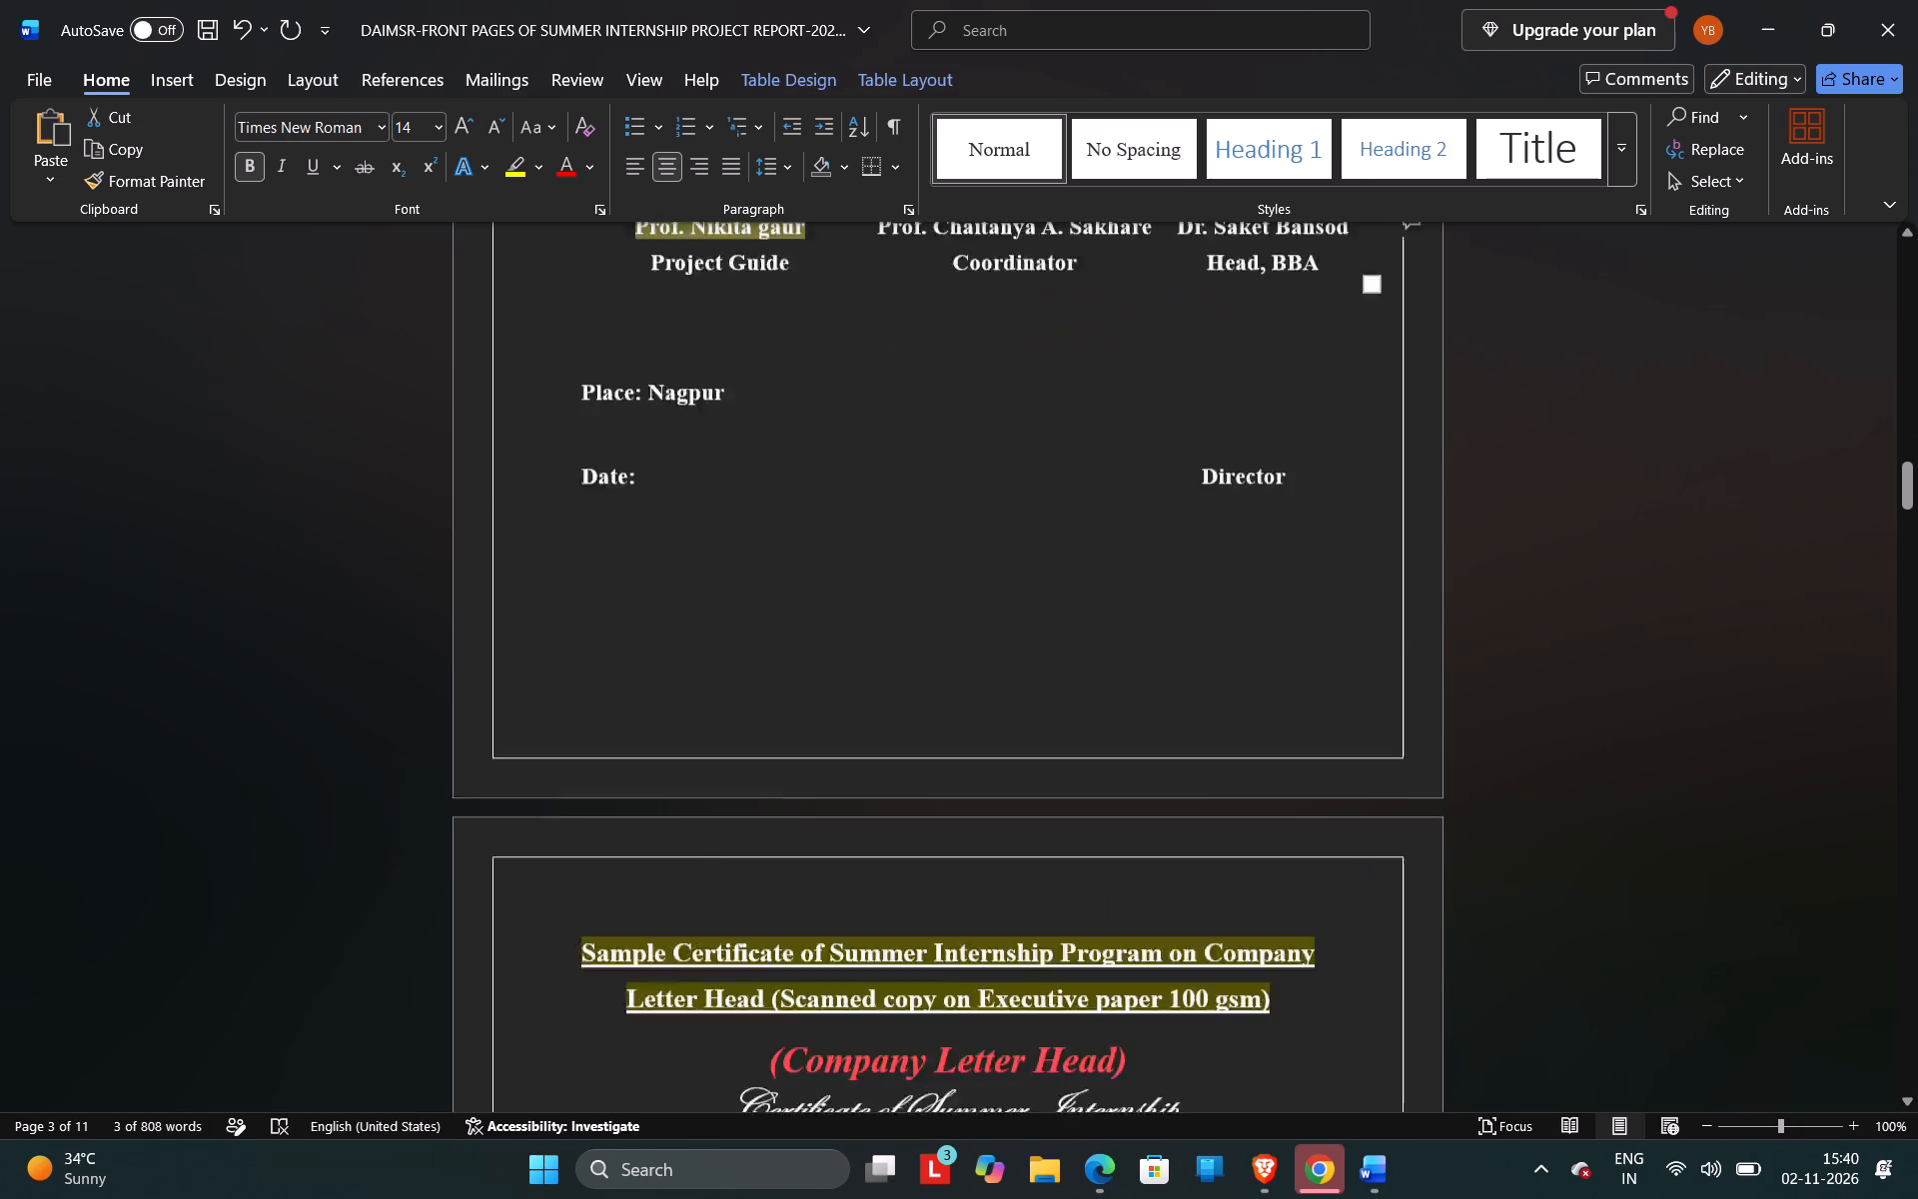
scroll(627, 844, "down", 7)
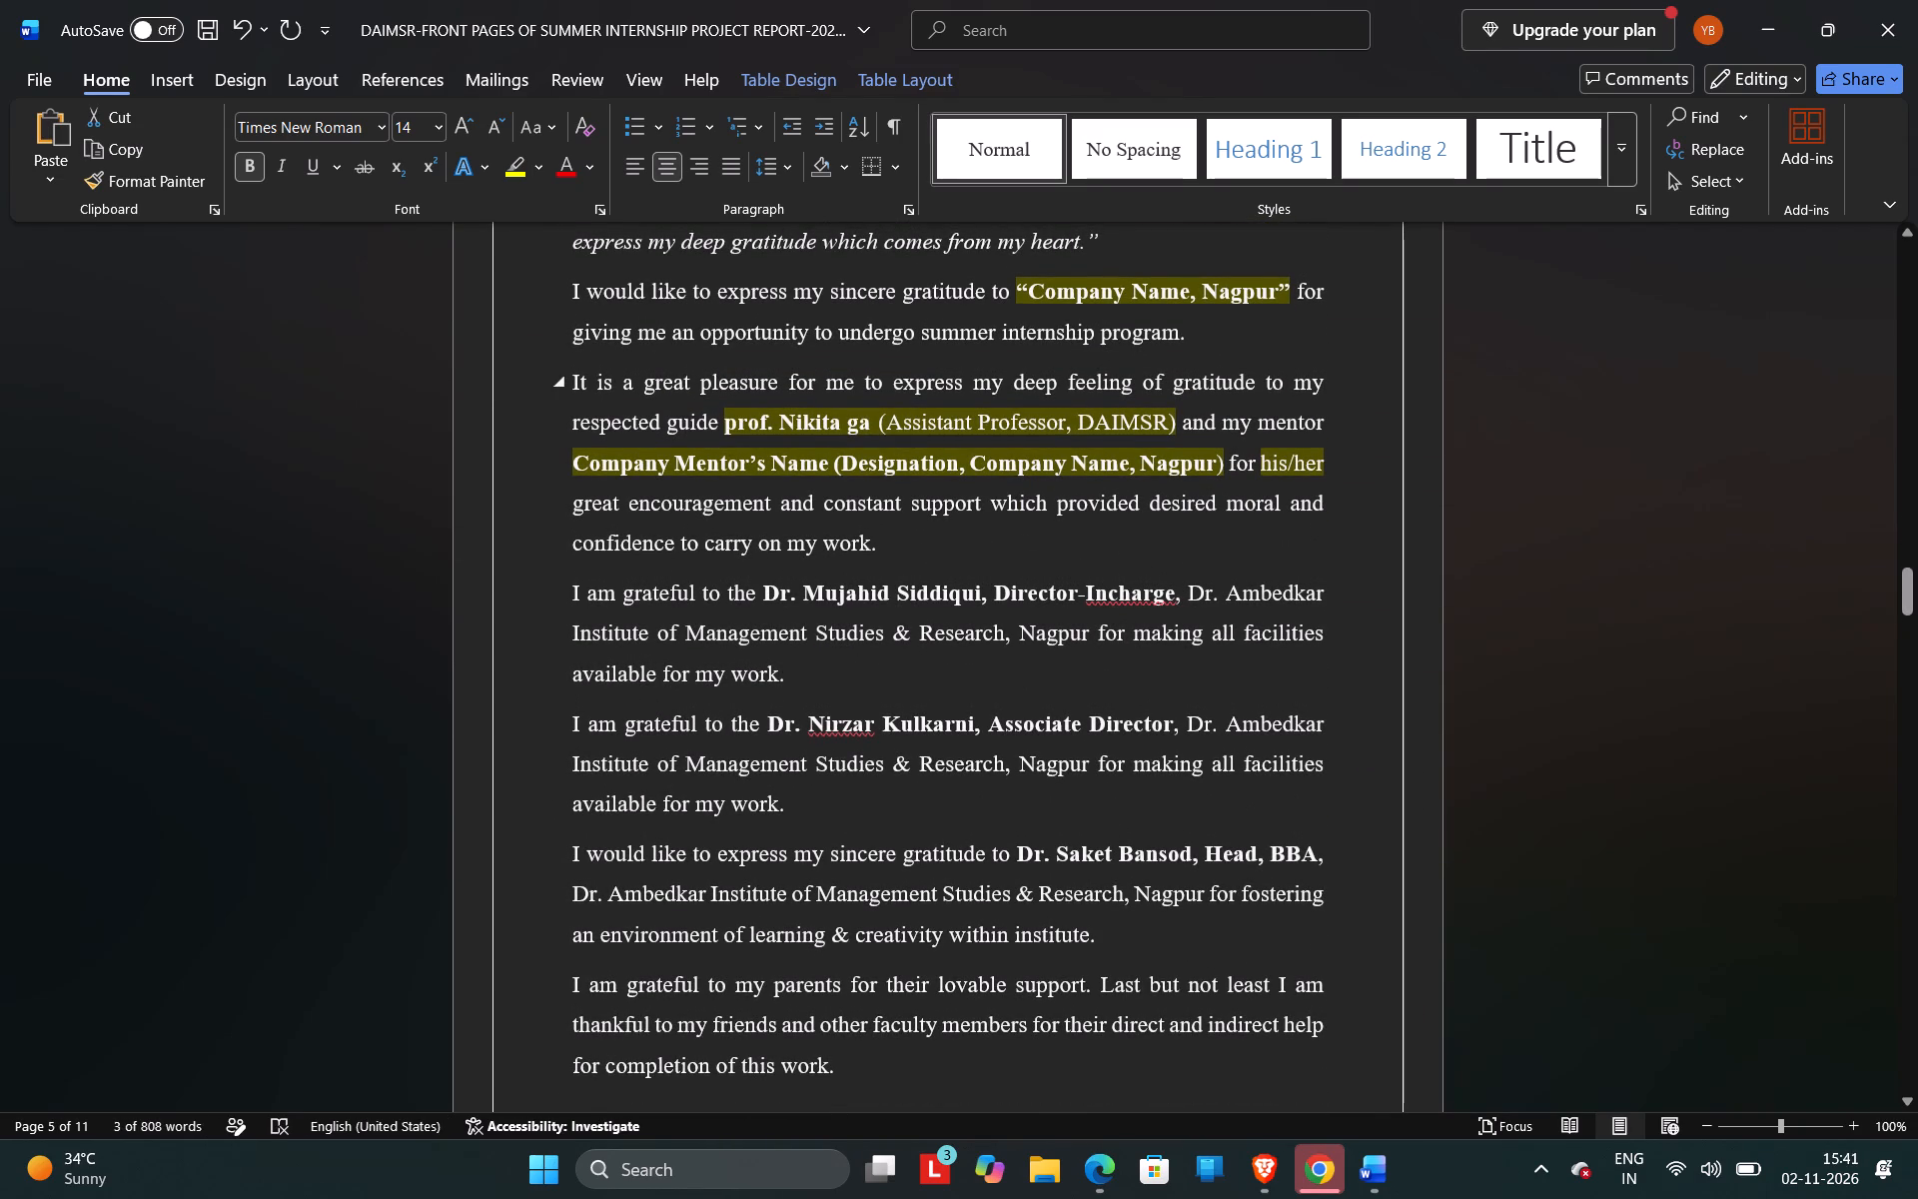
left_click(868, 422)
left_click_drag(868, 422, 765, 415)
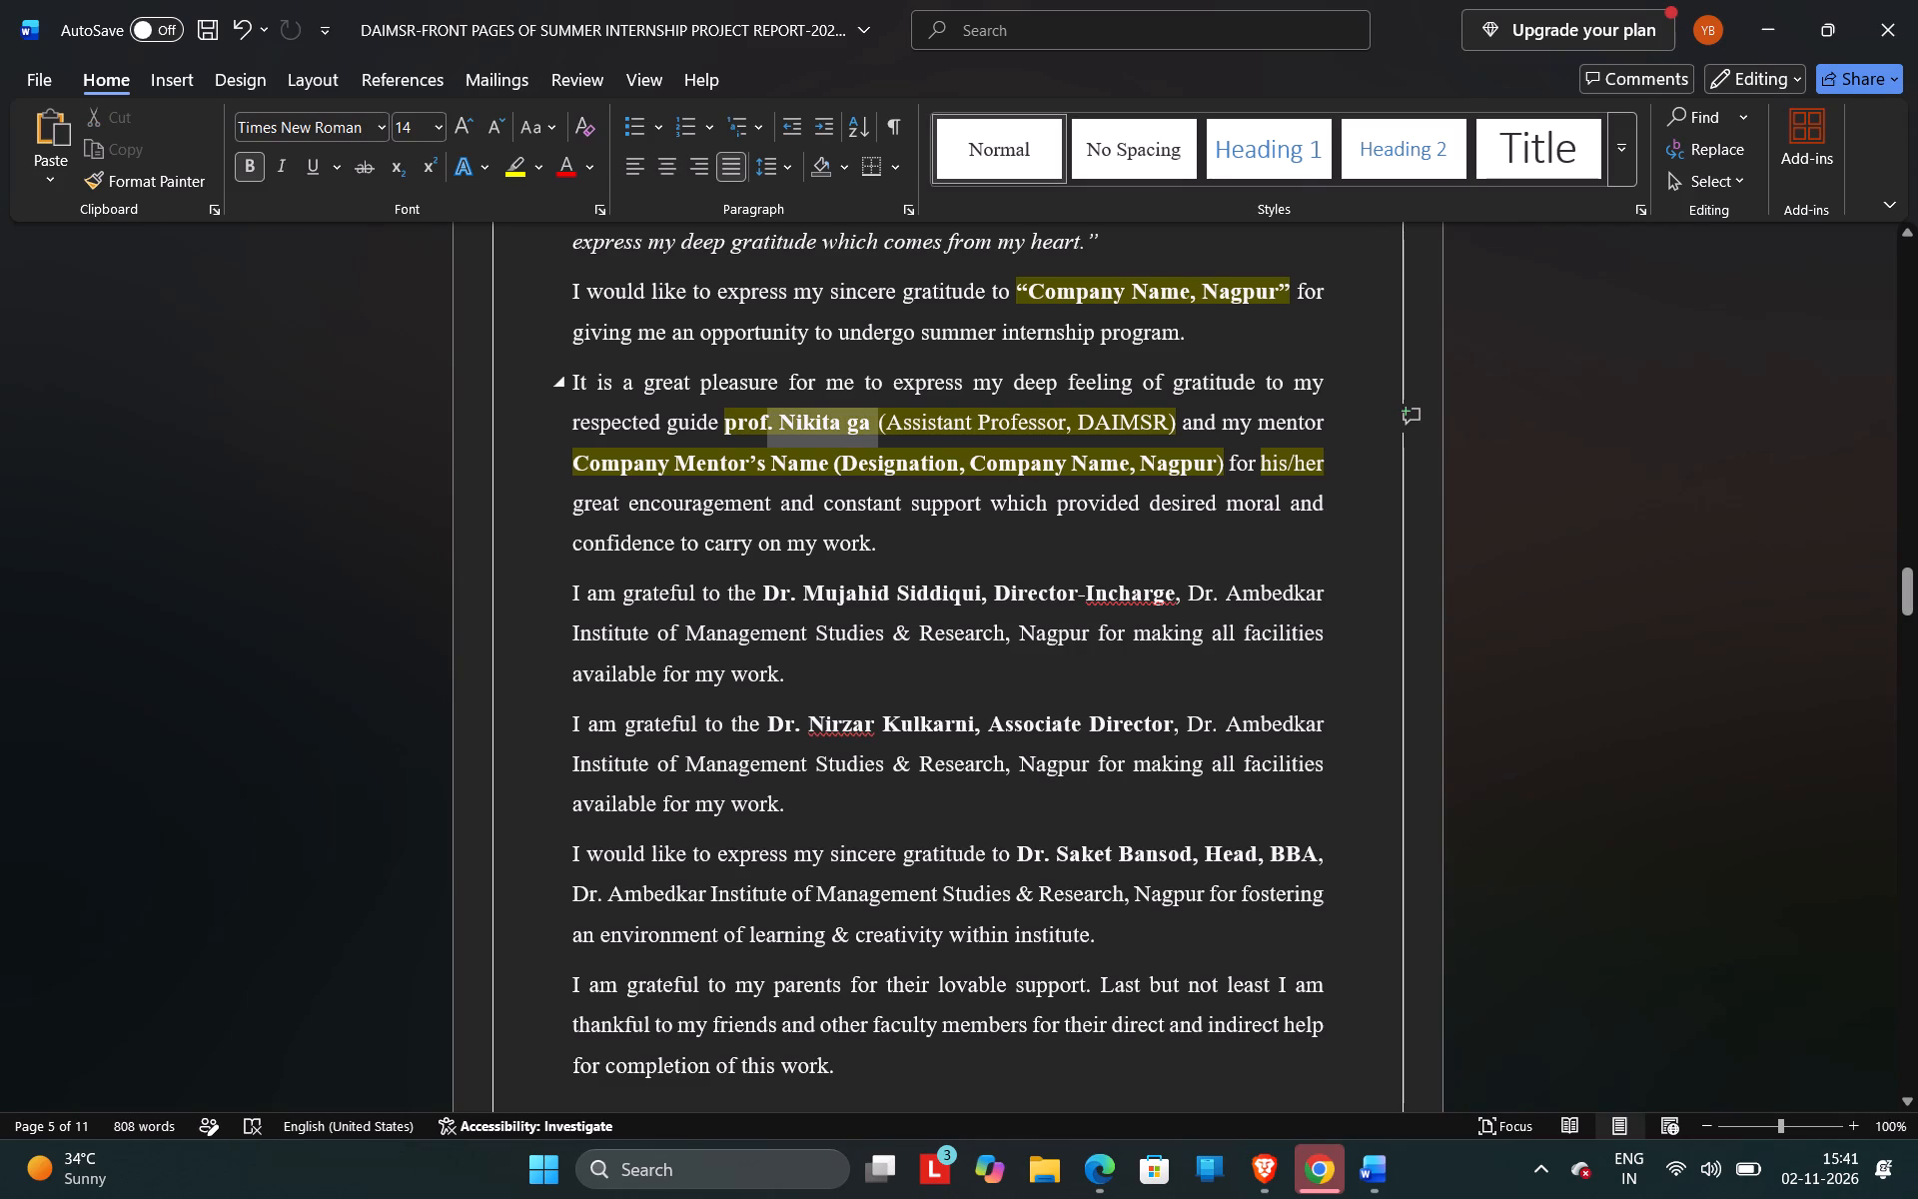
left_click_drag(765, 415, 738, 416)
key("ctrl+v")
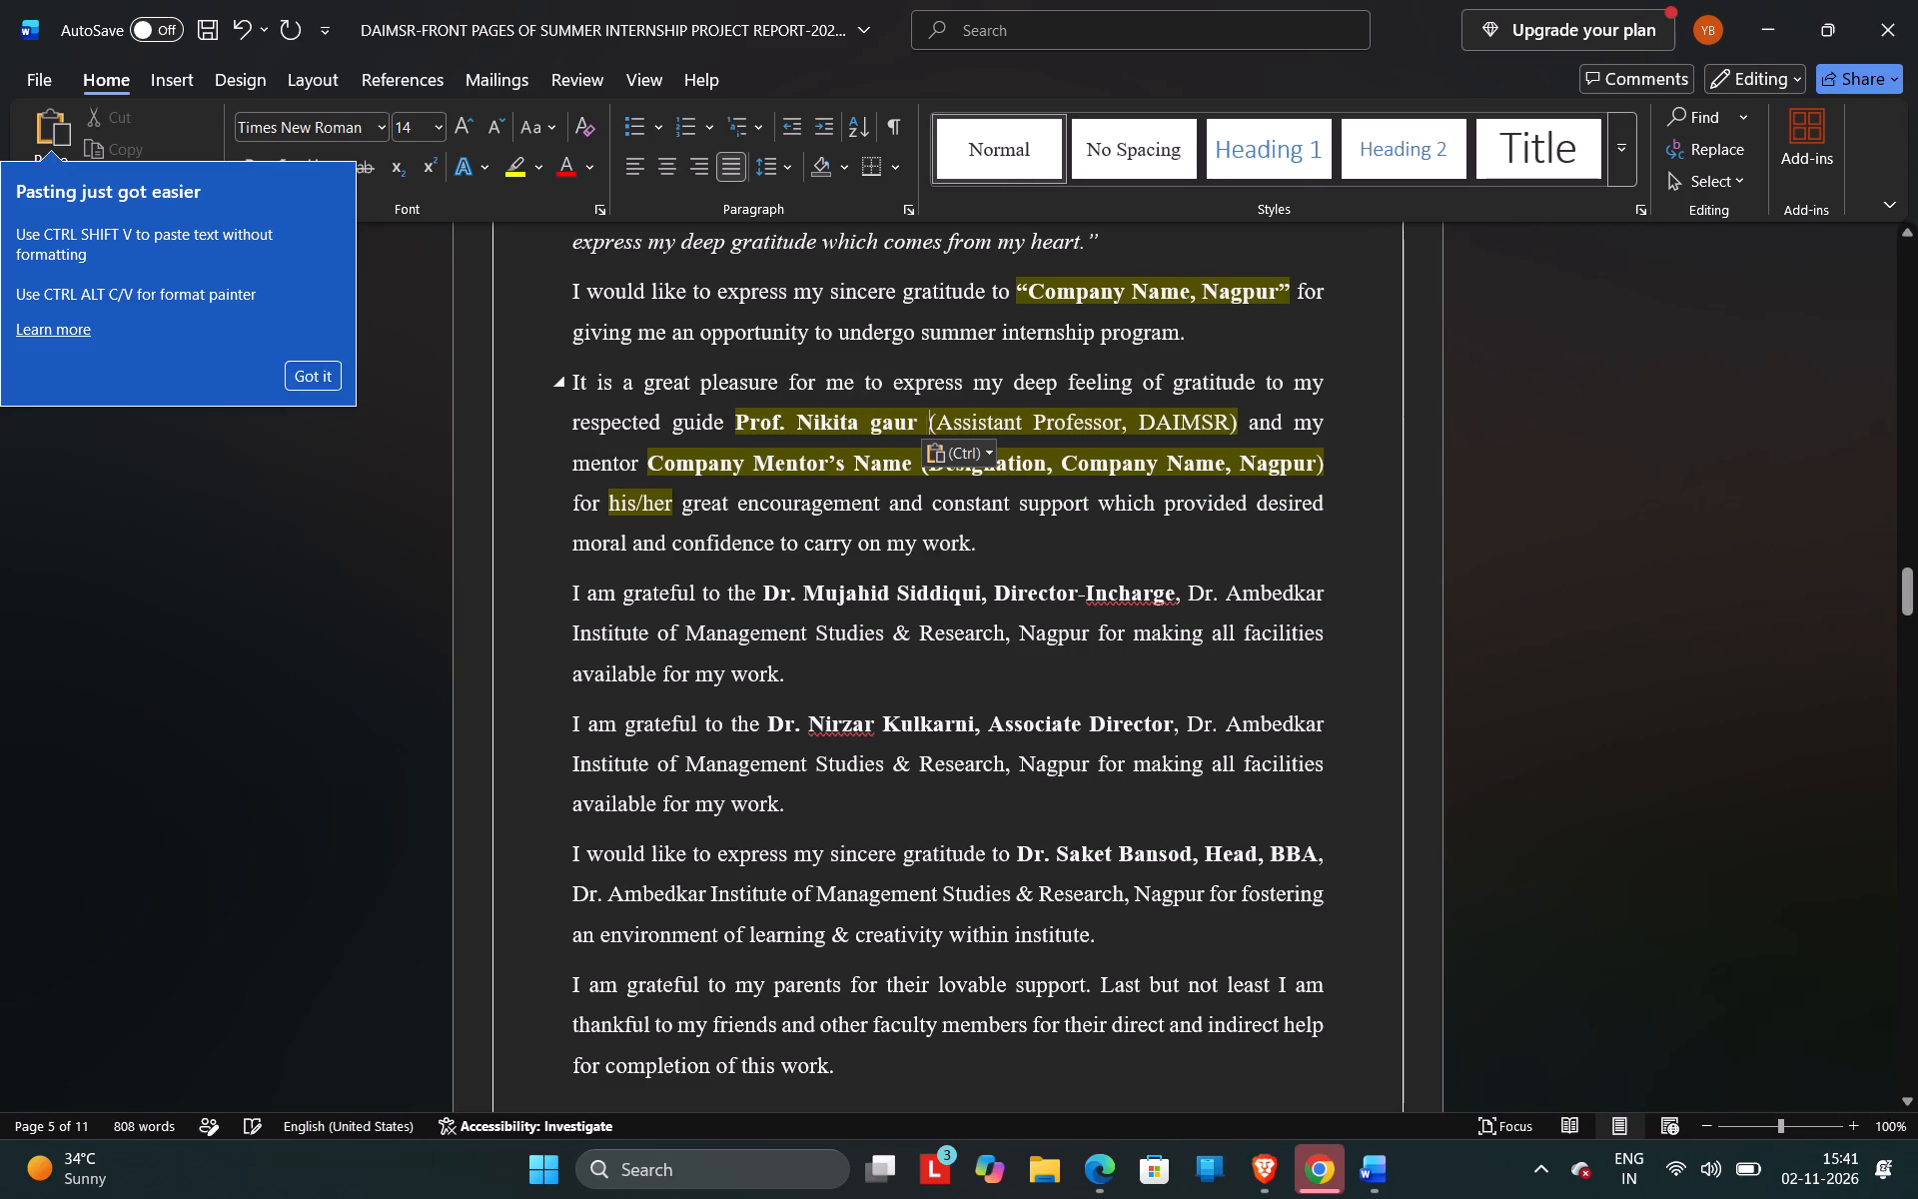
Look through the pages after the Acknowledgement, up to the "Details of Summer Internship Project (SIP) Report" page and its notes.
scroll(1477, 587, "left", 1)
scroll(1477, 587, "down", 1)
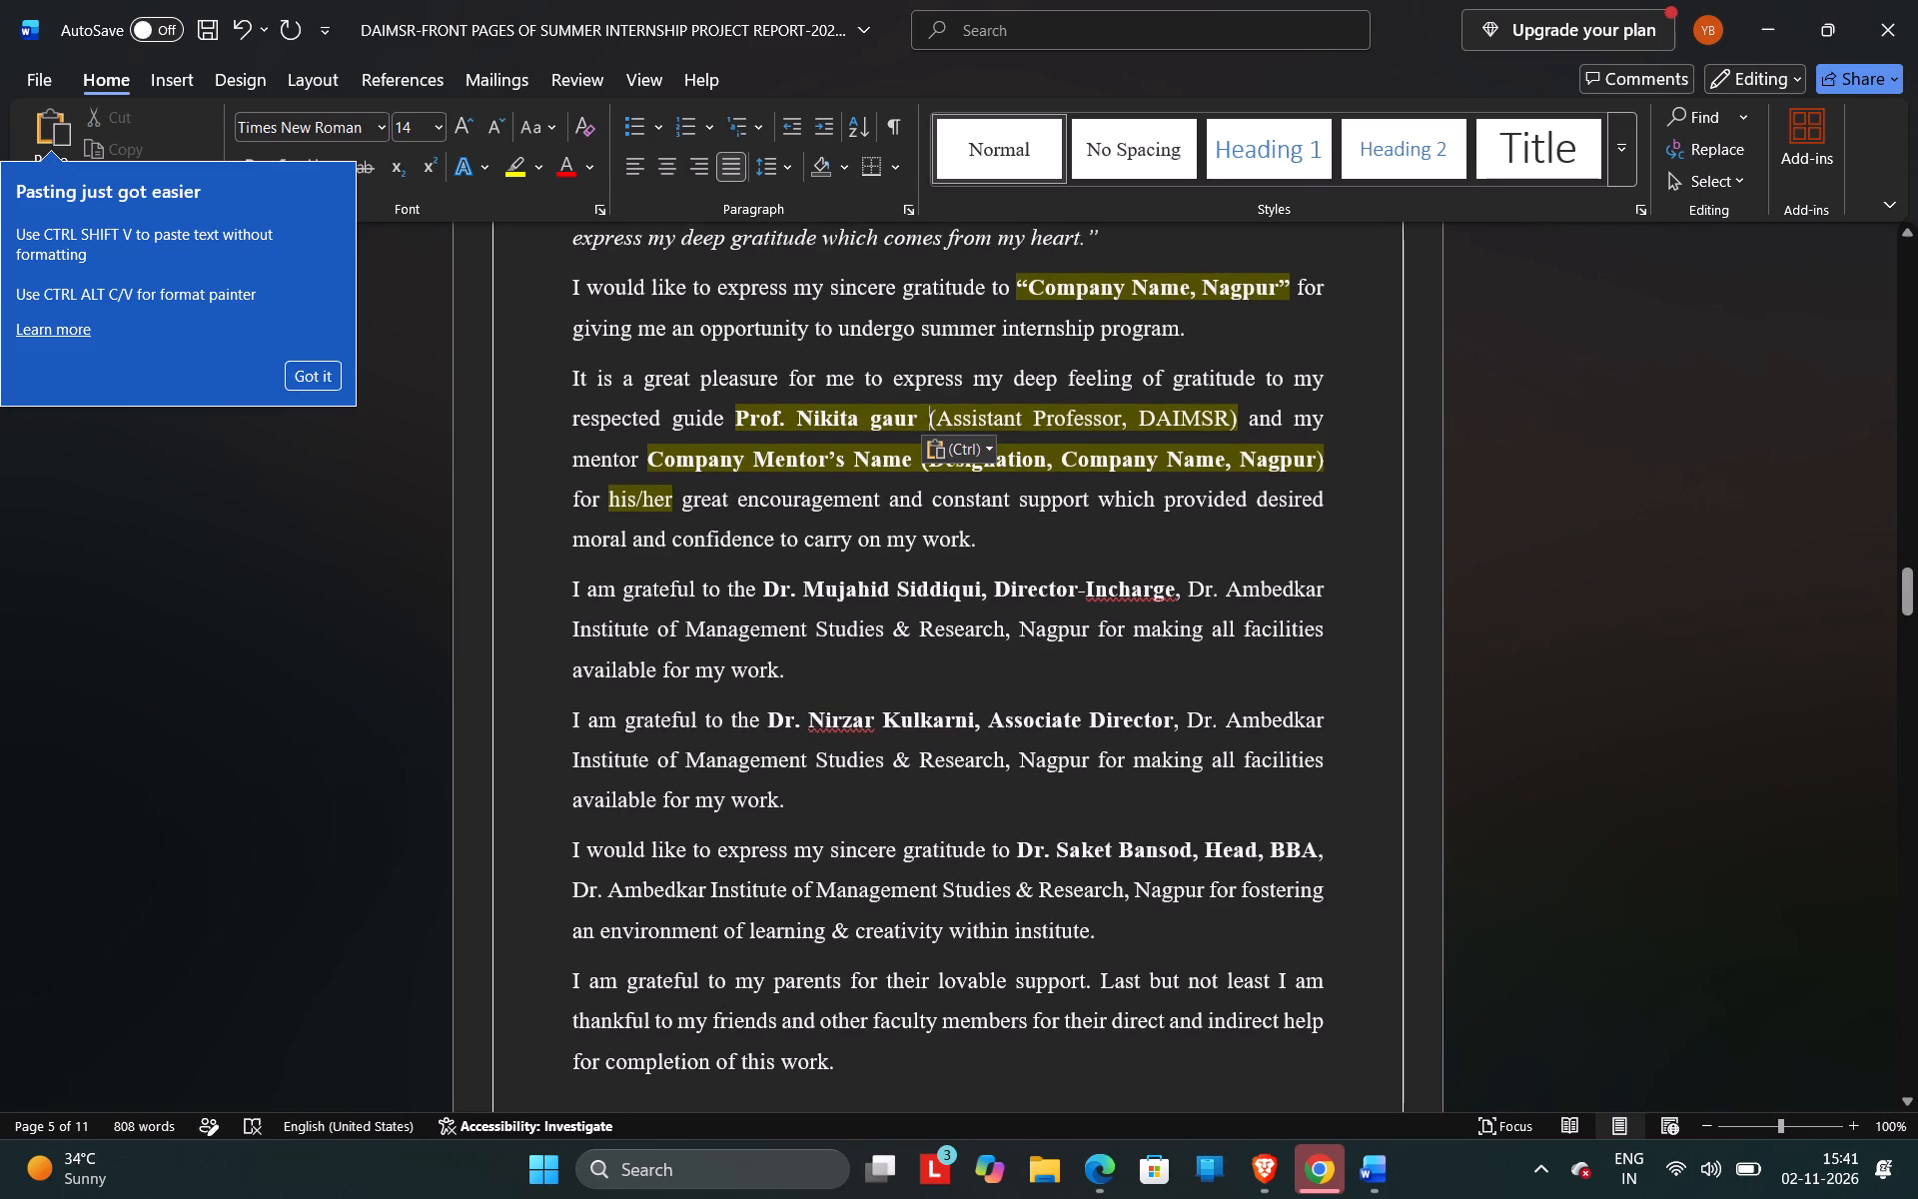
scroll(1269, 638, "down", 3)
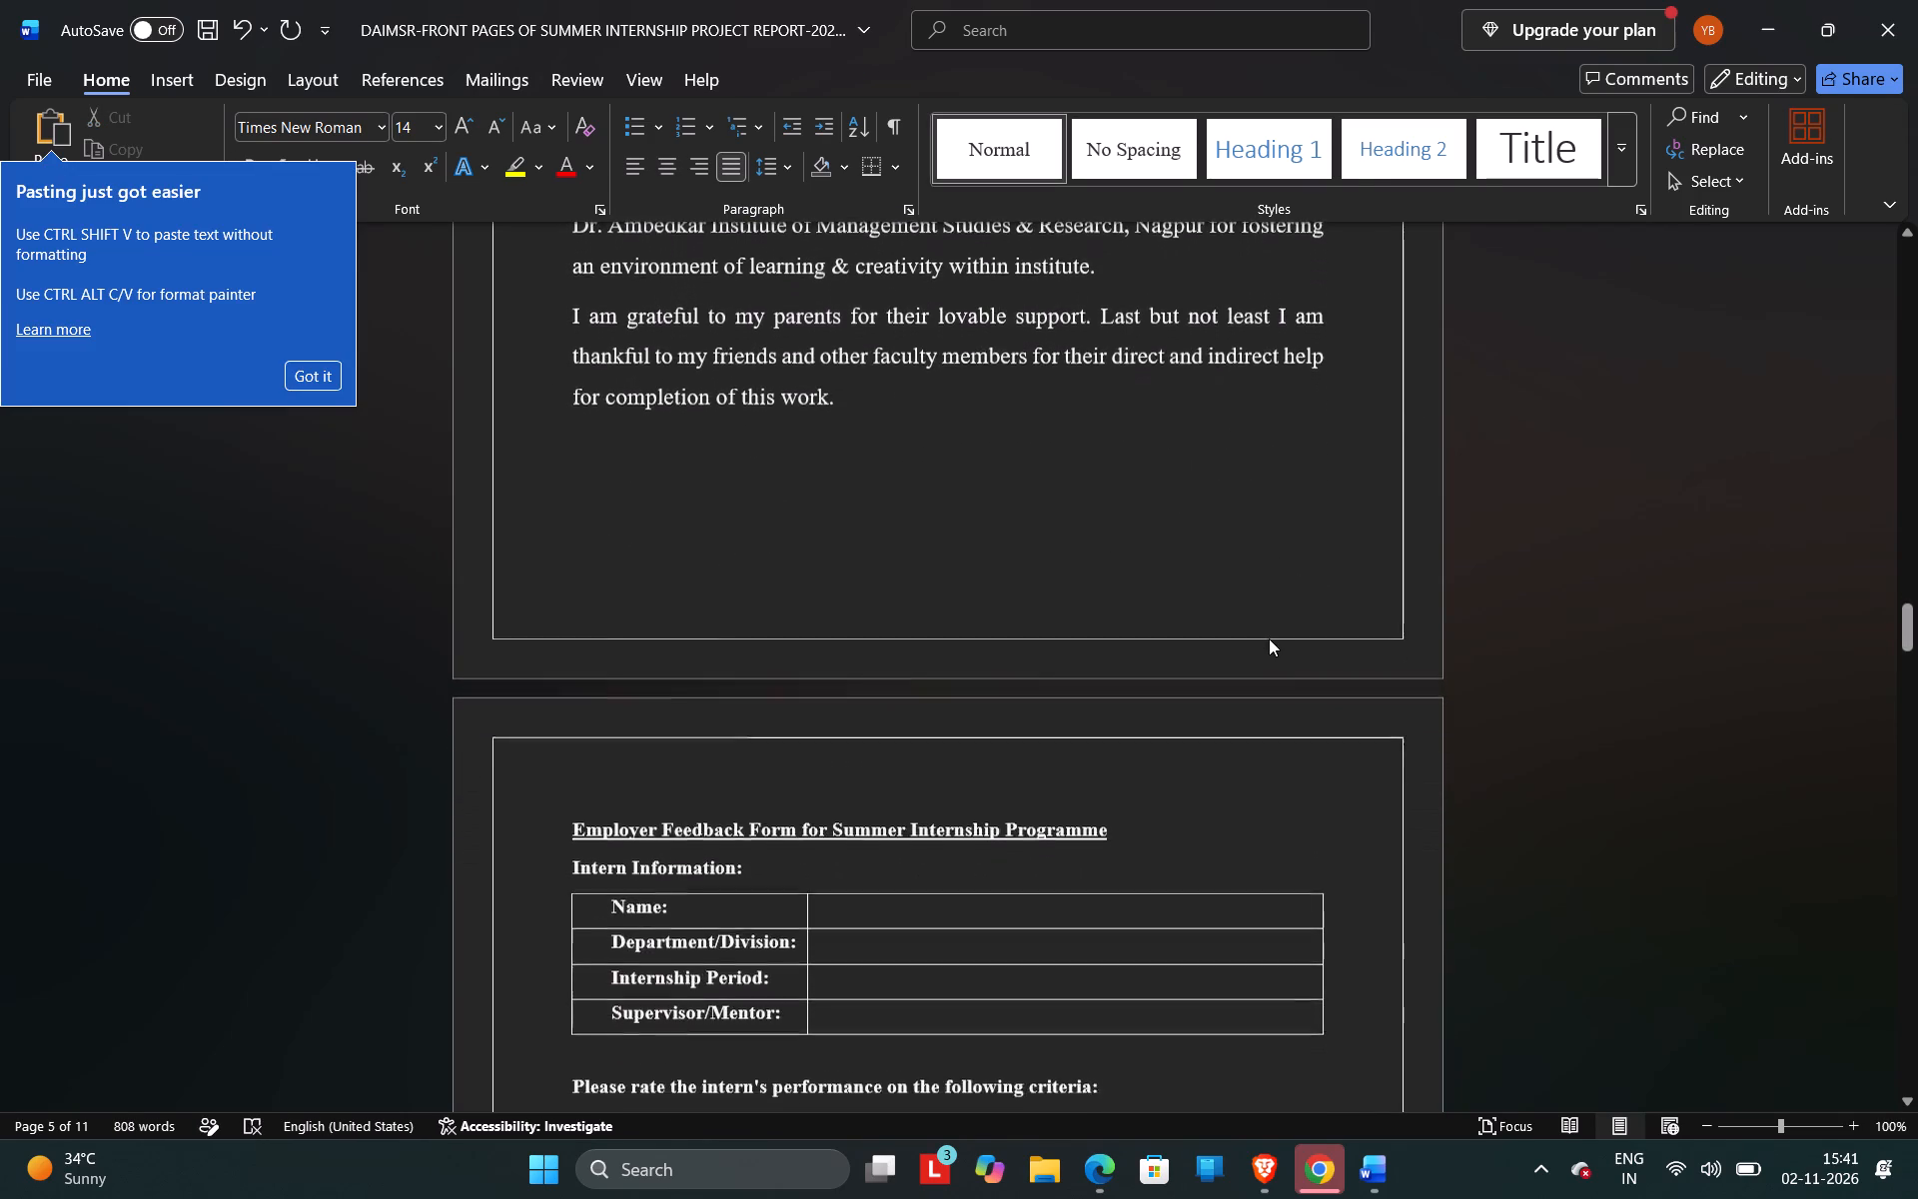
scroll(1269, 638, "down", 1)
scroll(1269, 638, "up", 5)
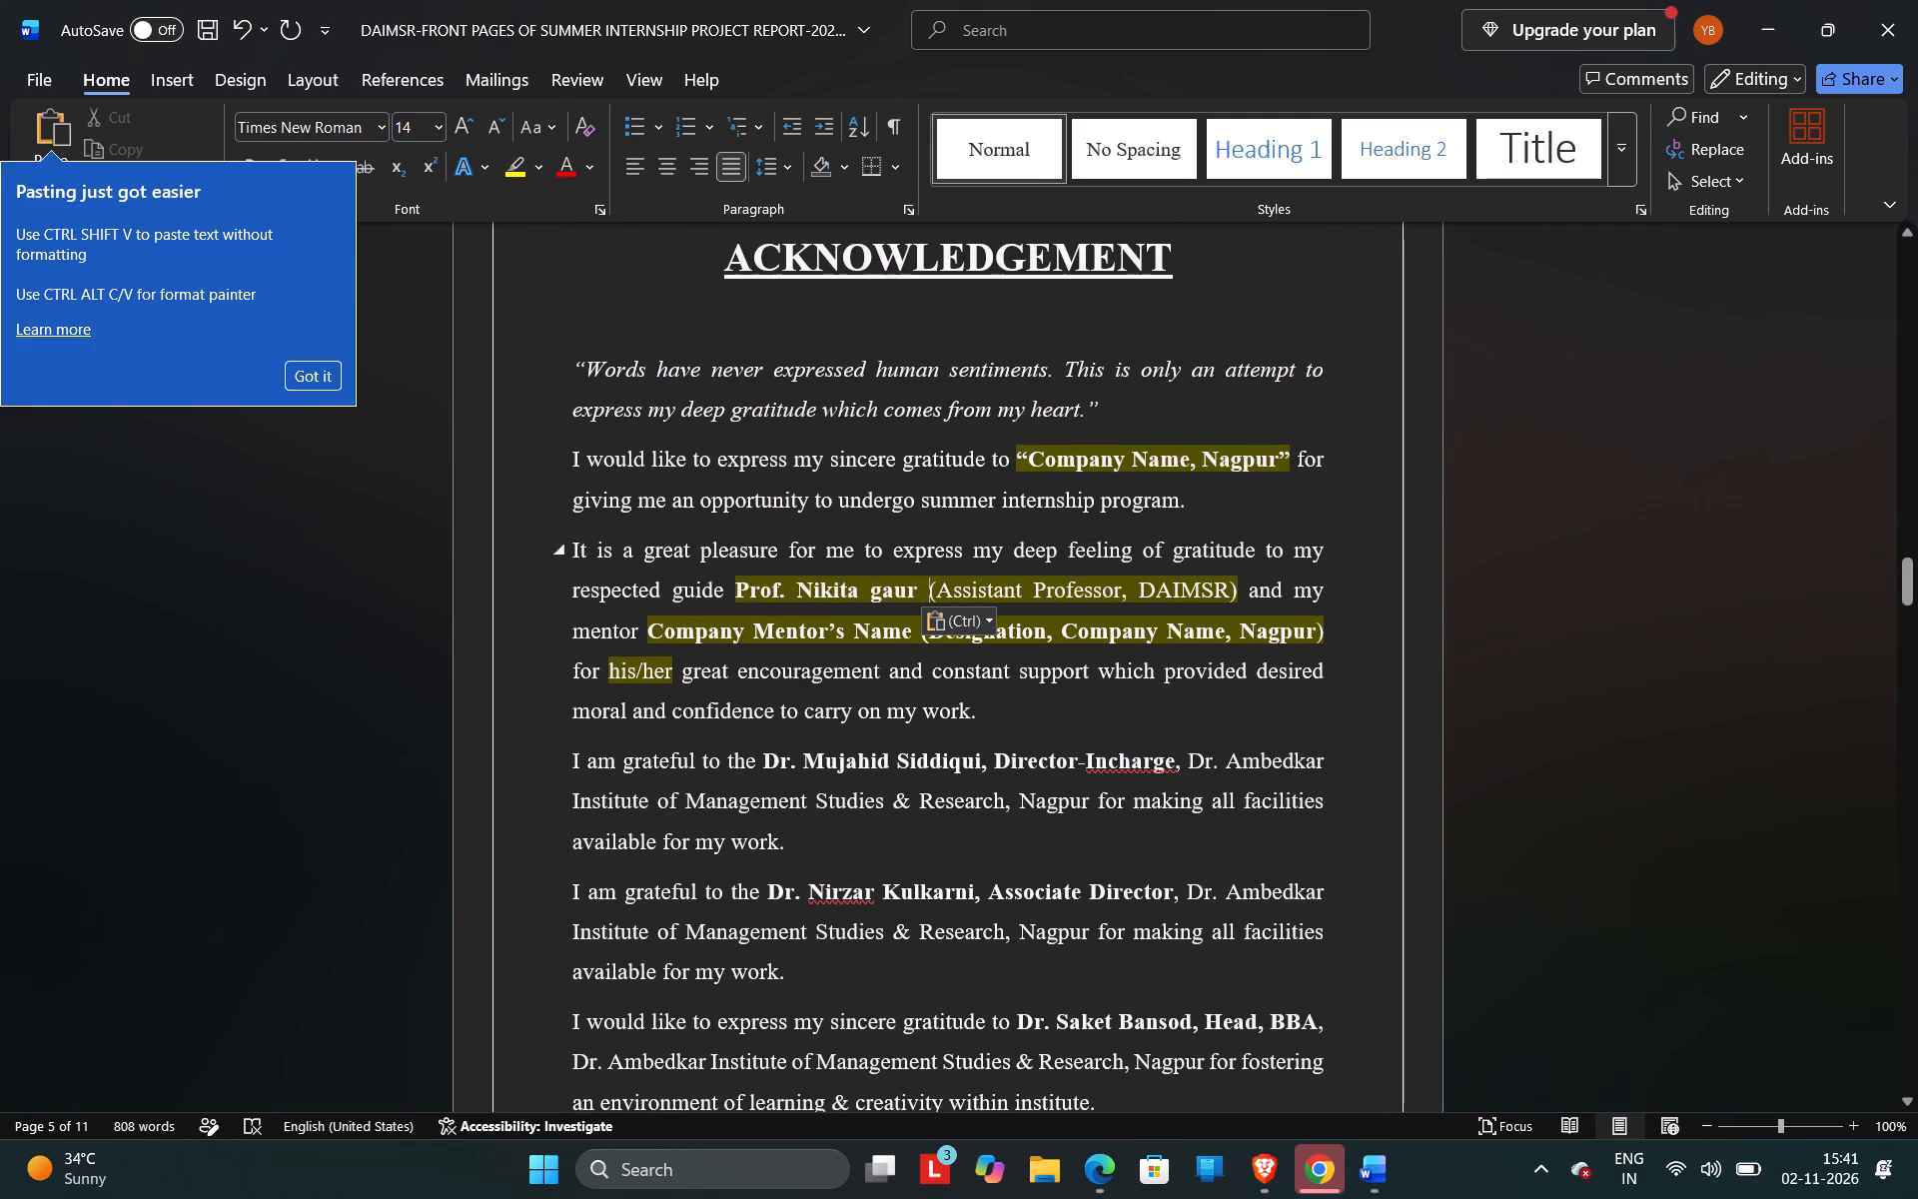
scroll(871, 717, "down", 2)
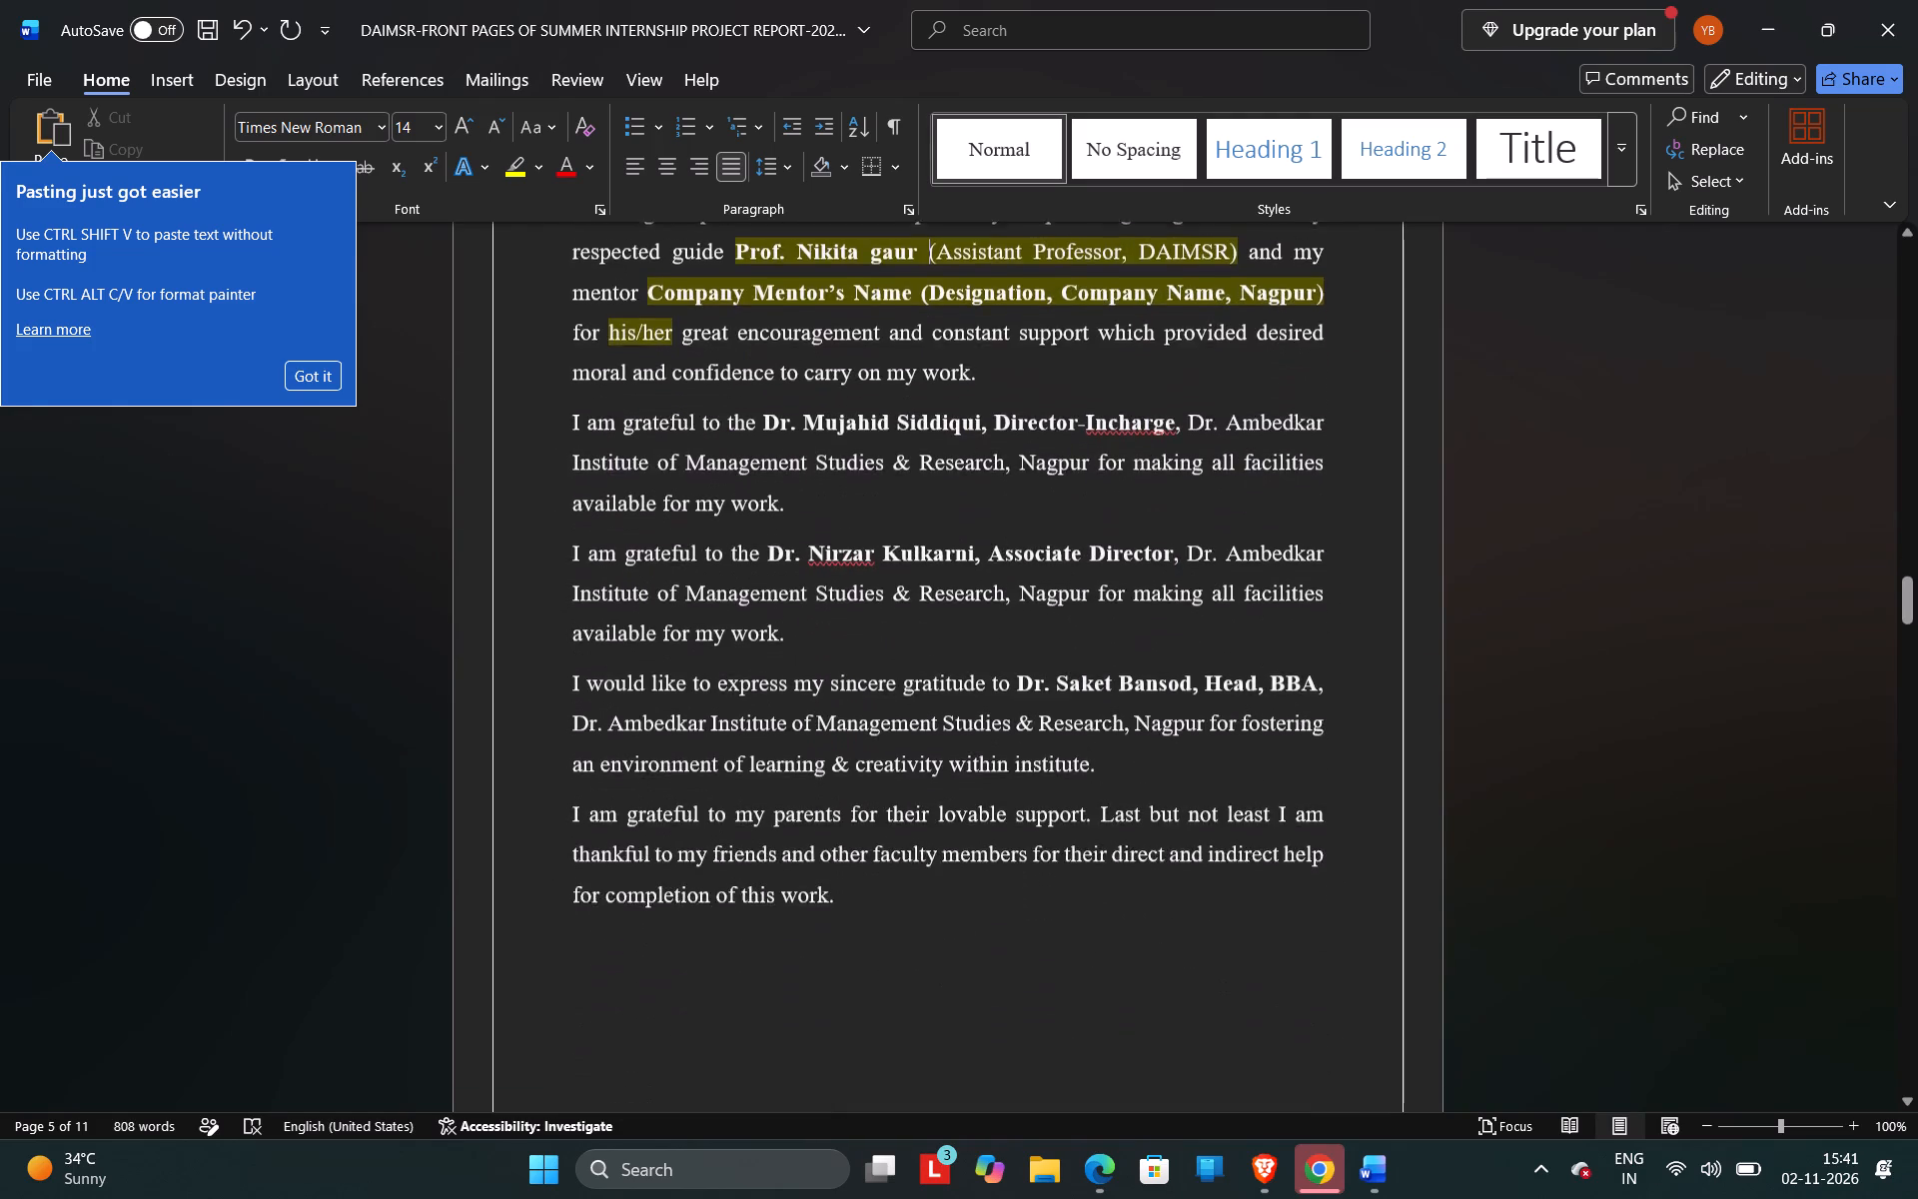
scroll(871, 717, "down", 12)
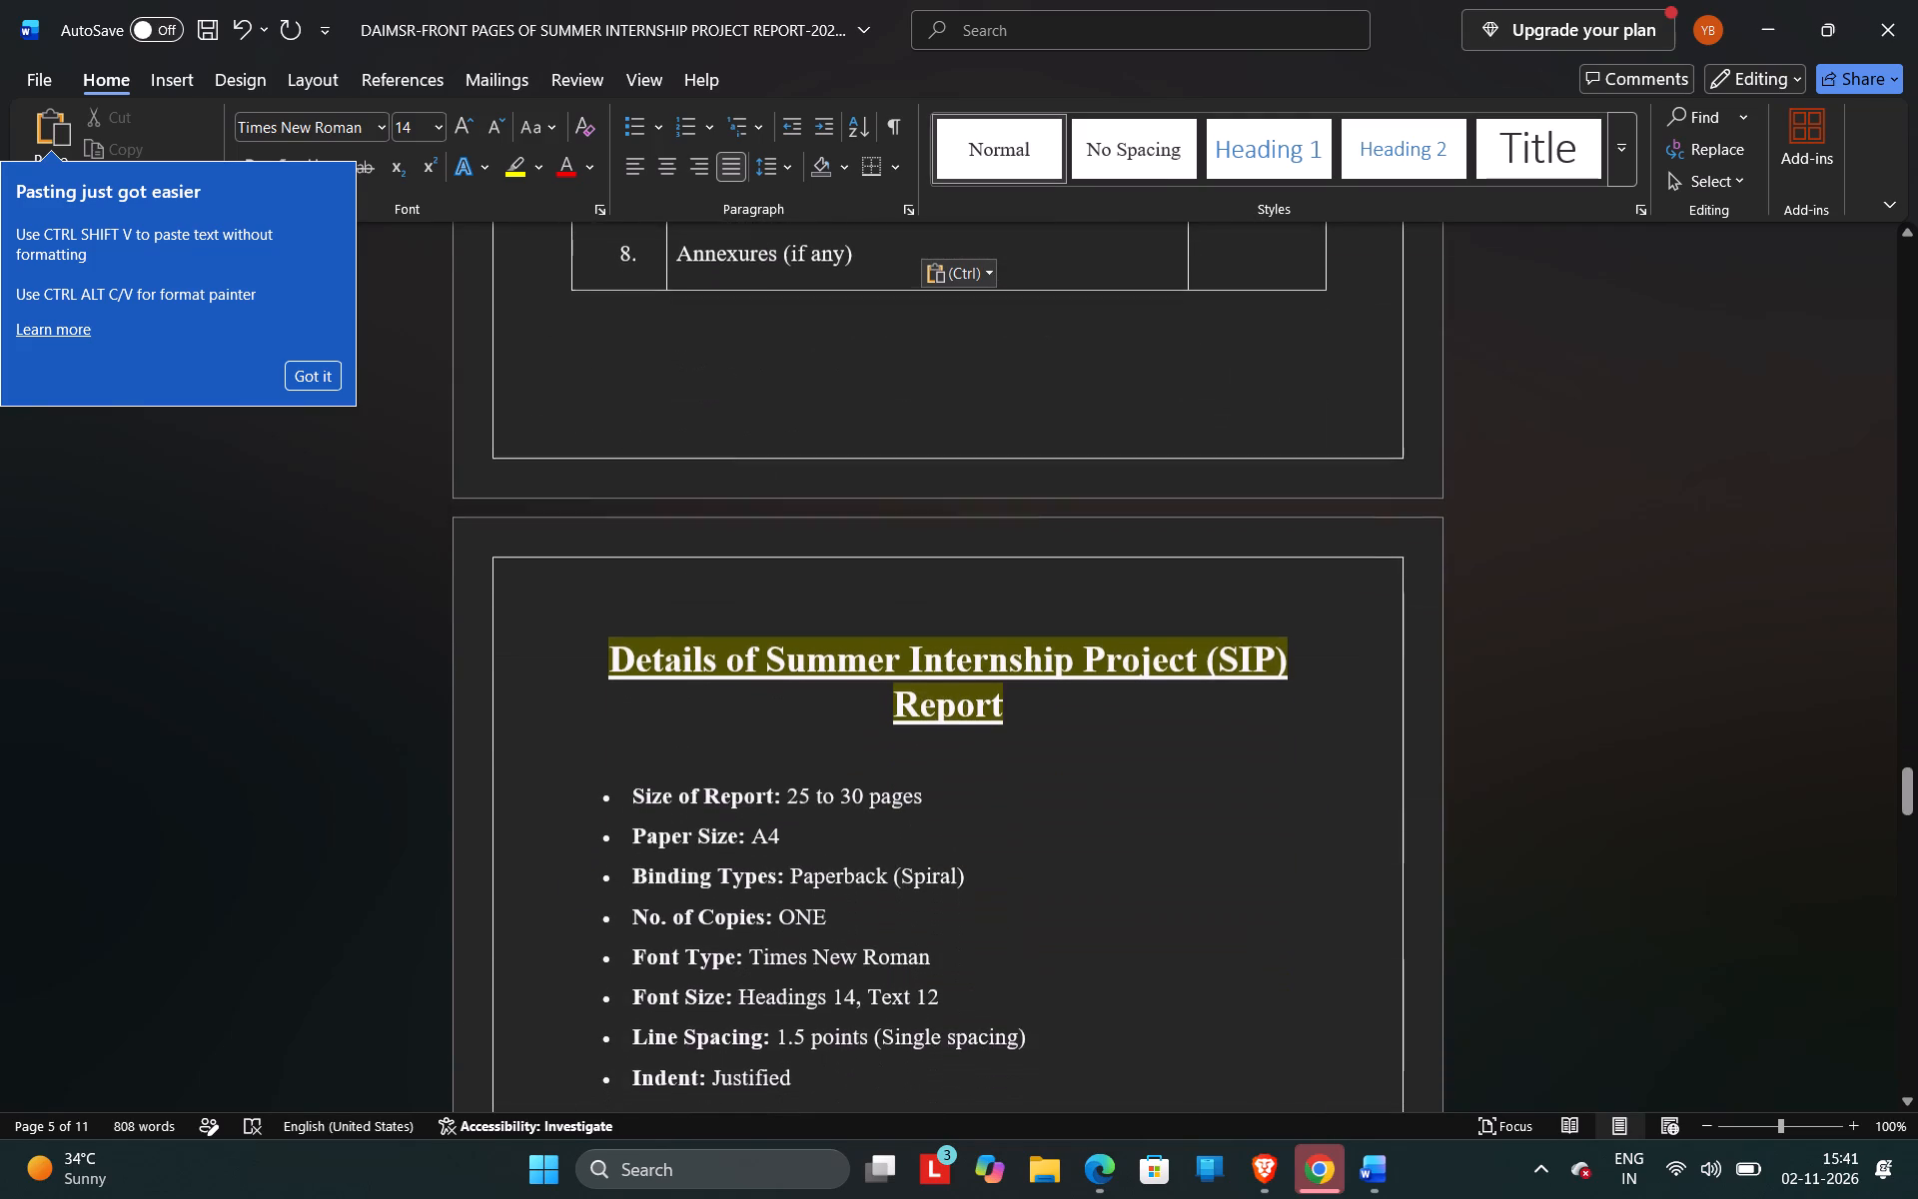
scroll(871, 717, "down", 4)
scroll(871, 717, "up", 3)
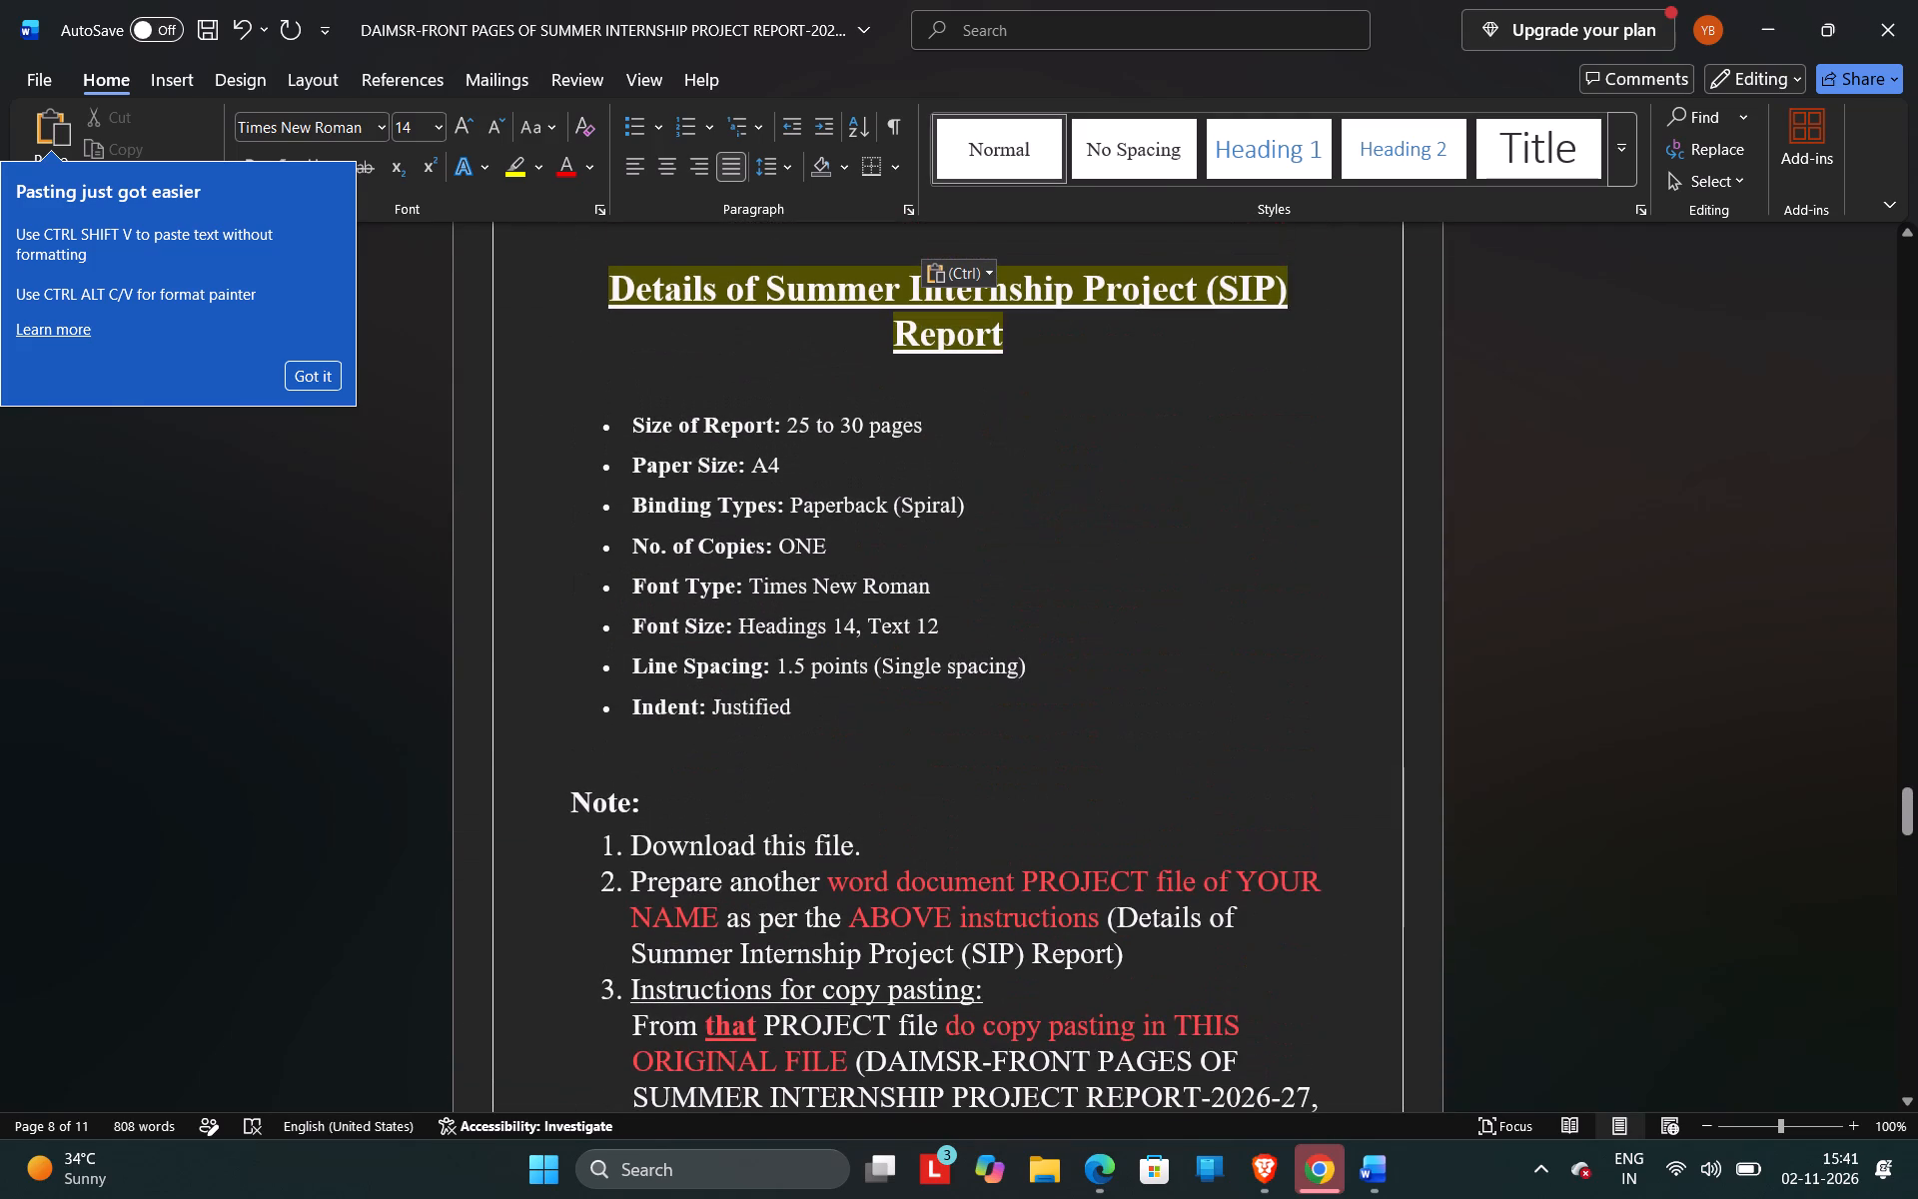
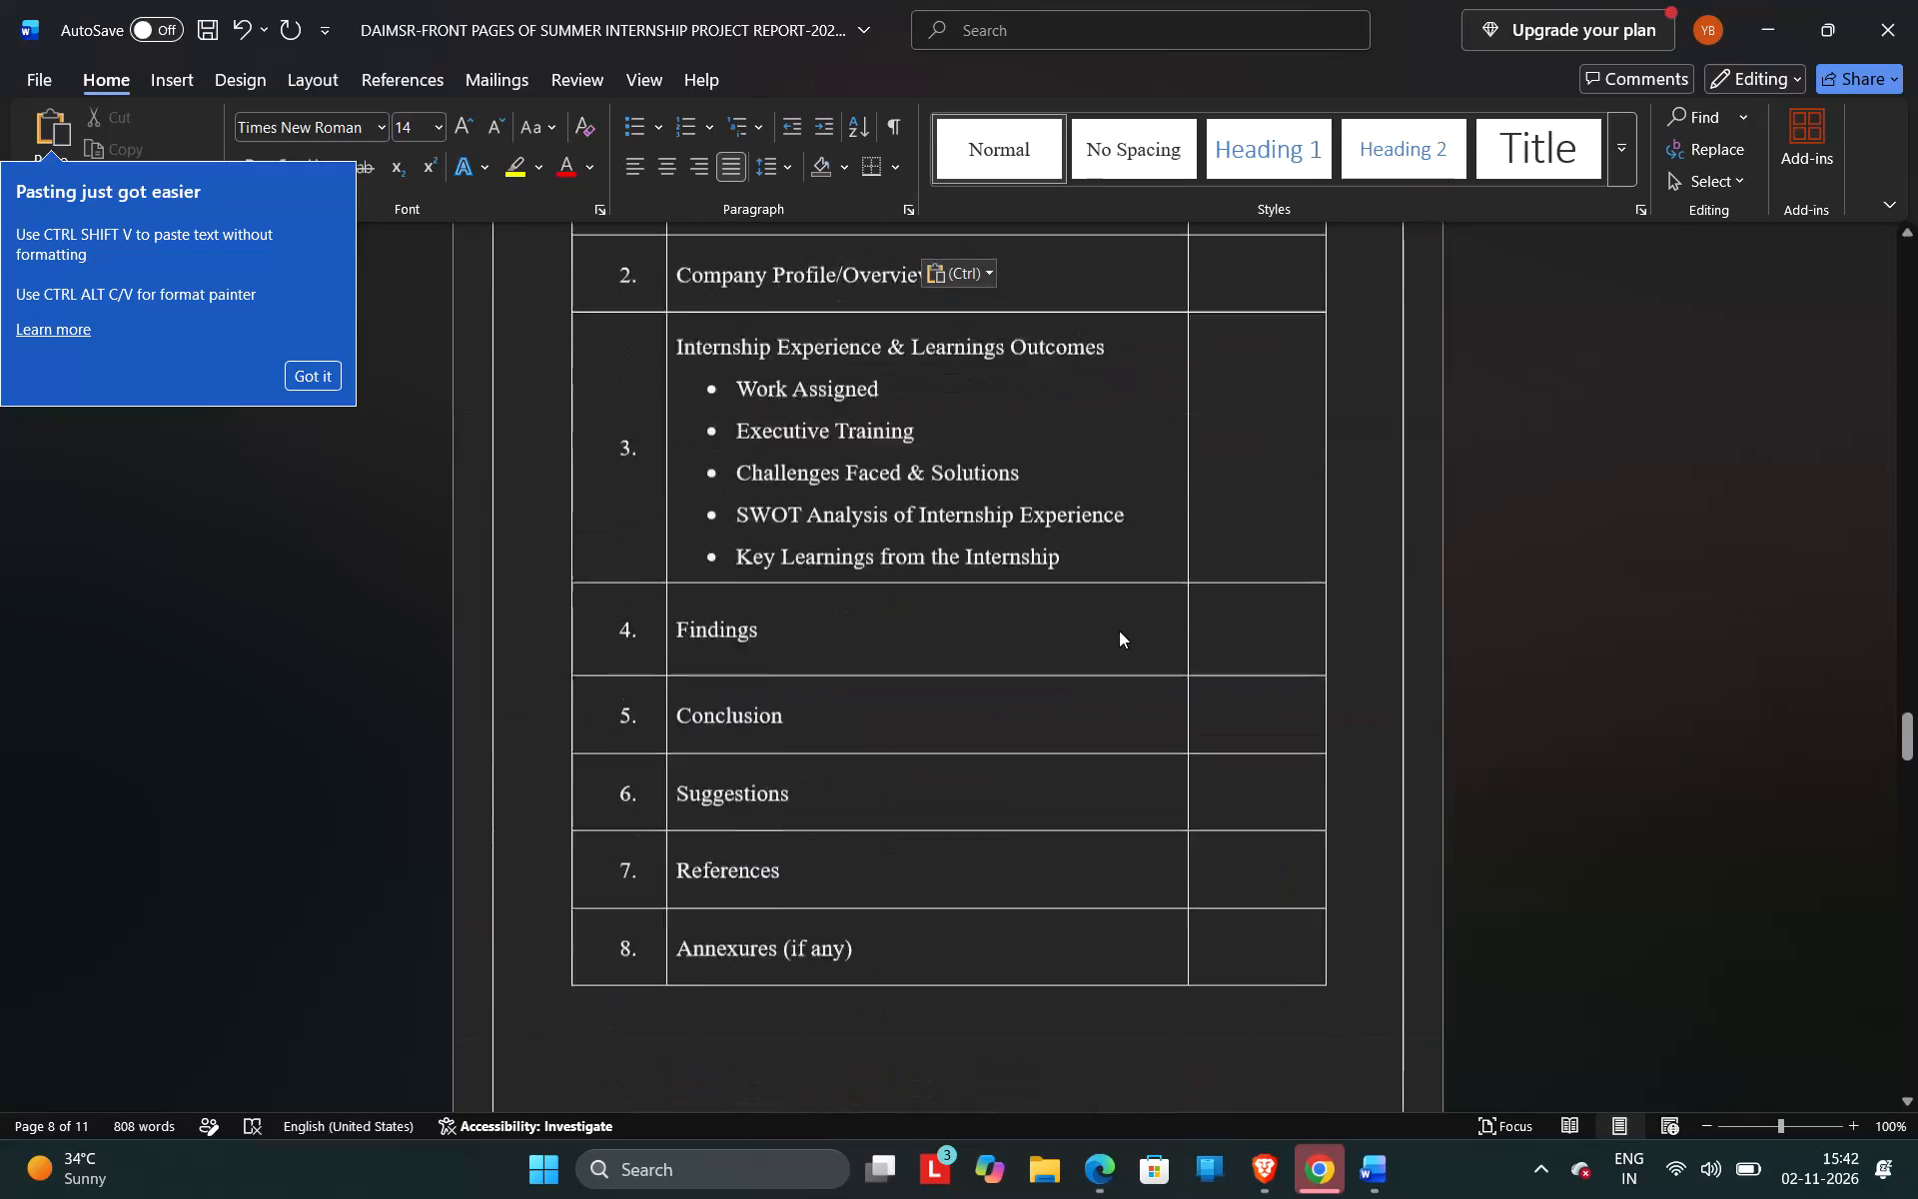
Go back to the Acknowledgement page to review the guide and company mentor details.
scroll(1119, 630, "up", 3)
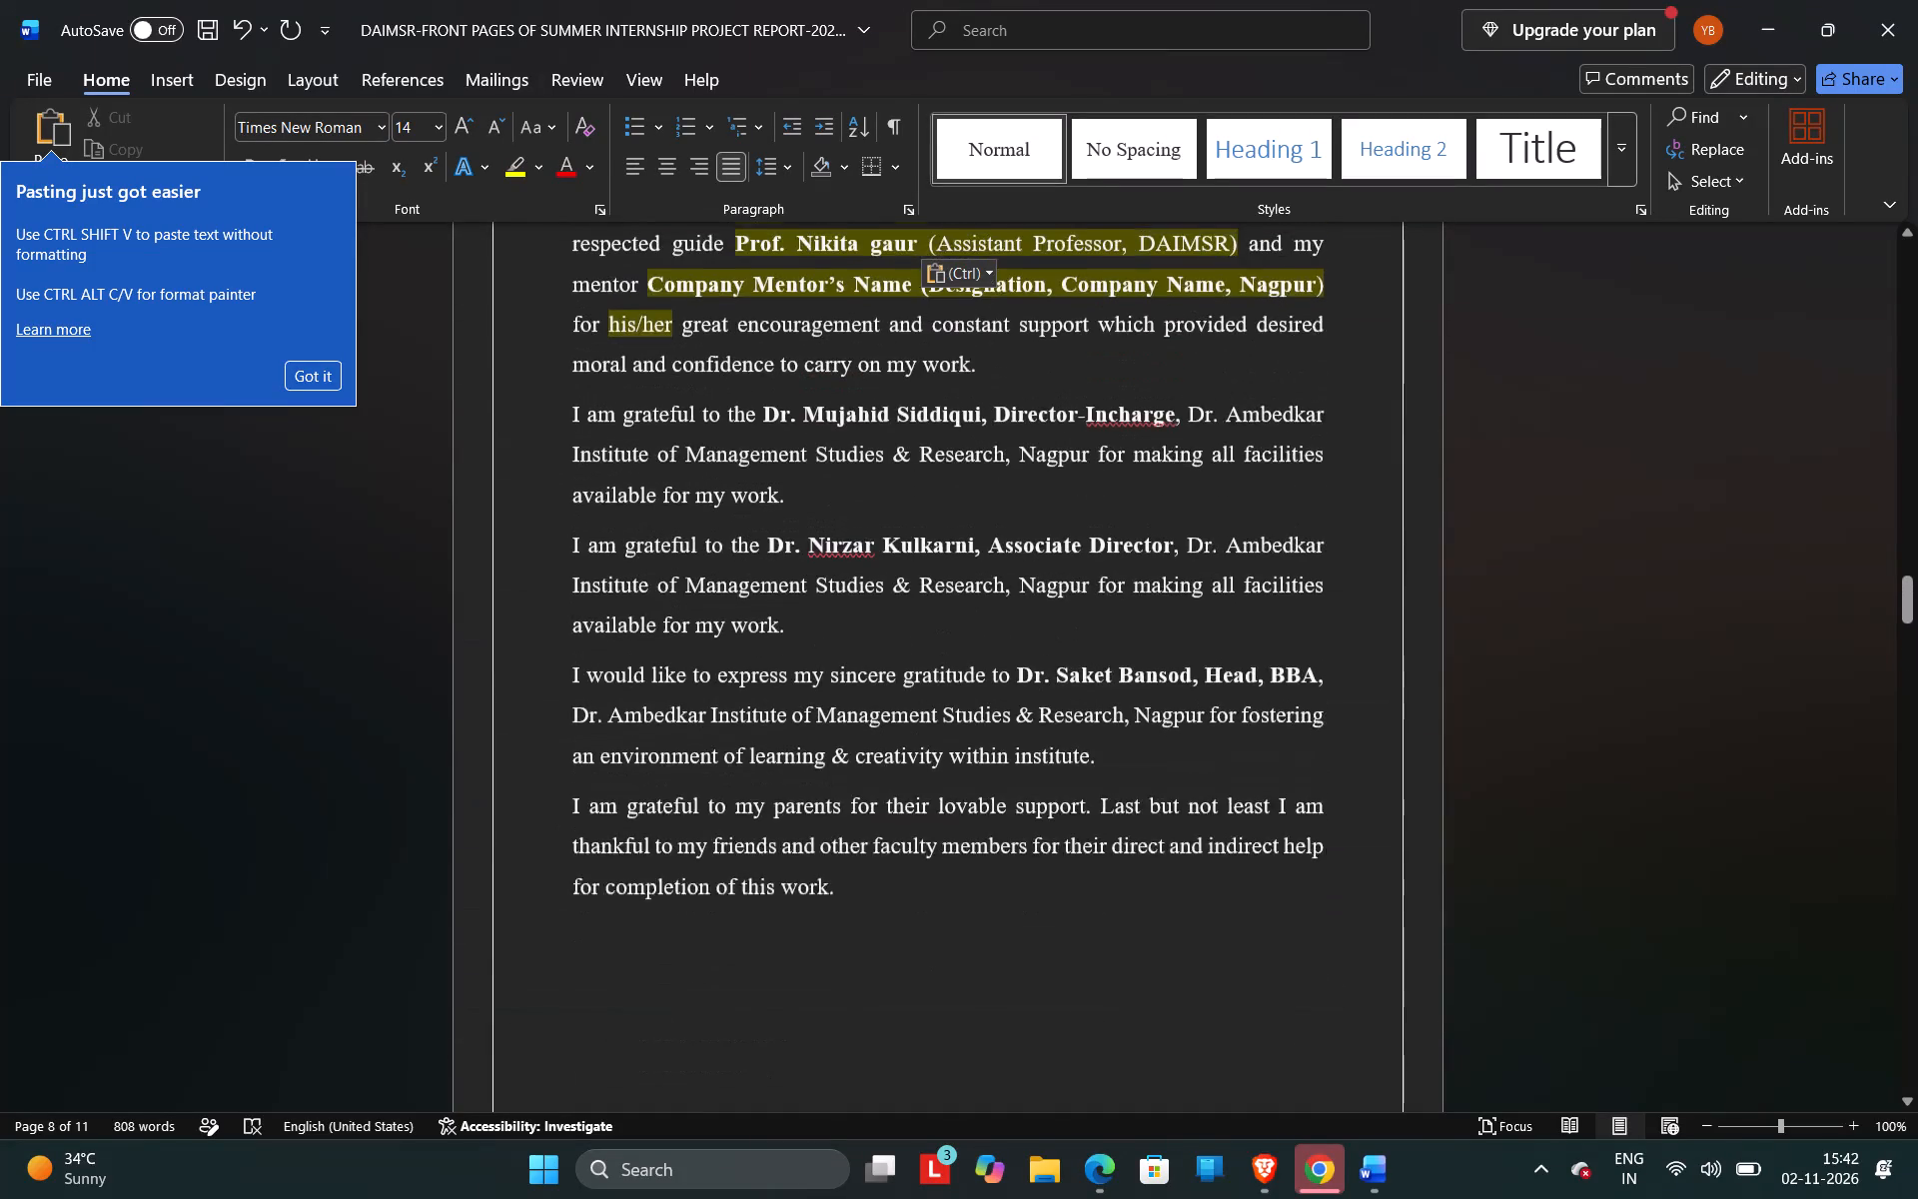
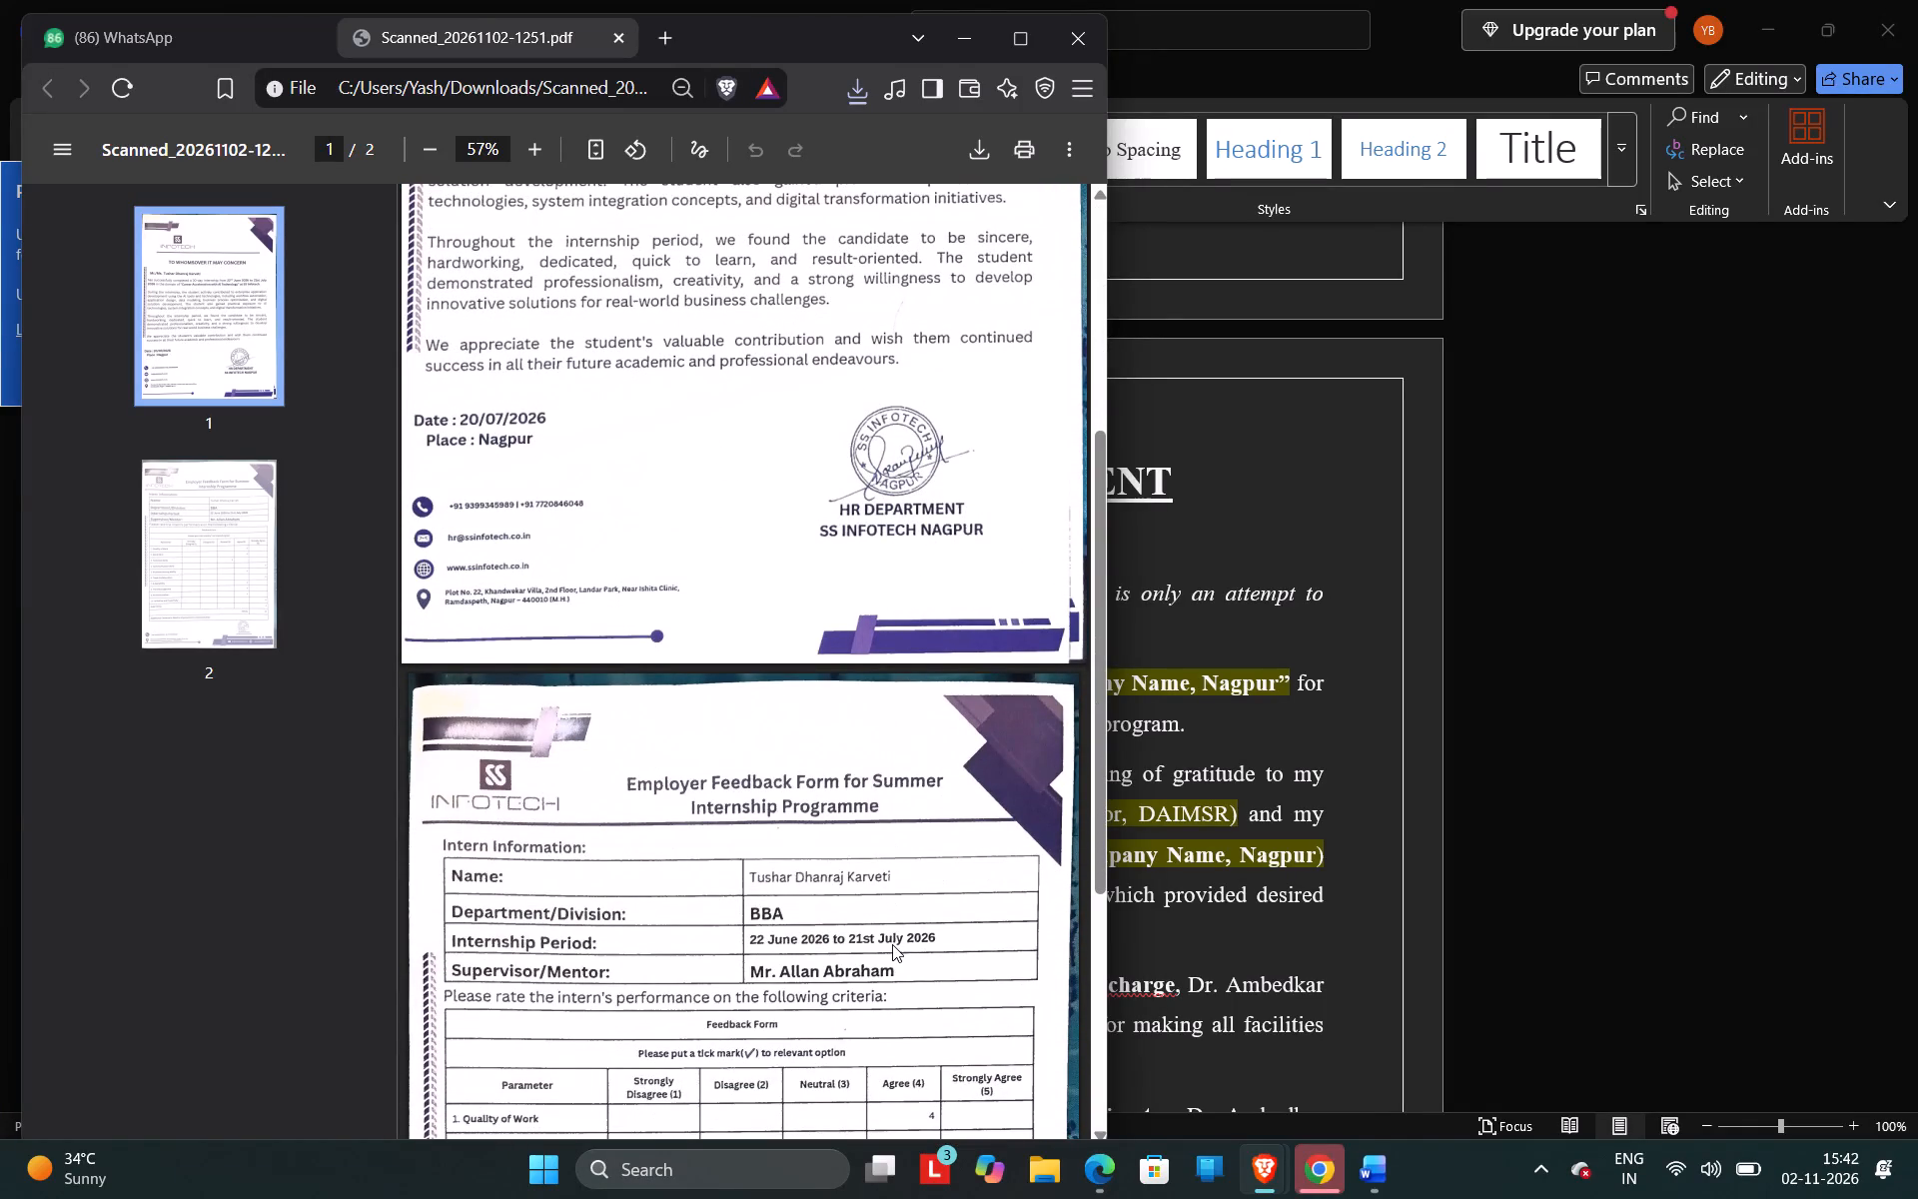
Check the supervisor/mentor entry on the scanned Employer Feedback Form, and put the PDF window away.
left_click_drag(896, 960, 811, 969)
triple_click(811, 969)
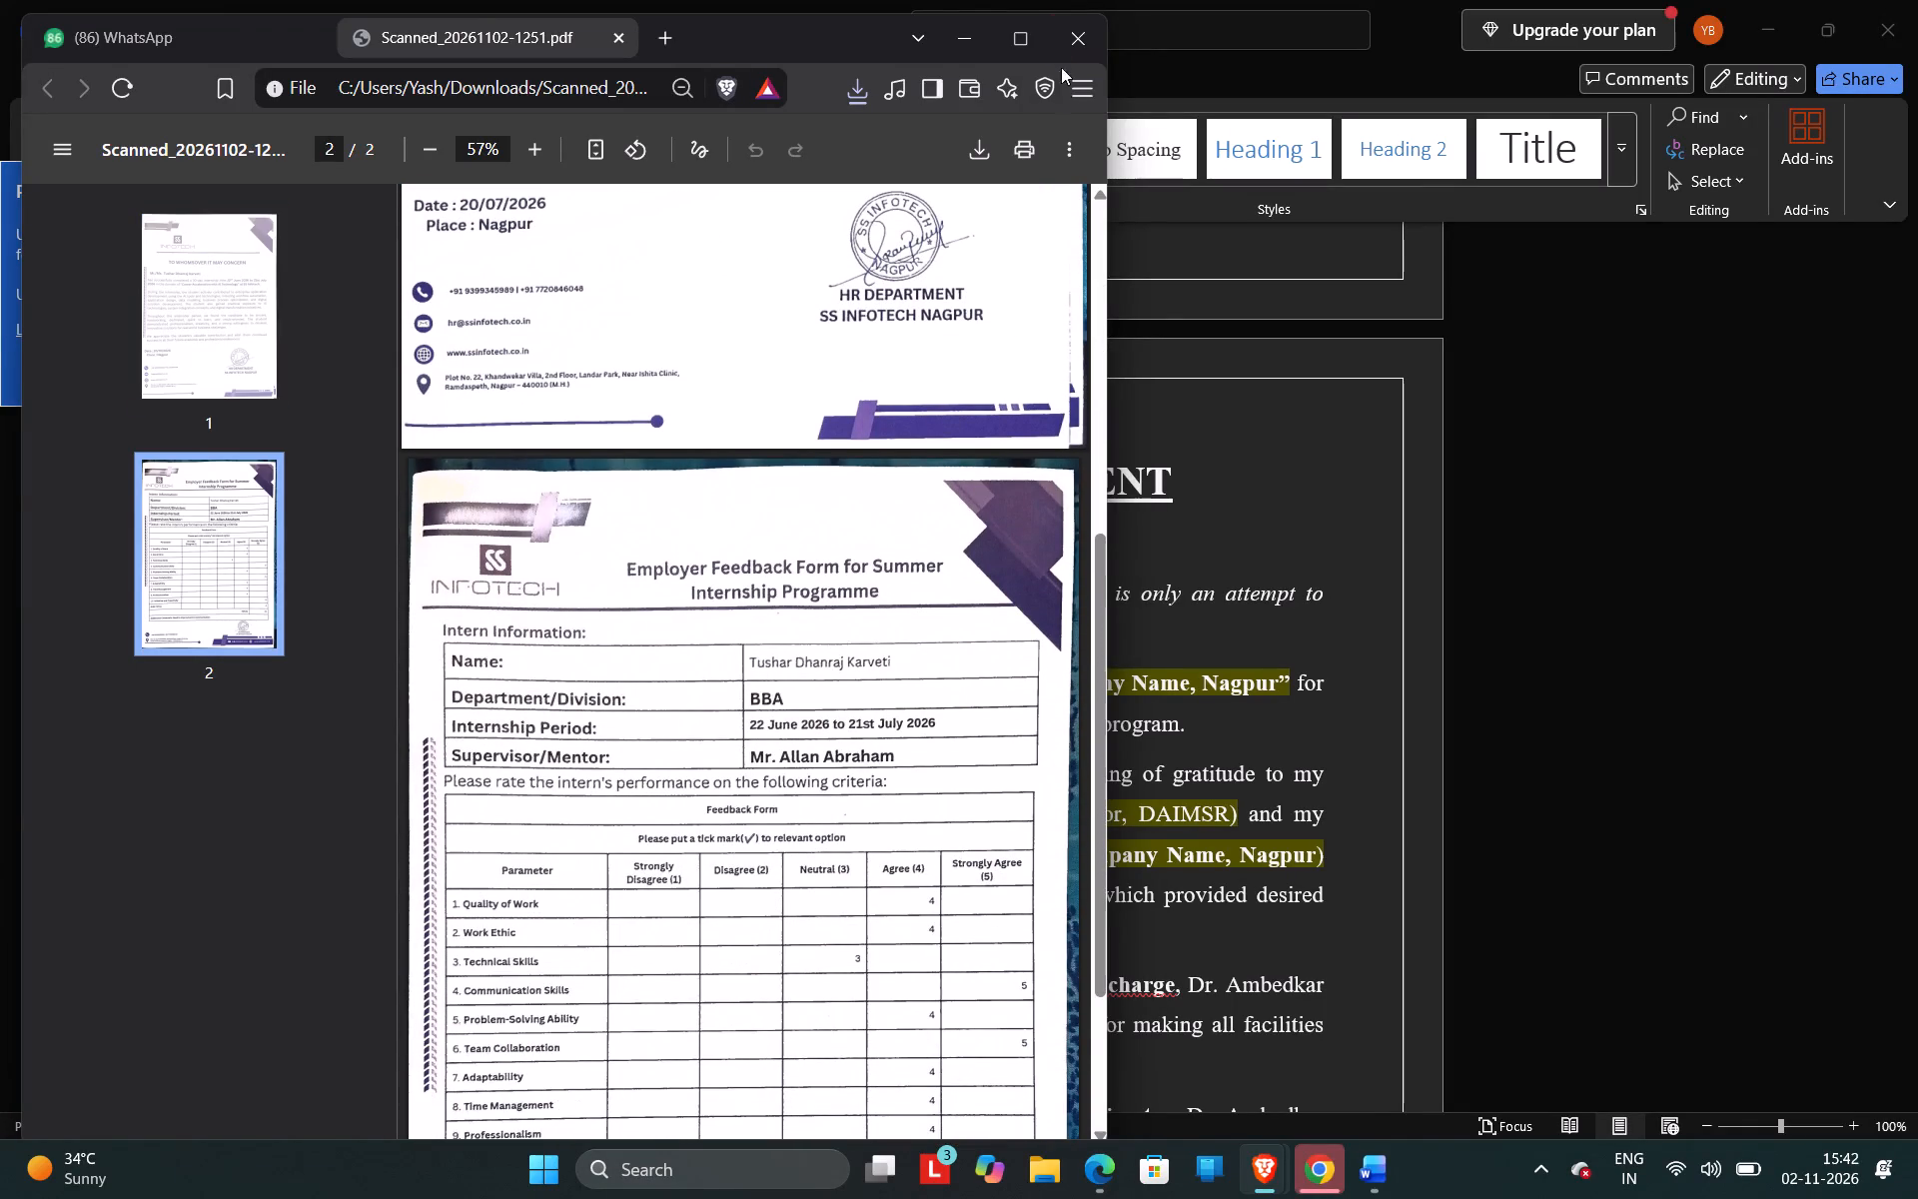
left_click(1064, 47)
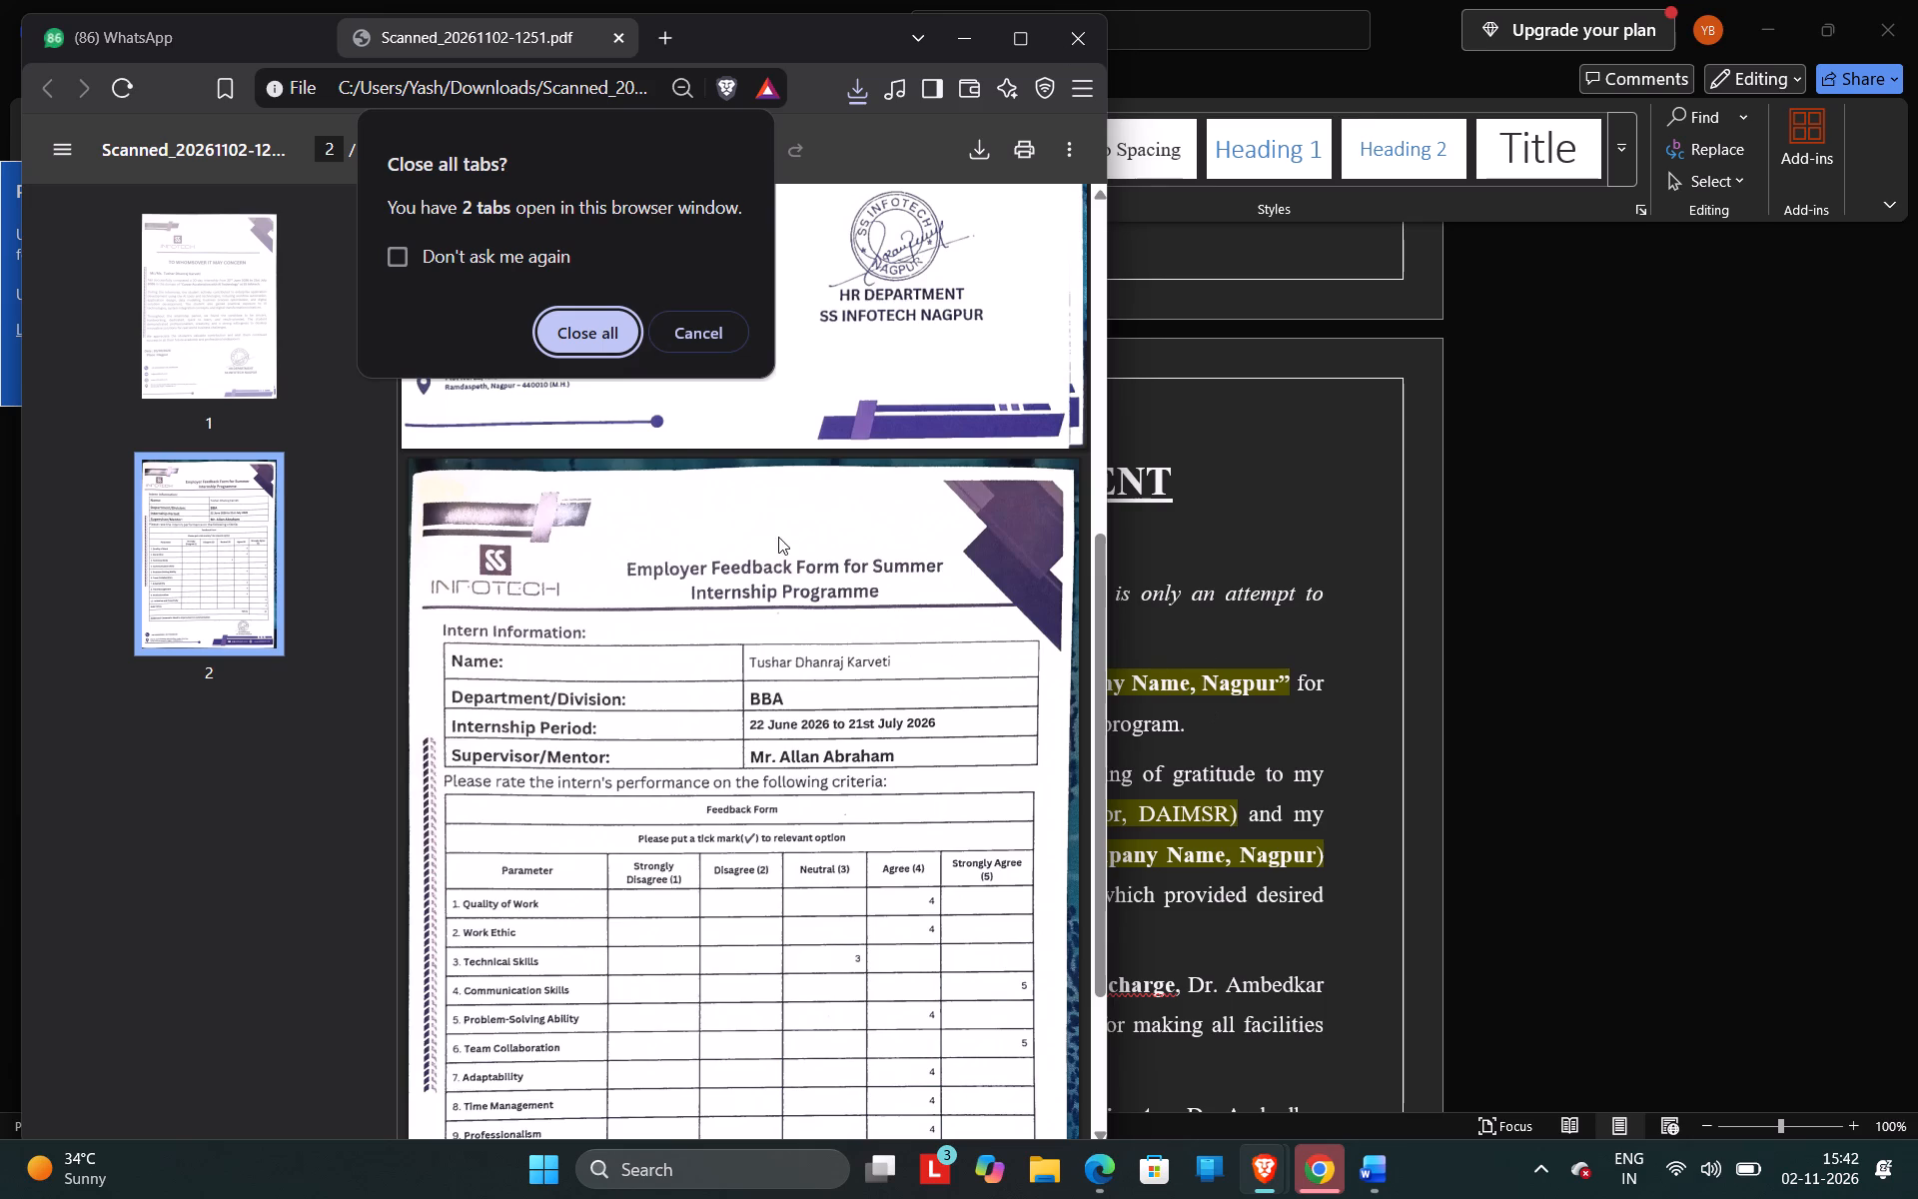
left_click(719, 332)
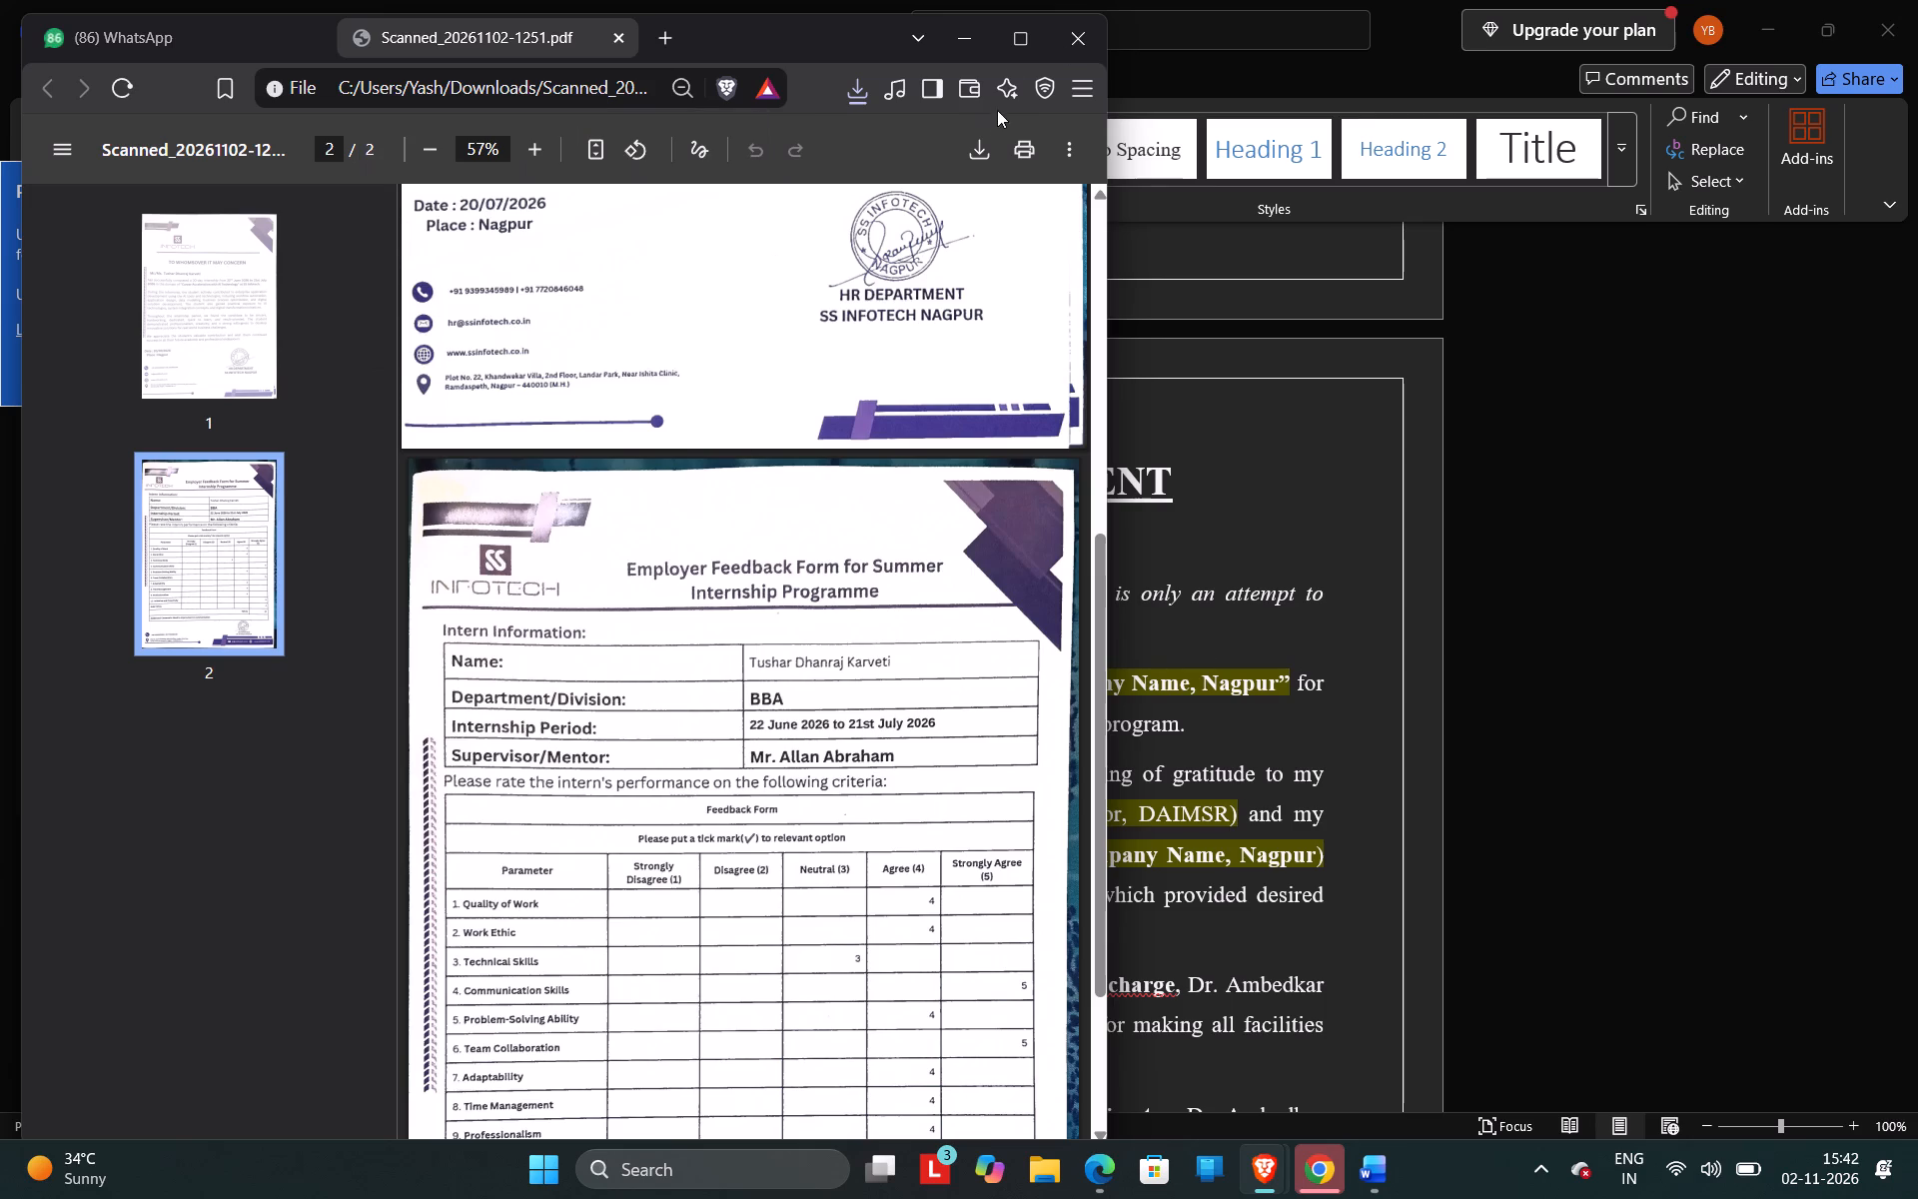
left_click(970, 32)
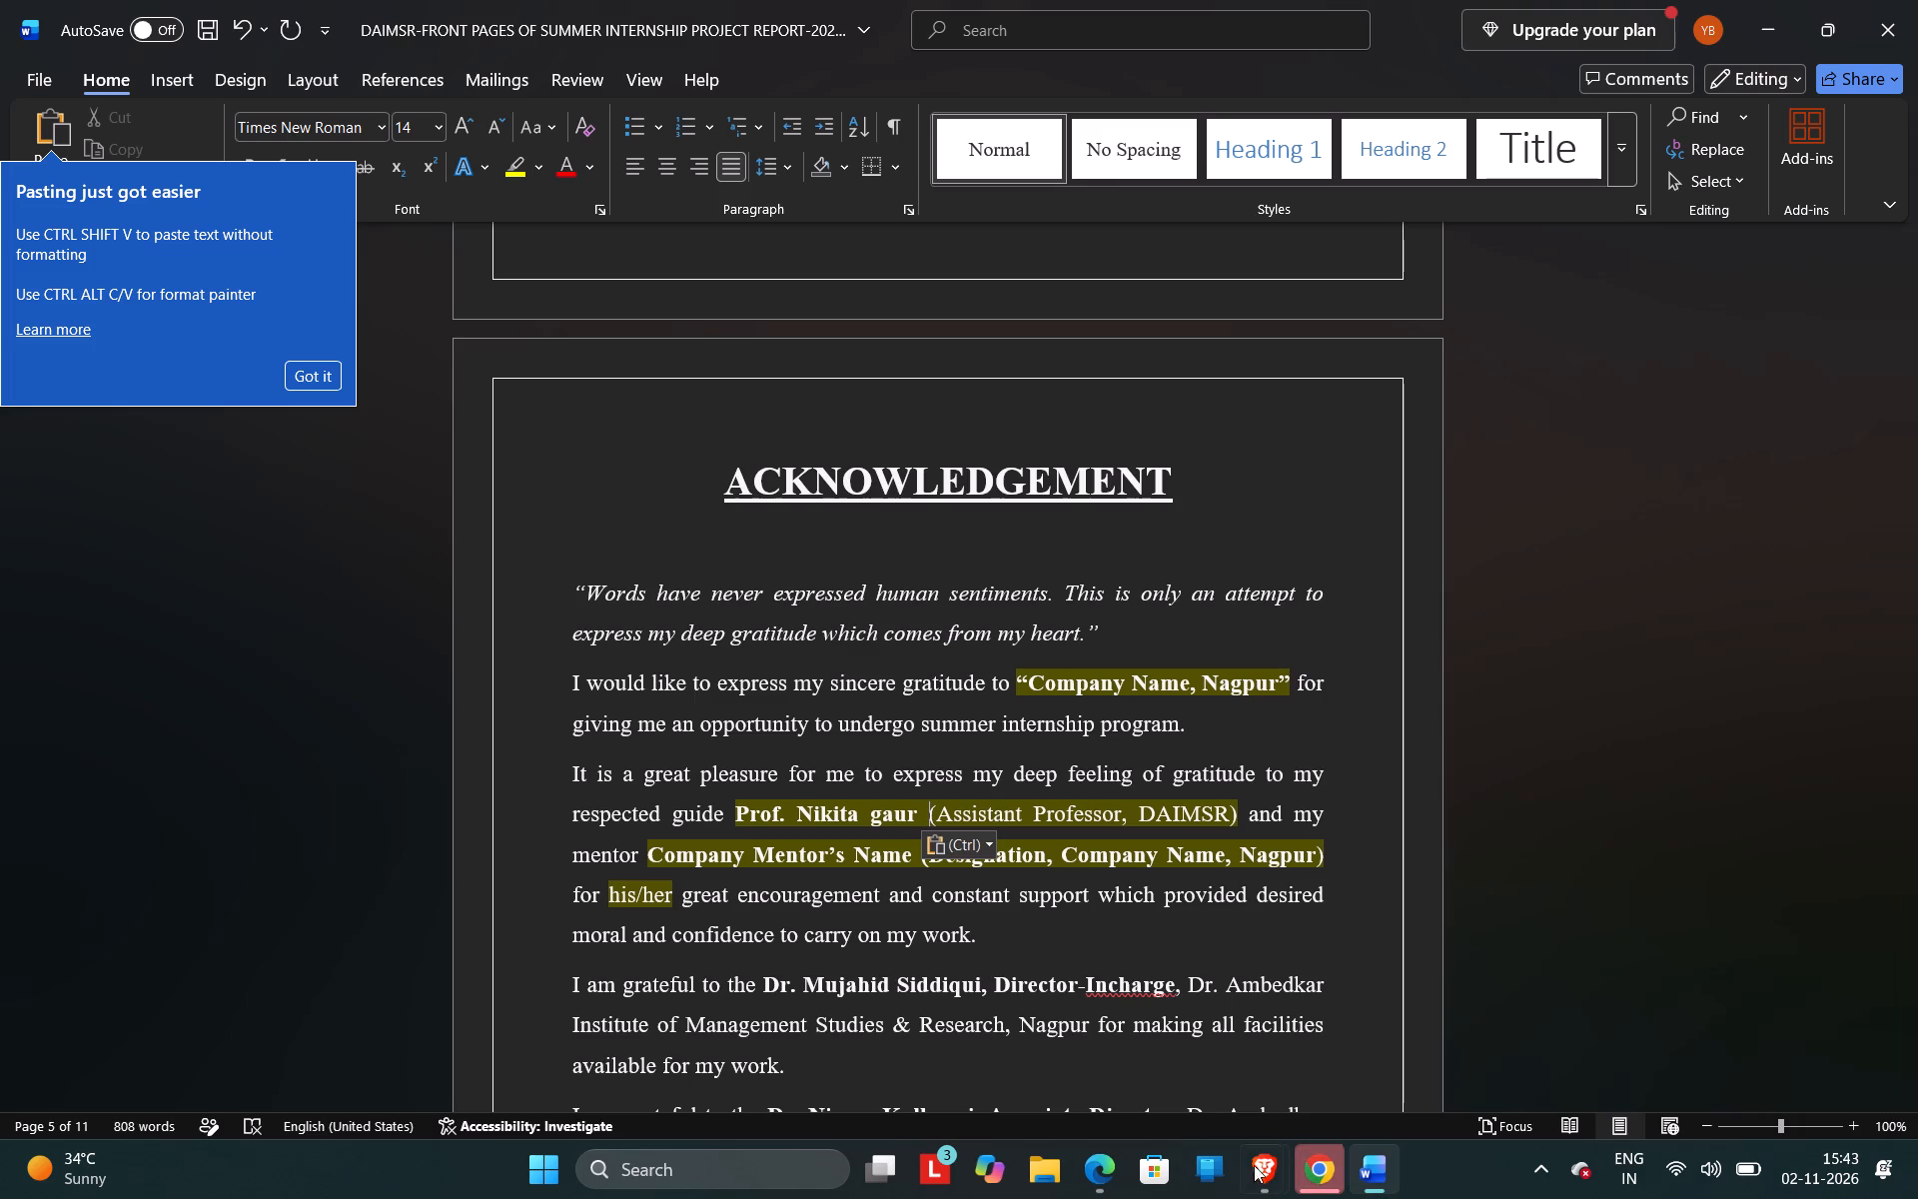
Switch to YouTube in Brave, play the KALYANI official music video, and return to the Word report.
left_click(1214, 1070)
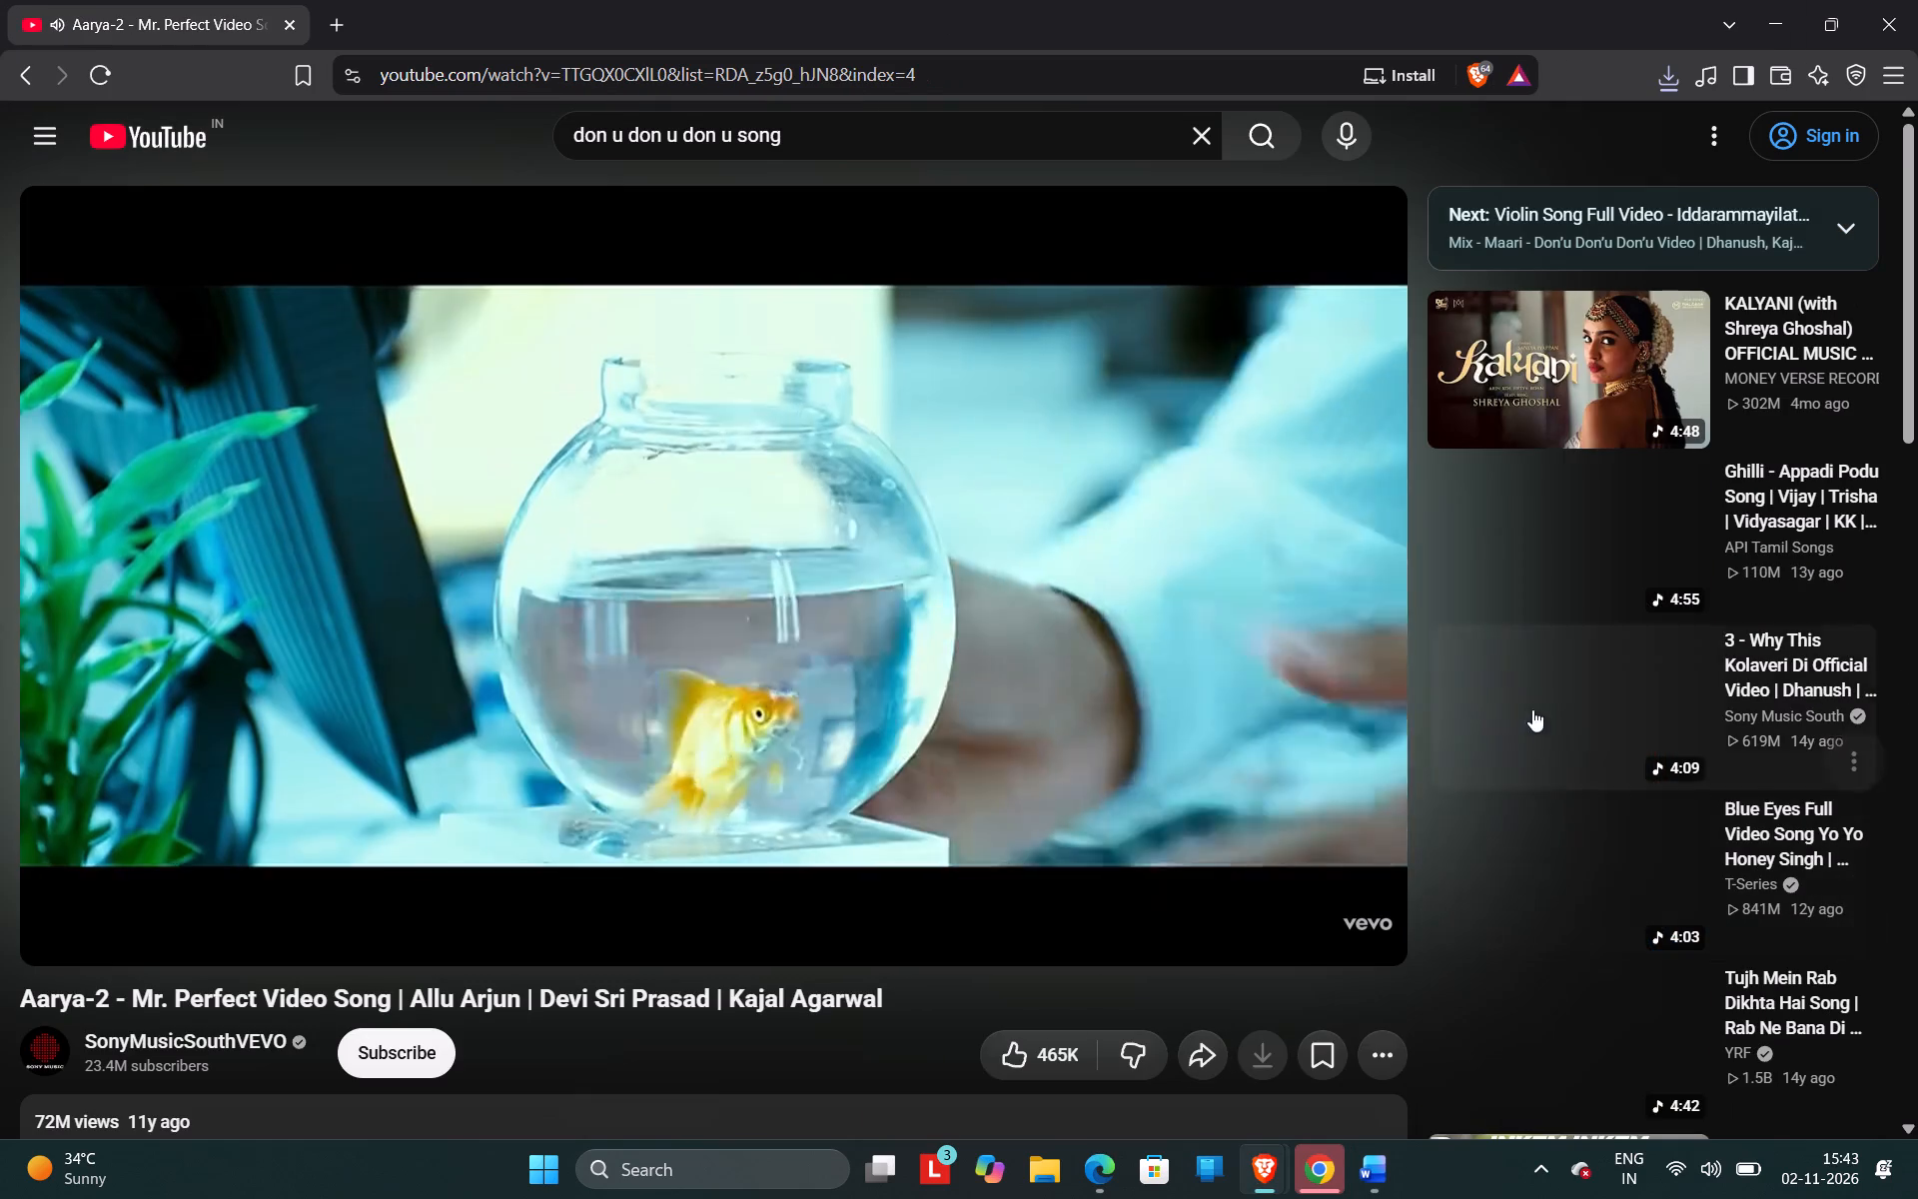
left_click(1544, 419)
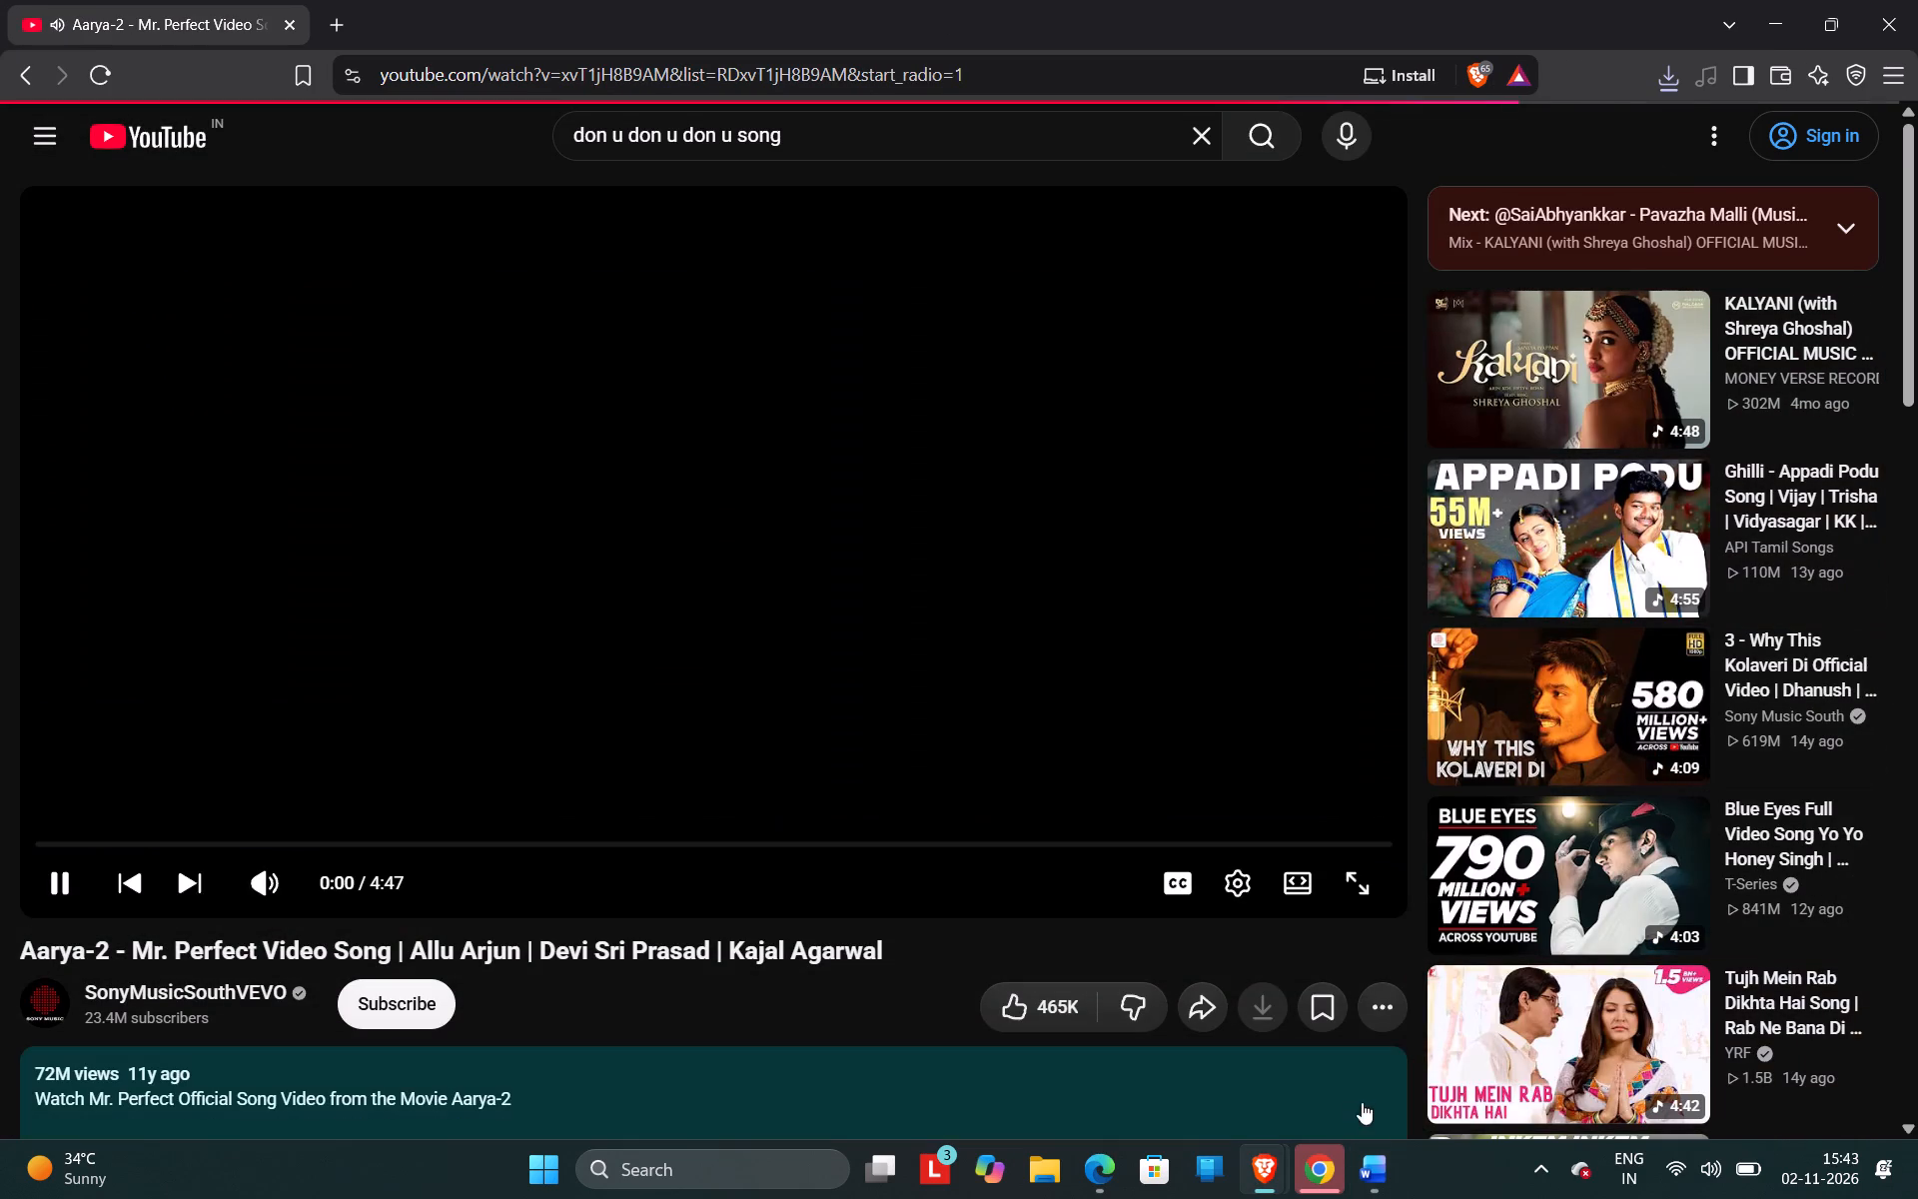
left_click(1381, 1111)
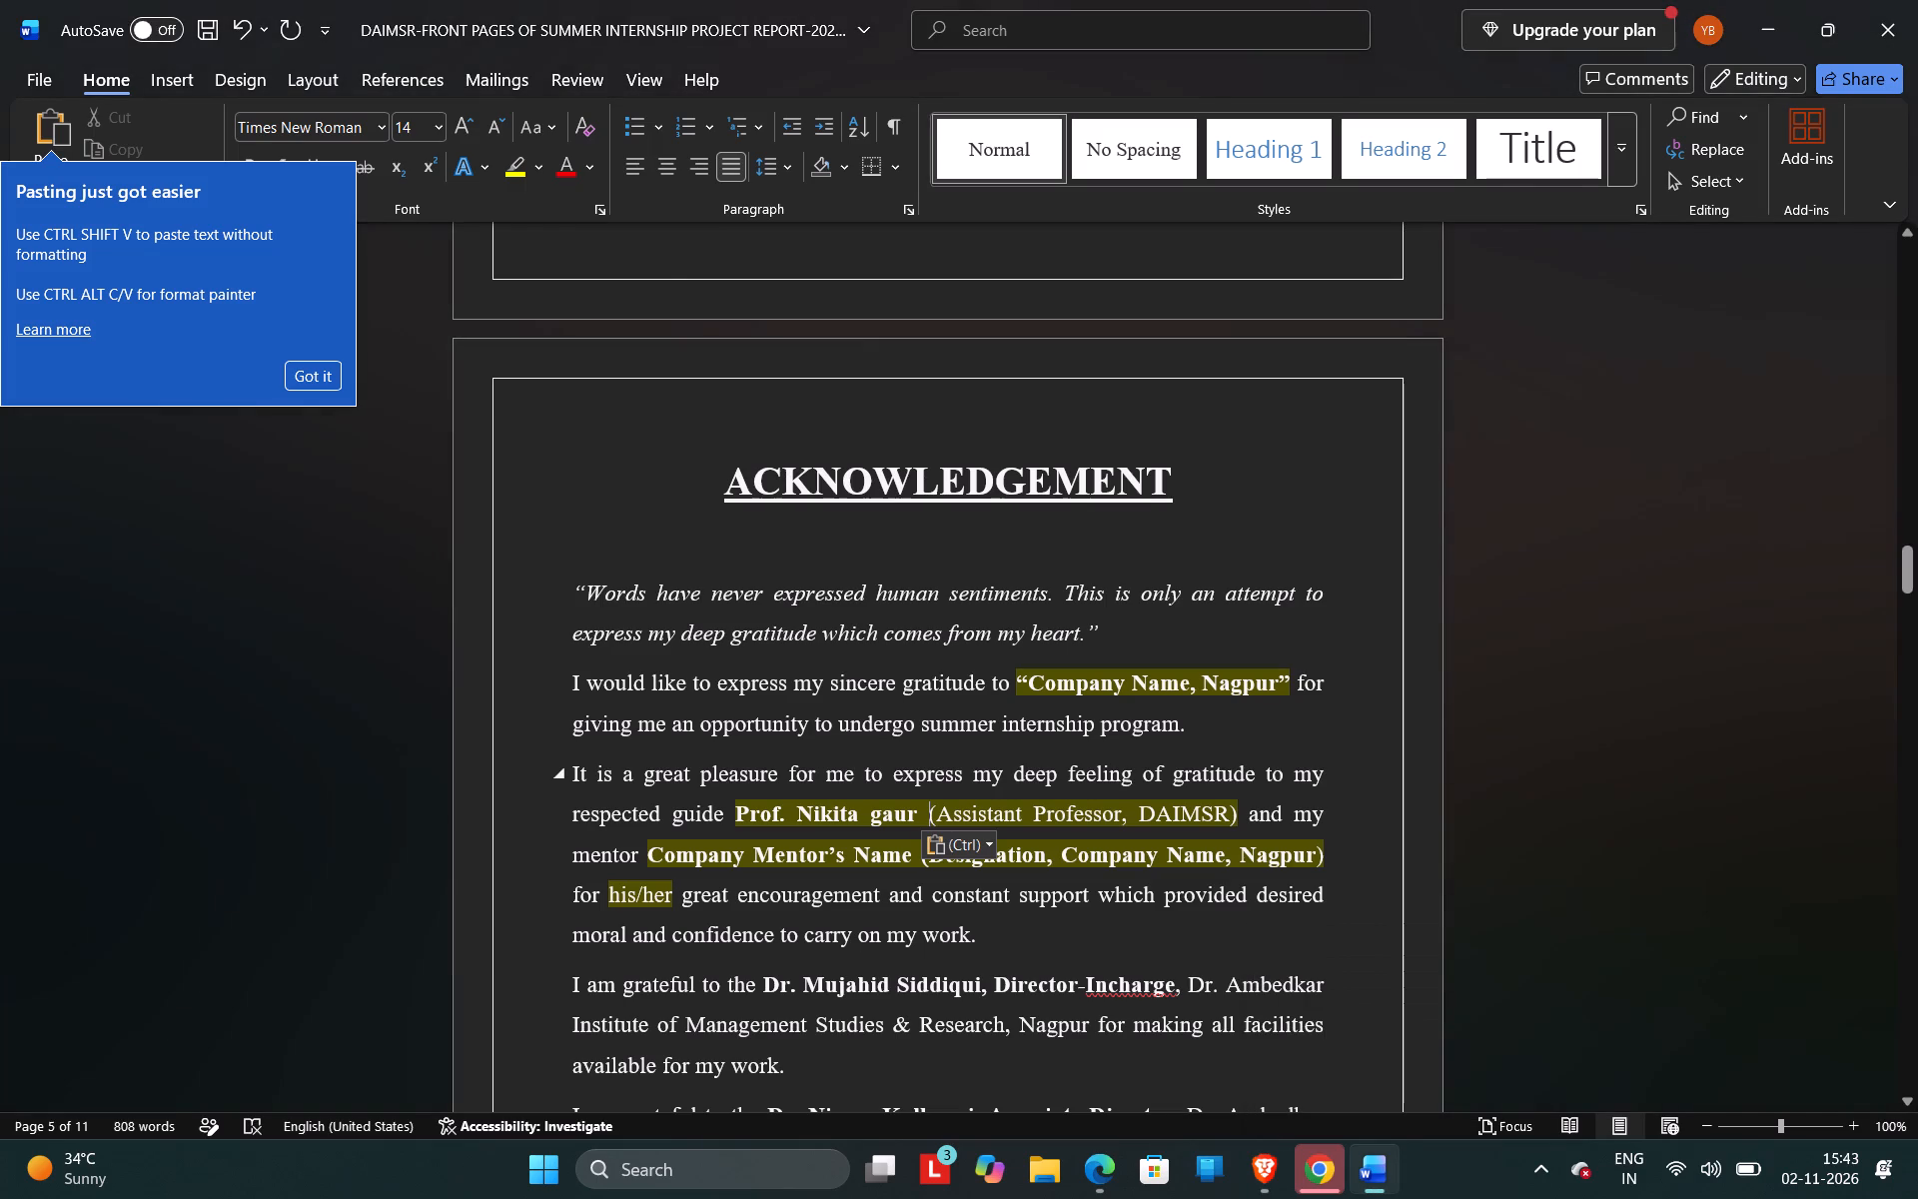
Replace the "Company Mentor's Name" placeholder in the Acknowledgement with "Mr." and the mentor's name as given on the feedback form.
left_click(917, 867)
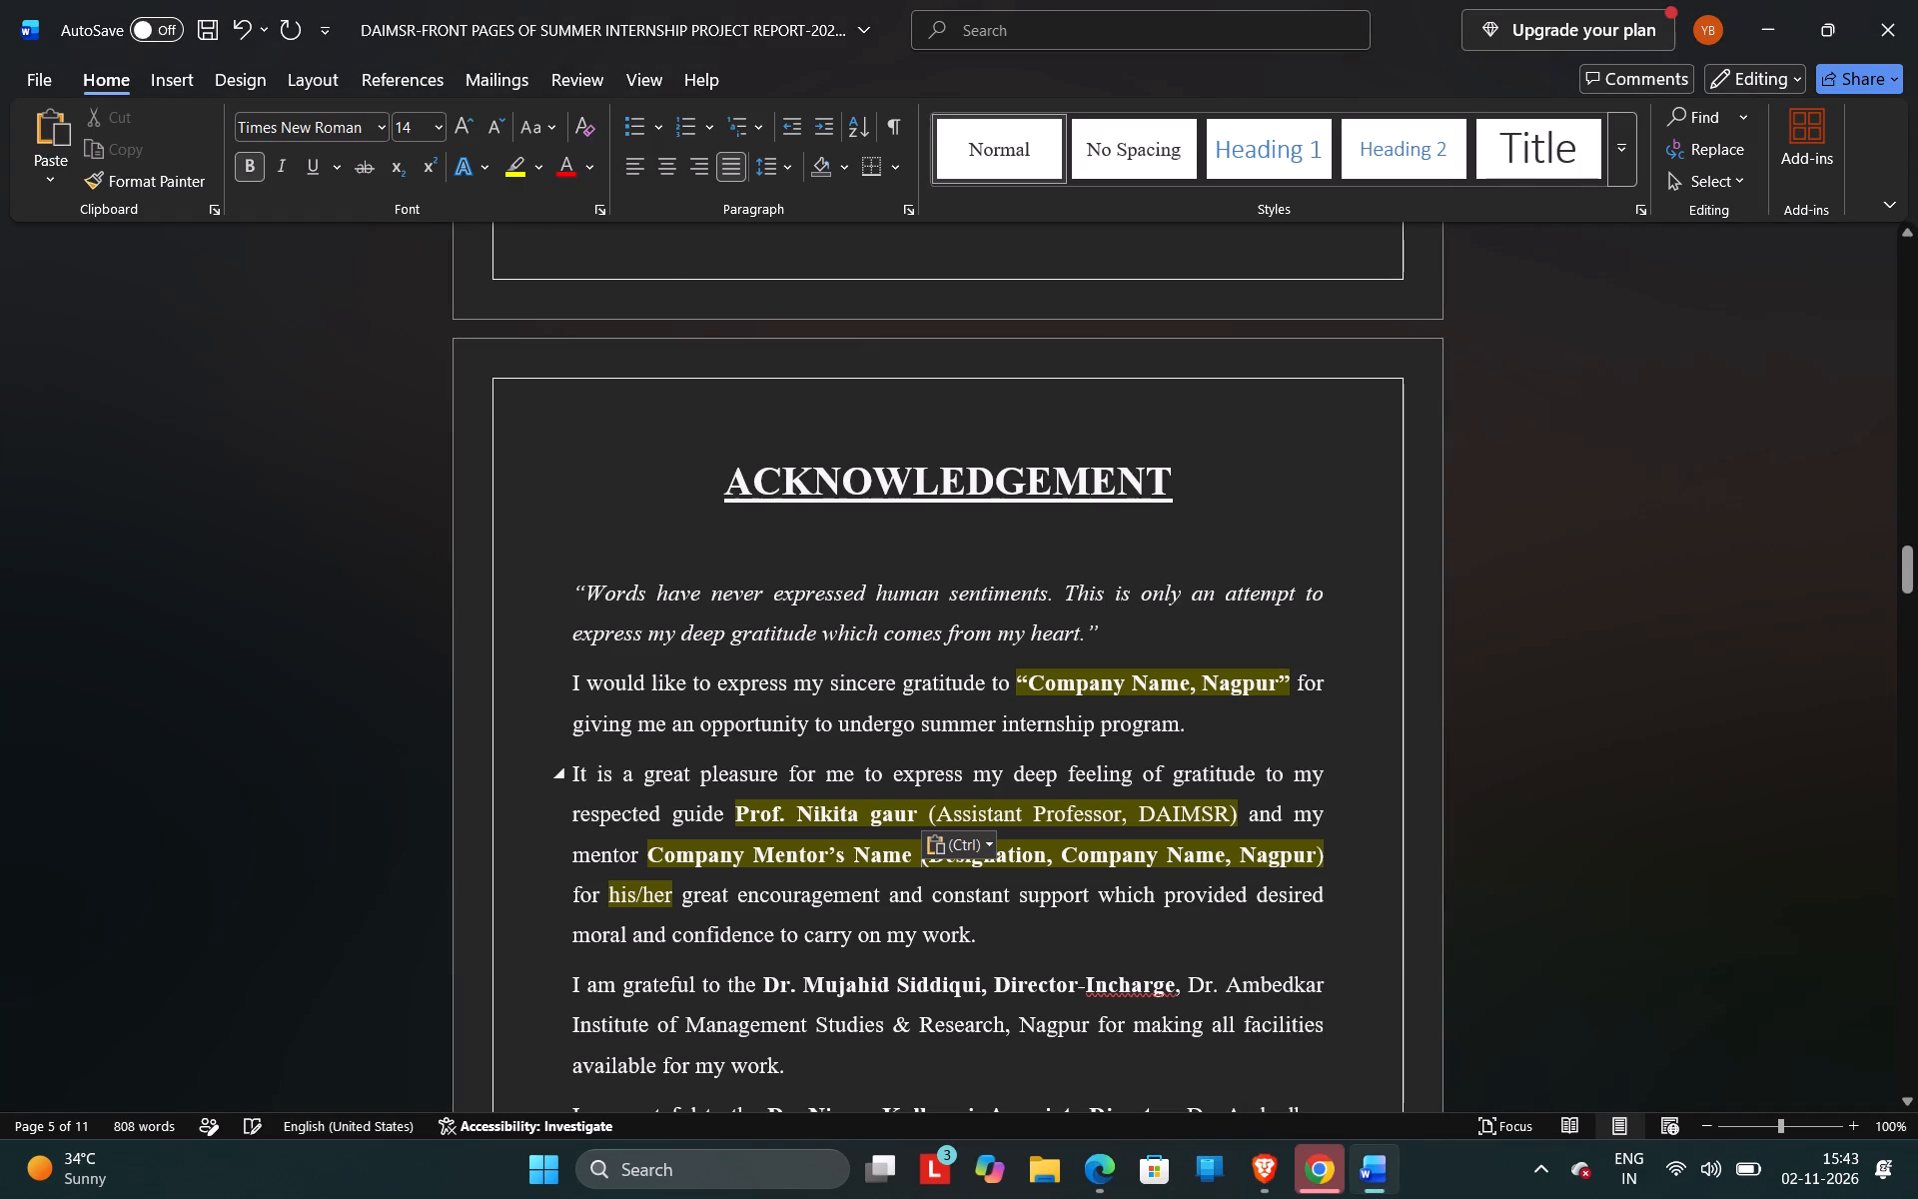
key("BackSpace")
key("BackSpace")
key("BackSpace")
key("BackSpace")
key("BackSpace")
key("BackSpace")
key("BackSpace")
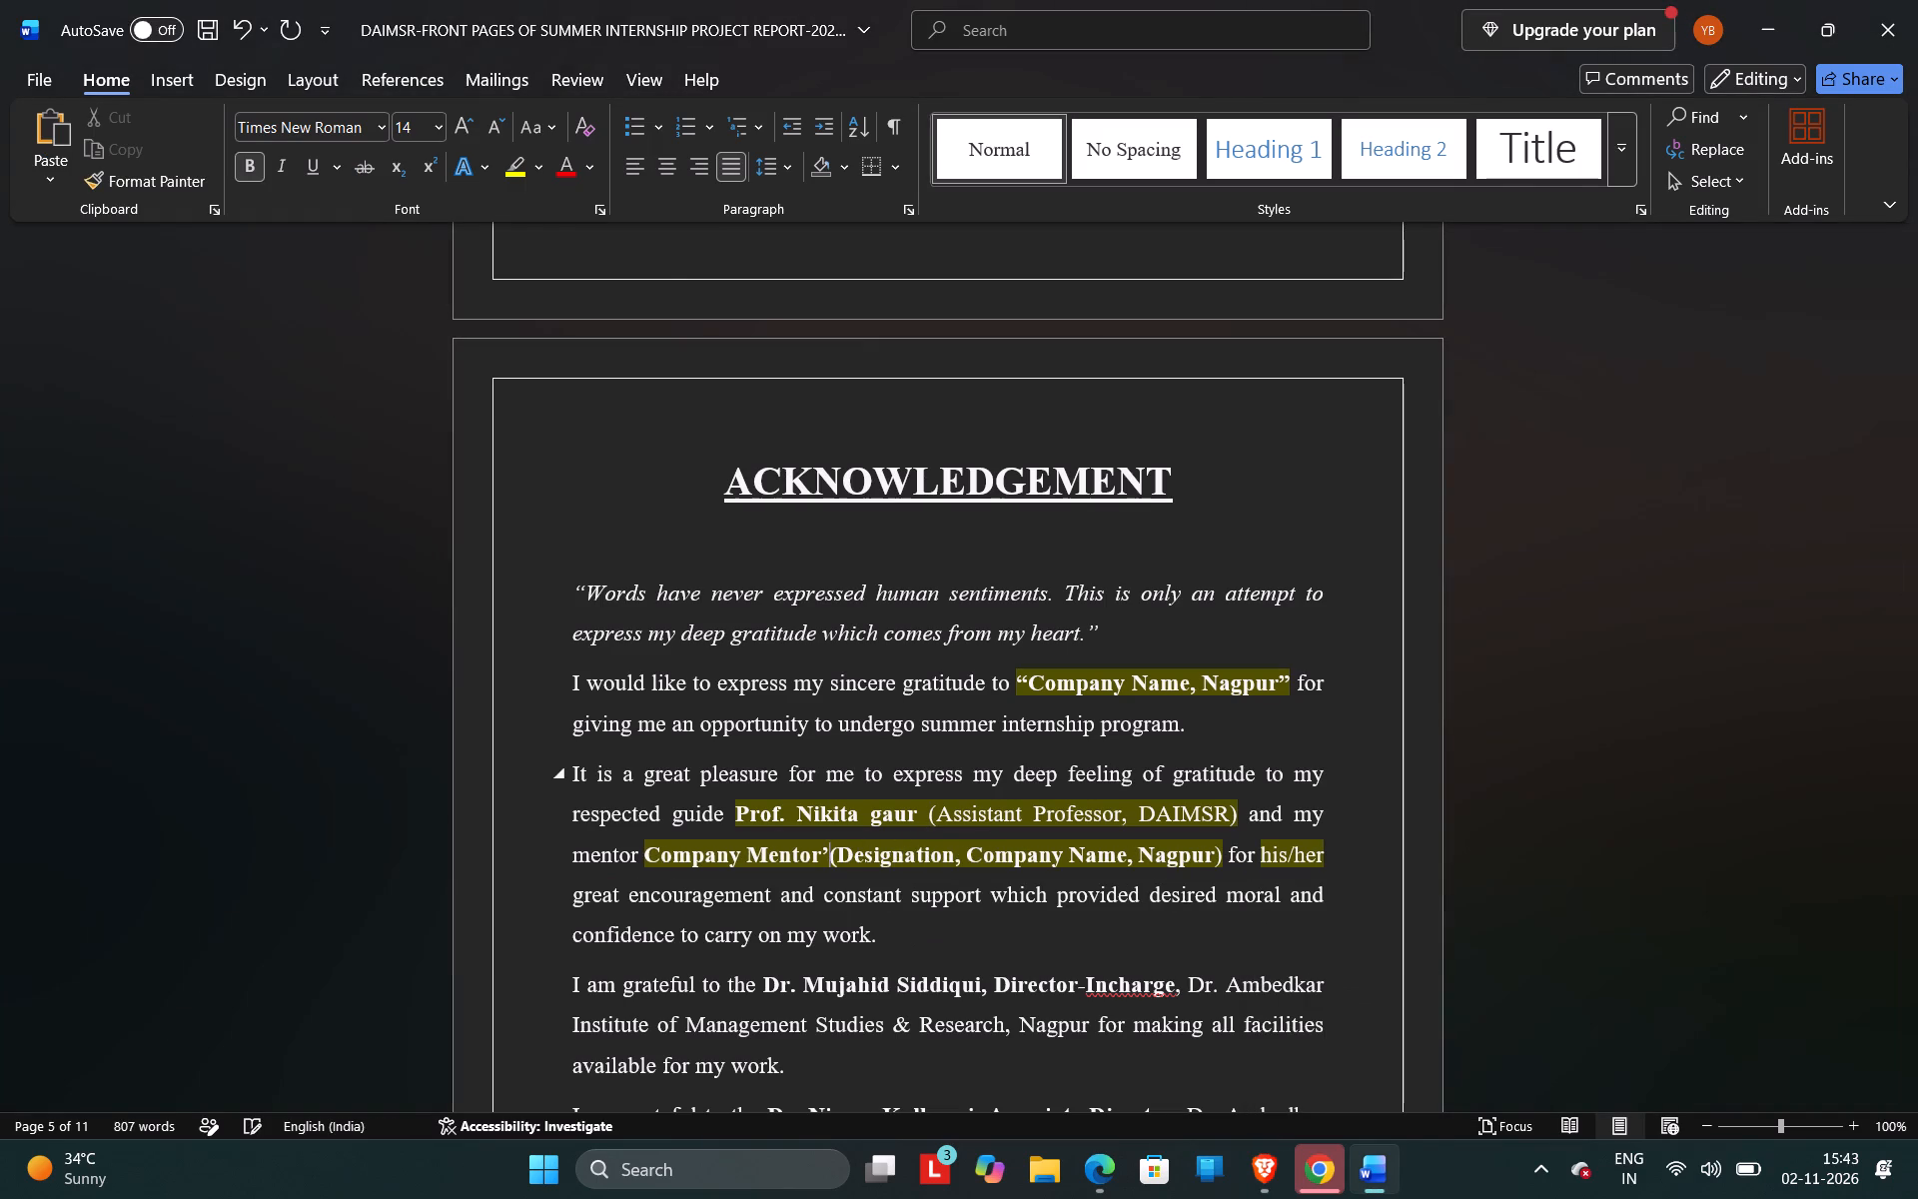
key("BackSpace")
key("BackSpace")
key("BackSpace")
key("BackSpace")
key("BackSpace")
key("BackSpace")
key("BackSpace")
key("BackSpace")
key("BackSpace")
key("BackSpace")
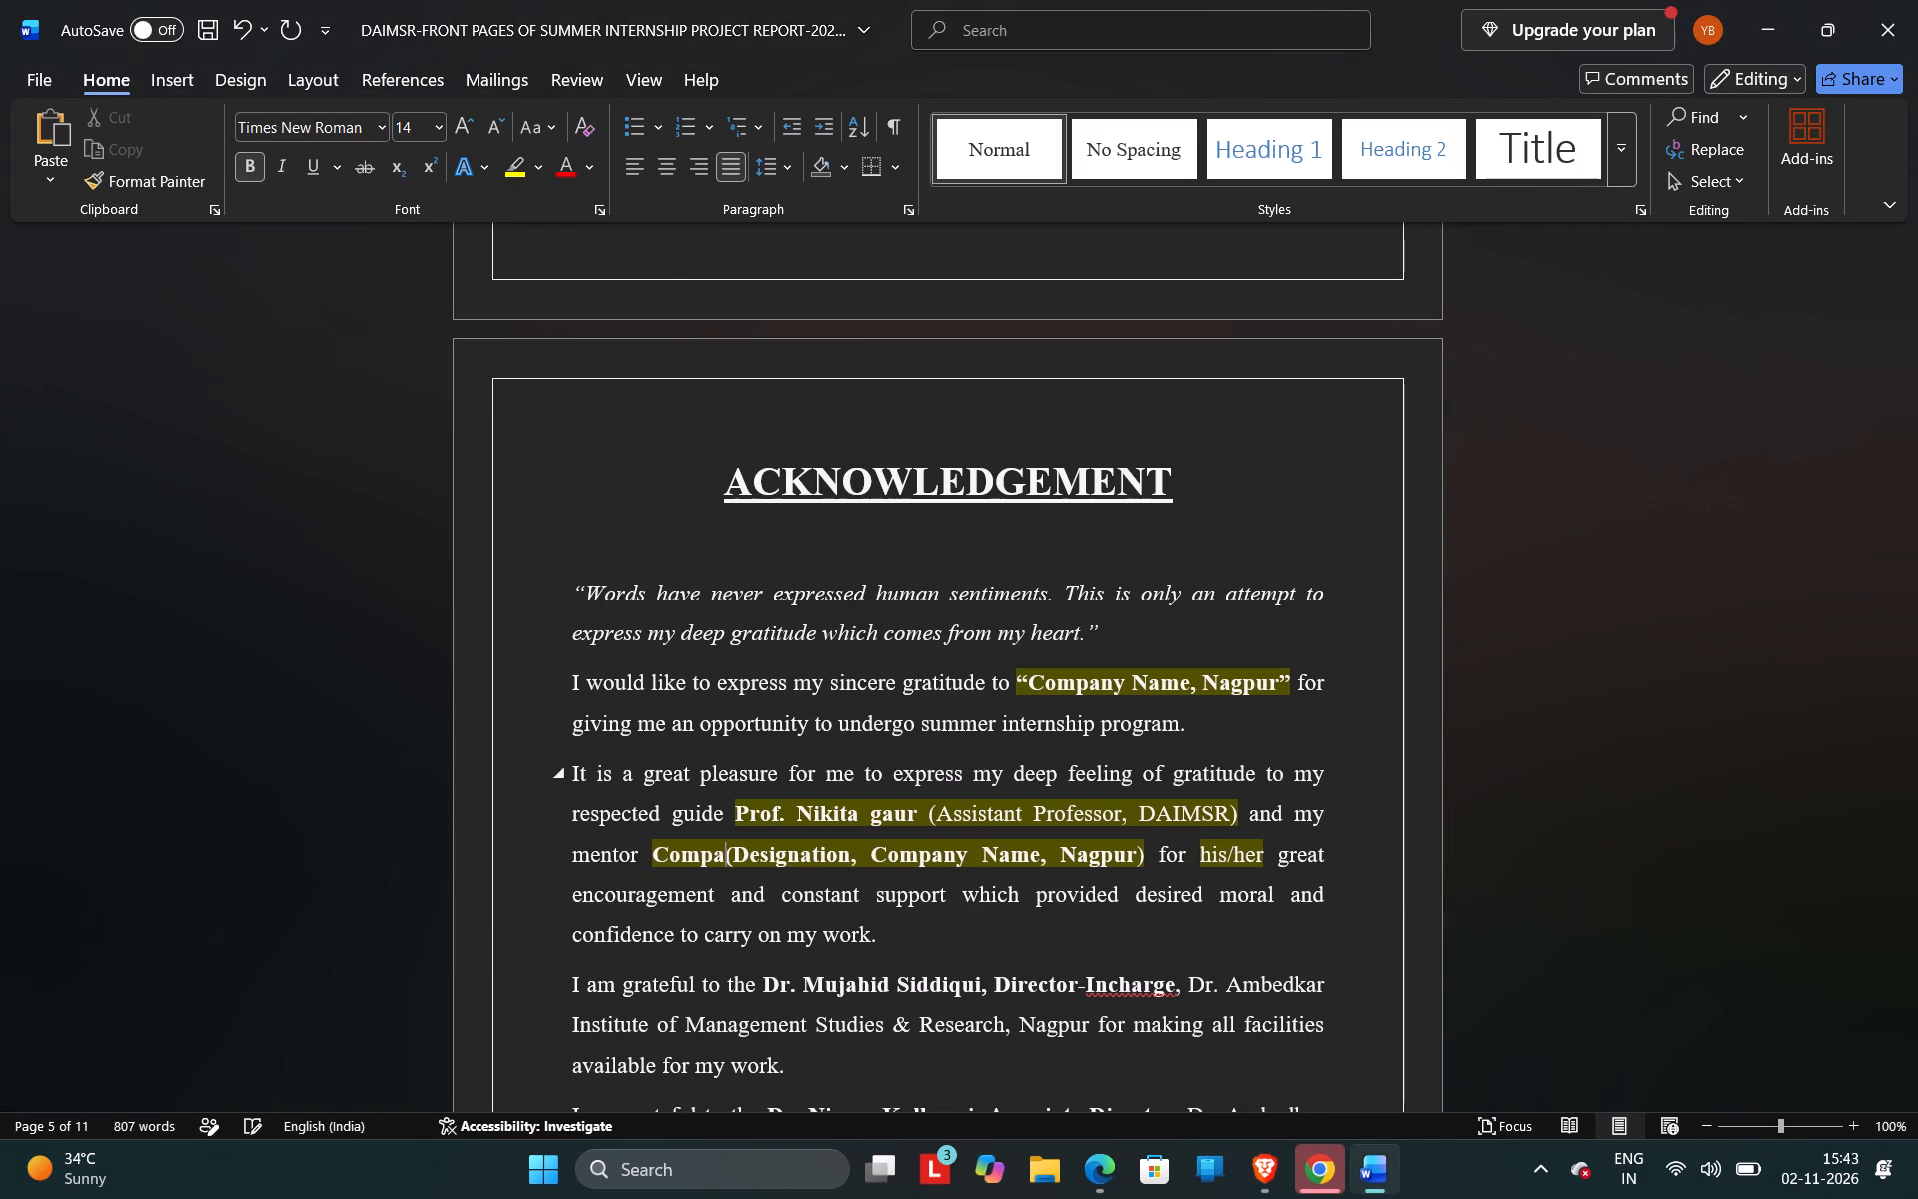
key("BackSpace")
key("BackSpace")
key("BackSpace")
key("BackSpace")
key("BackSpace")
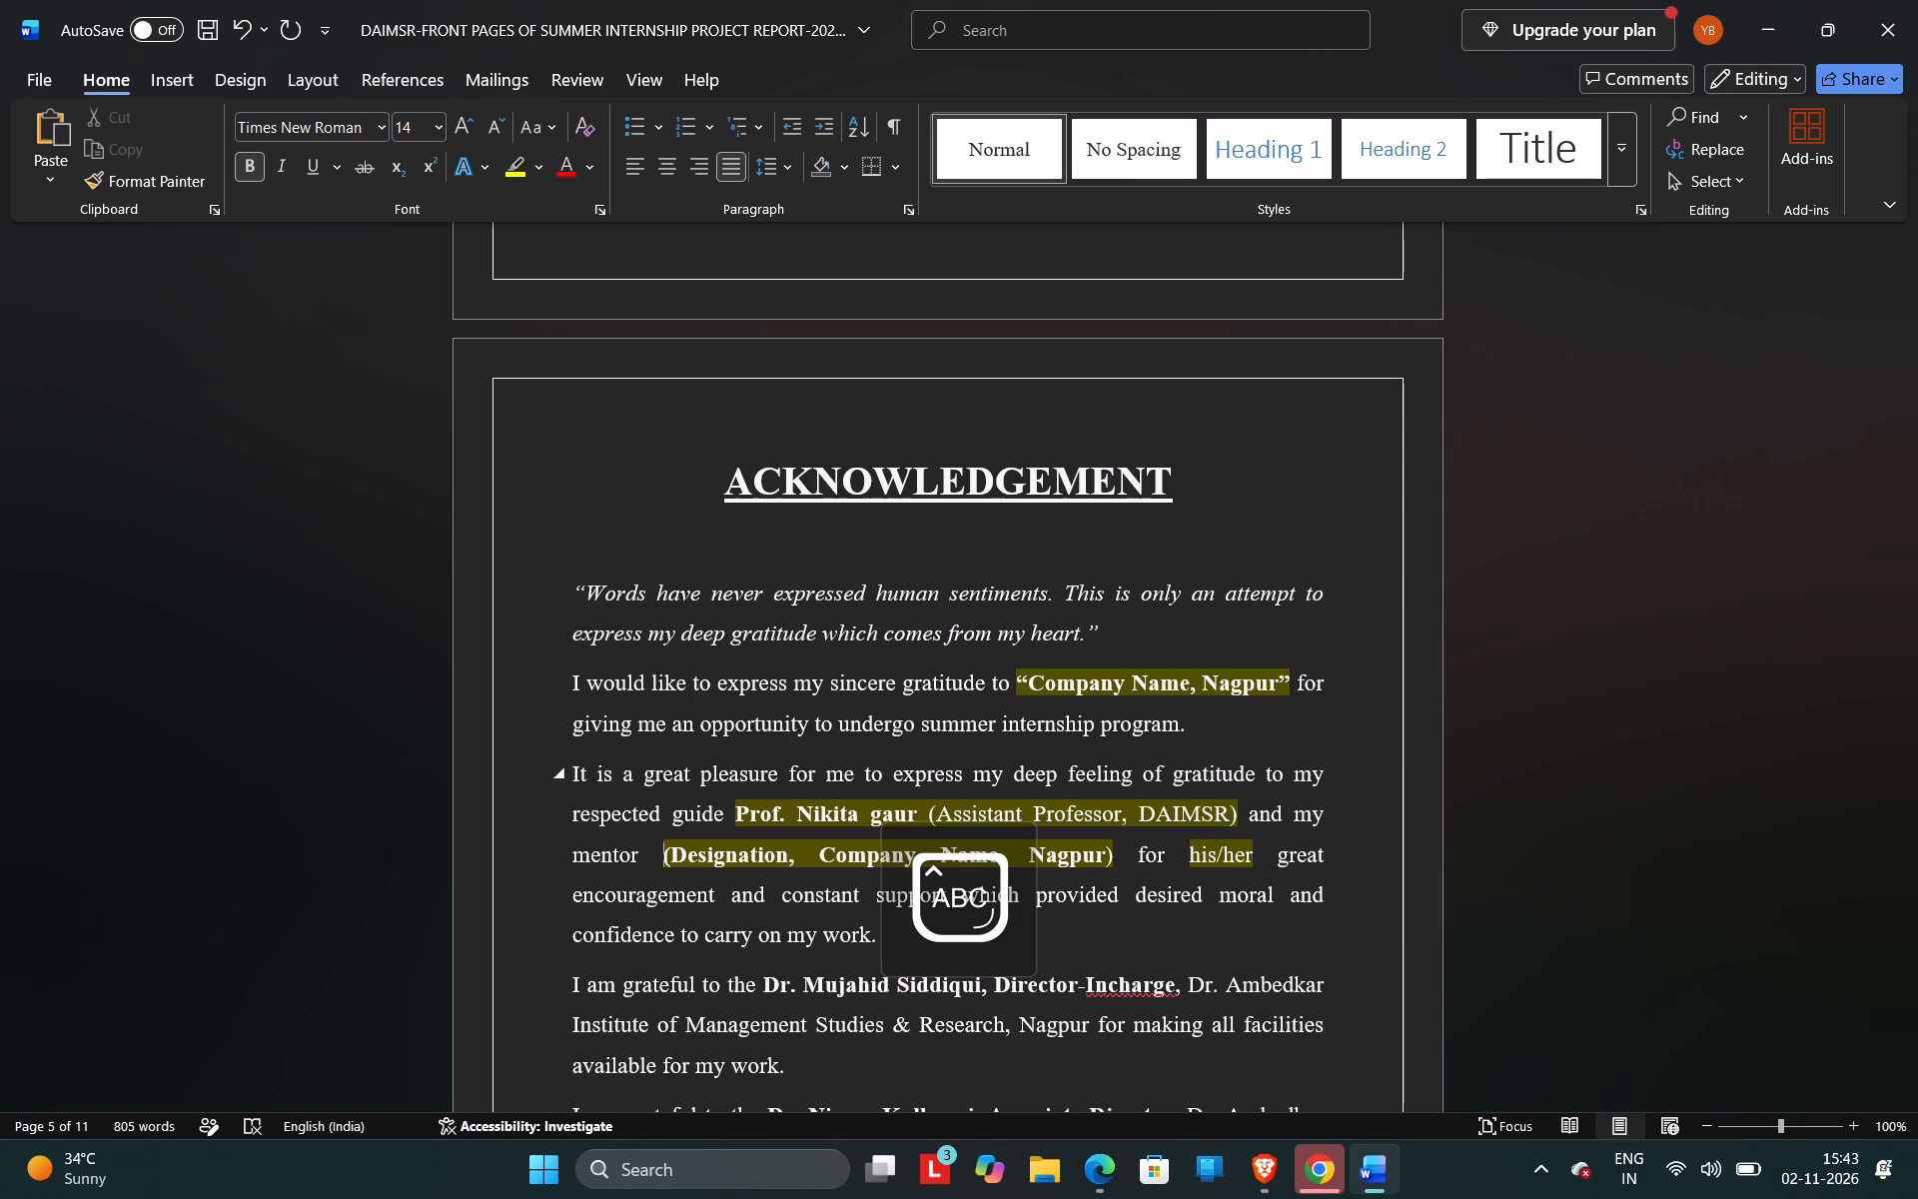
key("m")
key("r")
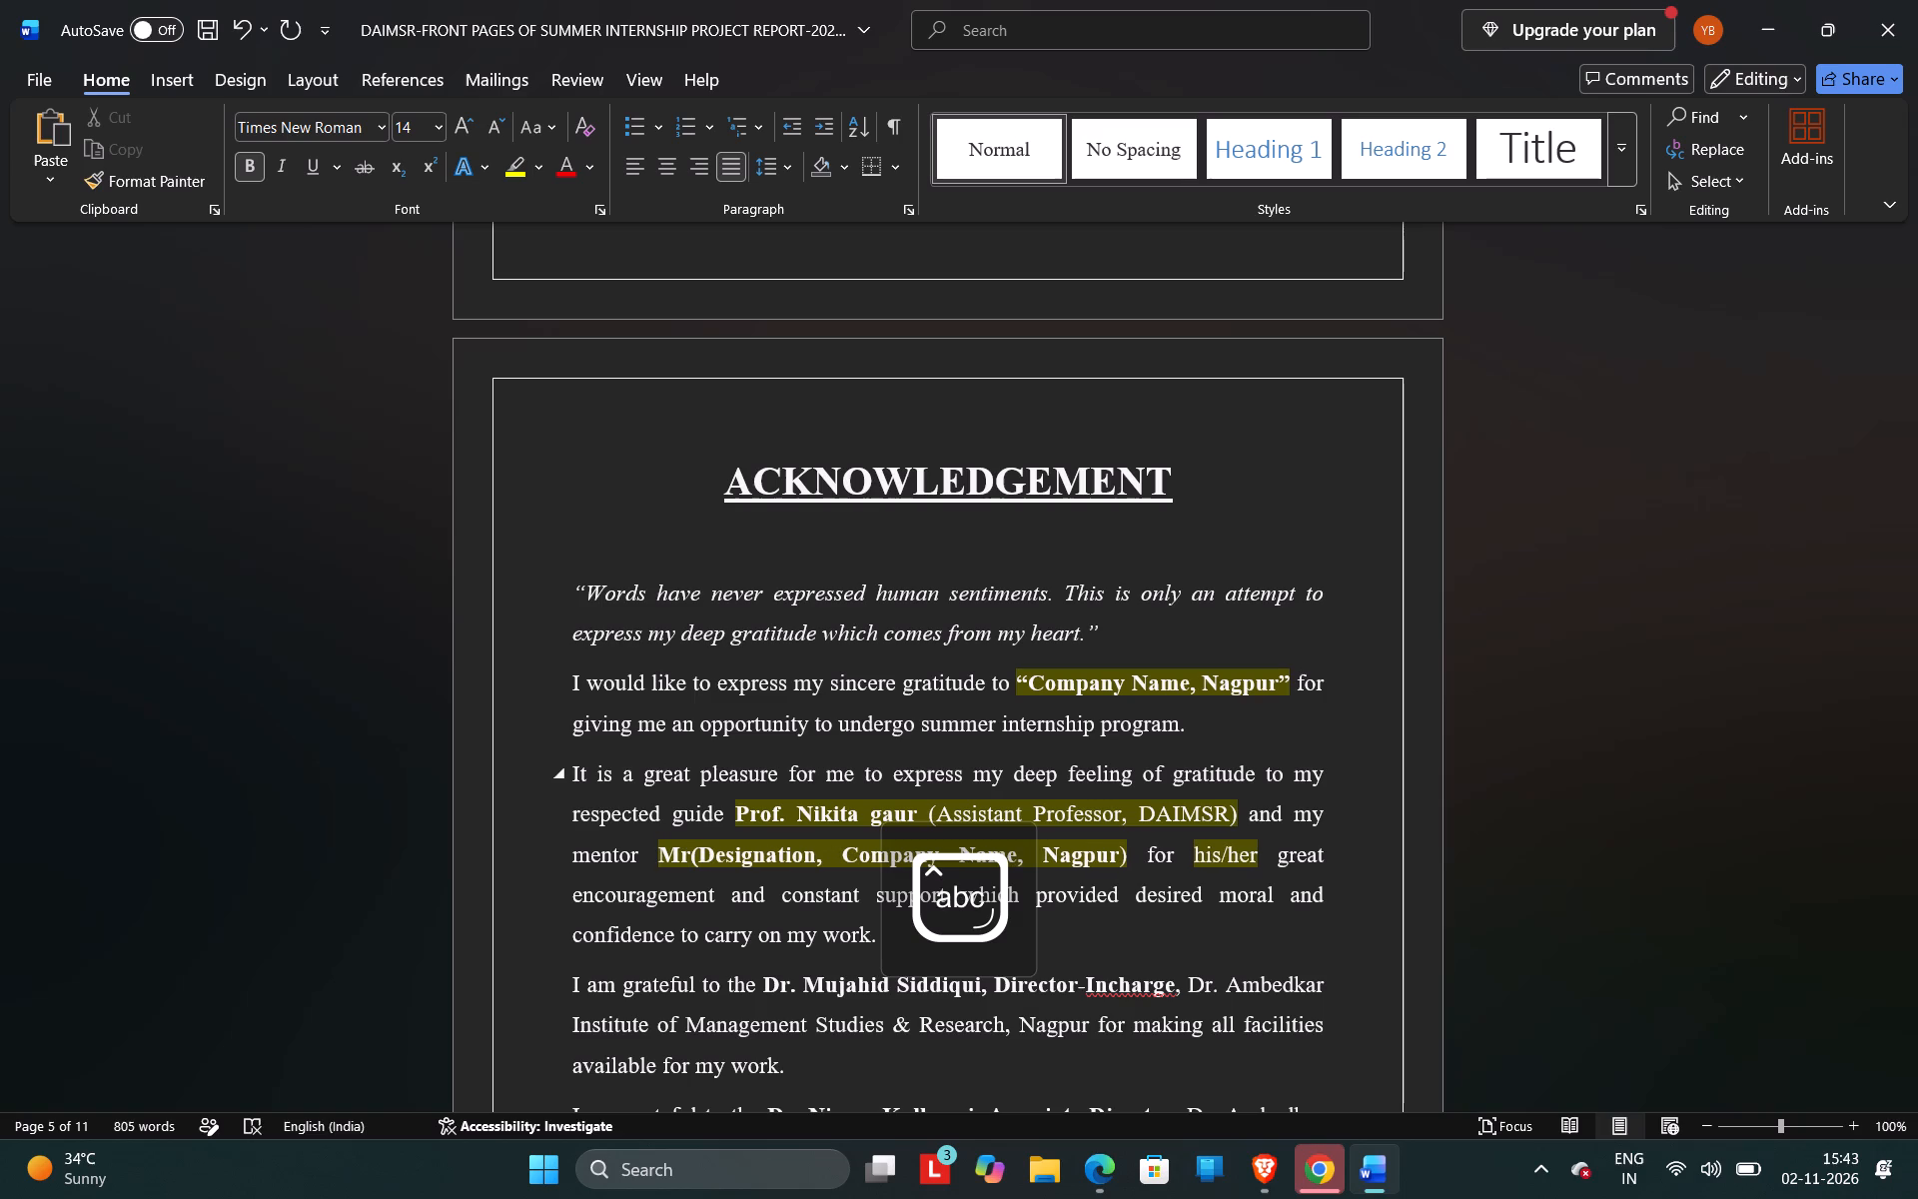
type(".")
key("space")
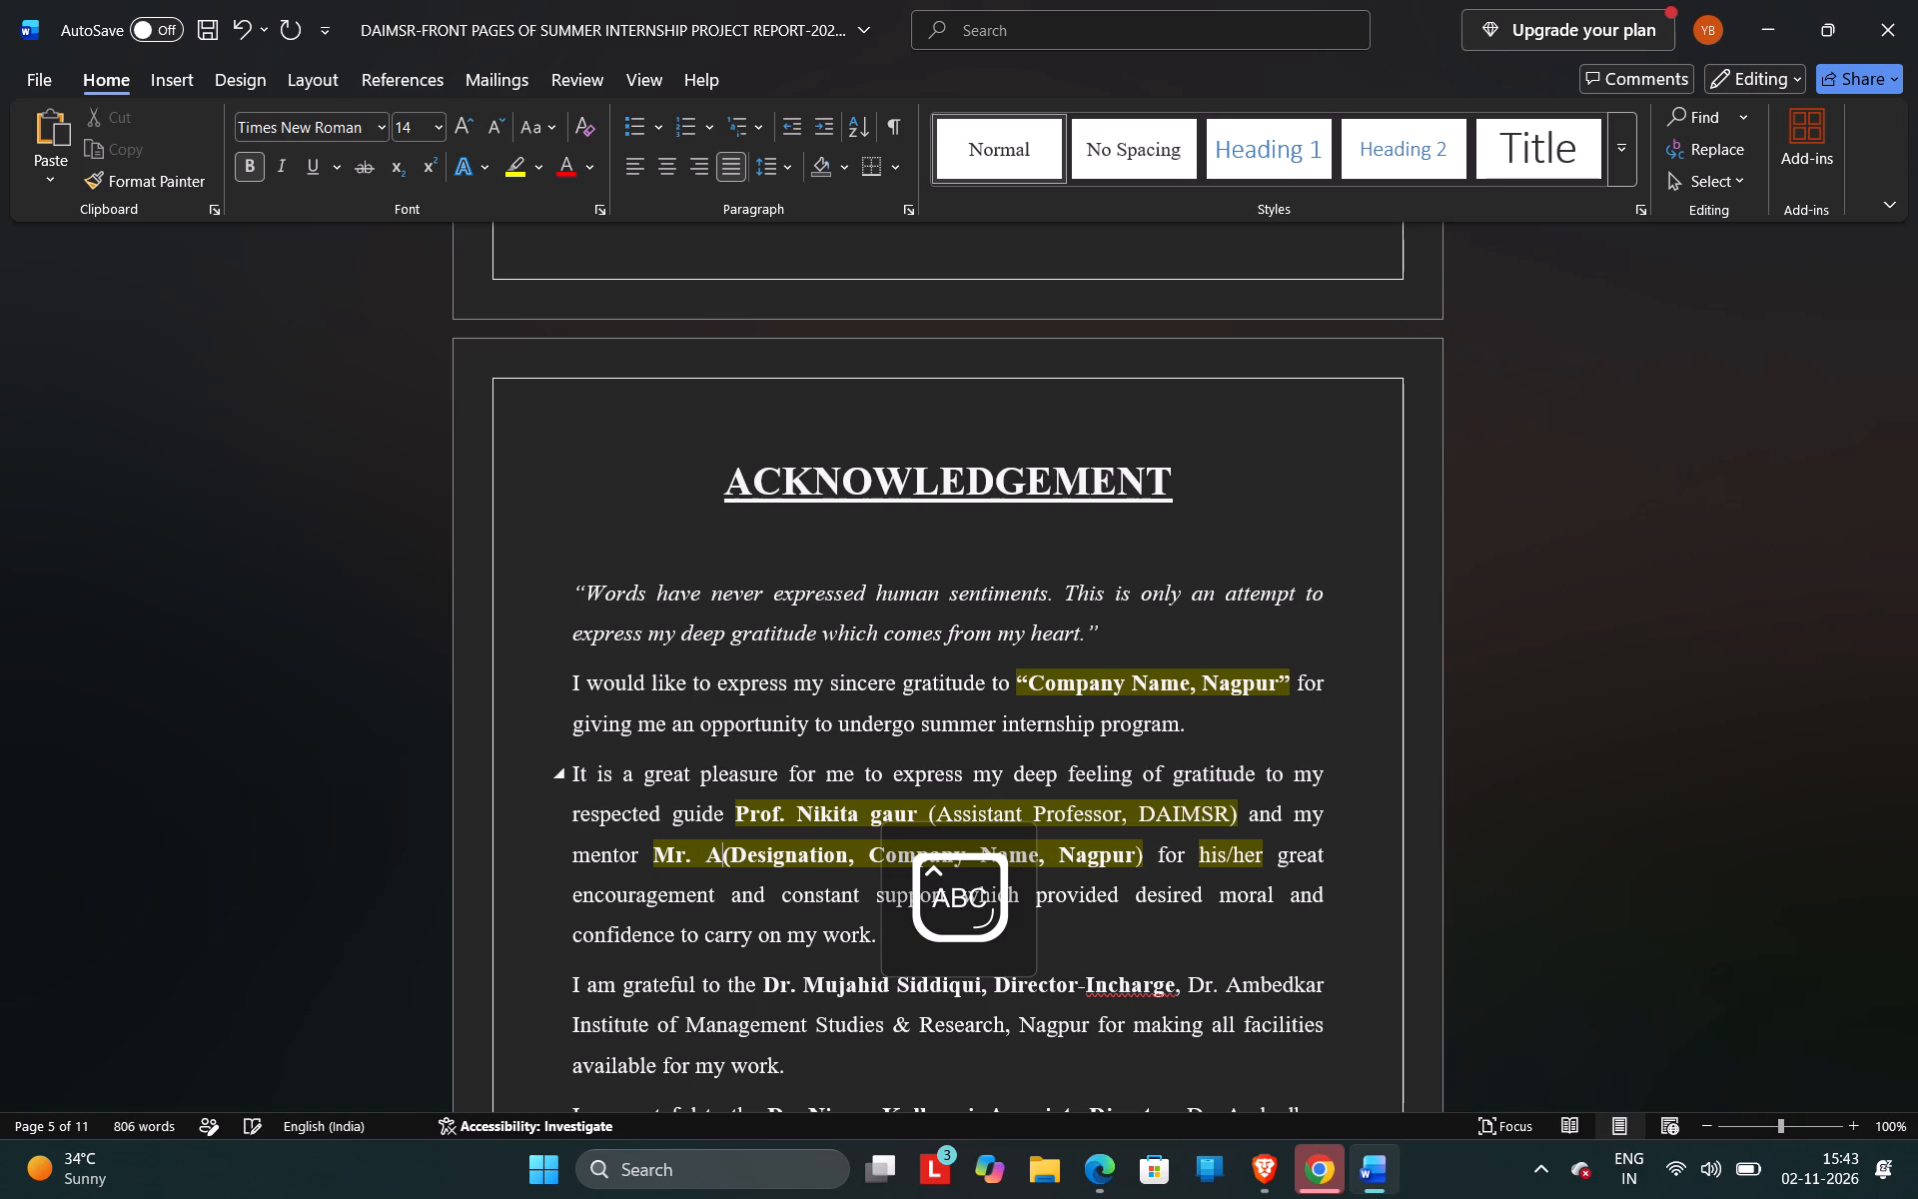
type("lle")
type("n")
key("space")
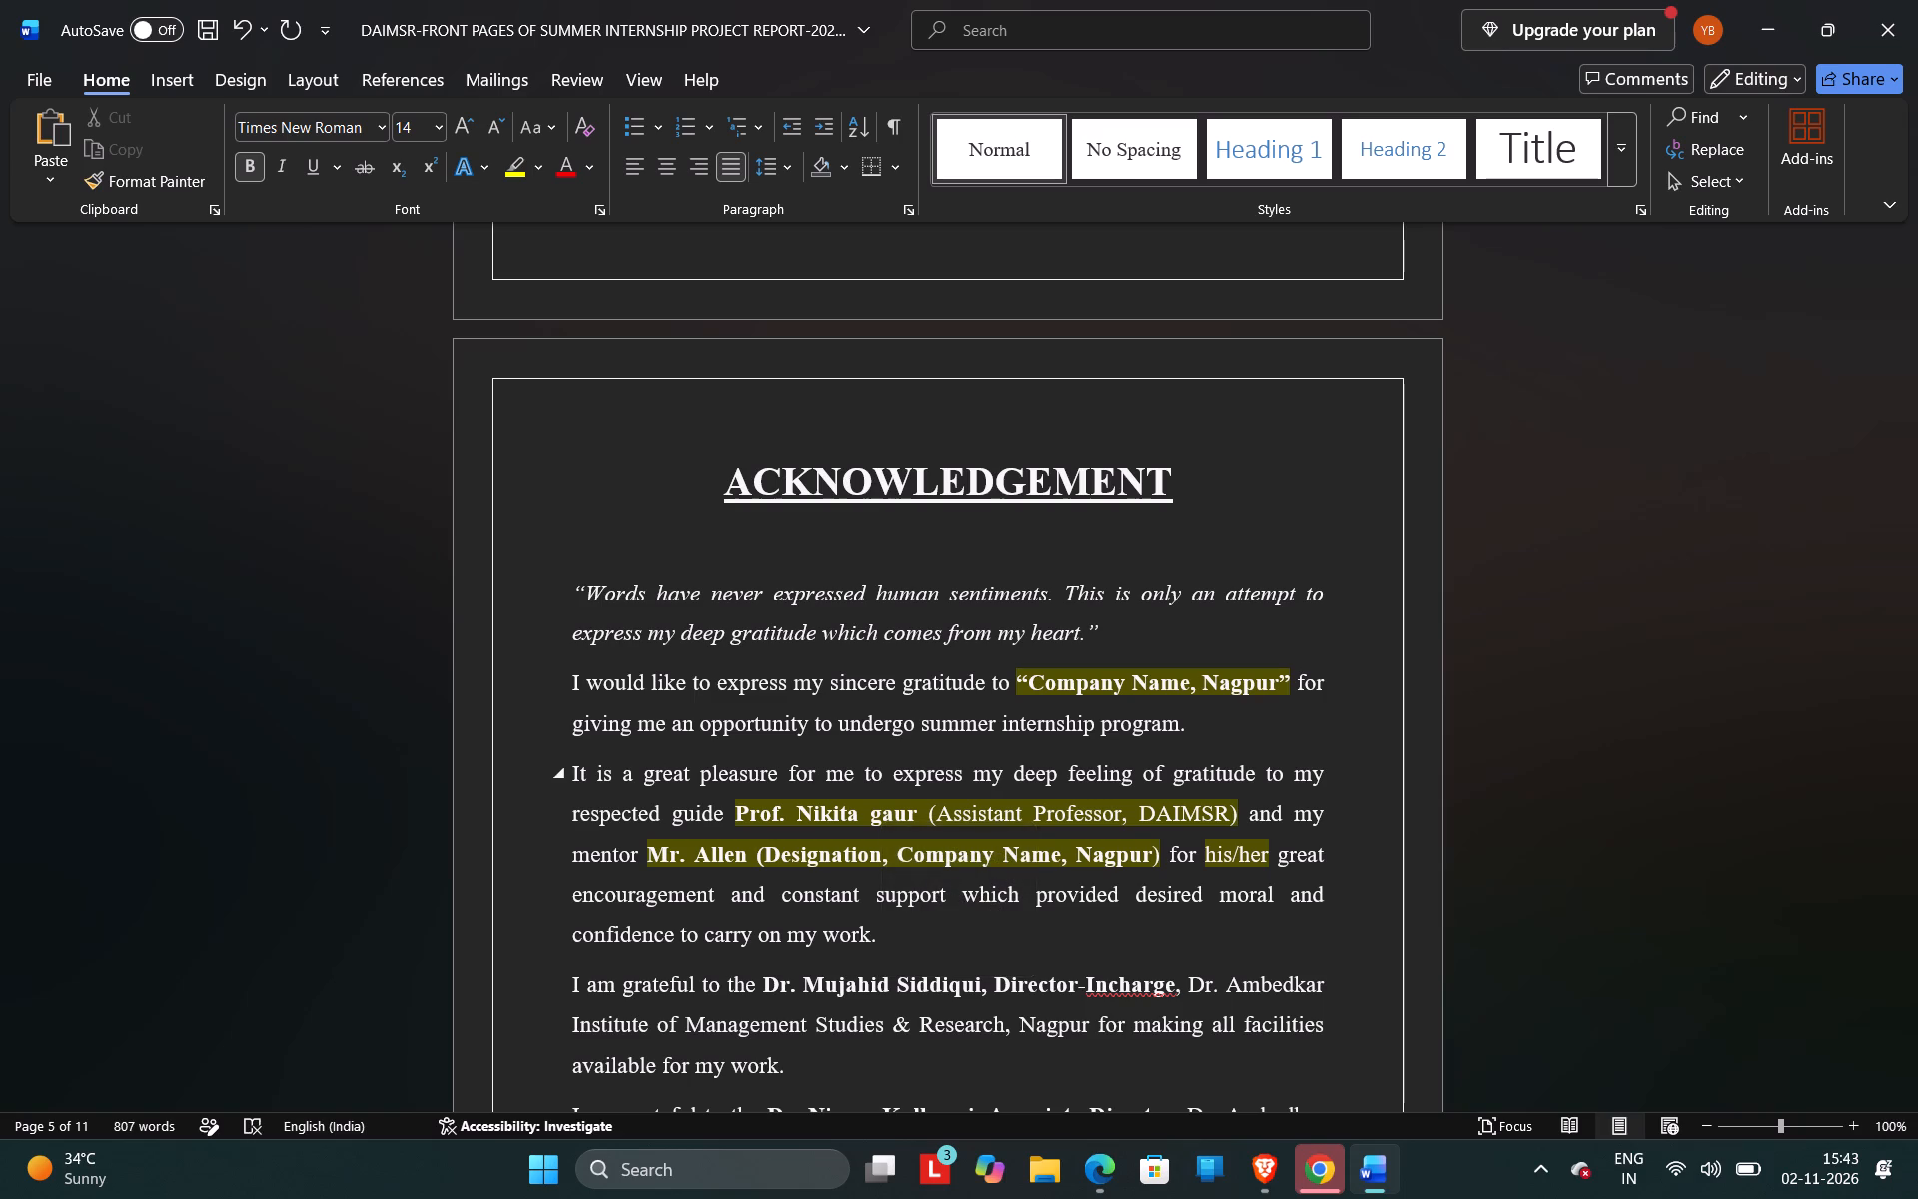
key("BackSpace")
key("BackSpace")
key("BackSpace")
key("BackSpace")
key("BackSpace")
key("BackSpace")
key("BackSpace")
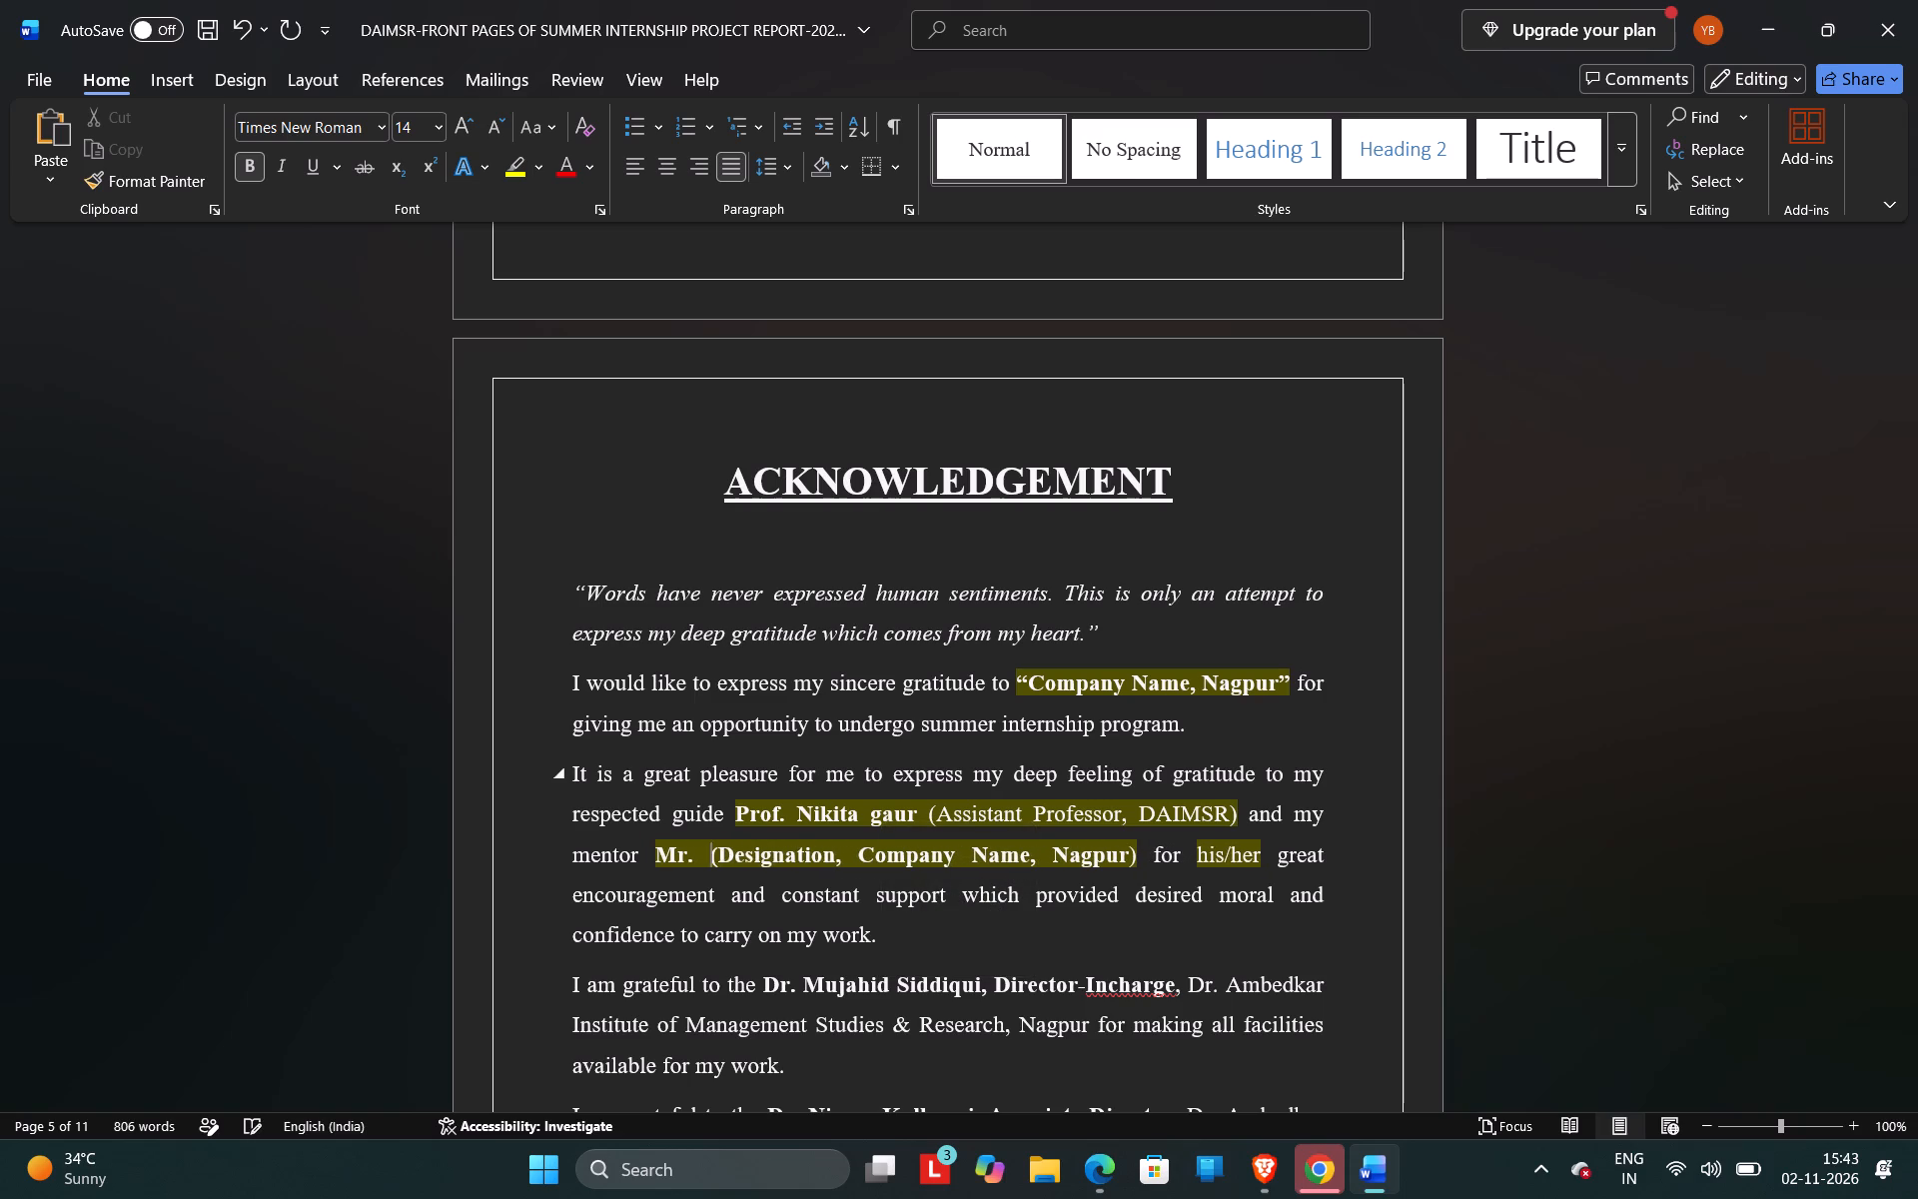
key("e")
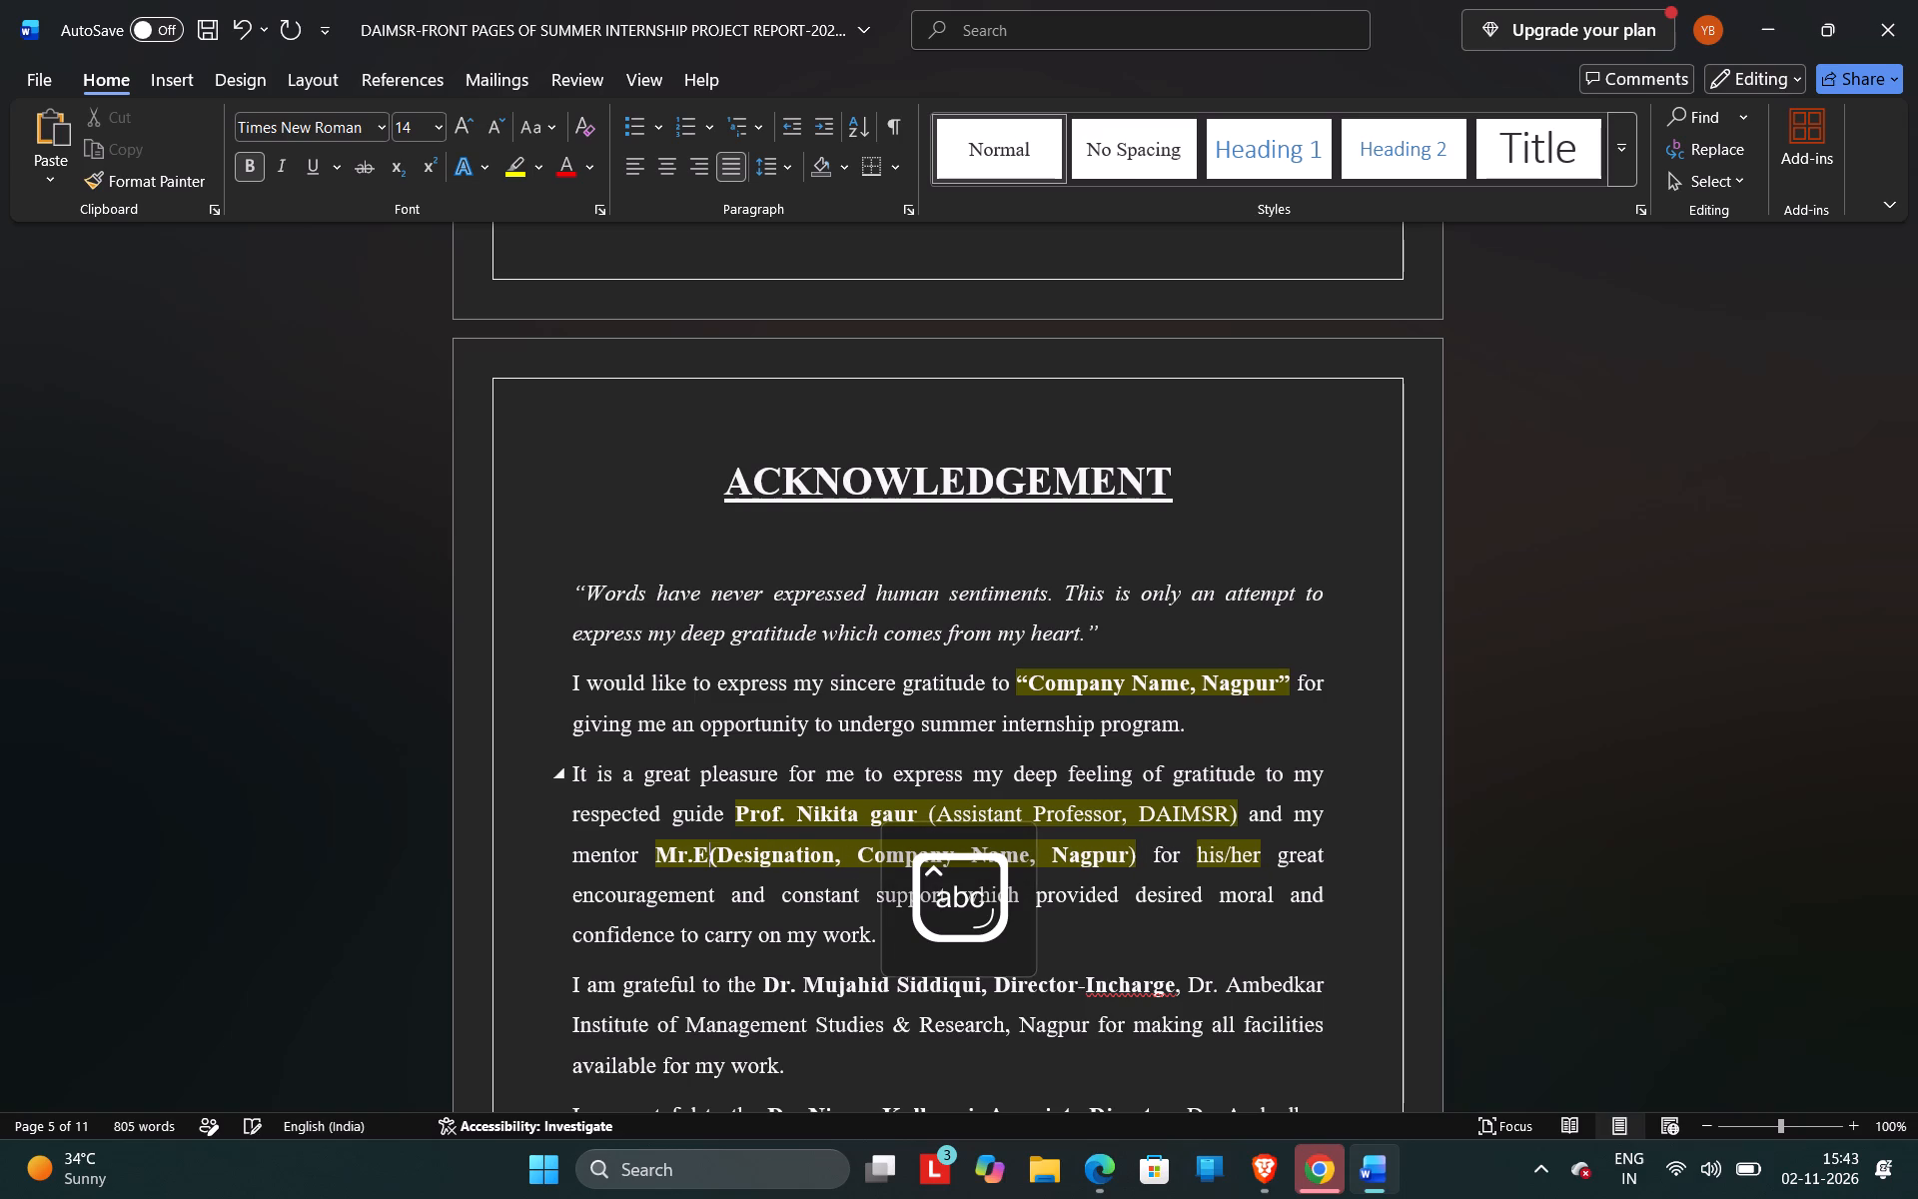
Enter the company mentor's name after "Mr." in the Acknowledgement, with a space before and after the name.
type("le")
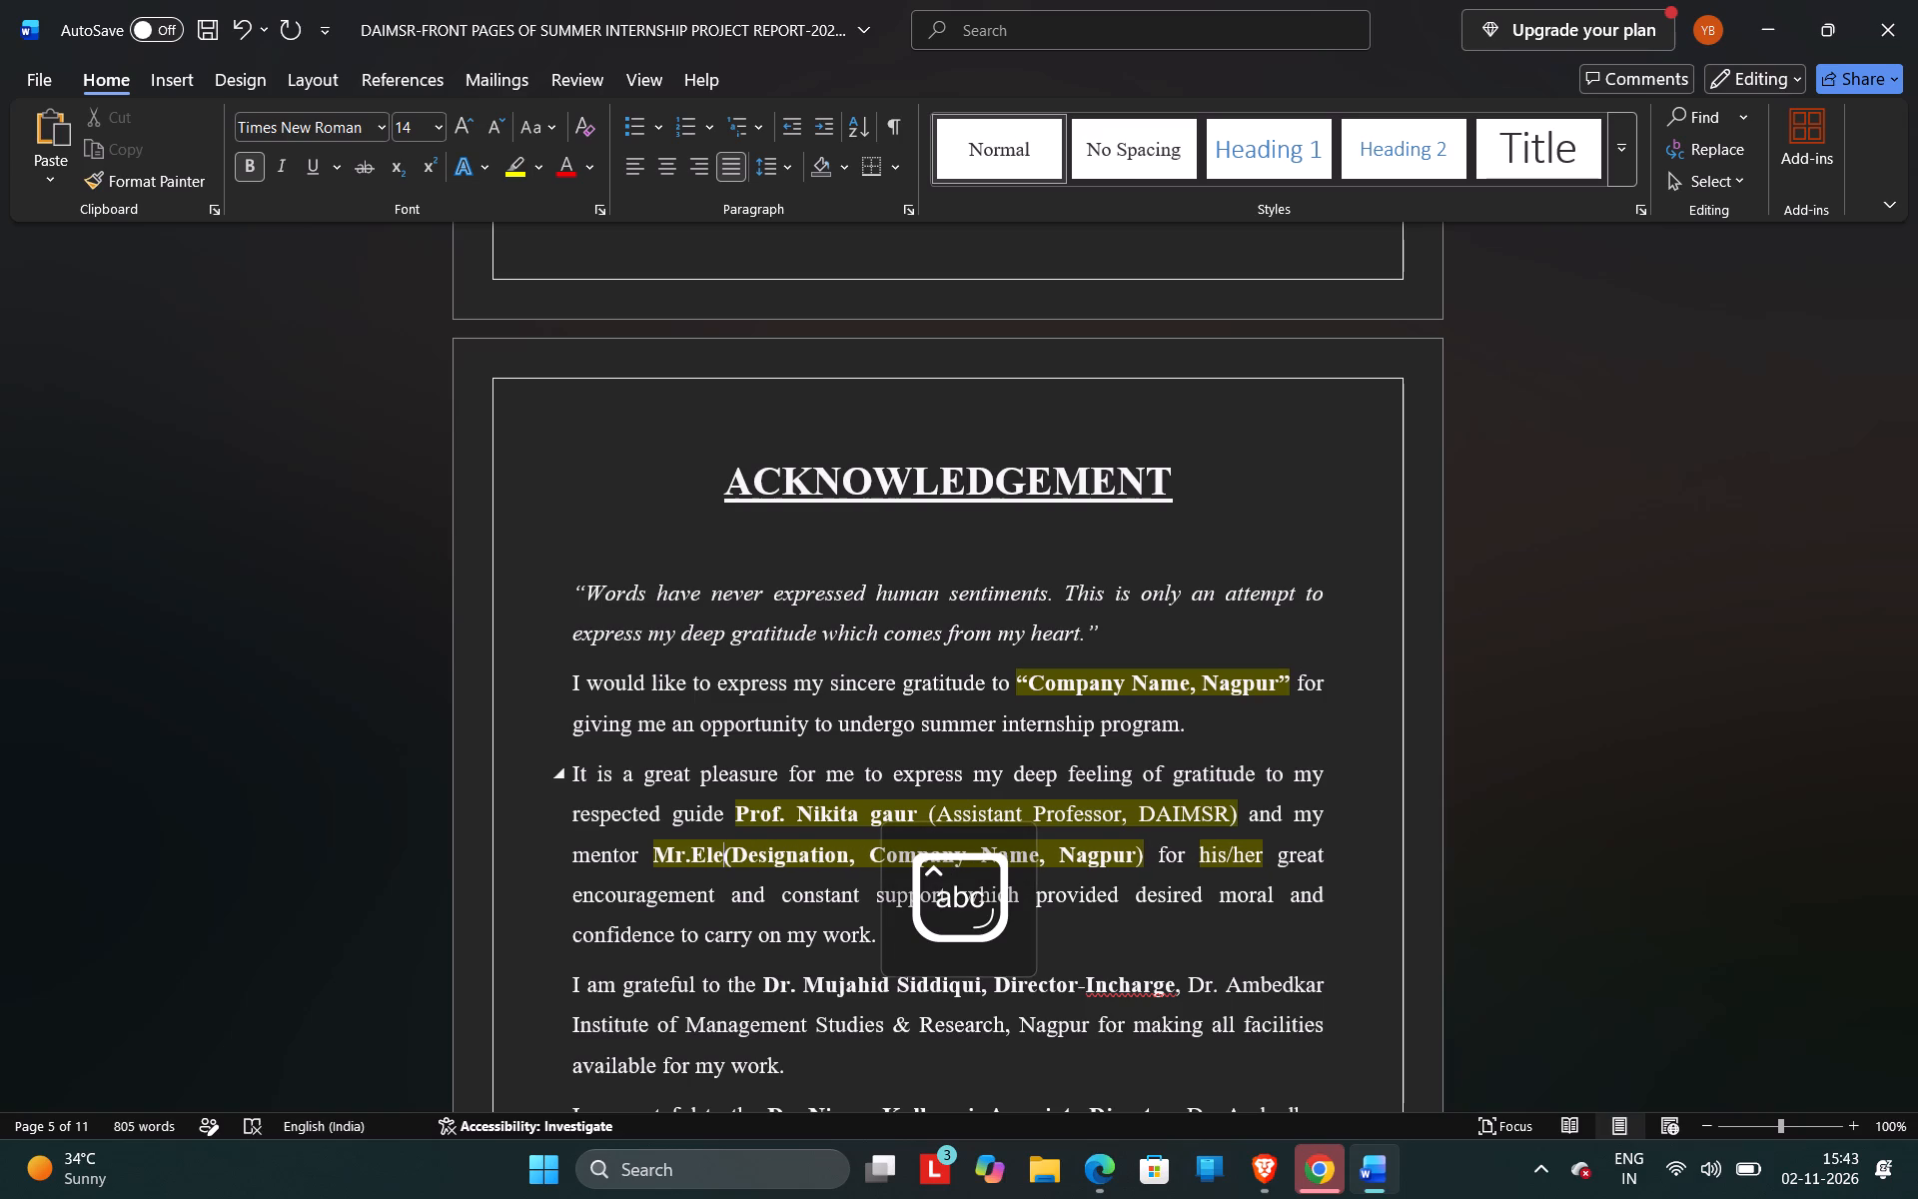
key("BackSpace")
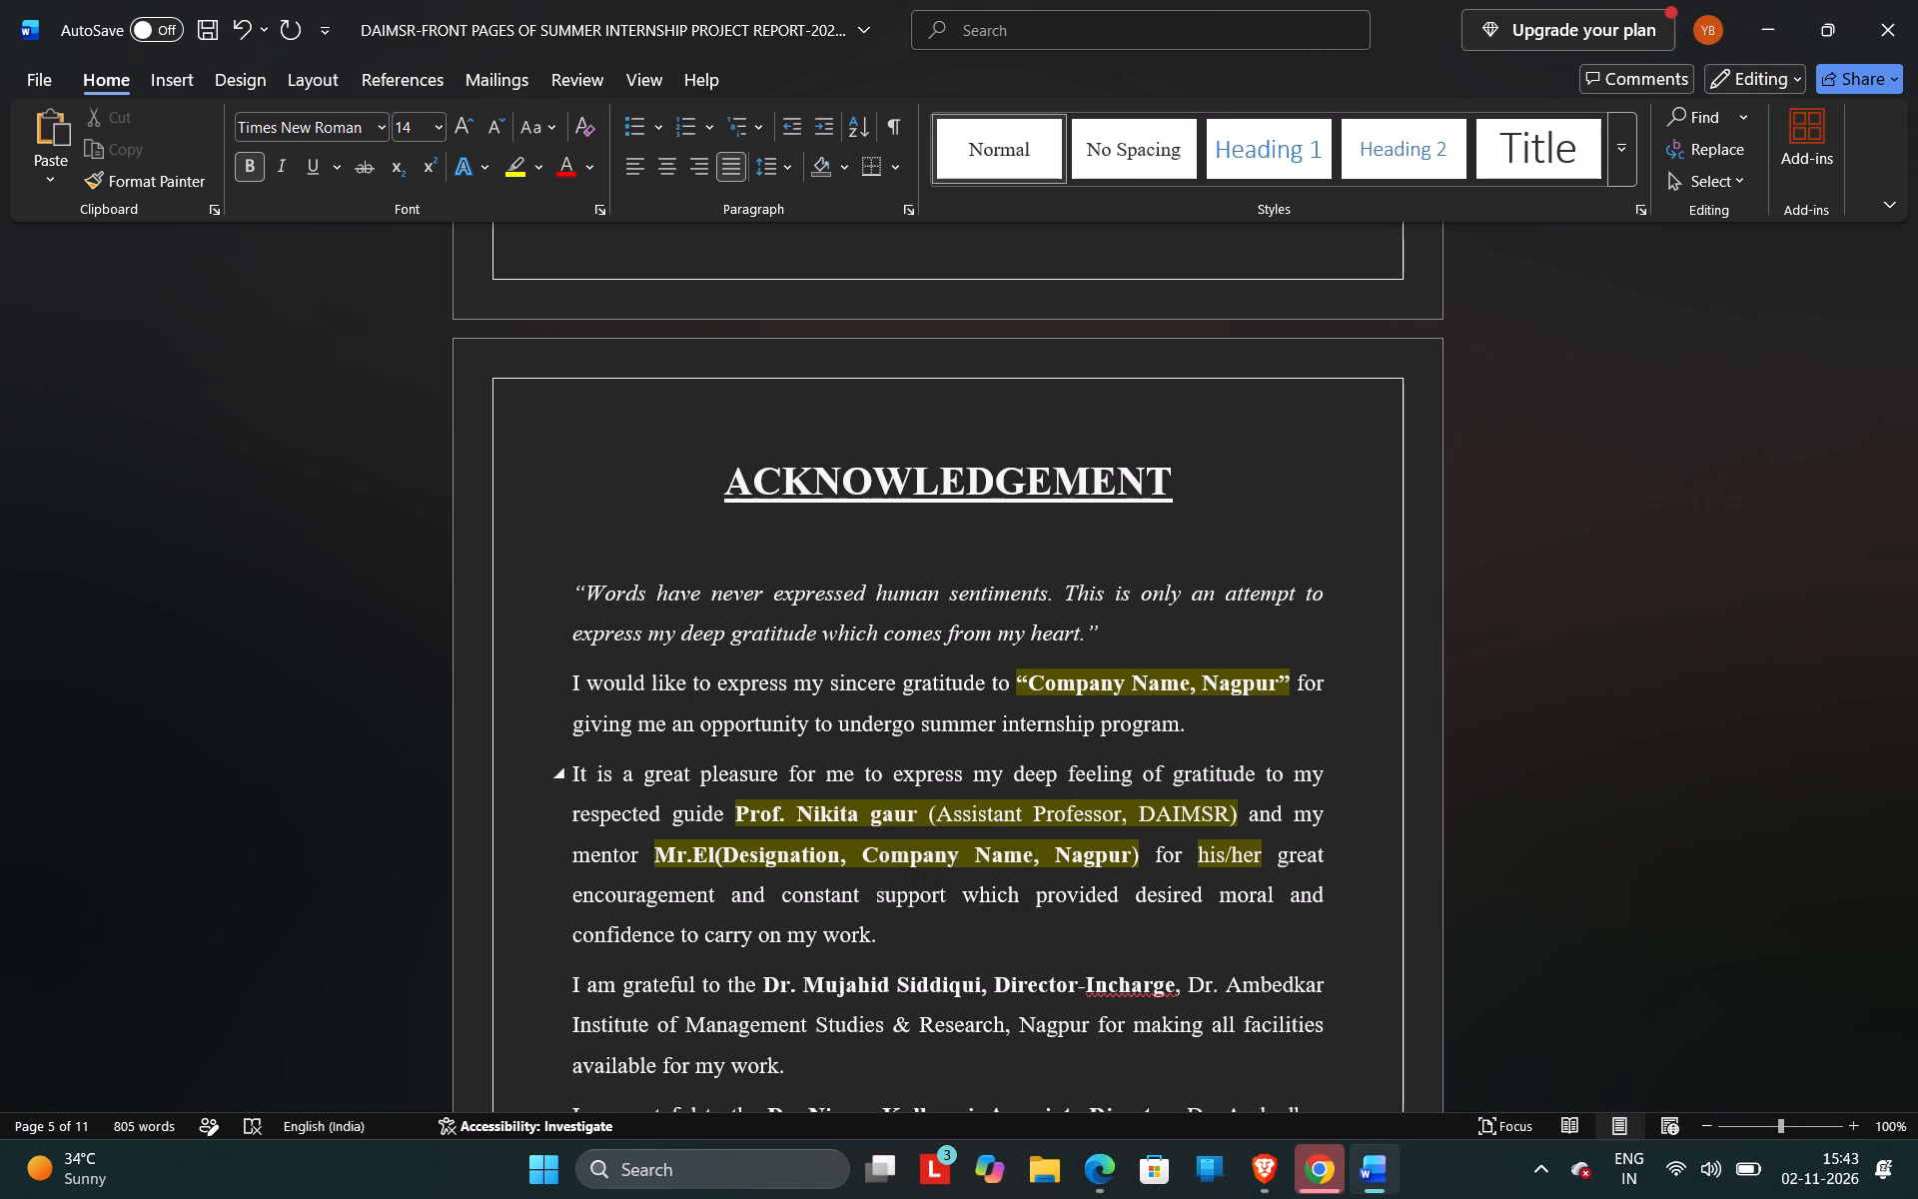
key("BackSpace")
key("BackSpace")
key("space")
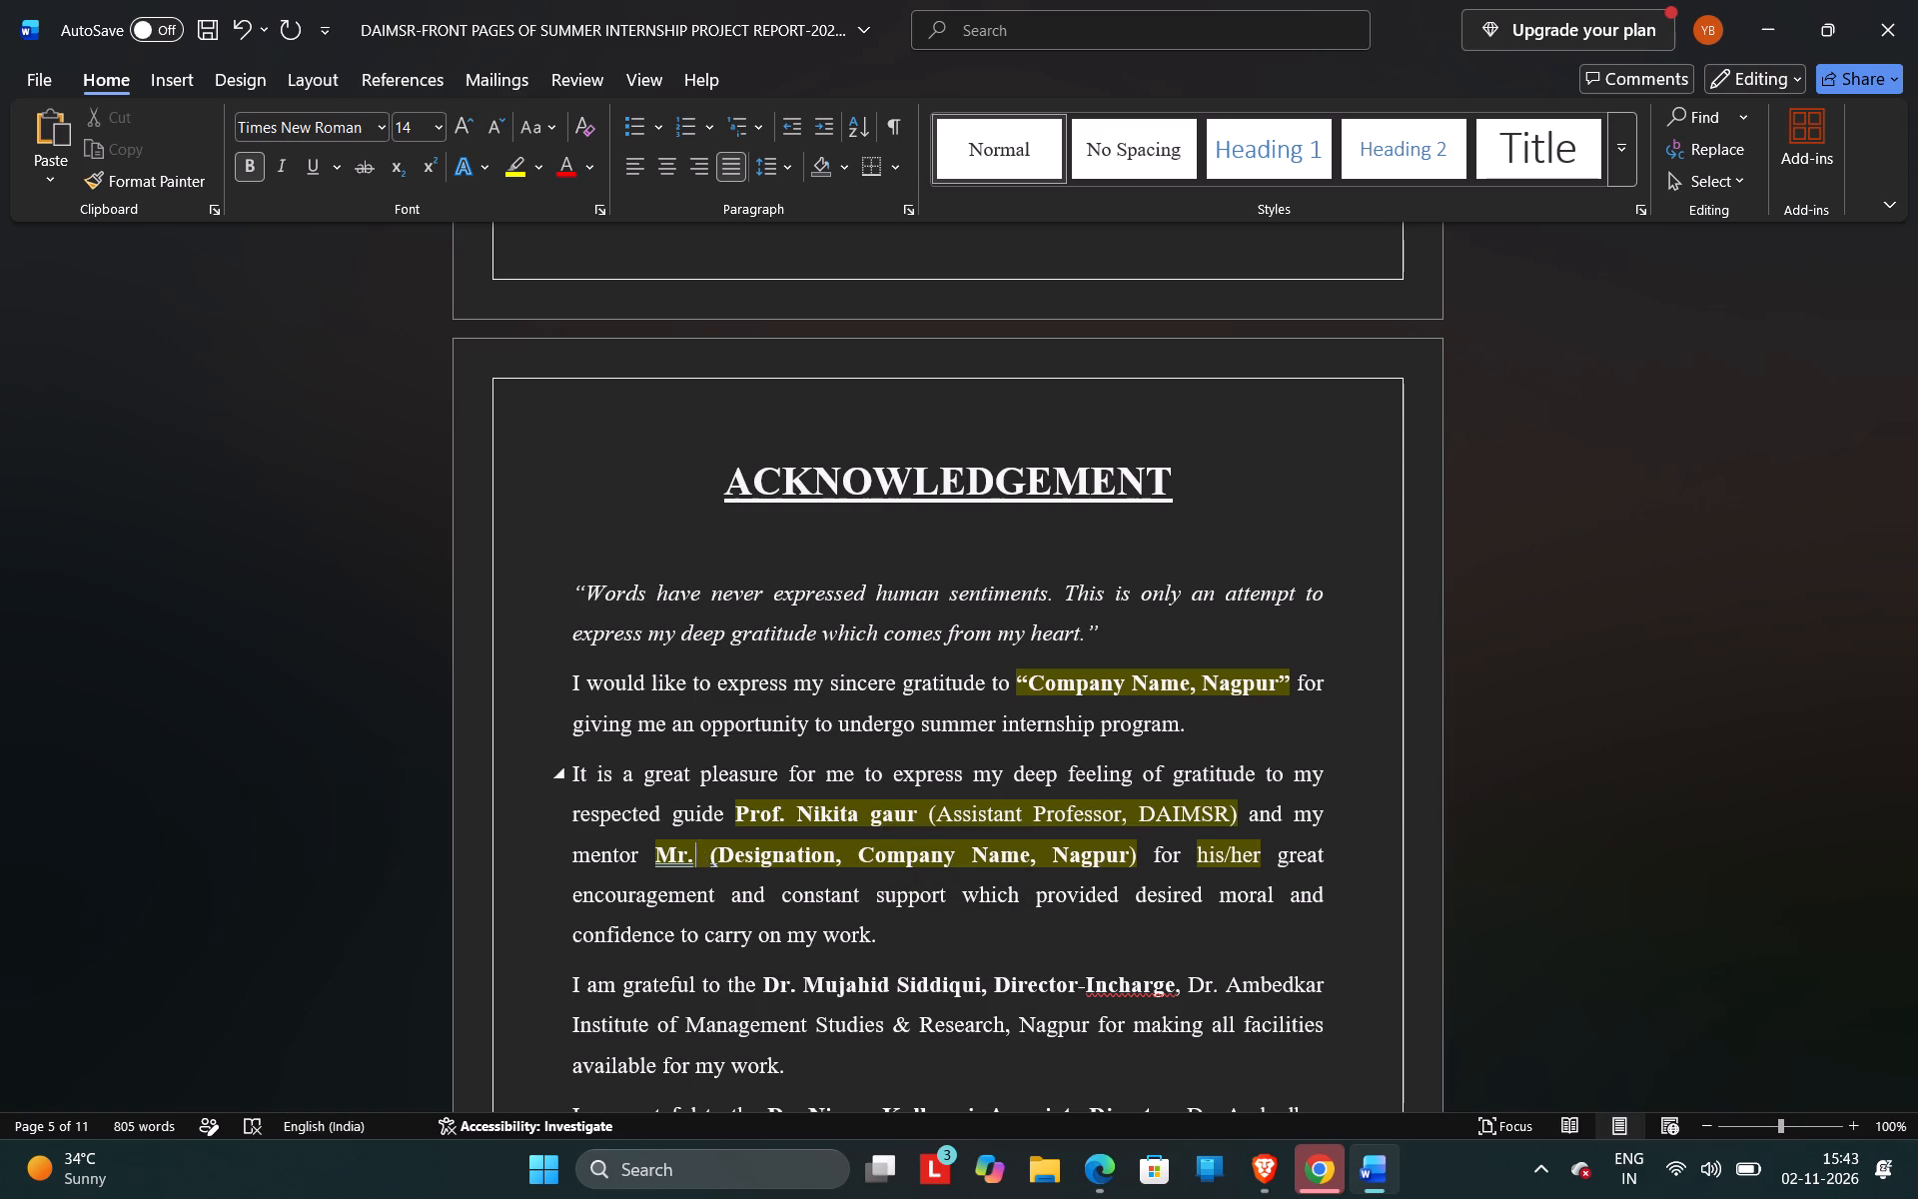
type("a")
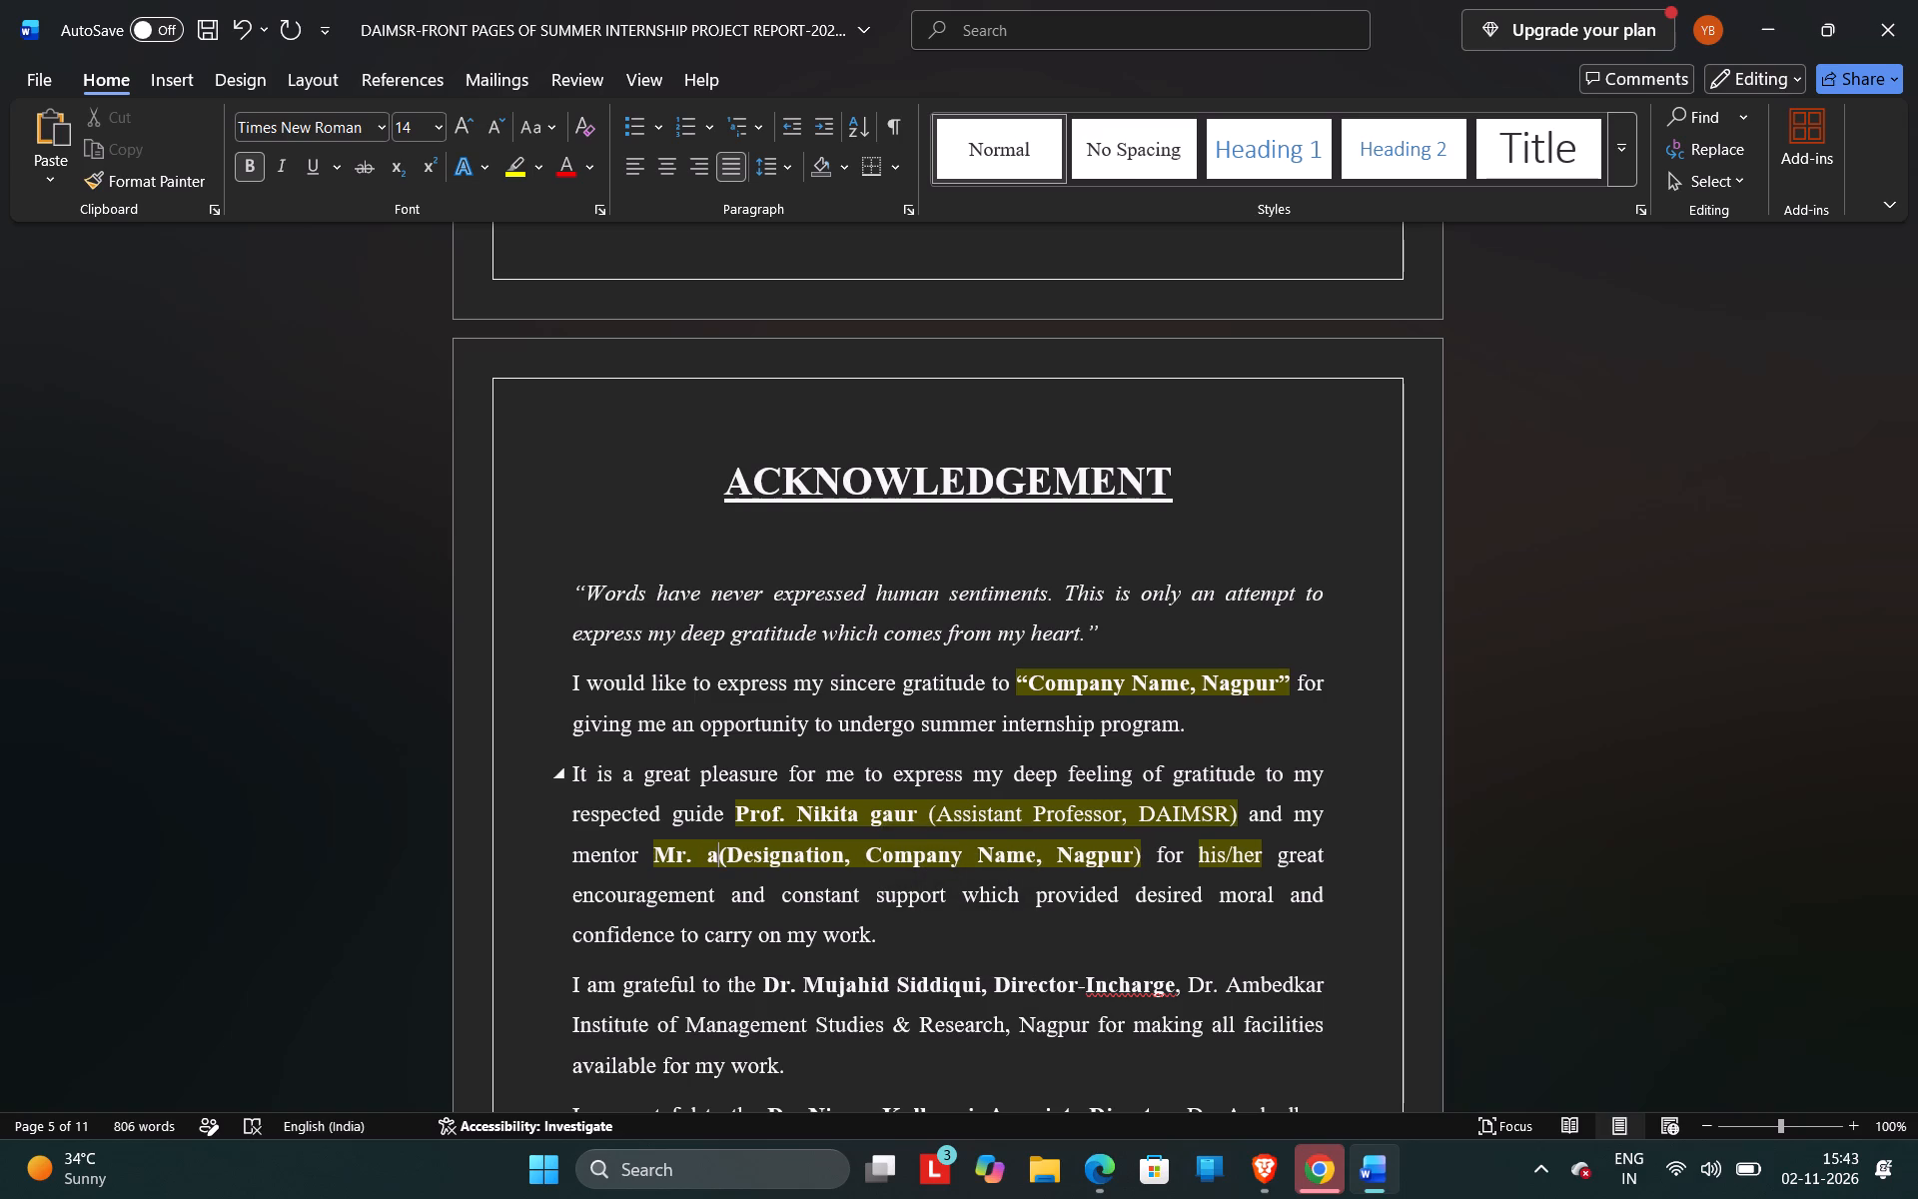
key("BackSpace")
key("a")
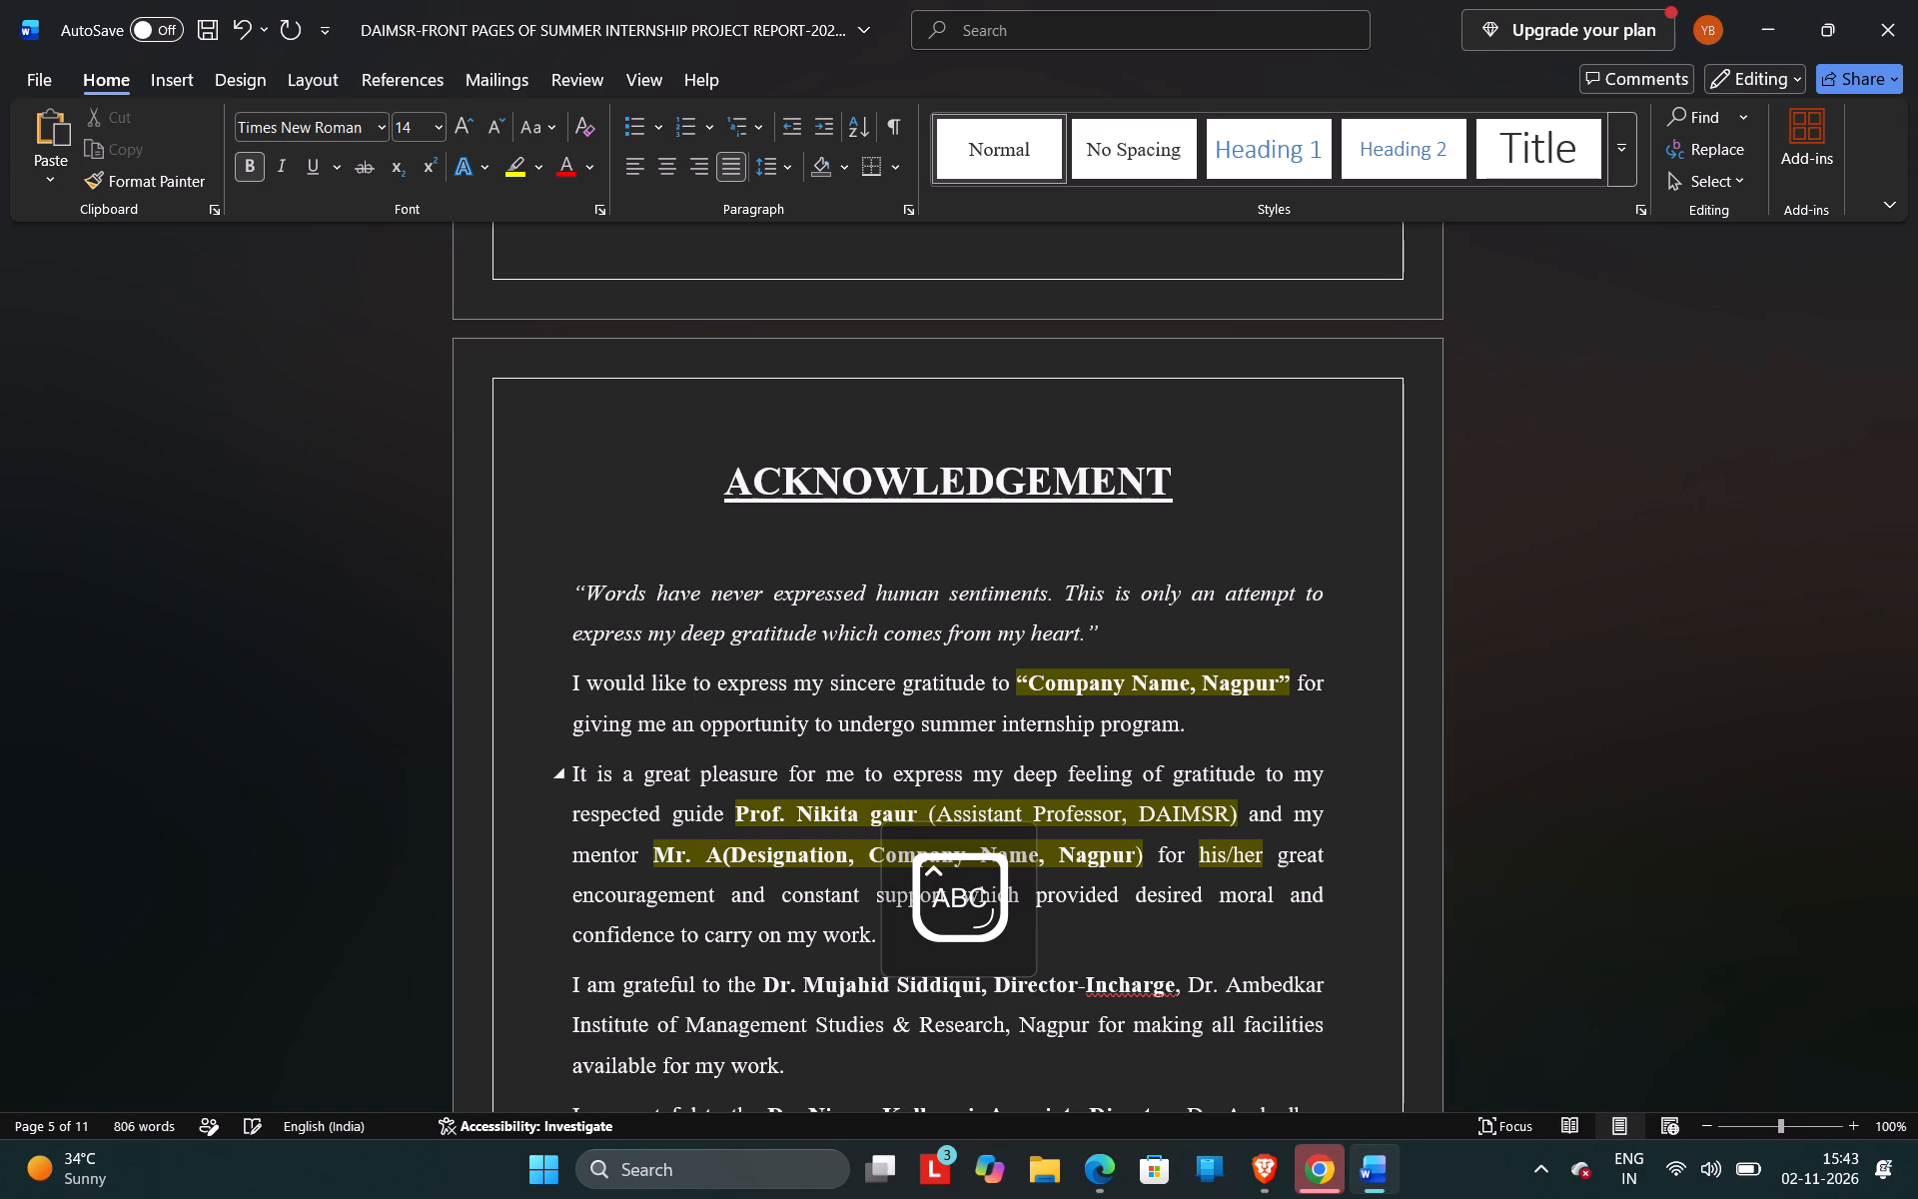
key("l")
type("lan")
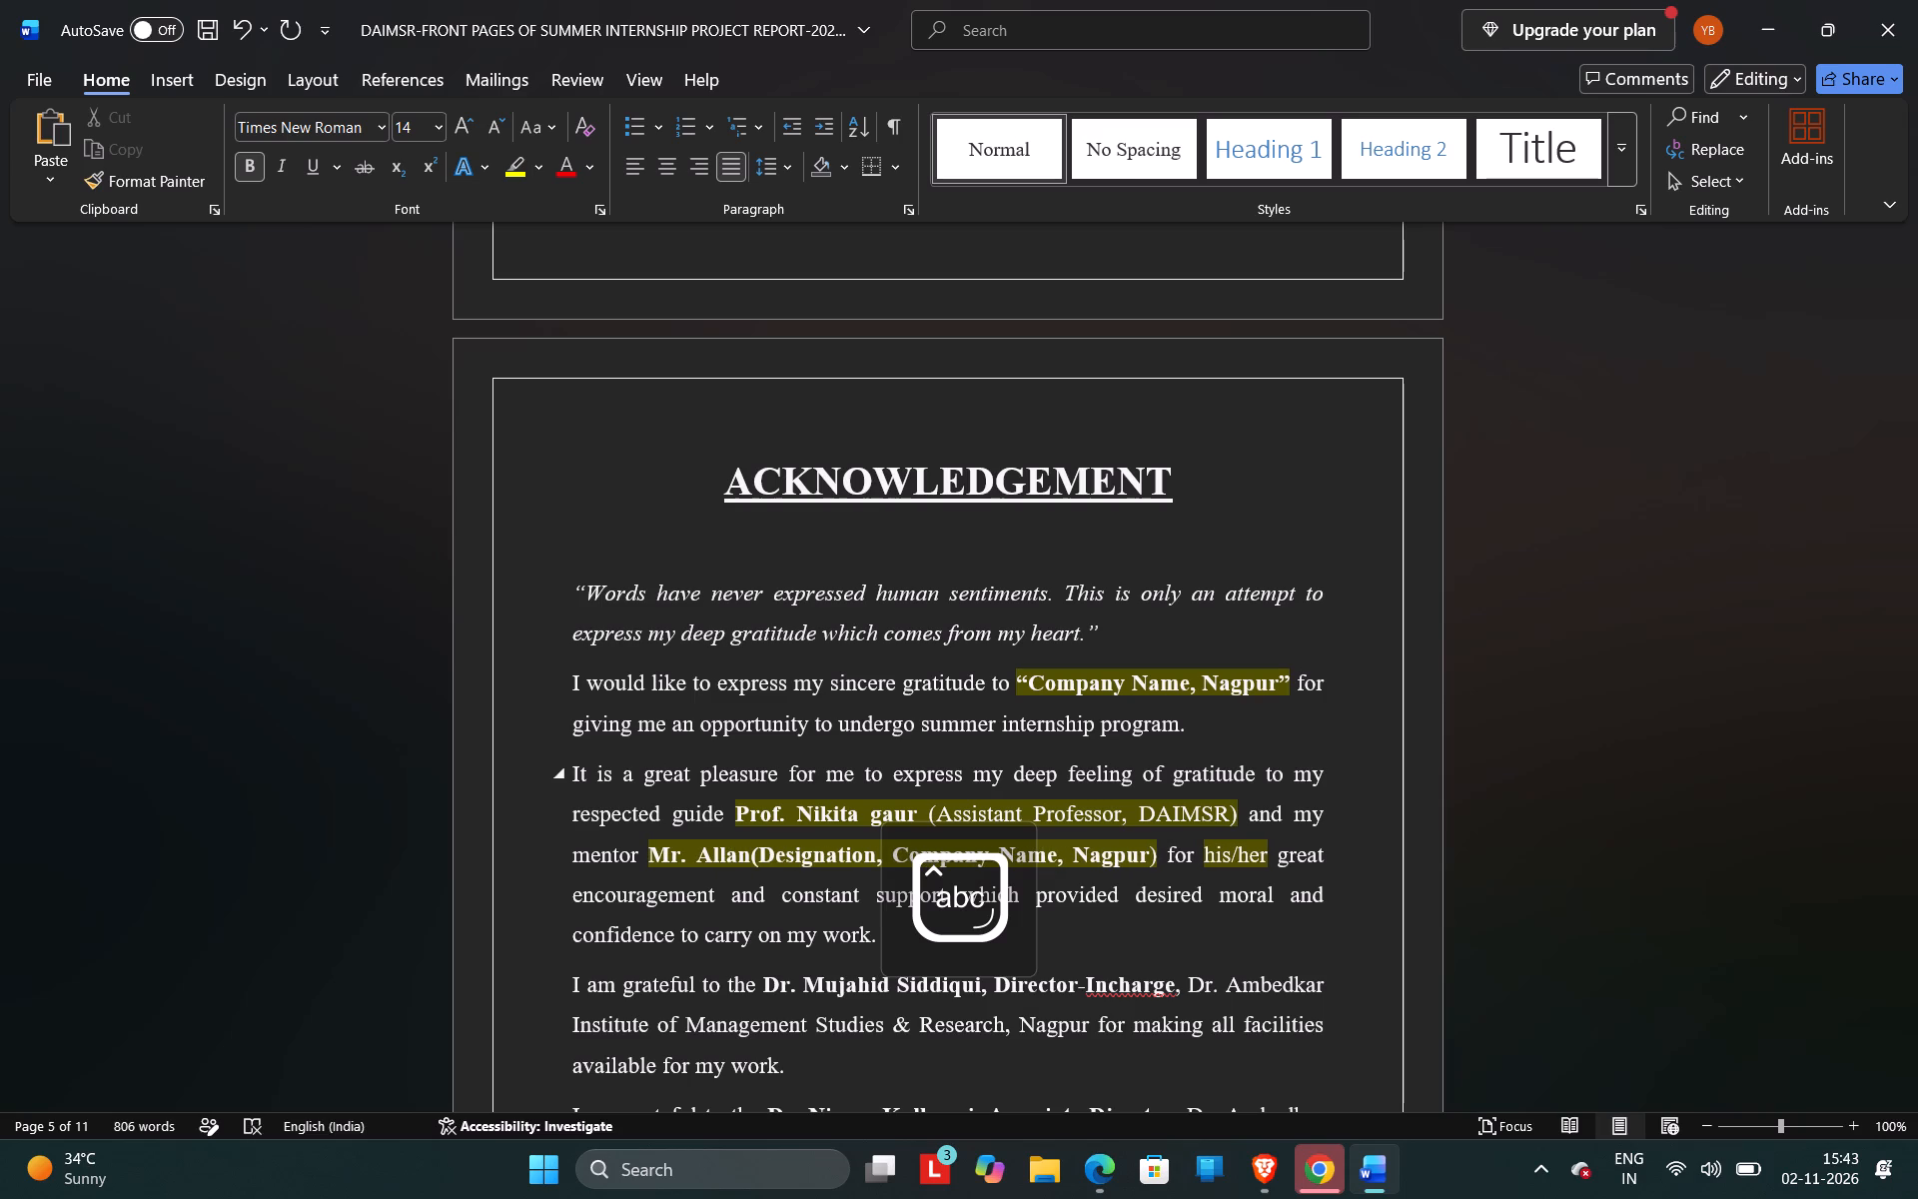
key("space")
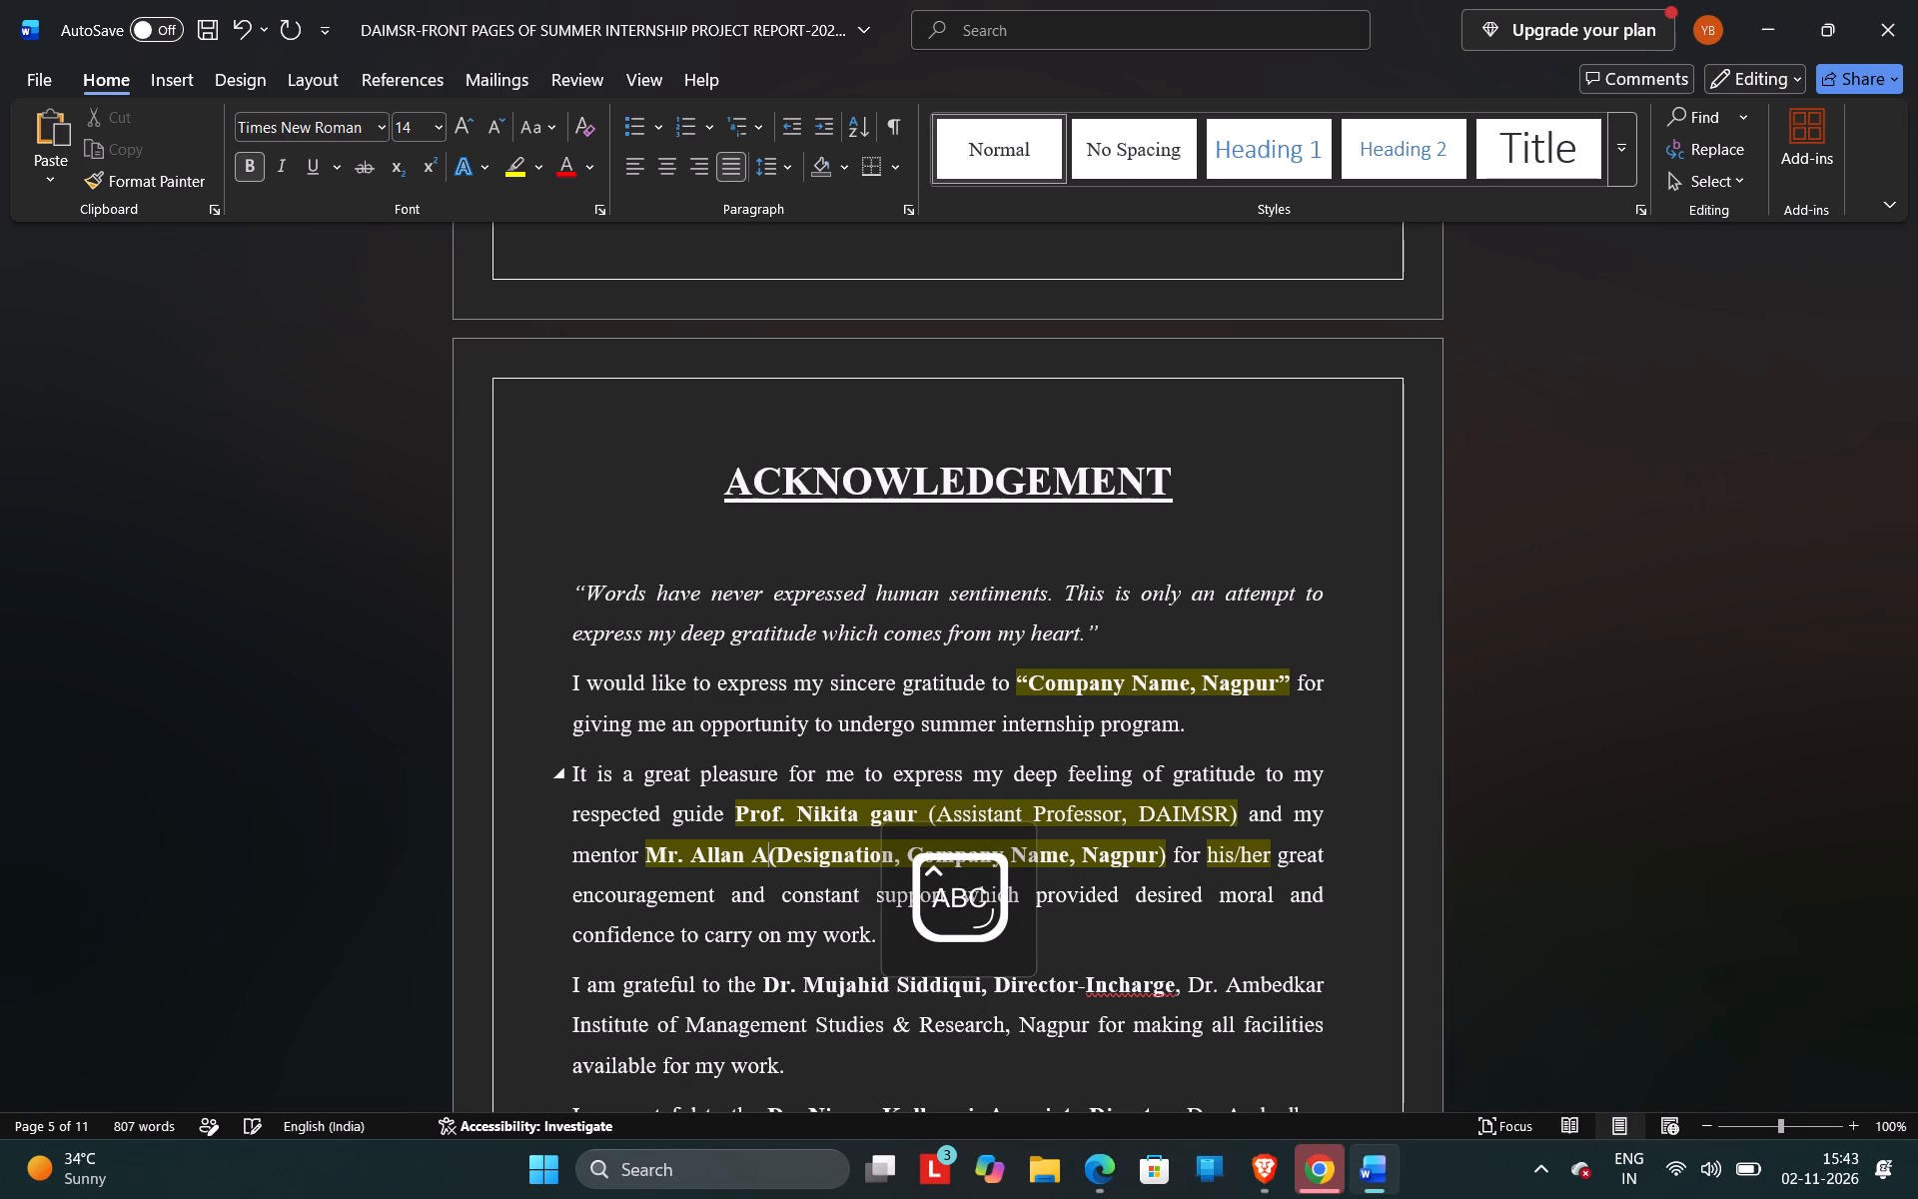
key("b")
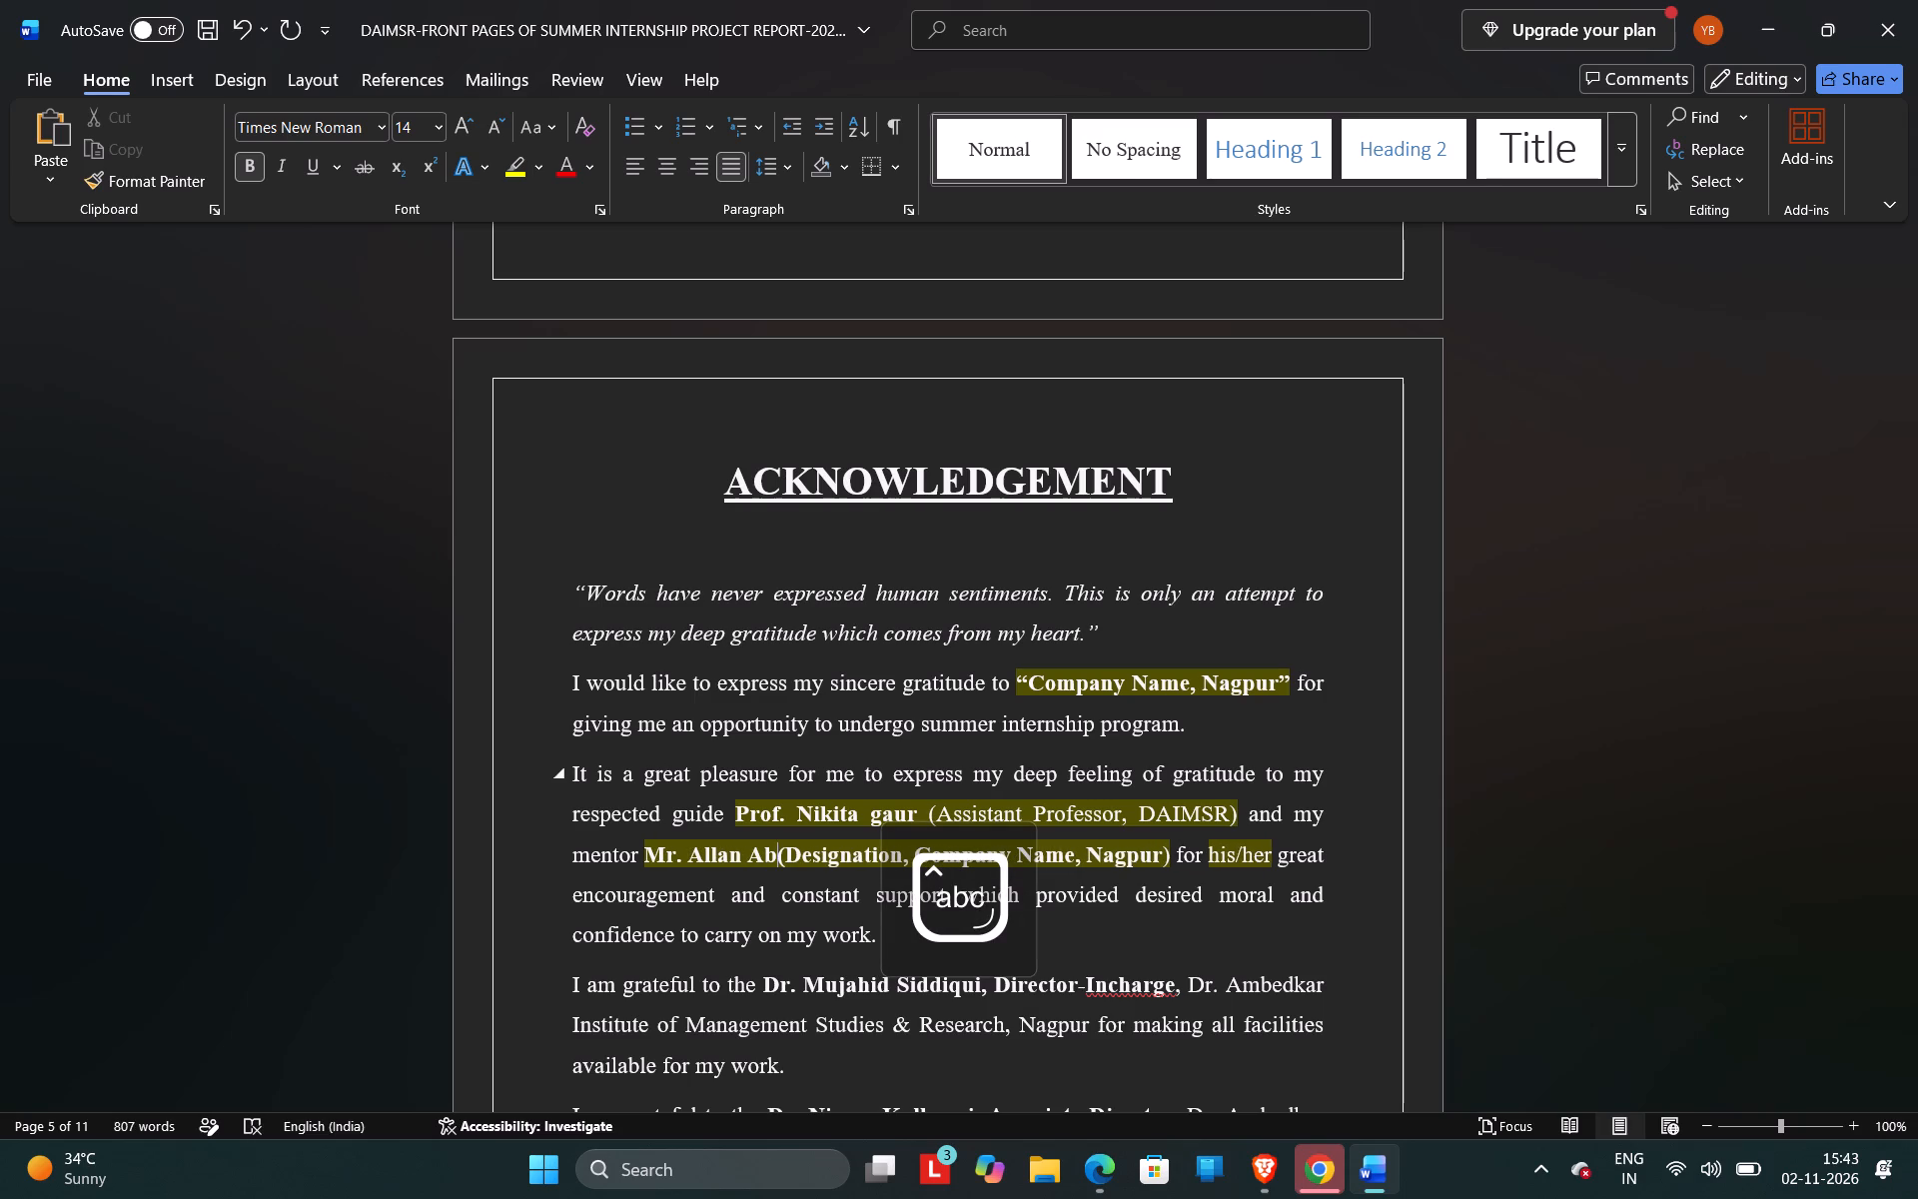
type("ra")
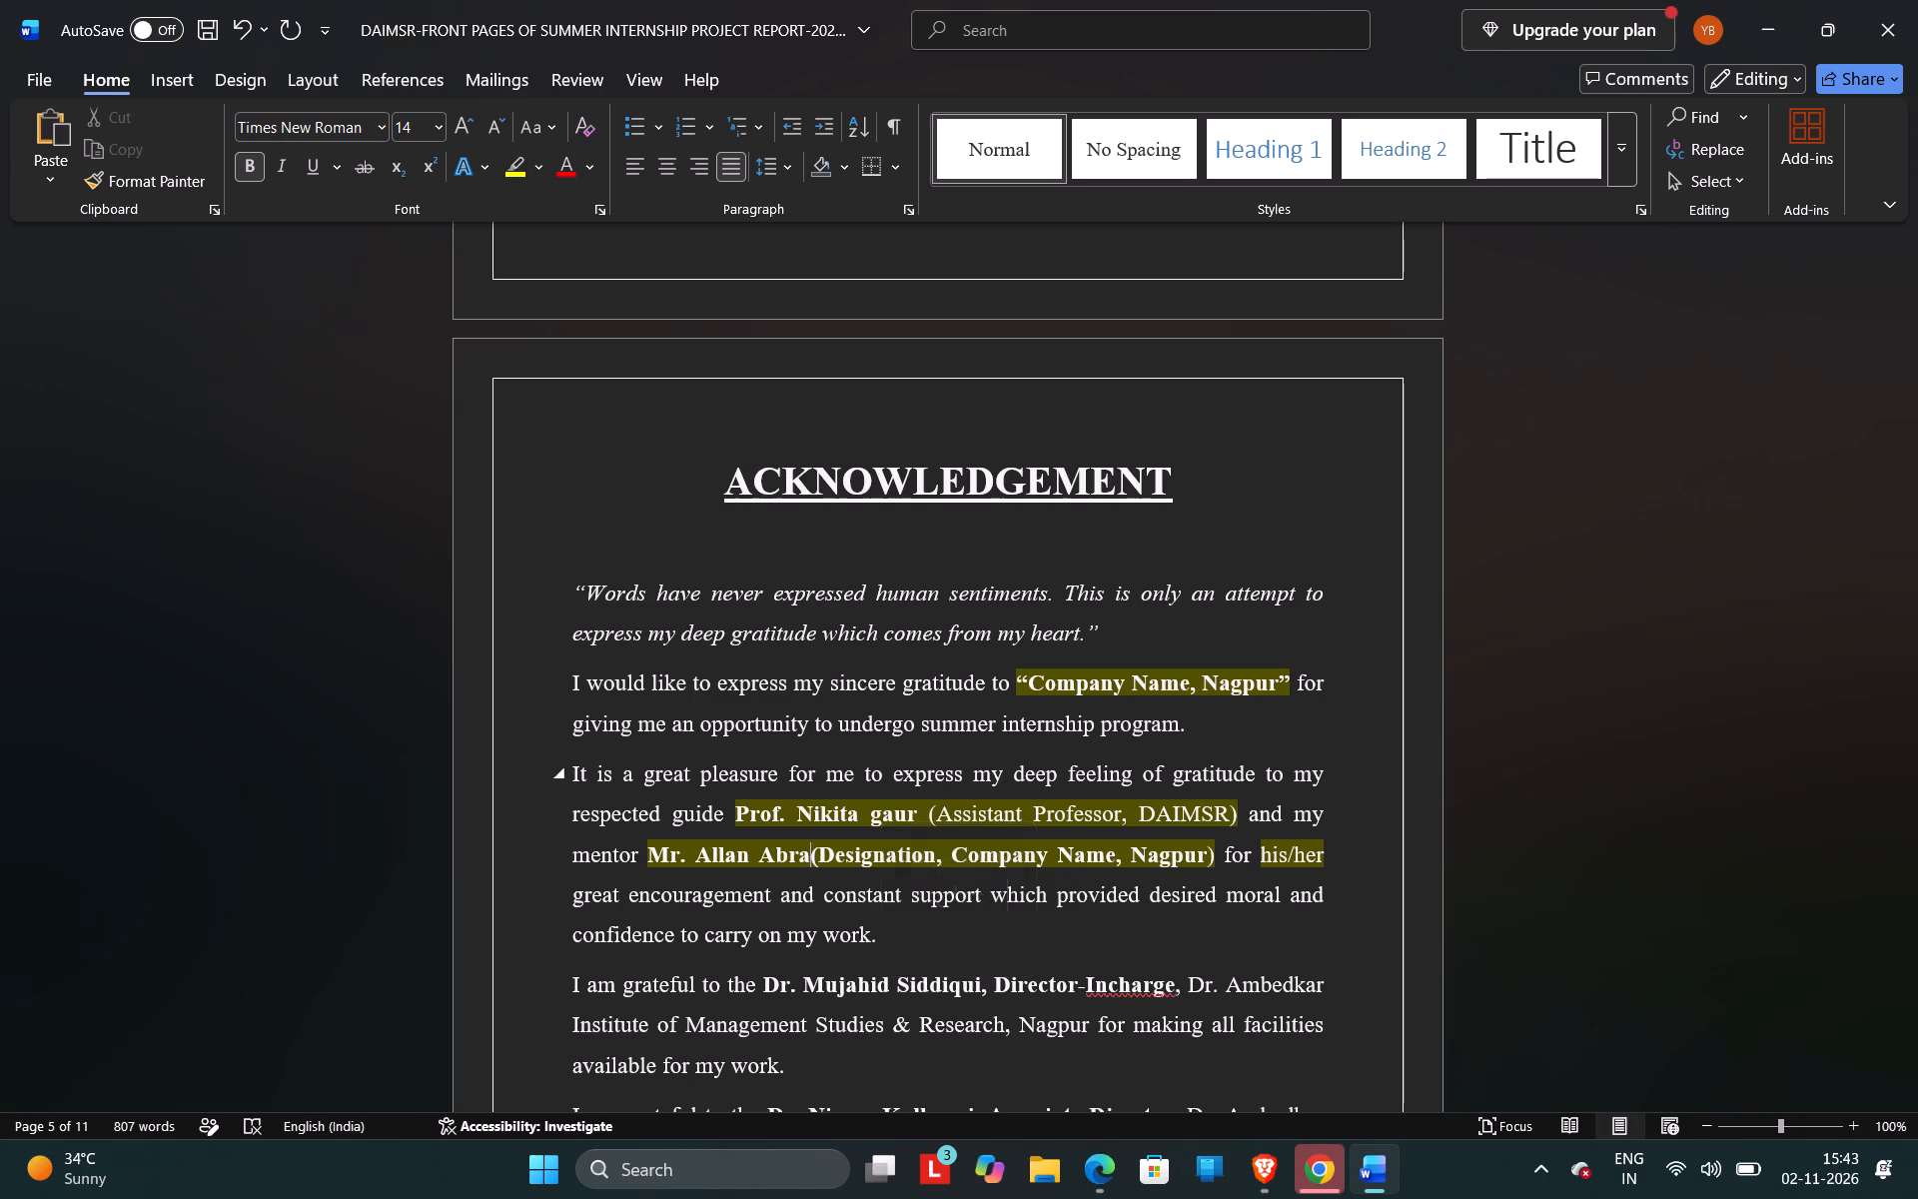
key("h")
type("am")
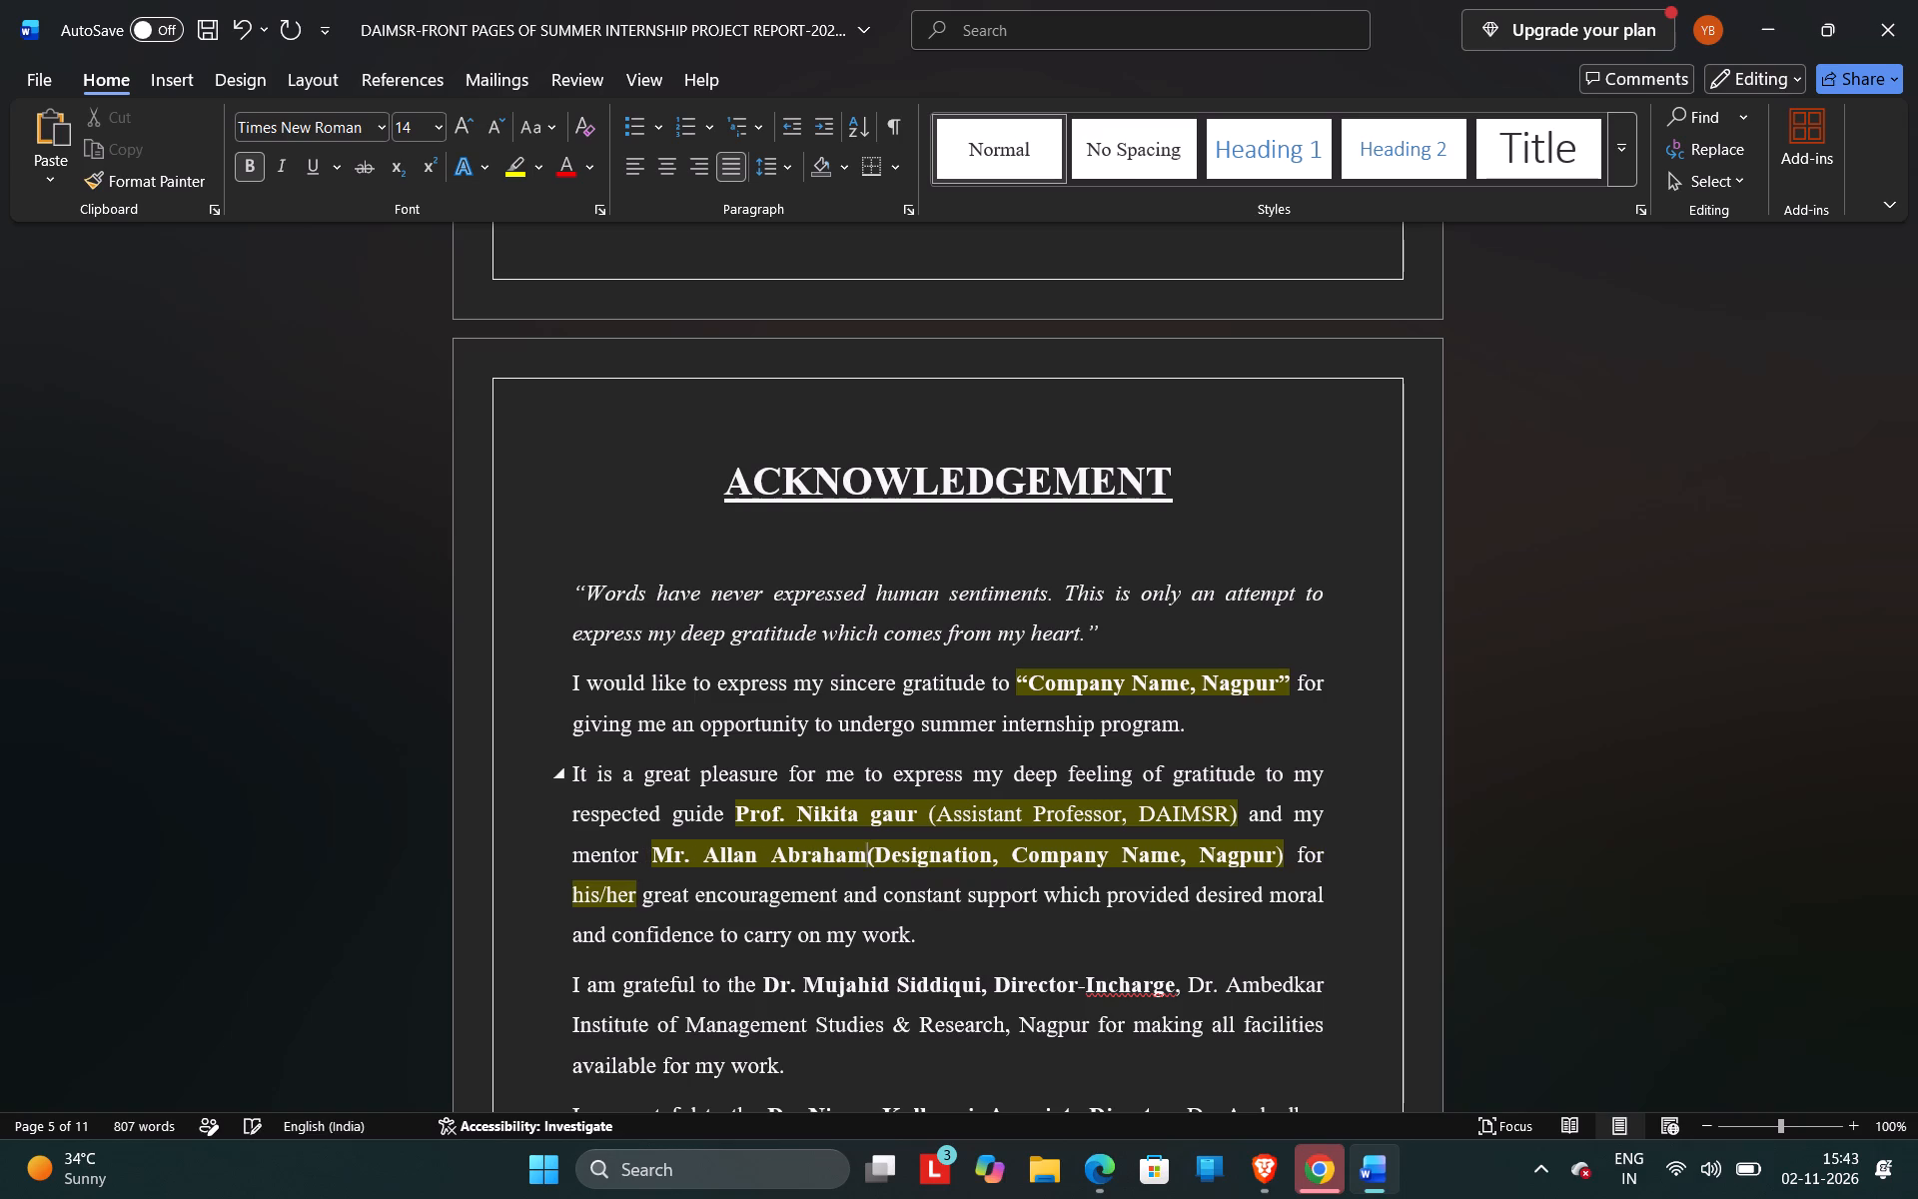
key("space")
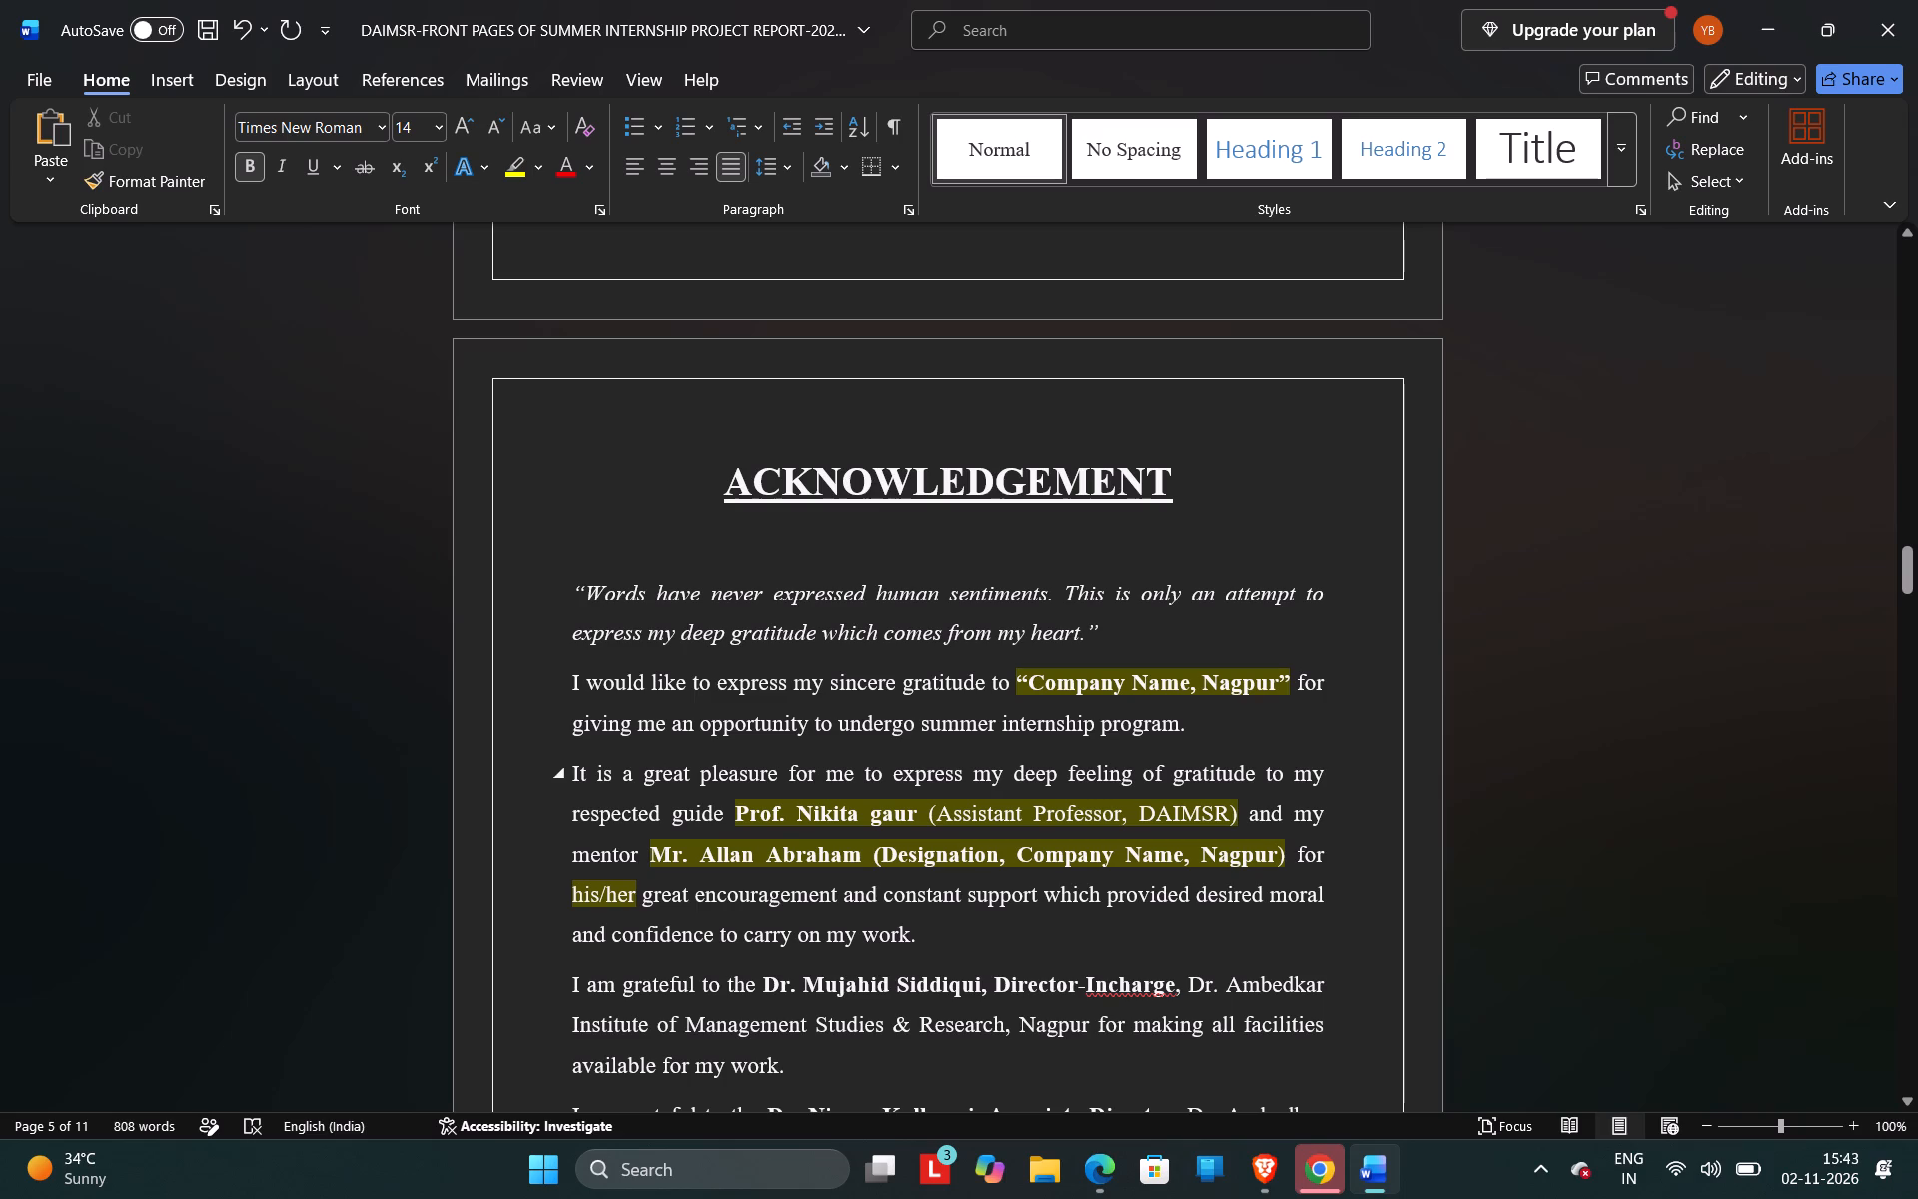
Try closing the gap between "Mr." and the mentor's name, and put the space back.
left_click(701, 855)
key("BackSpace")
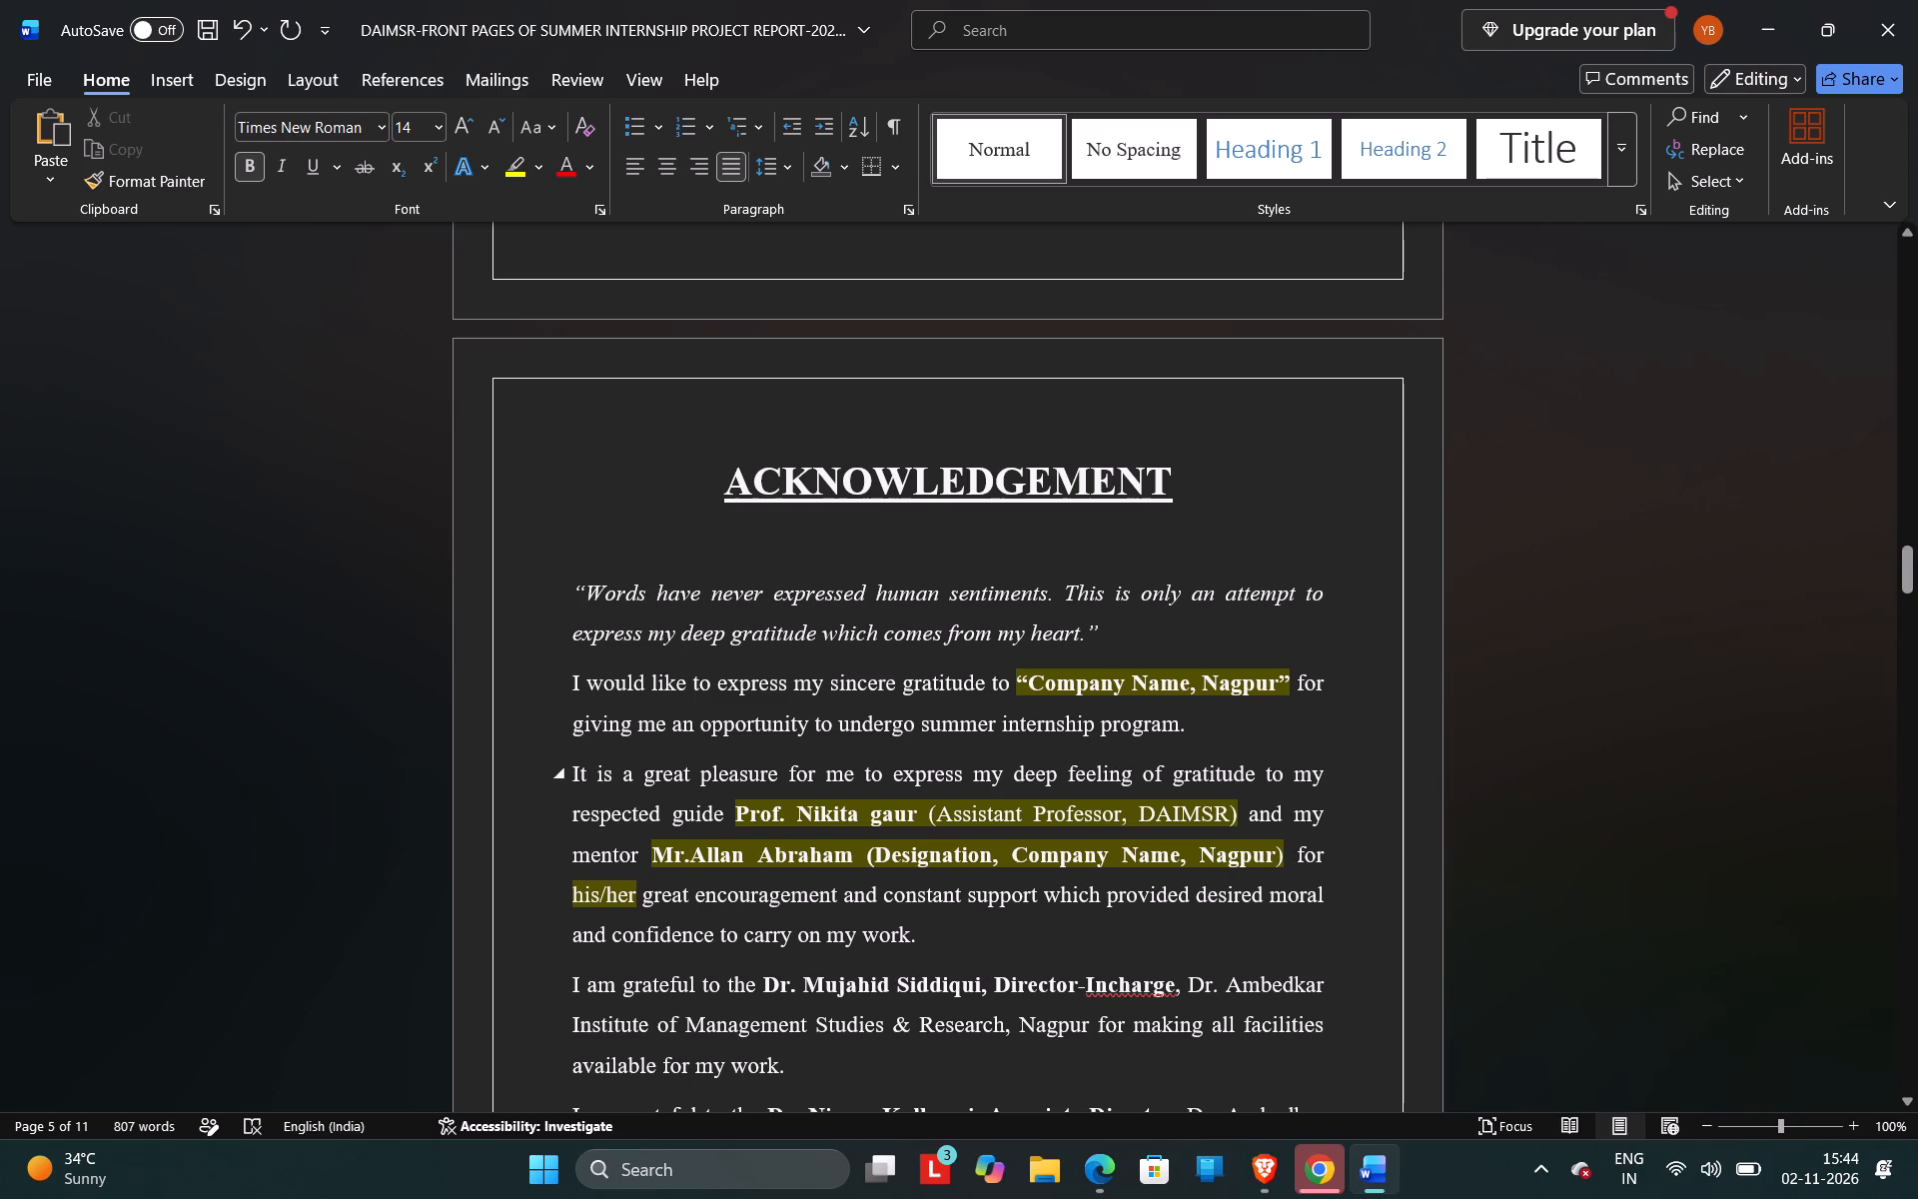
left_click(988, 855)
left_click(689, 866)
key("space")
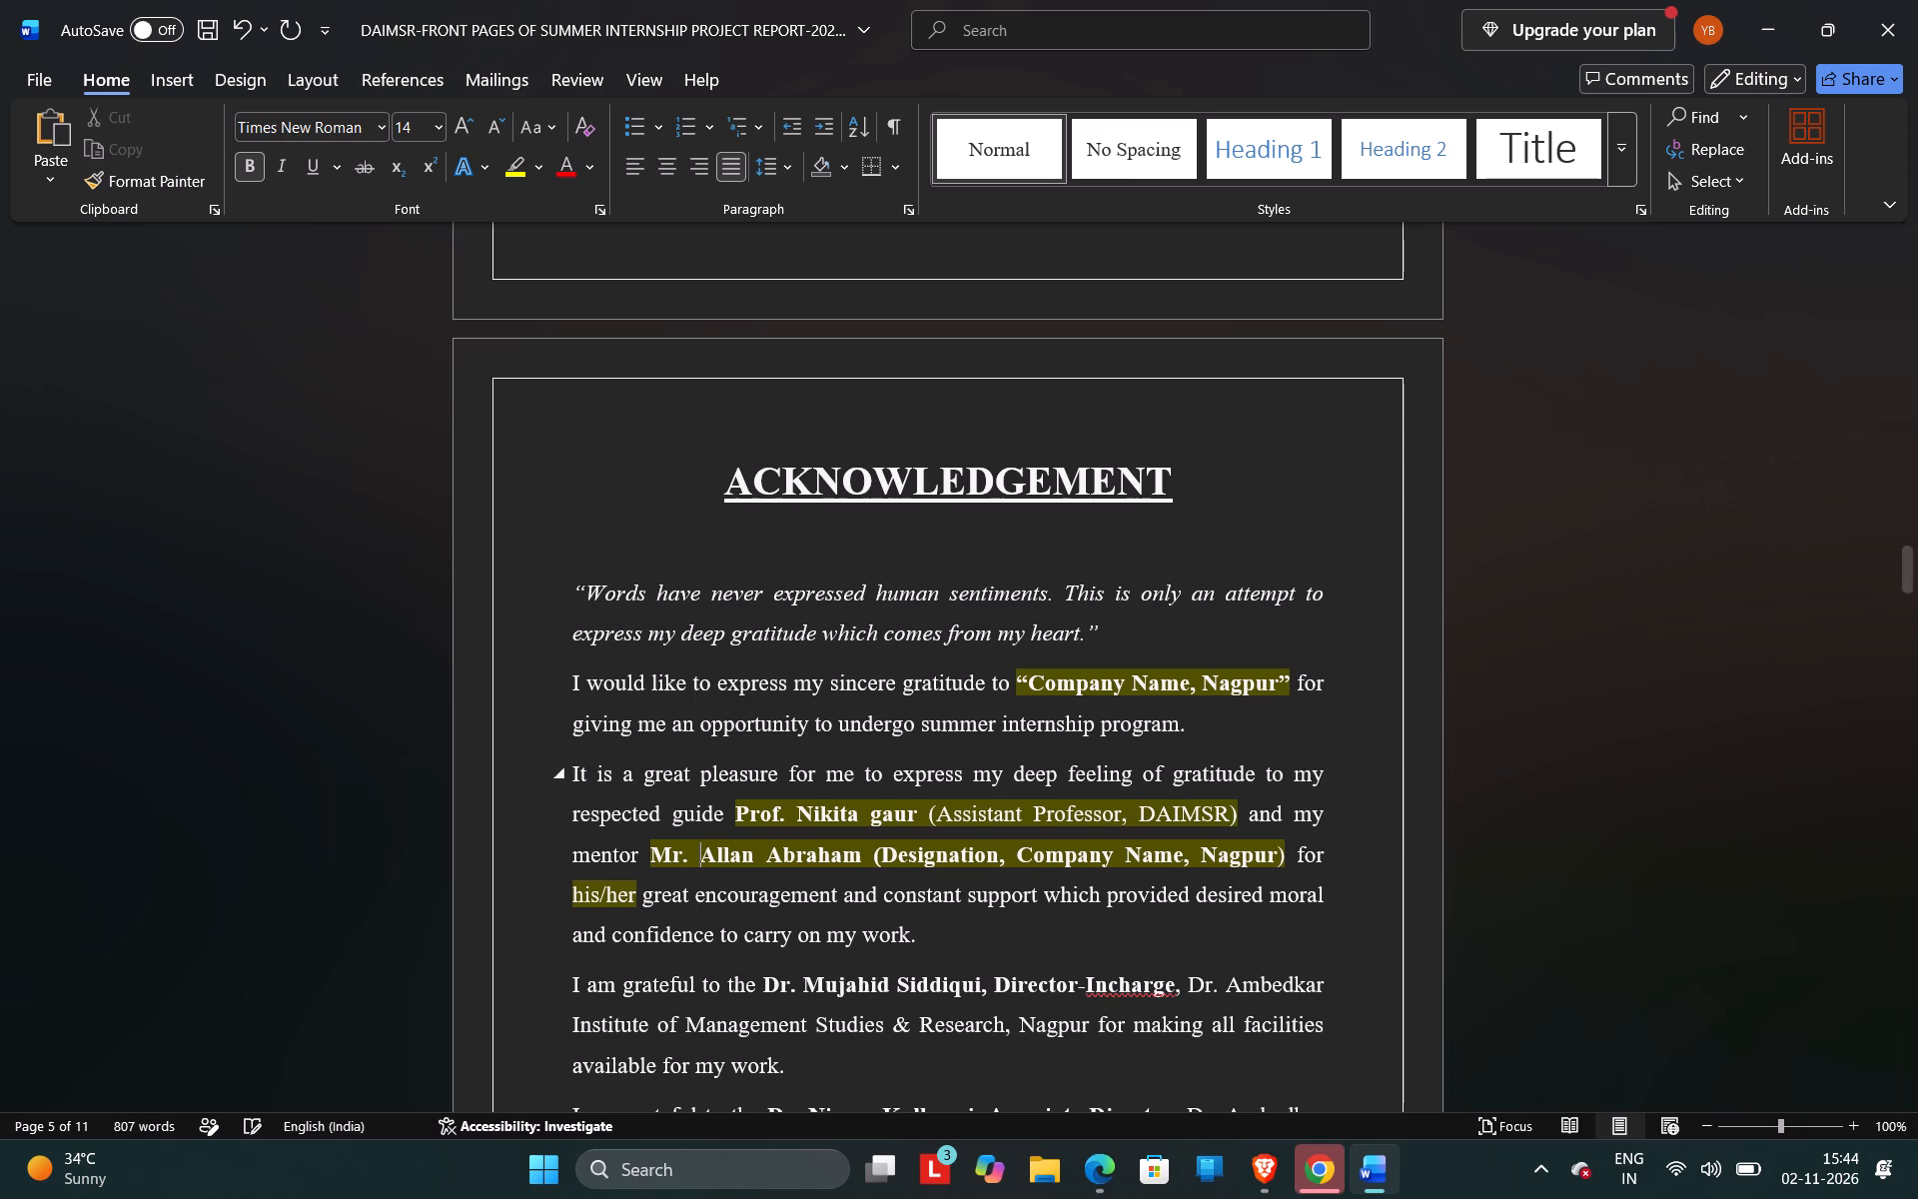
Replace the "Designation" placeholder after the mentor's name with "Mentor".
left_click(997, 858)
key("BackSpace")
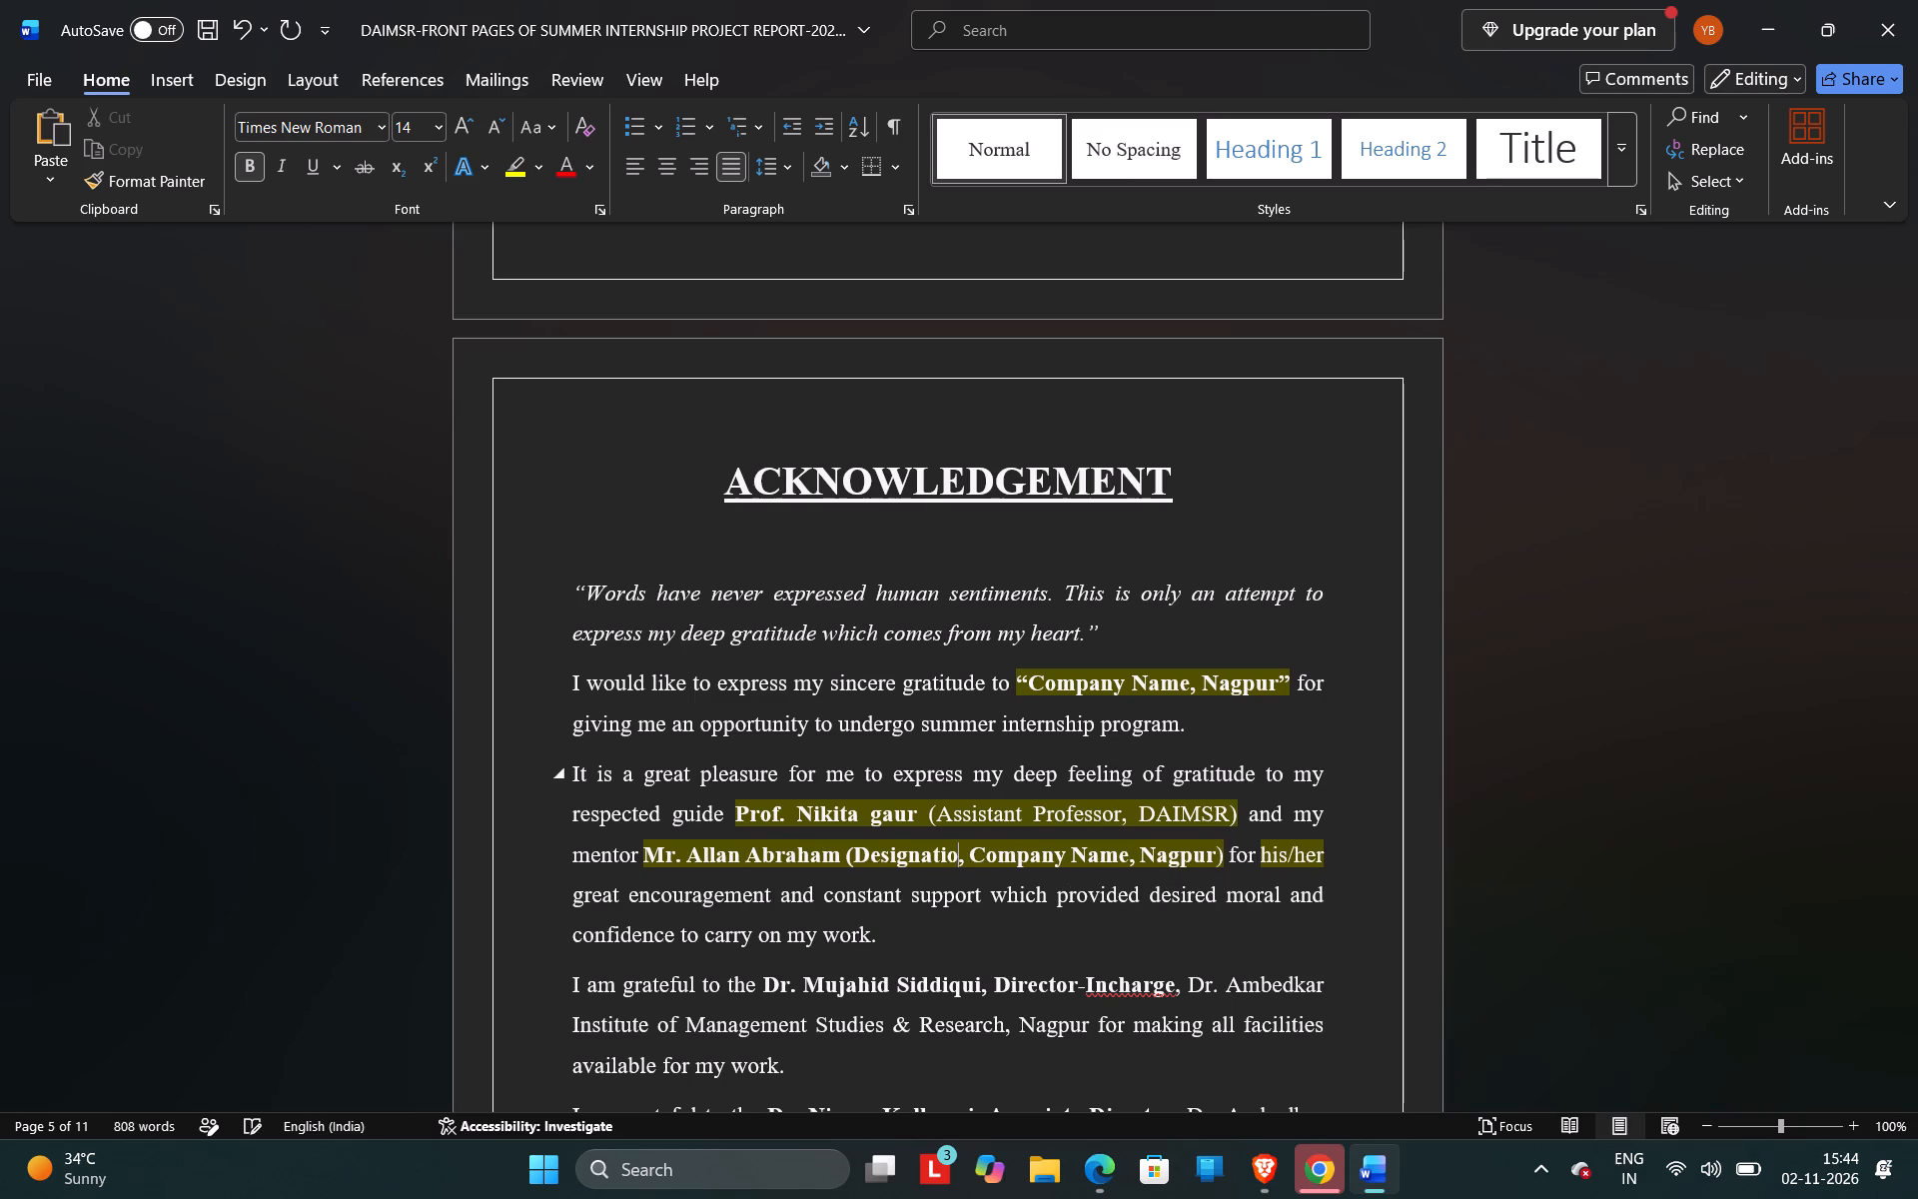
key("BackSpace")
key("BackSpace")
key("BackSpace")
key("BackSpace")
key("BackSpace")
key("BackSpace")
key("BackSpace")
key("BackSpace")
key("BackSpace")
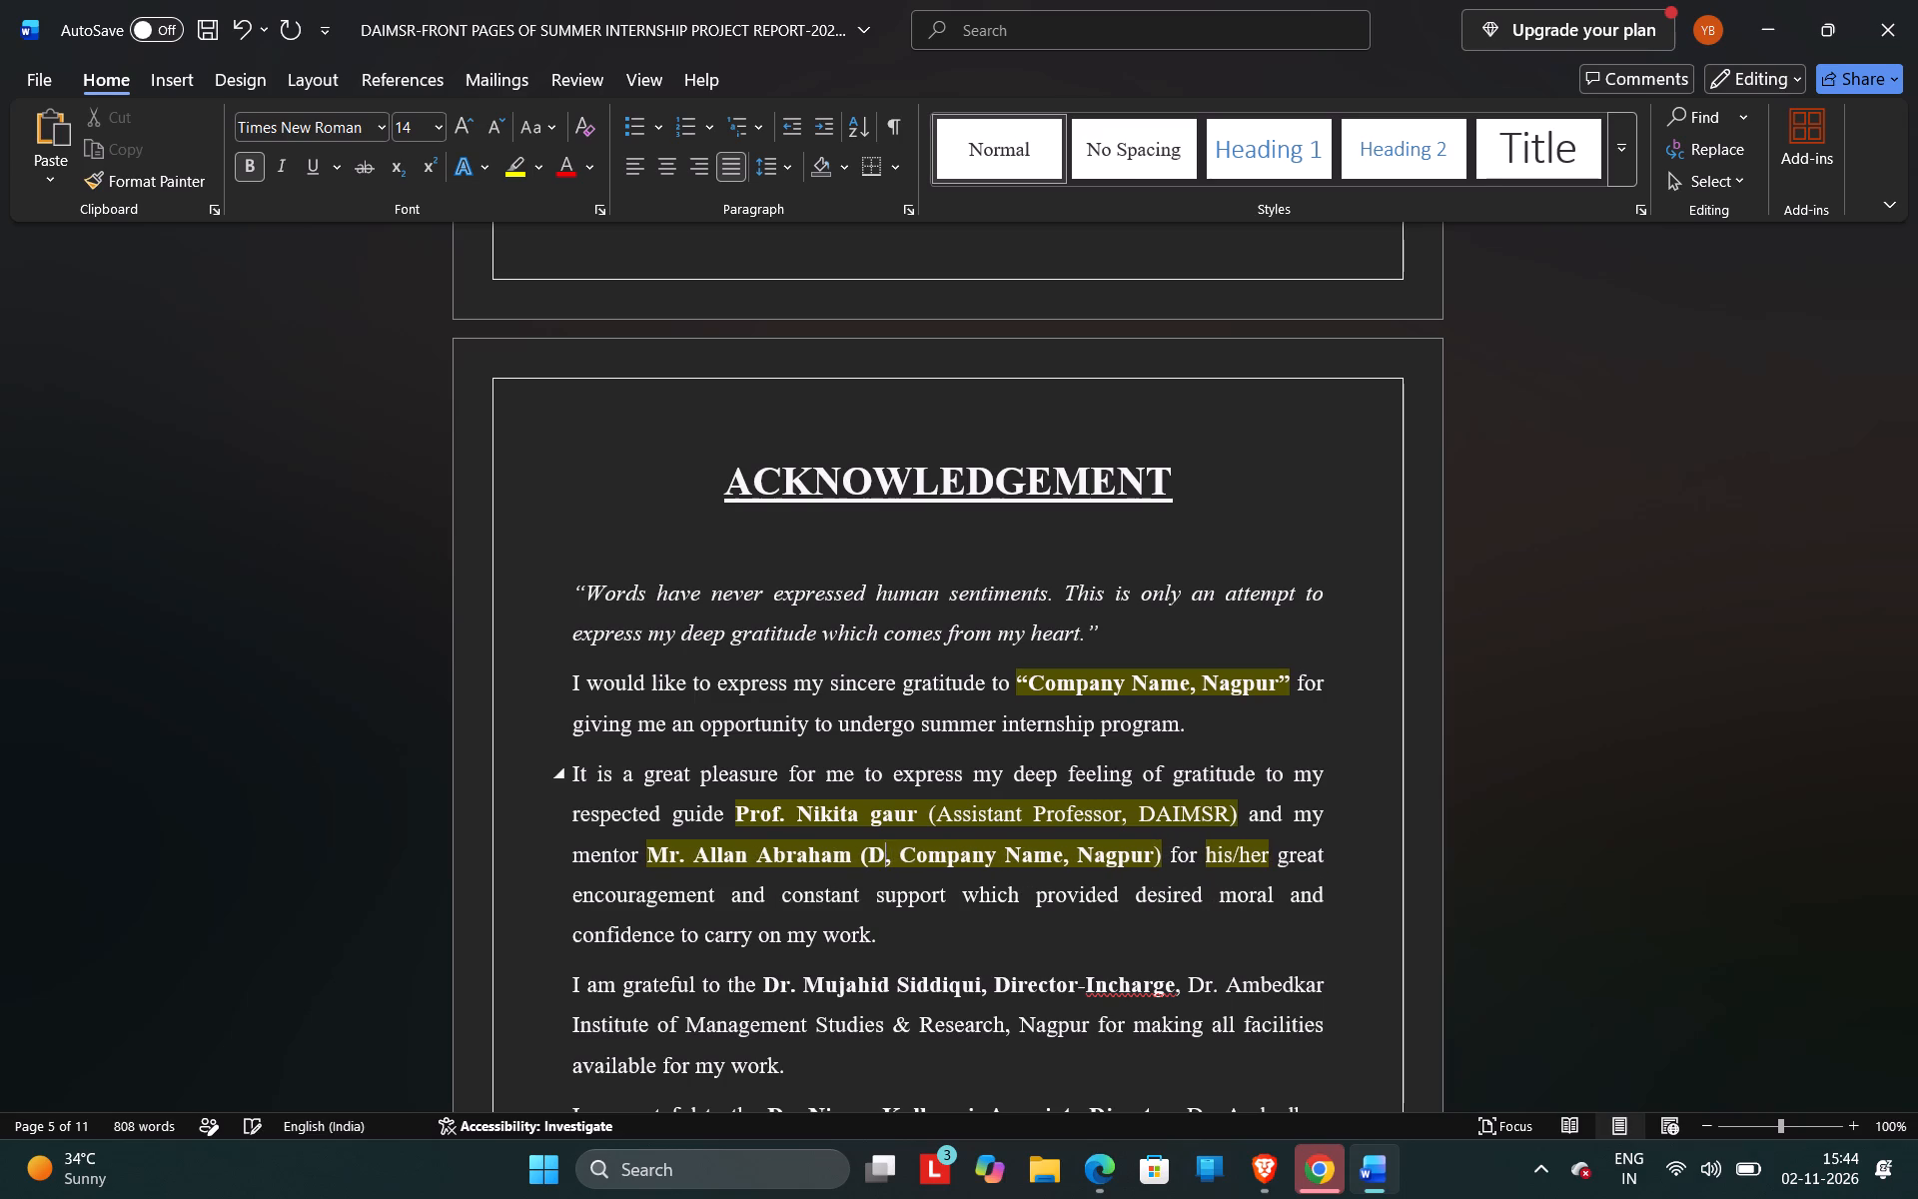
key("BackSpace")
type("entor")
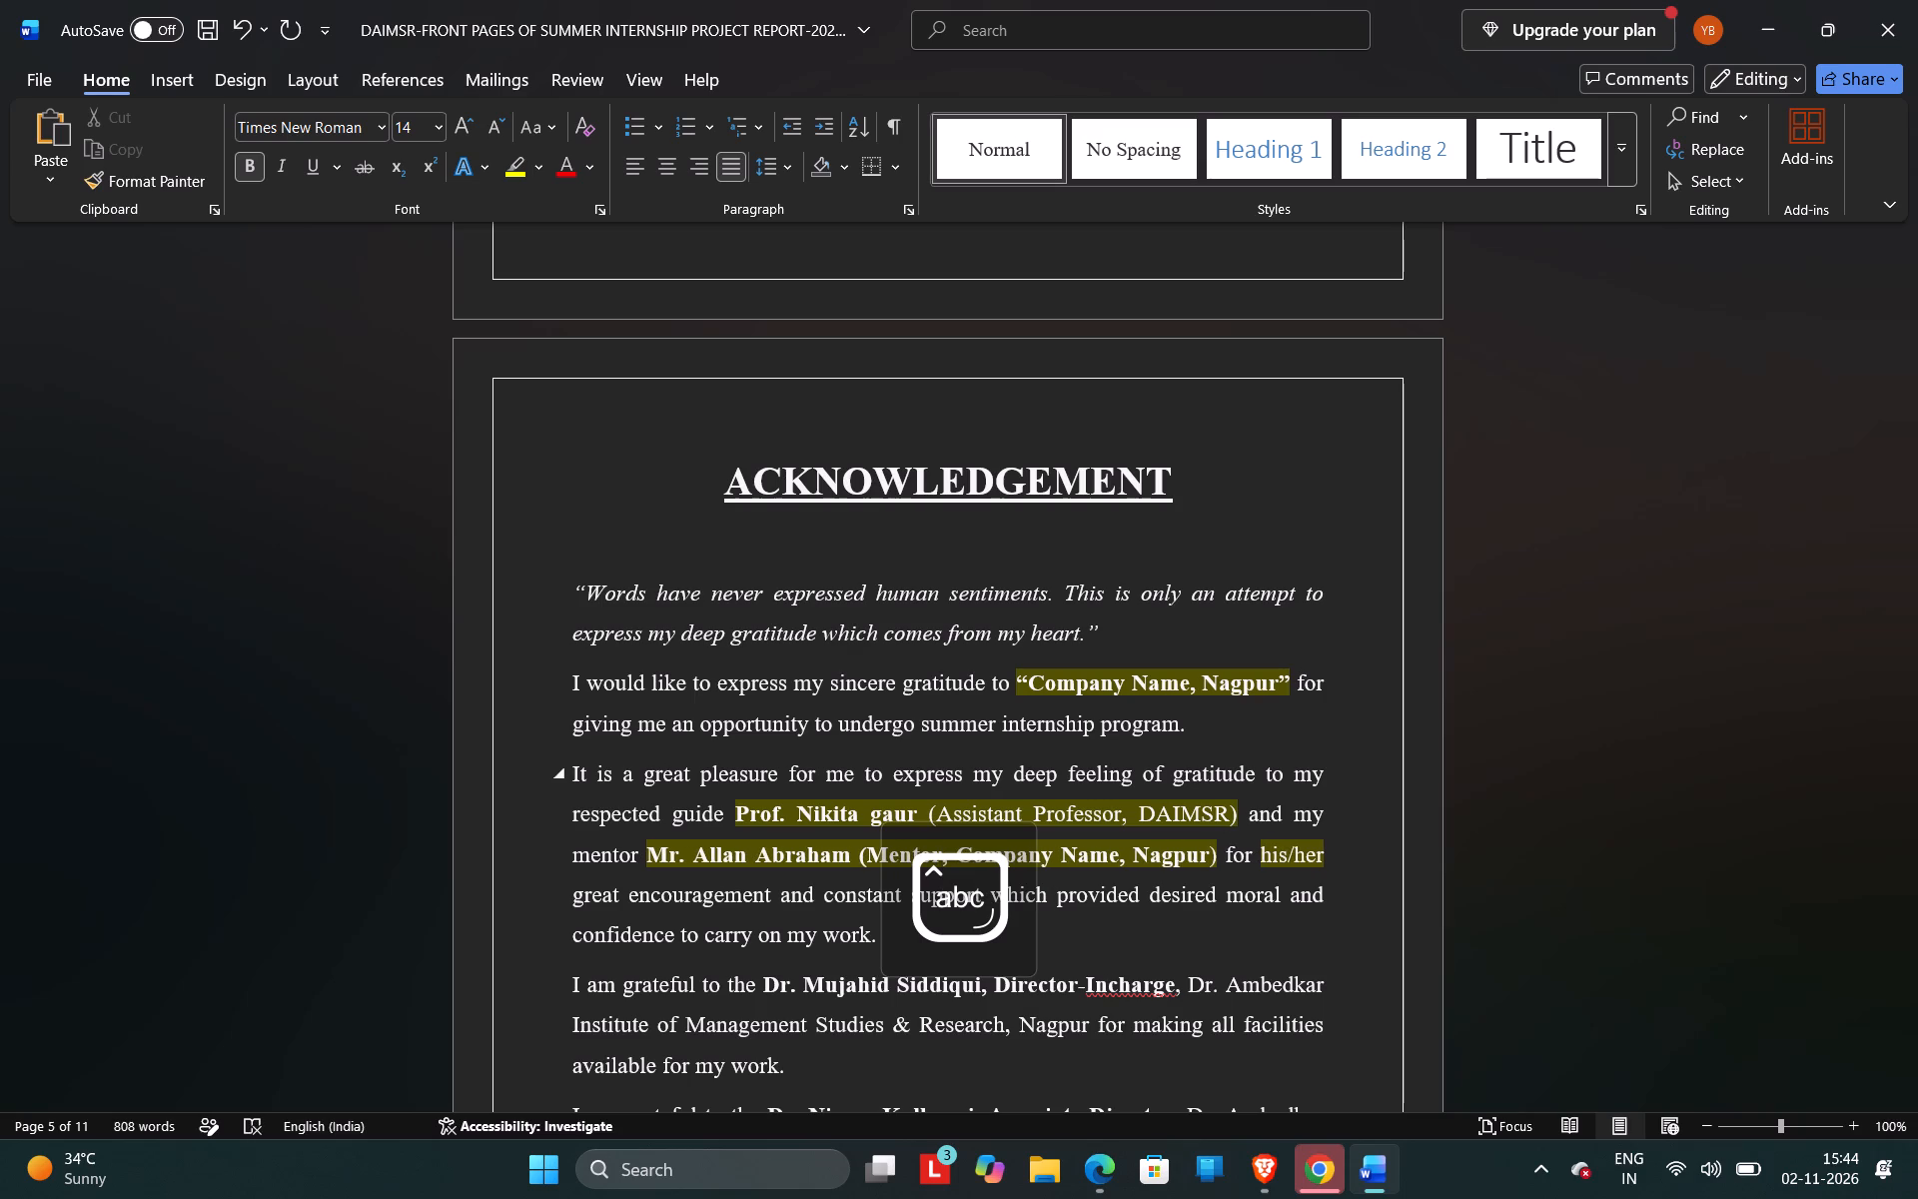
Replace the "Company Name" placeholder in the mentor's brackets with "SS Infotech", leaving no space before the comma.
left_click(1117, 855)
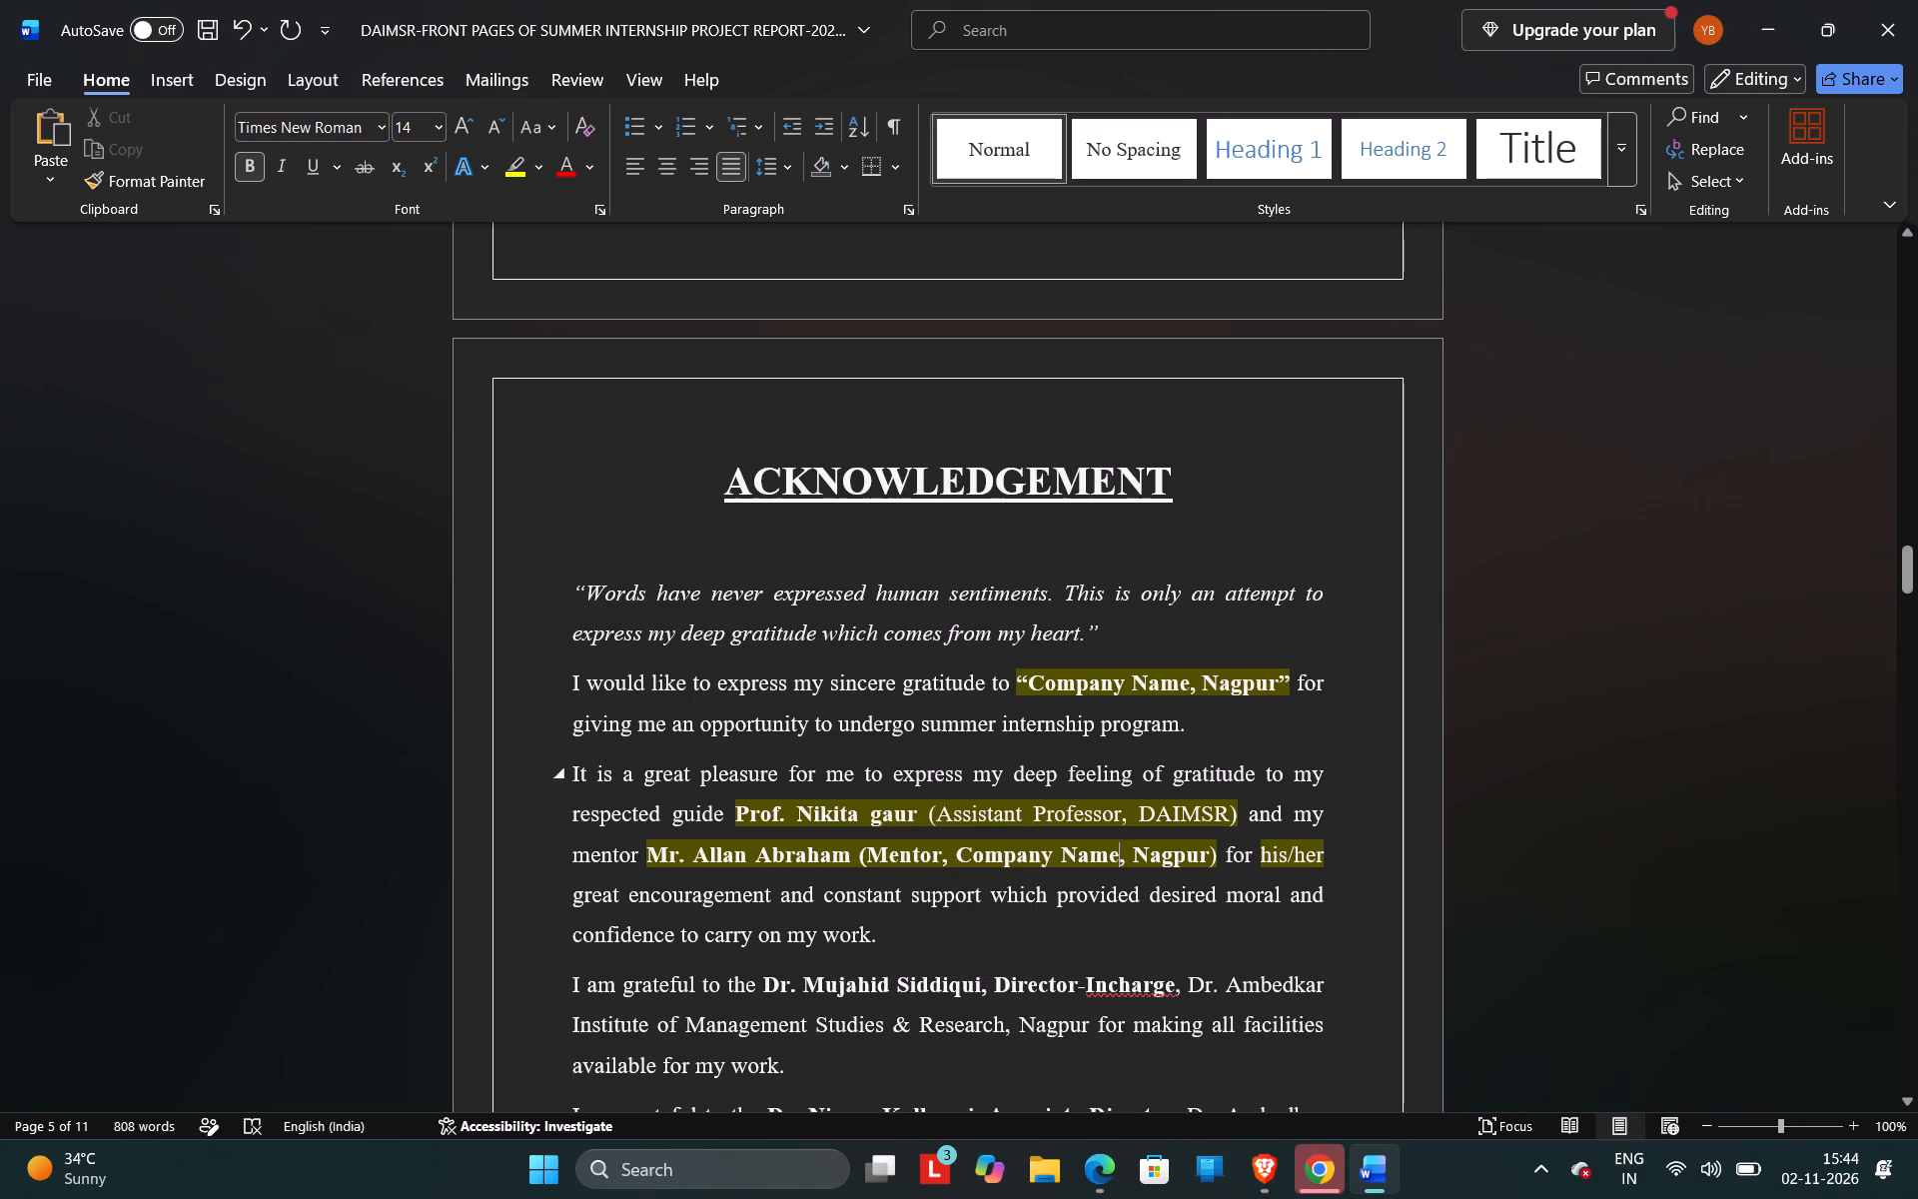
key("BackSpace")
key("BackSpace")
key("BackSpace")
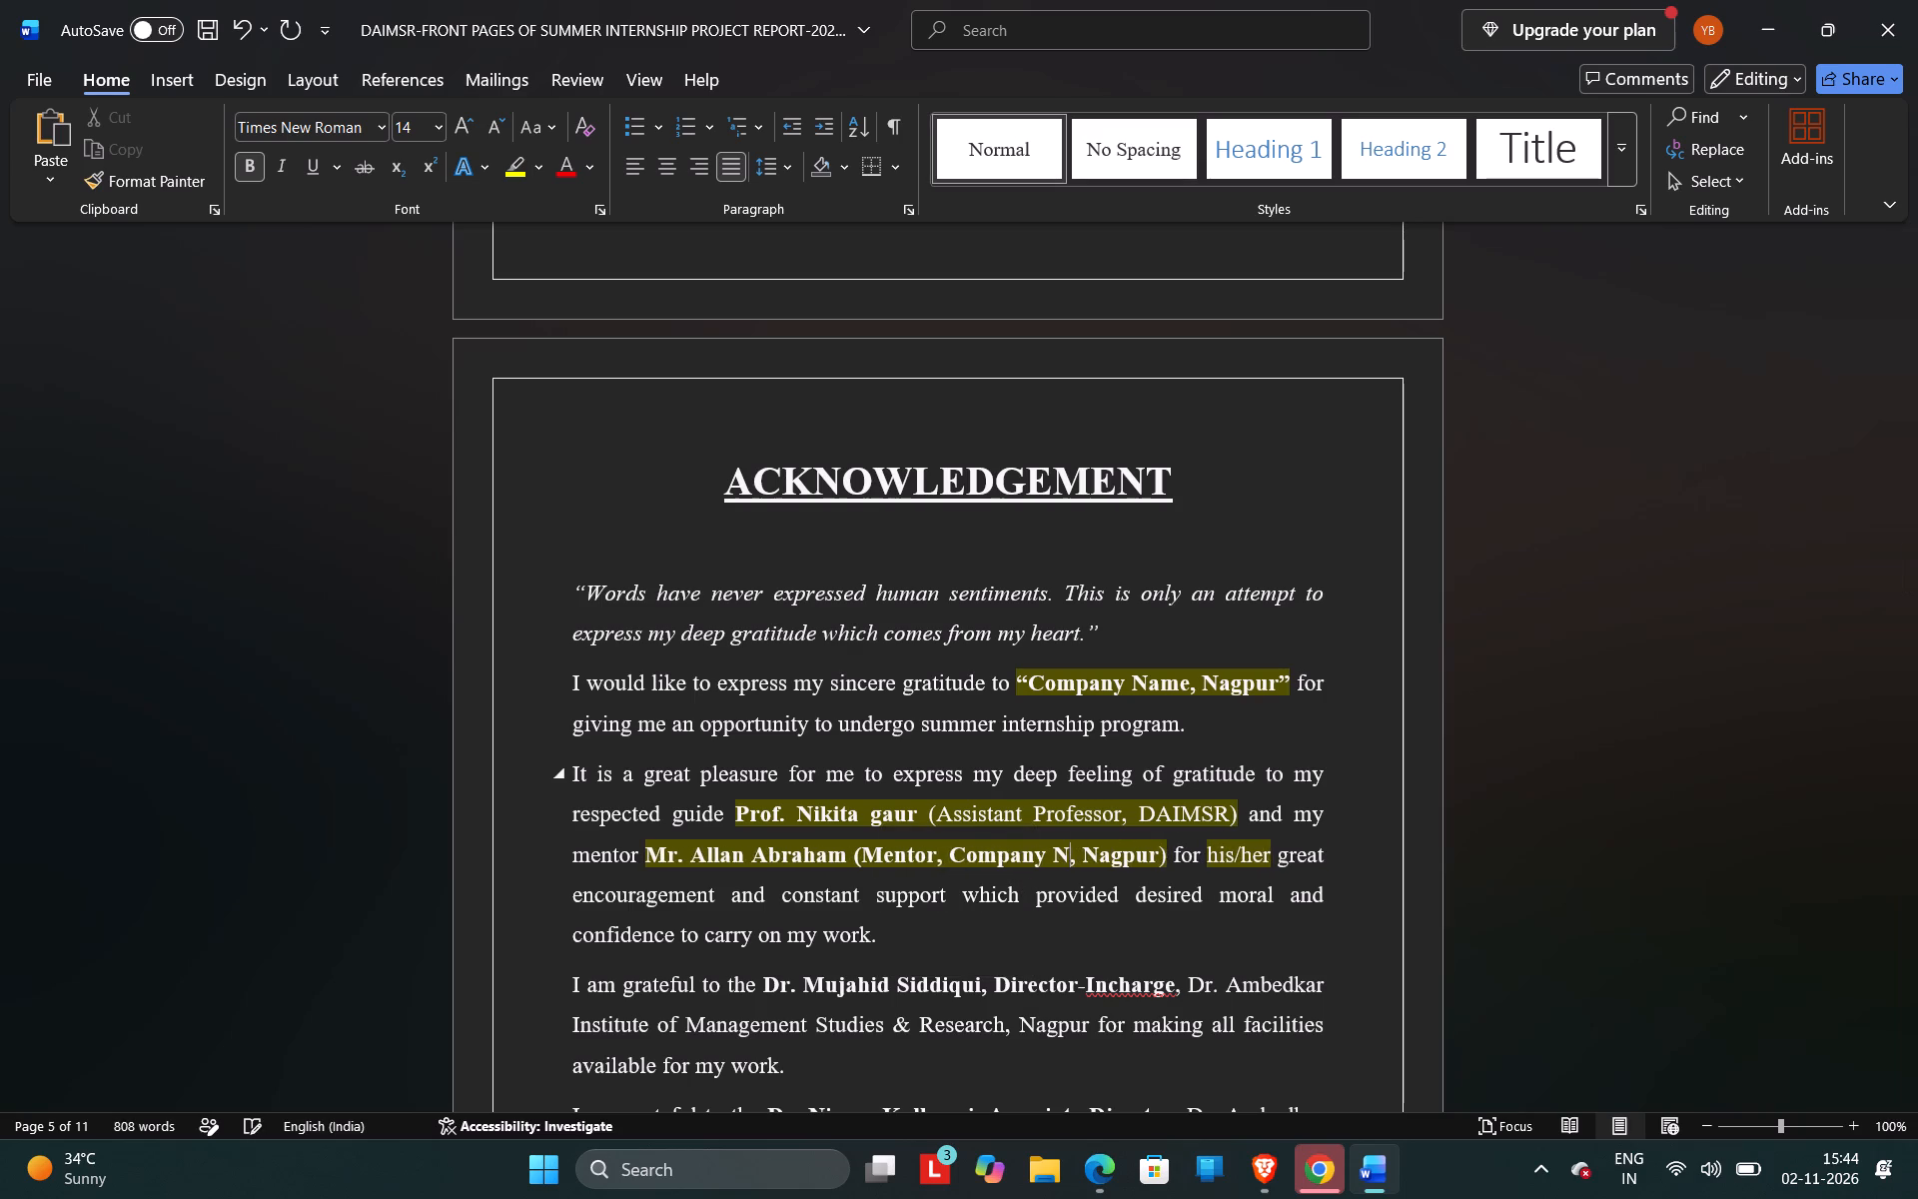
key("BackSpace")
key("BackSpace")
key("BackSpace")
key("BackSpace")
key("BackSpace")
key("BackSpace")
key("BackSpace")
key("BackSpace")
key("BackSpace")
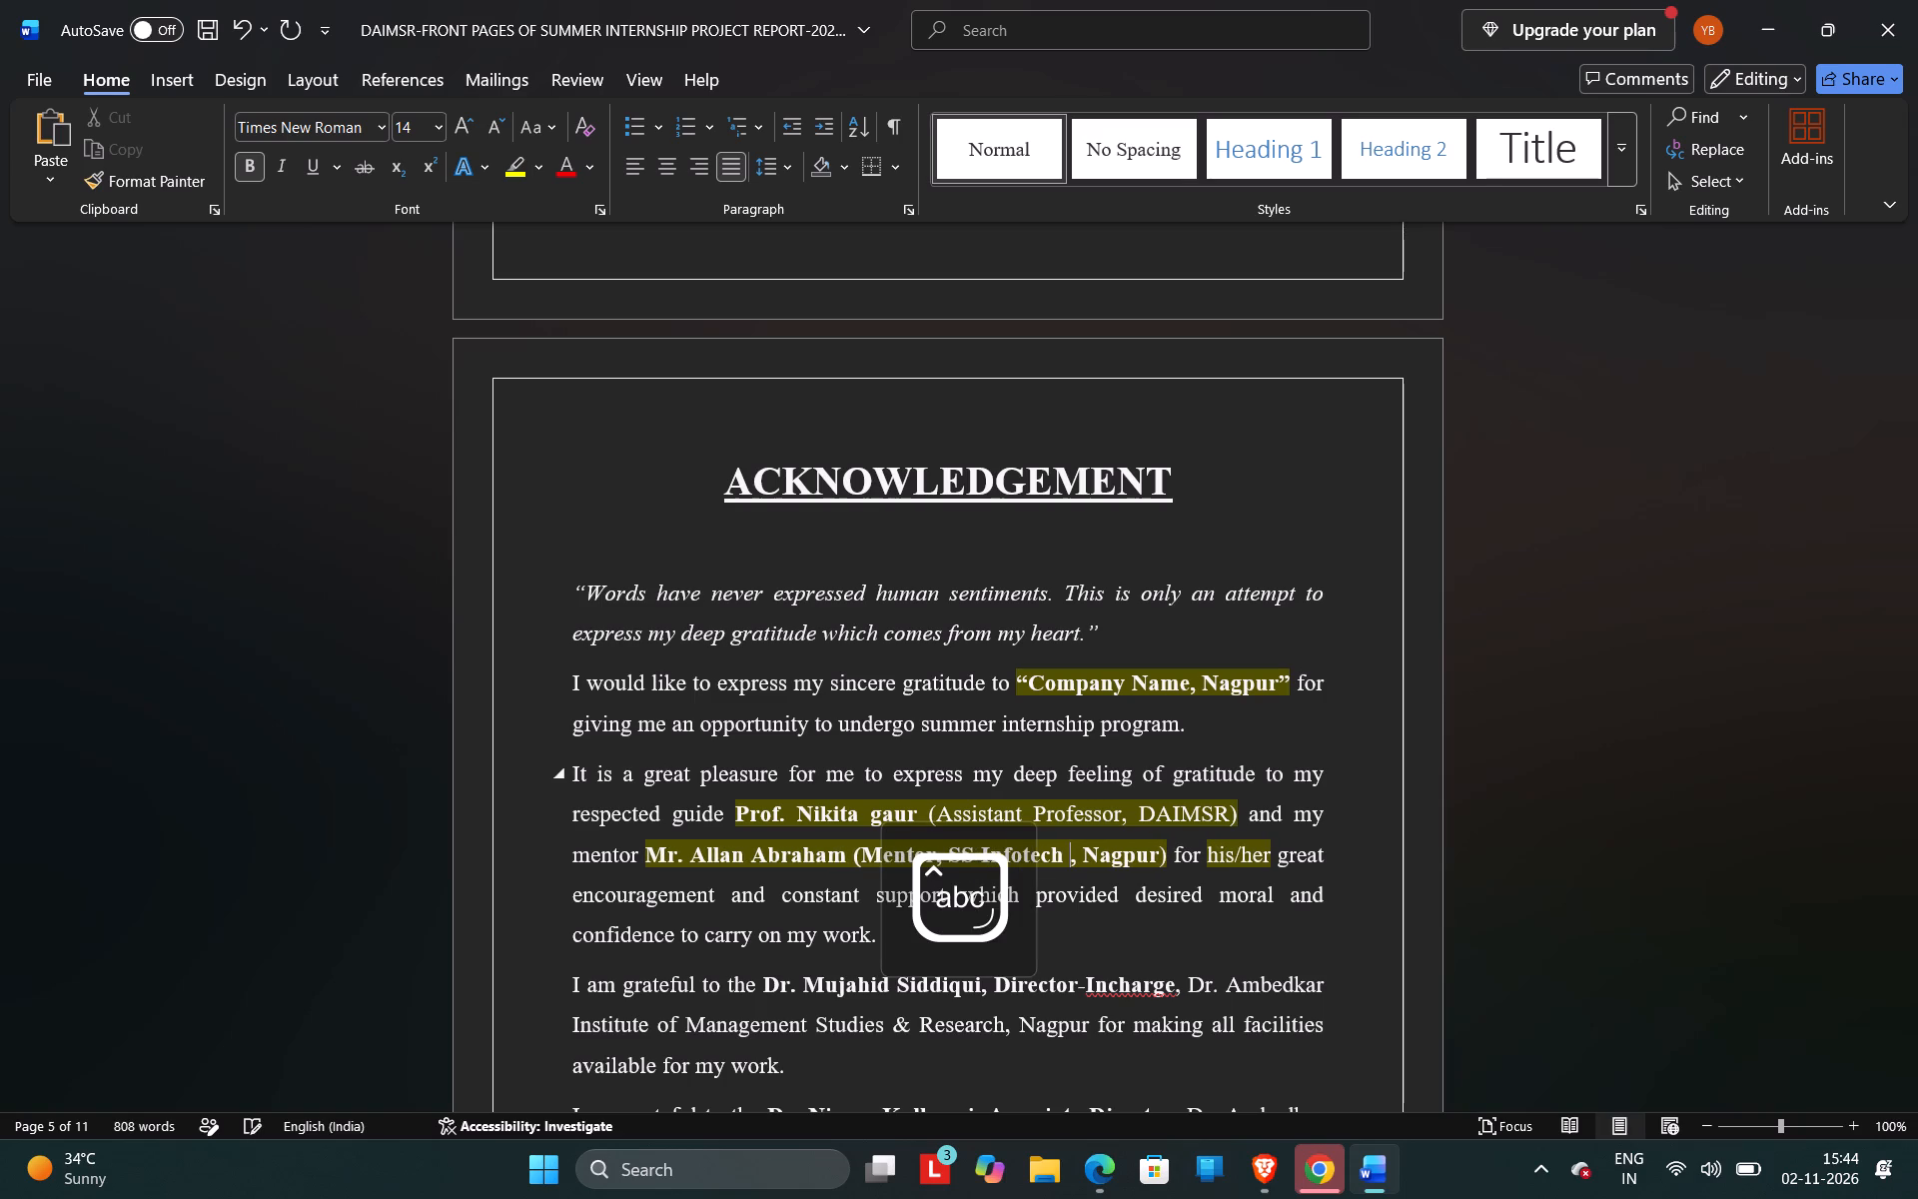
key("BackSpace")
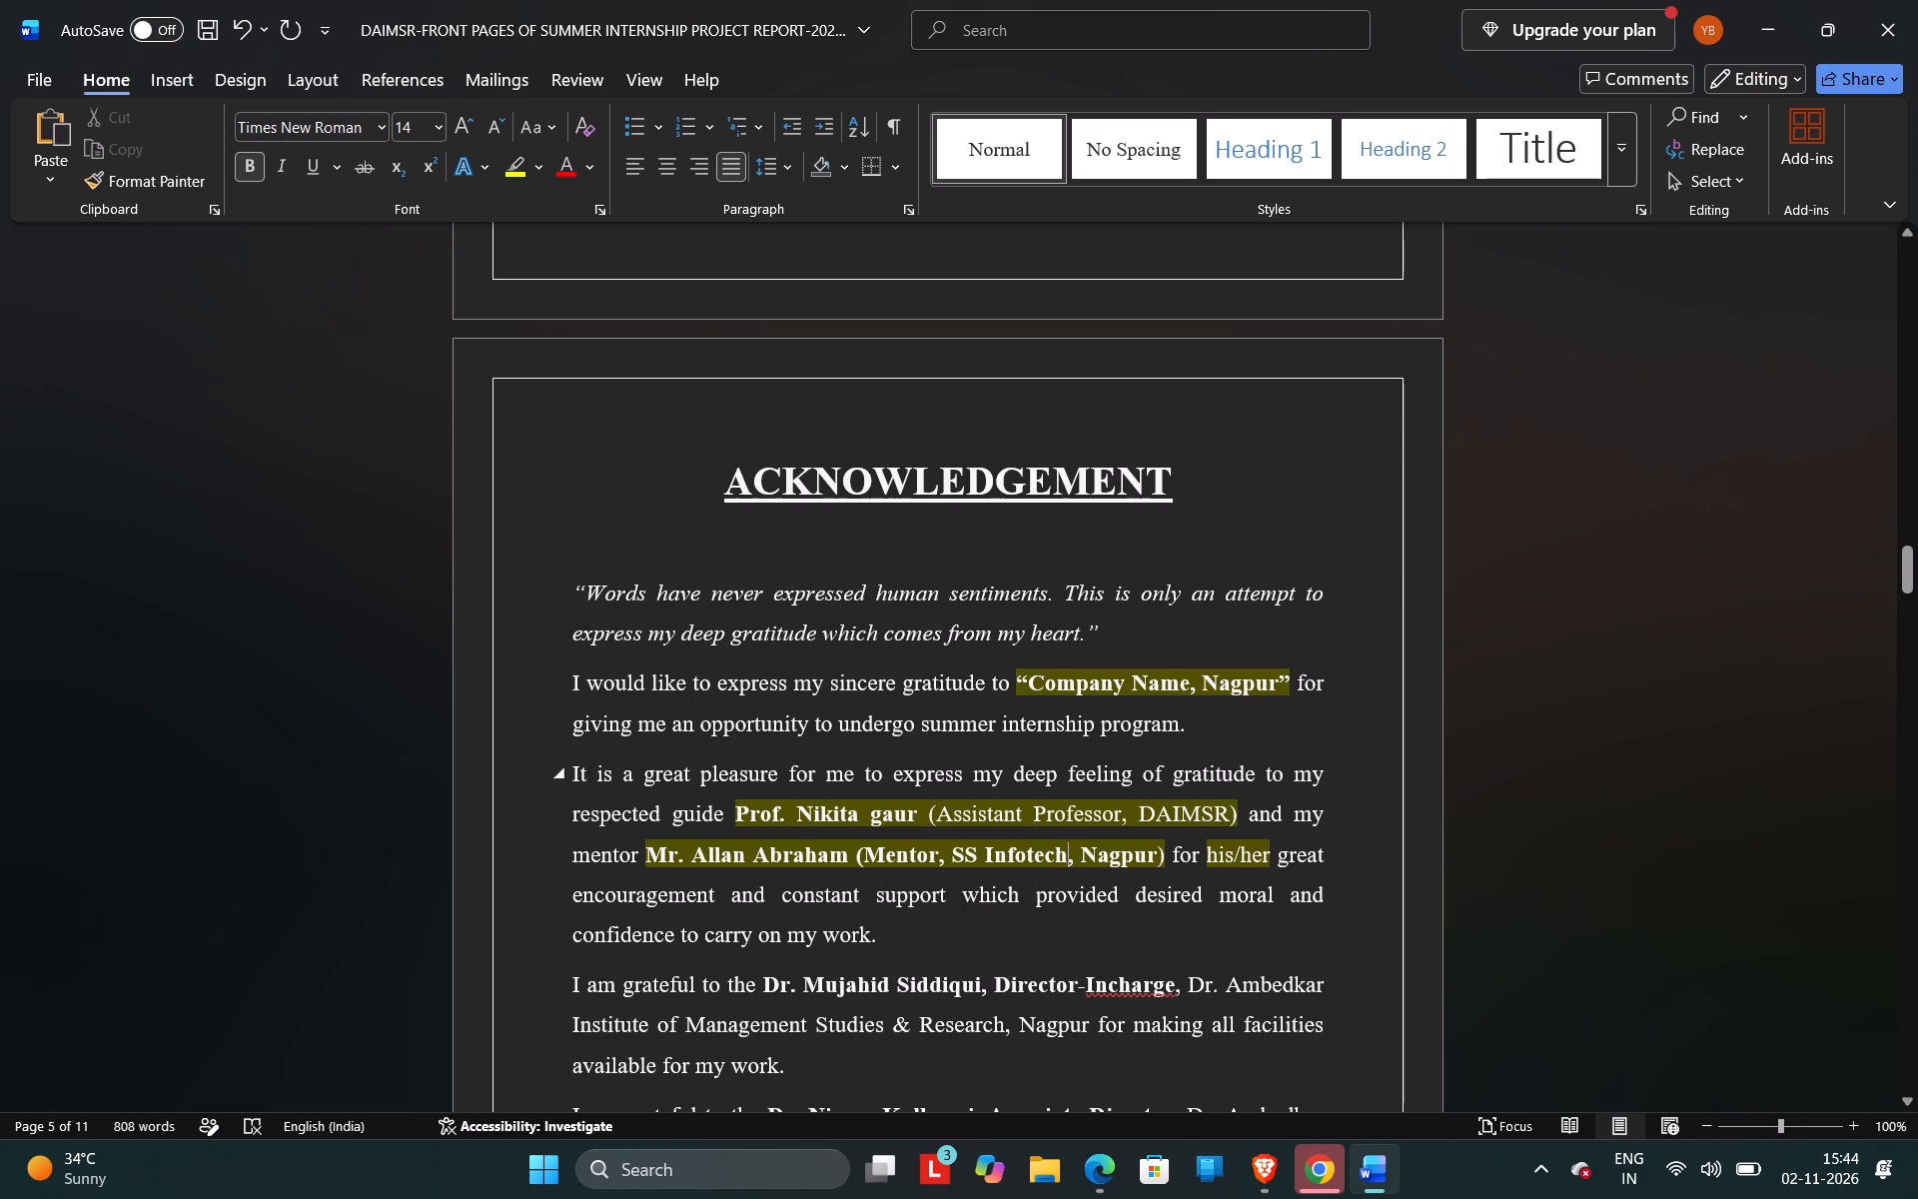
Remove the yellow highlight from the mentor's name, role, company and city in the Acknowledgement.
scroll(1159, 908, "up", 2, "ctrl")
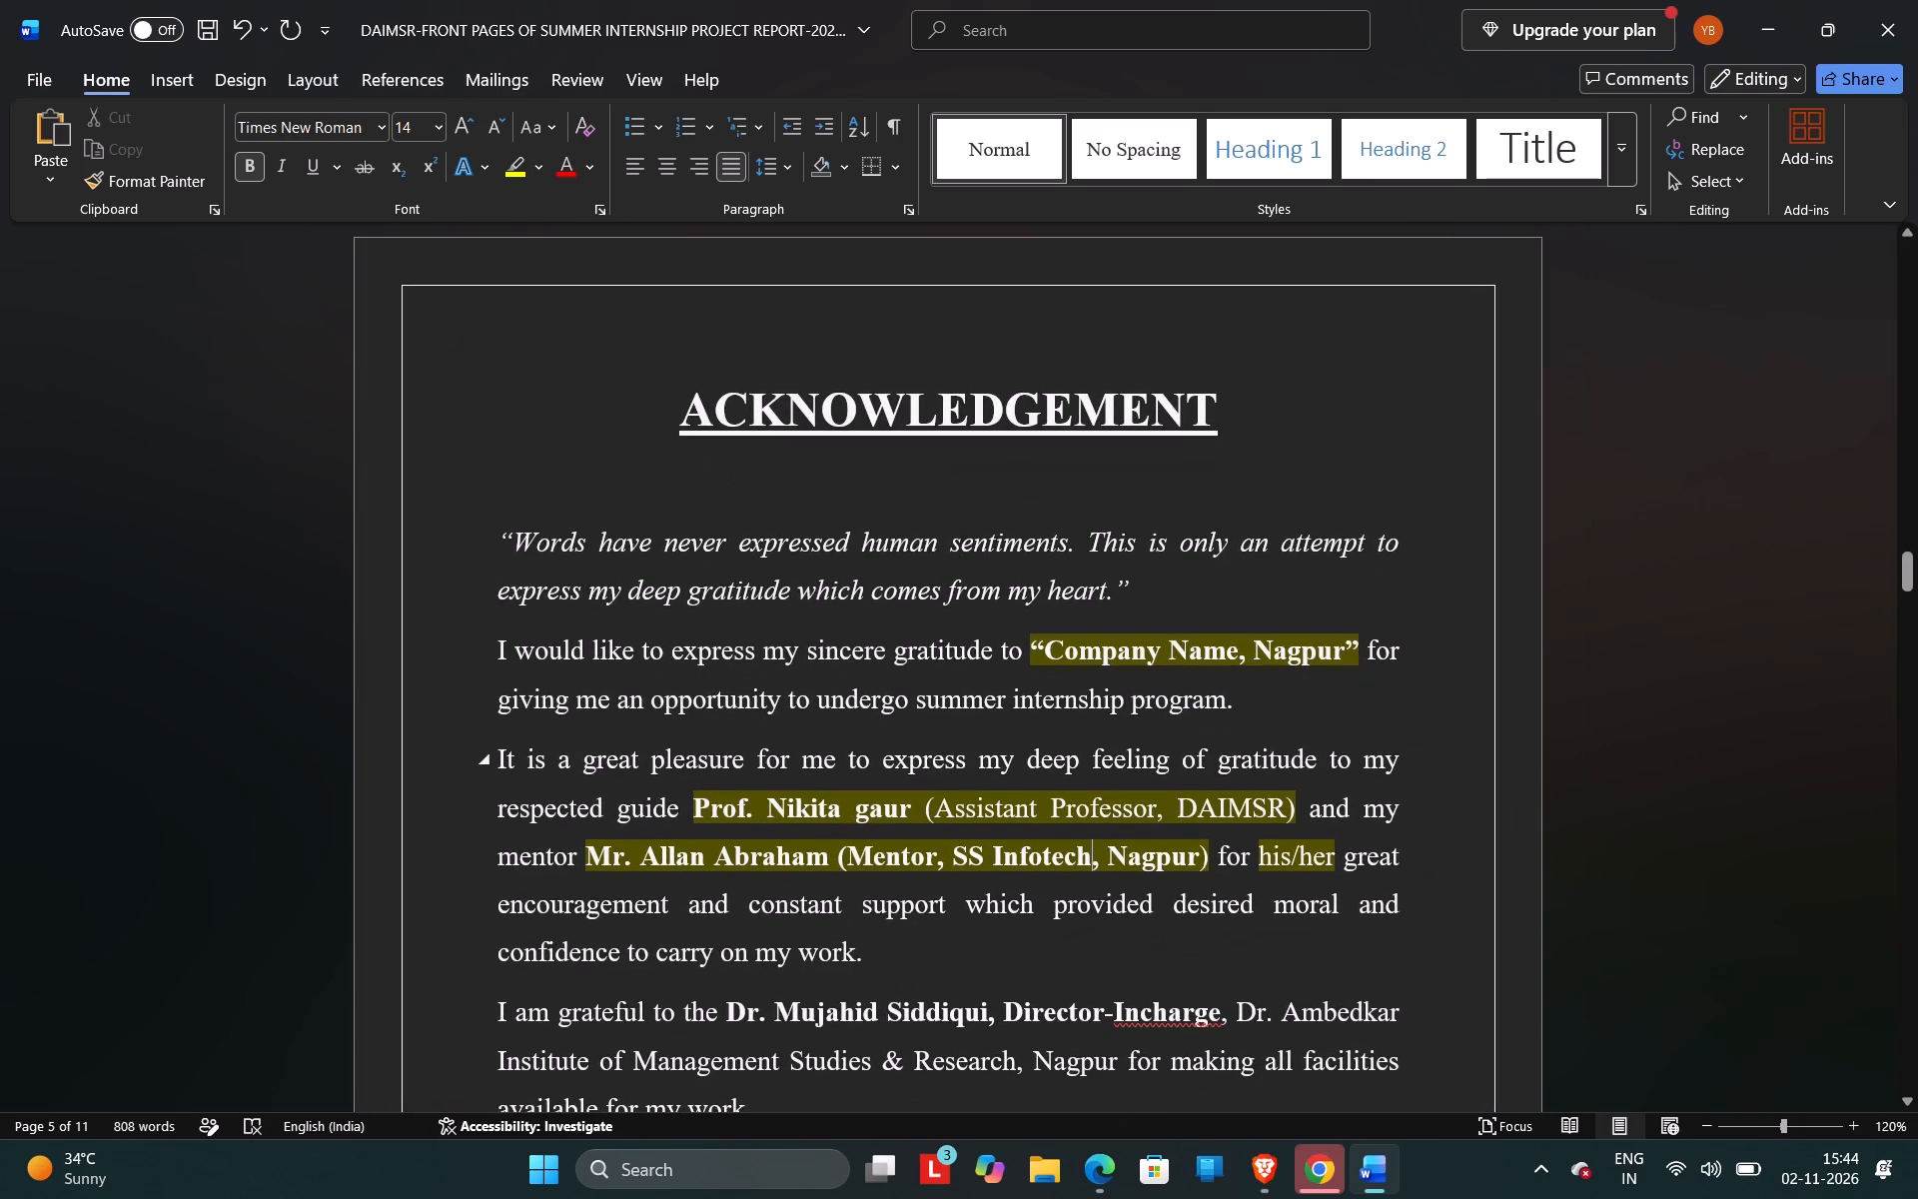
left_click(1213, 857)
left_click_drag(1172, 847, 681, 857)
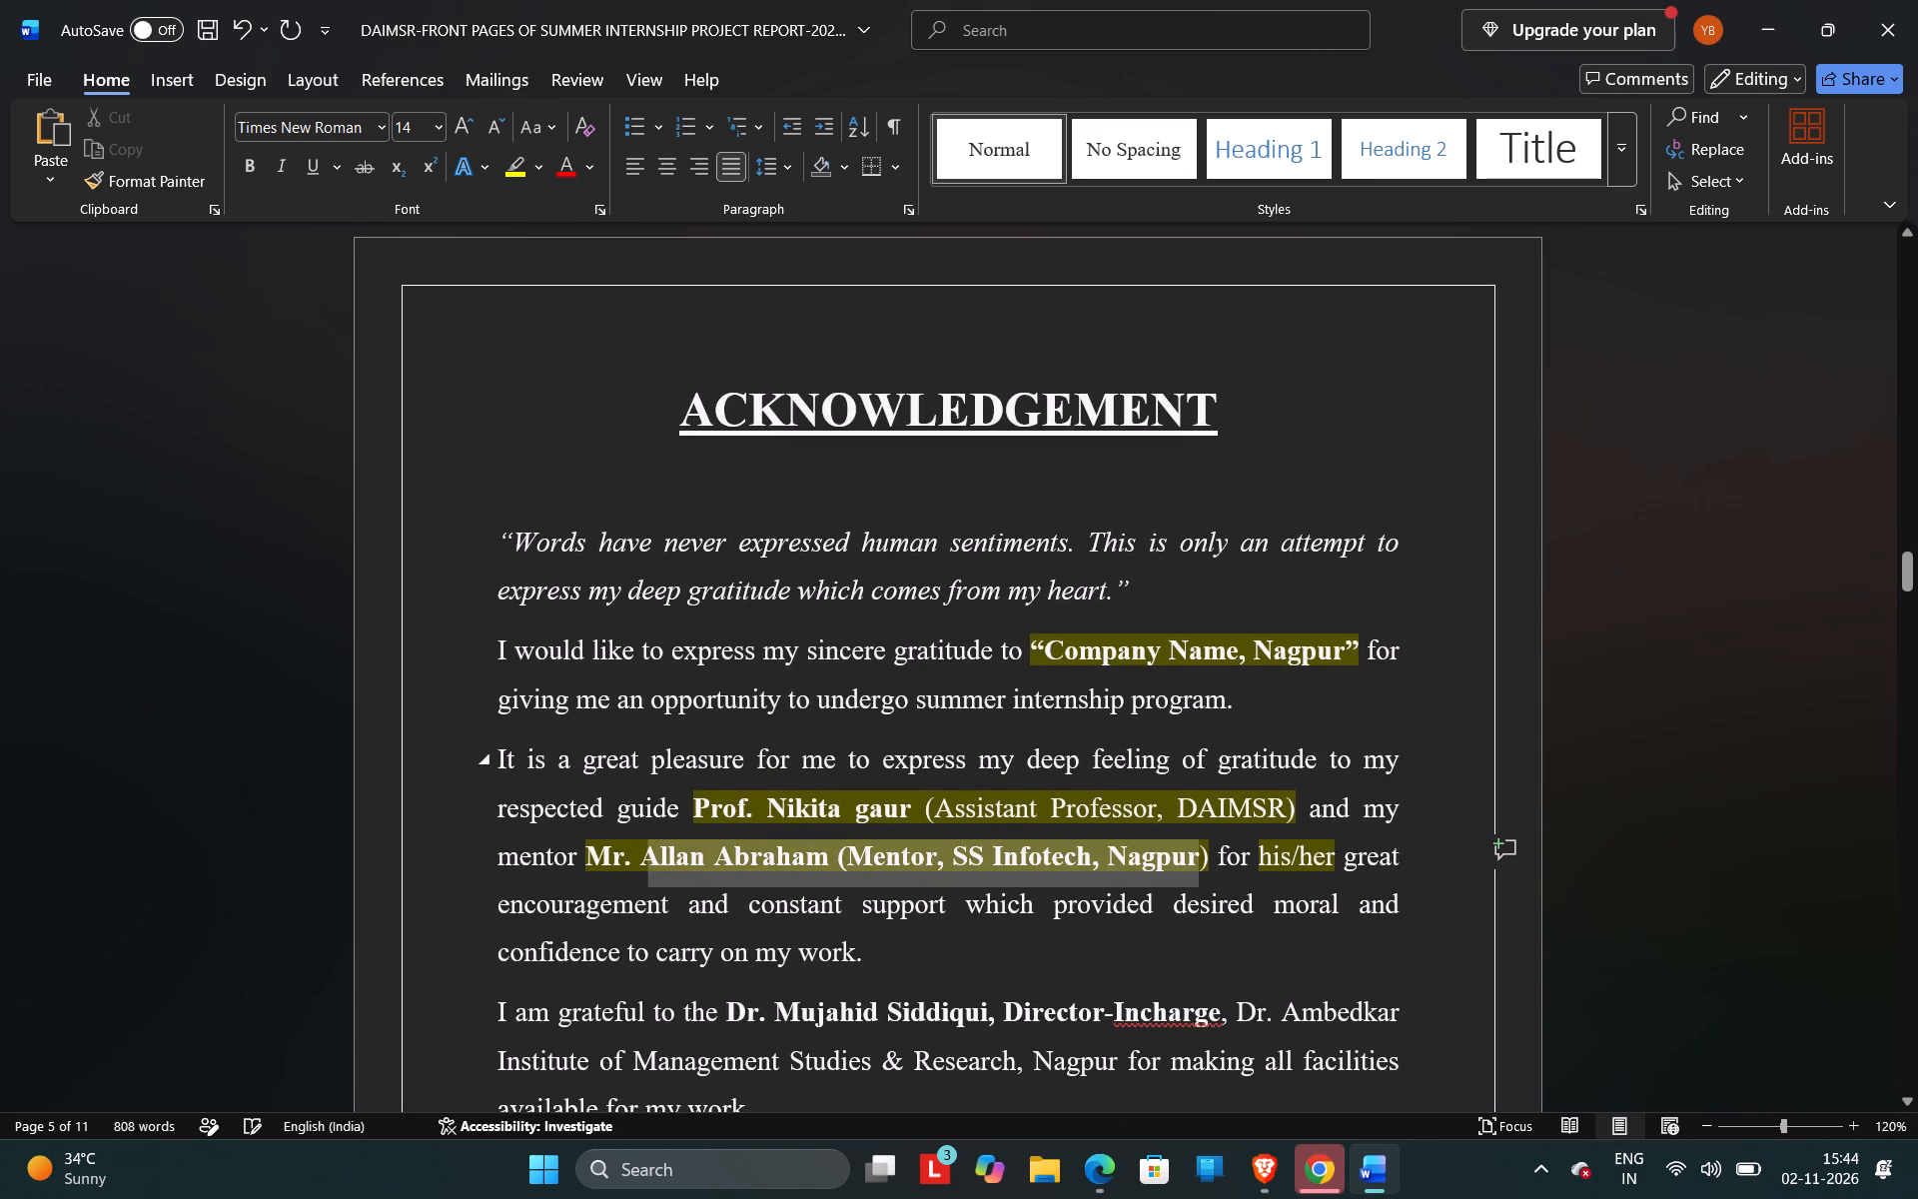
left_click_drag(681, 857, 605, 853)
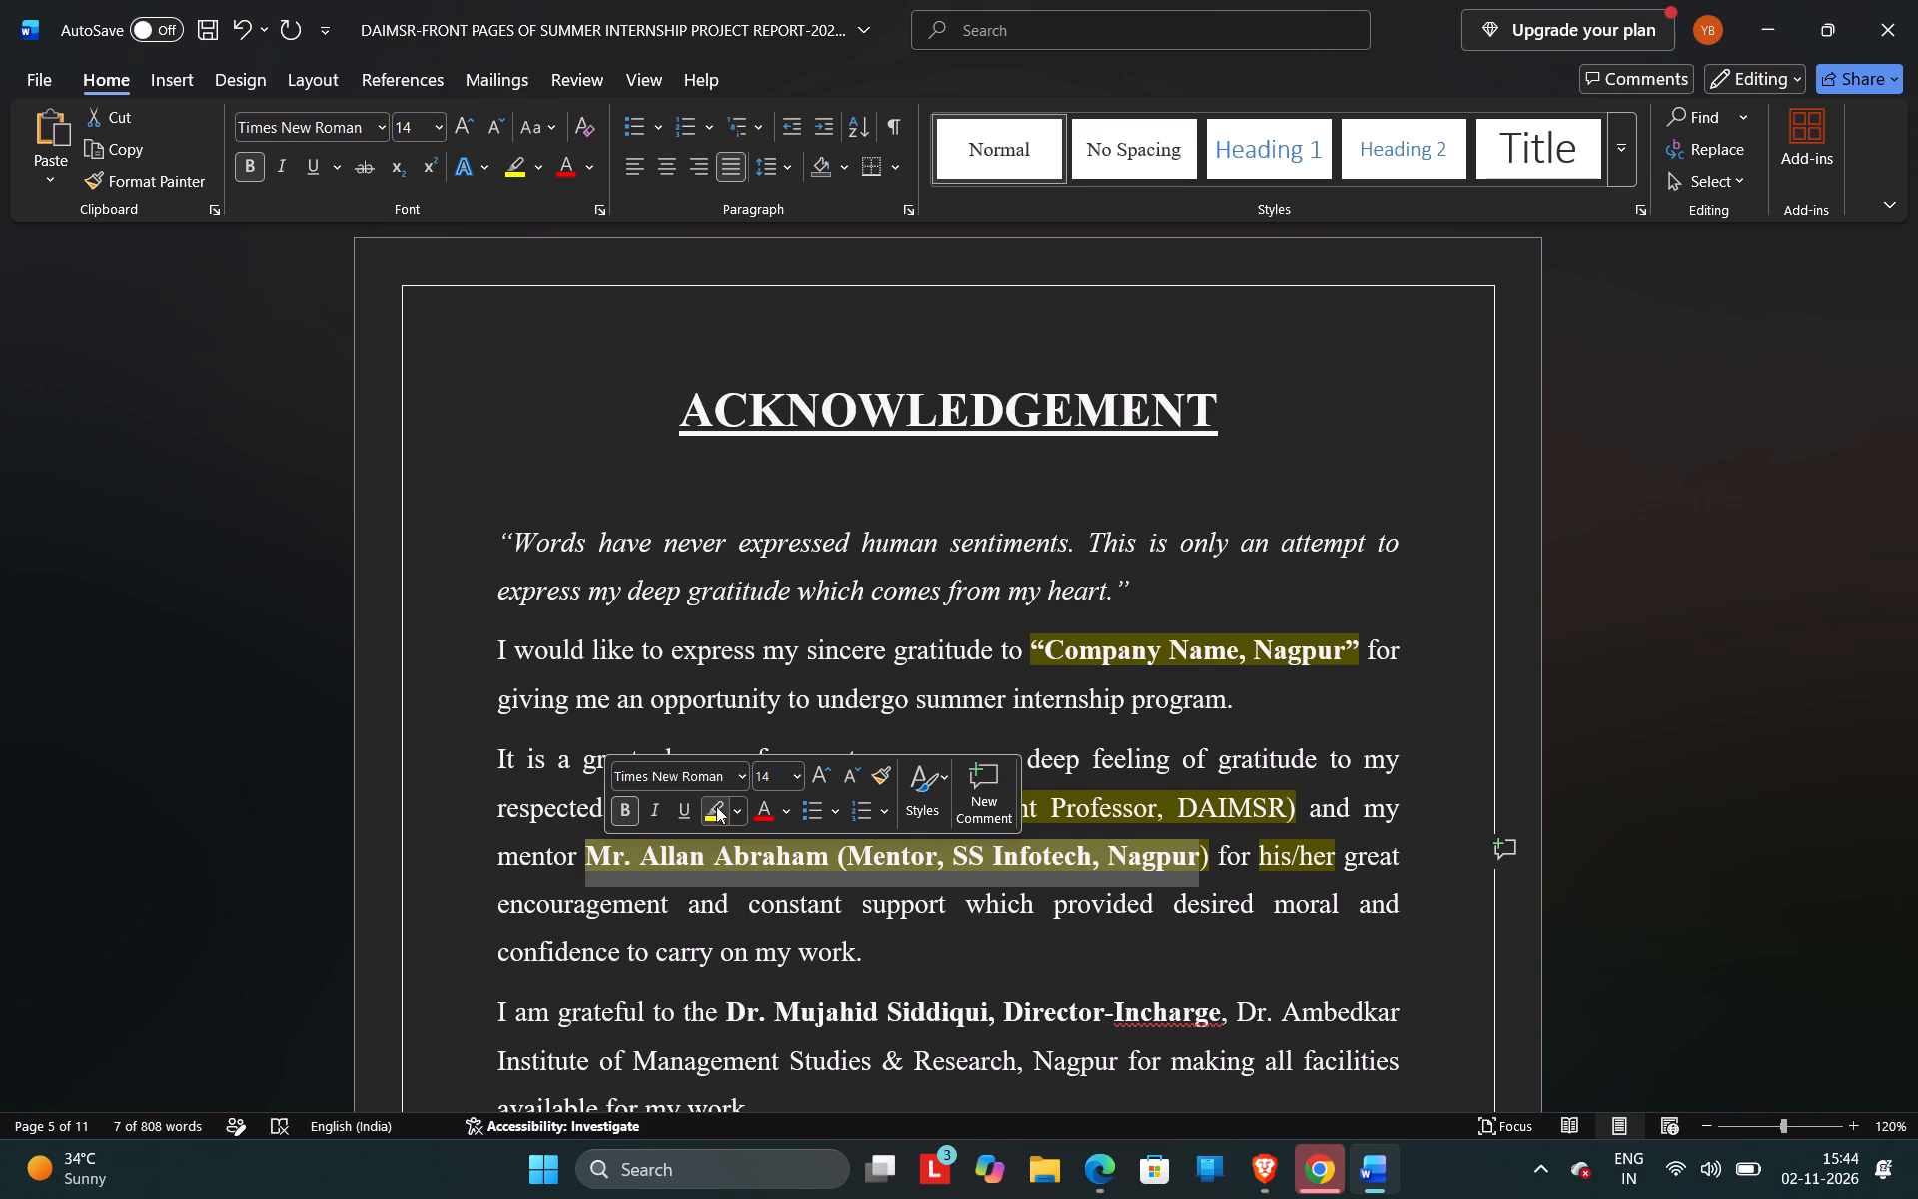
left_click(715, 804)
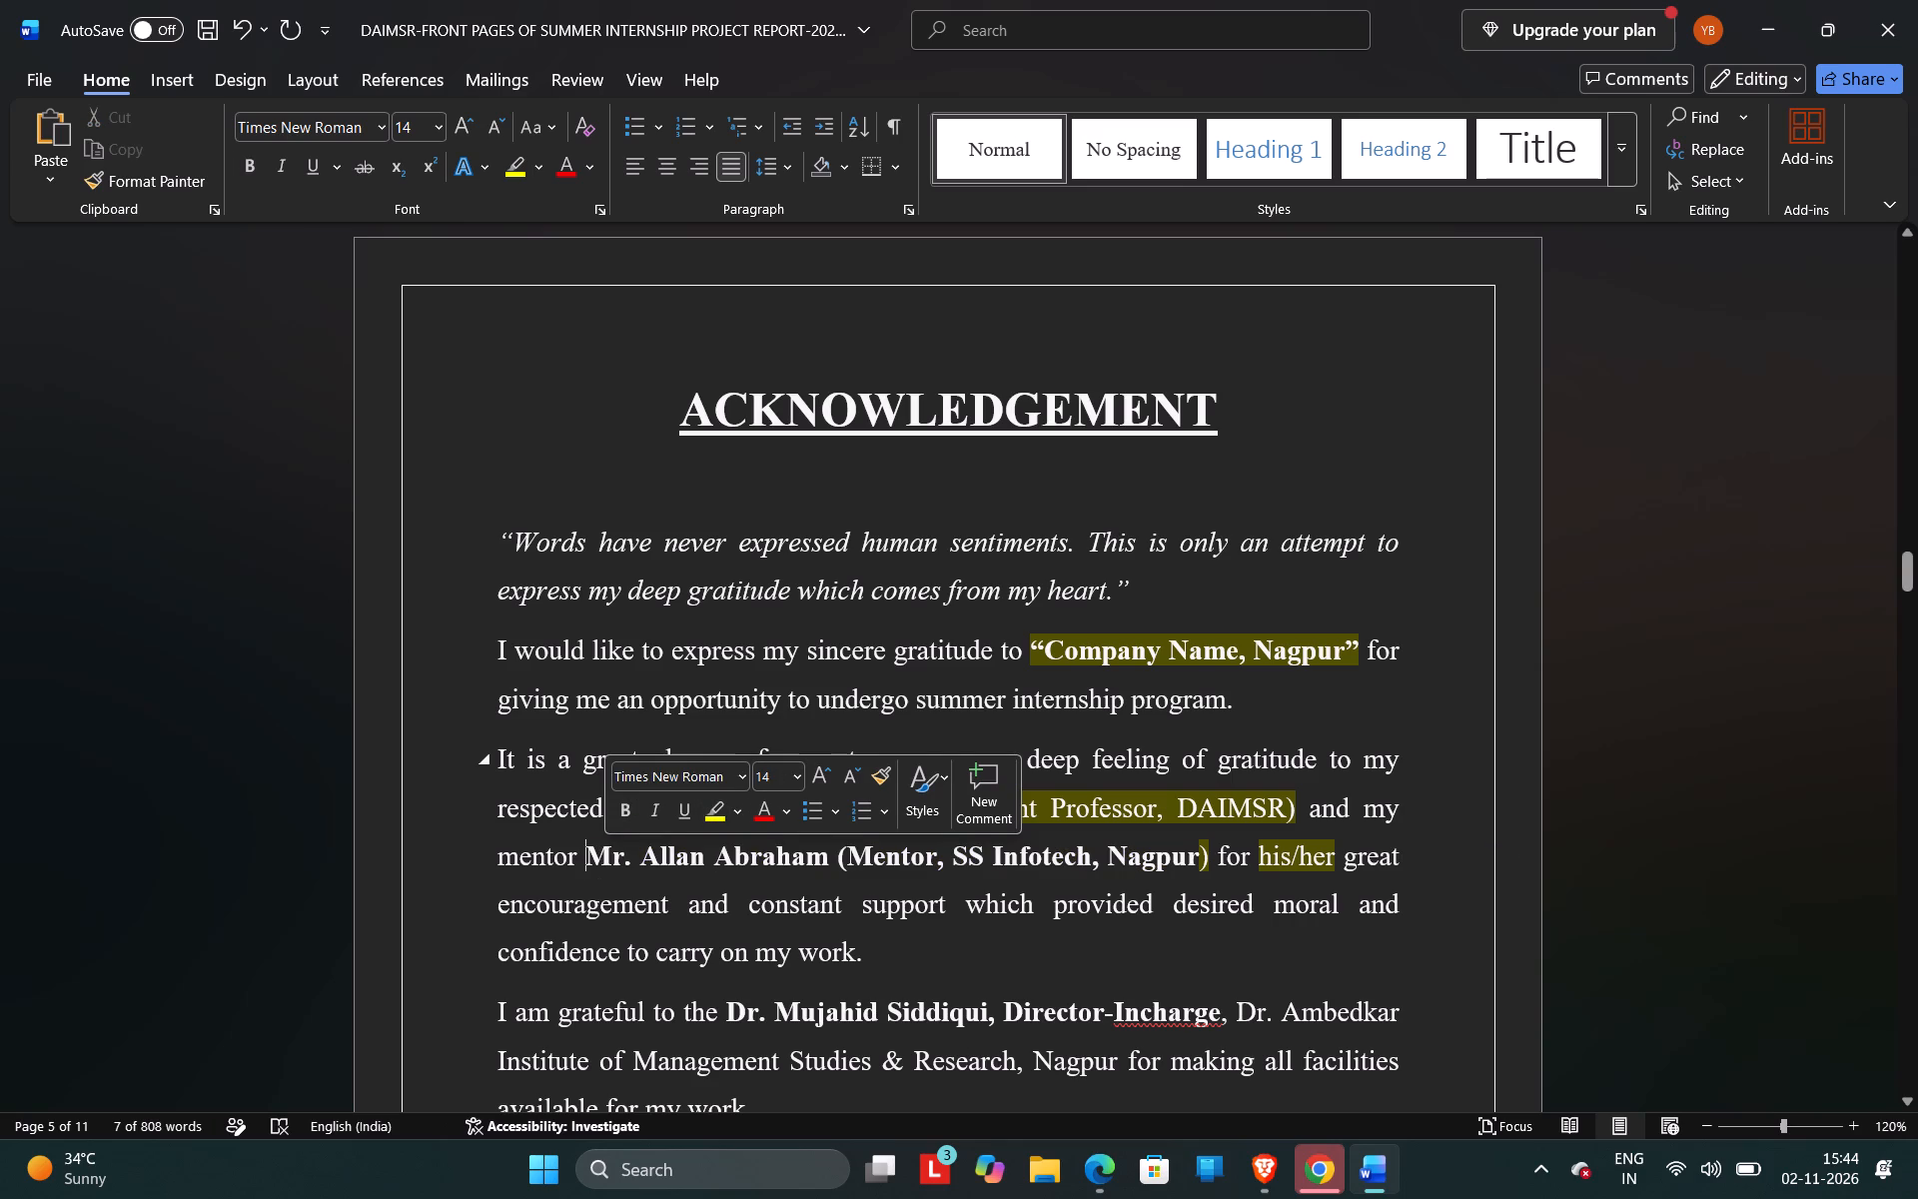
Remove the yellow highlight from the guide's name and "(Assistant Professor, DAIMSR)" in the Acknowledgement.
left_click_drag(1294, 809, 711, 816)
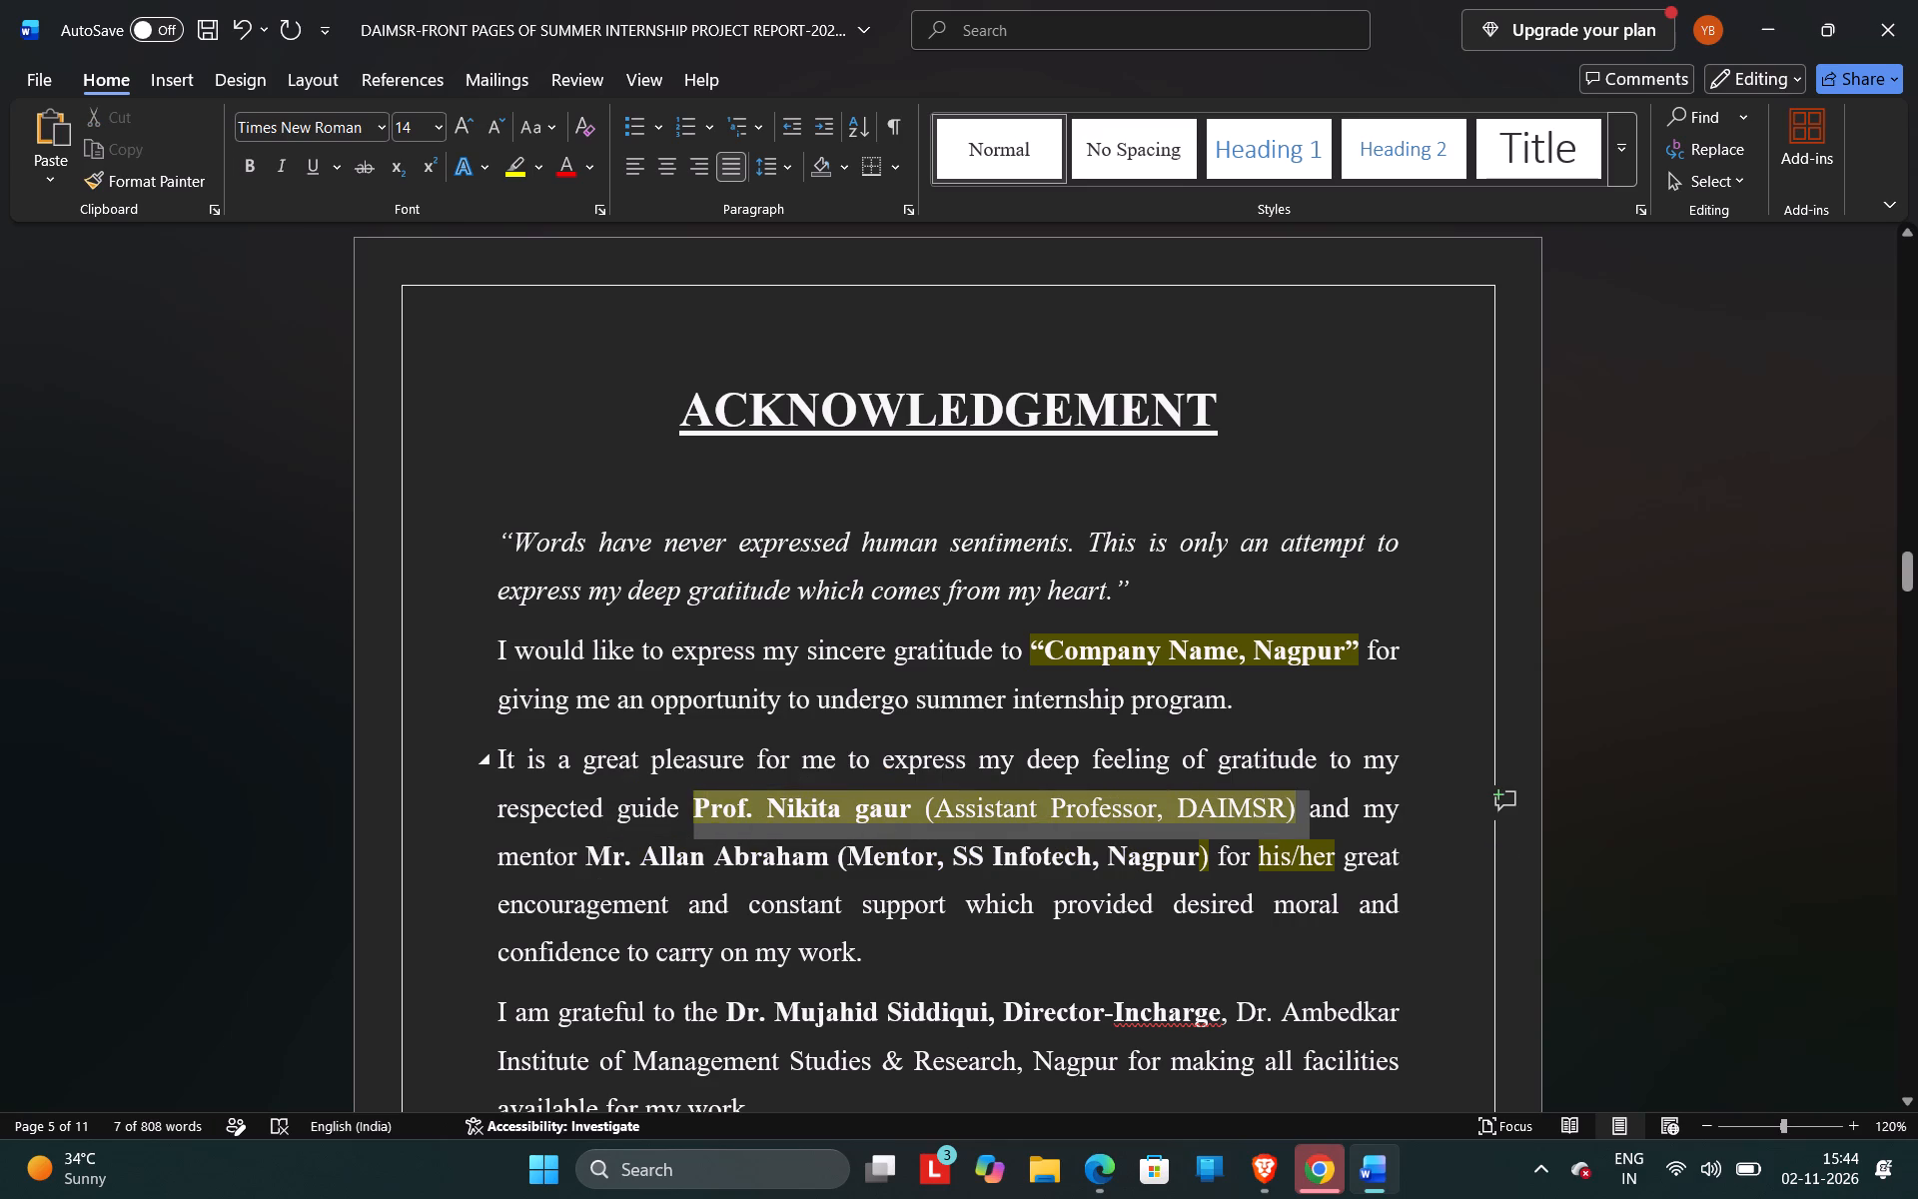
left_click_drag(711, 816, 712, 816)
left_click(817, 772)
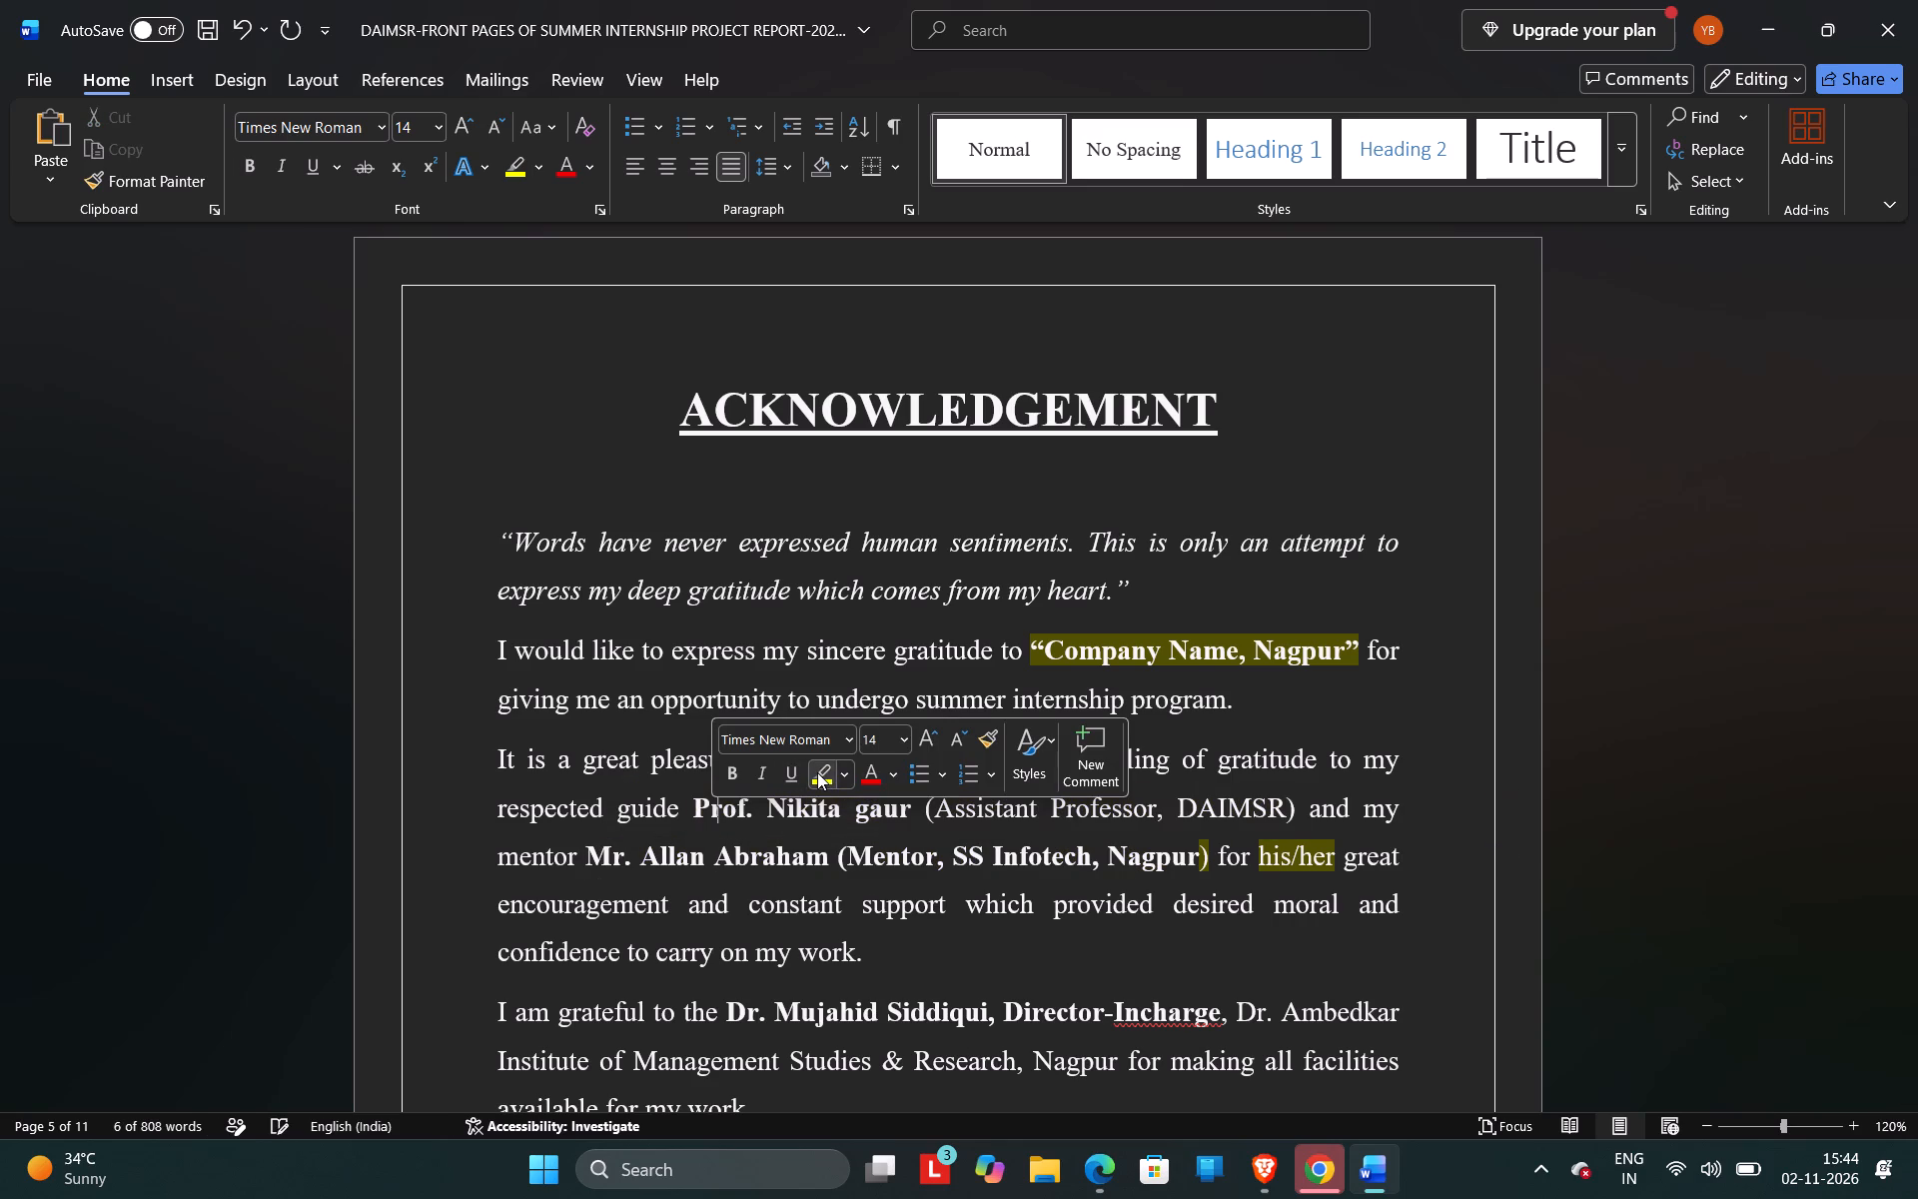
Remove the yellow highlight from "Company Name, Nagpur" and from the closing bracket through "his/her" on the mentor line.
left_click_drag(1352, 650, 1204, 645)
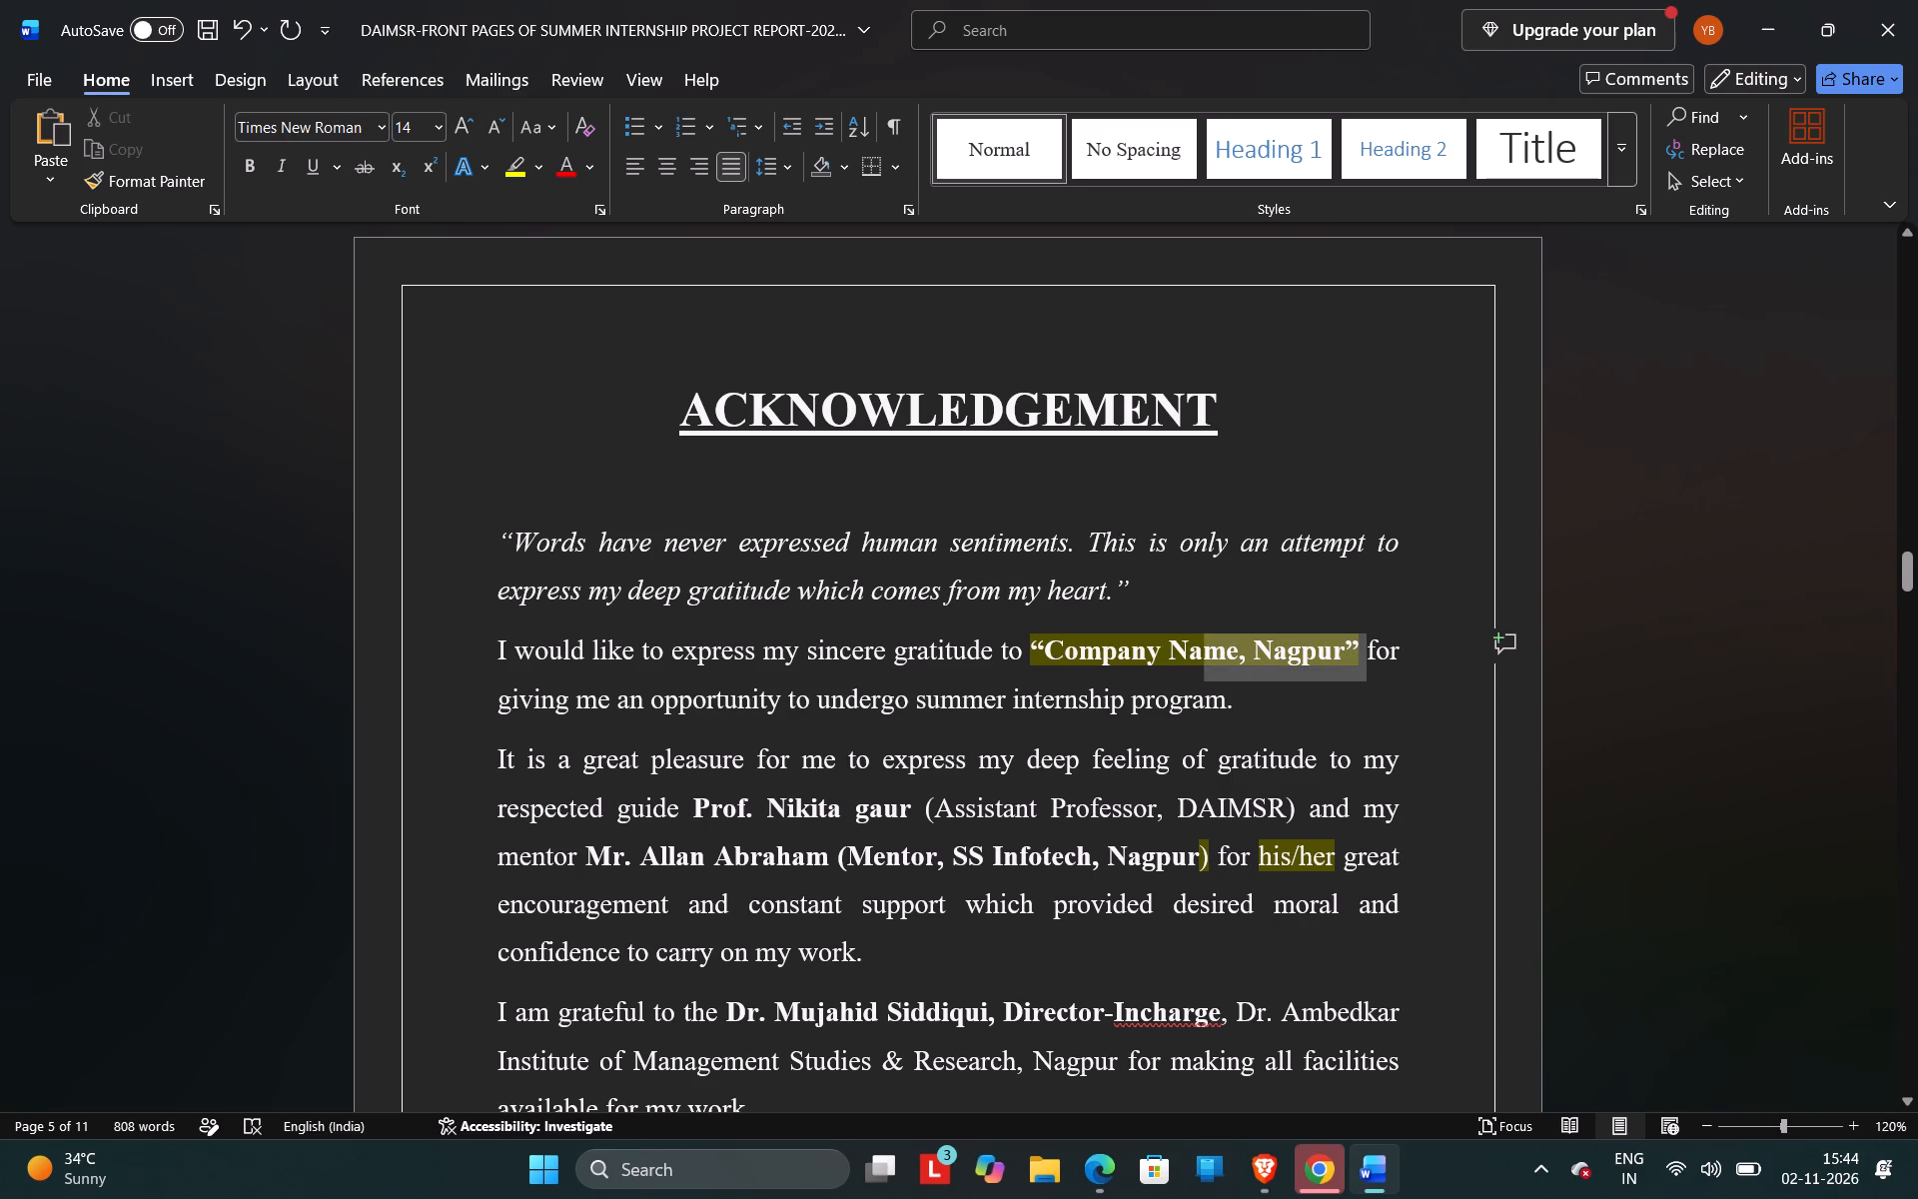
left_click_drag(1204, 645, 1032, 649)
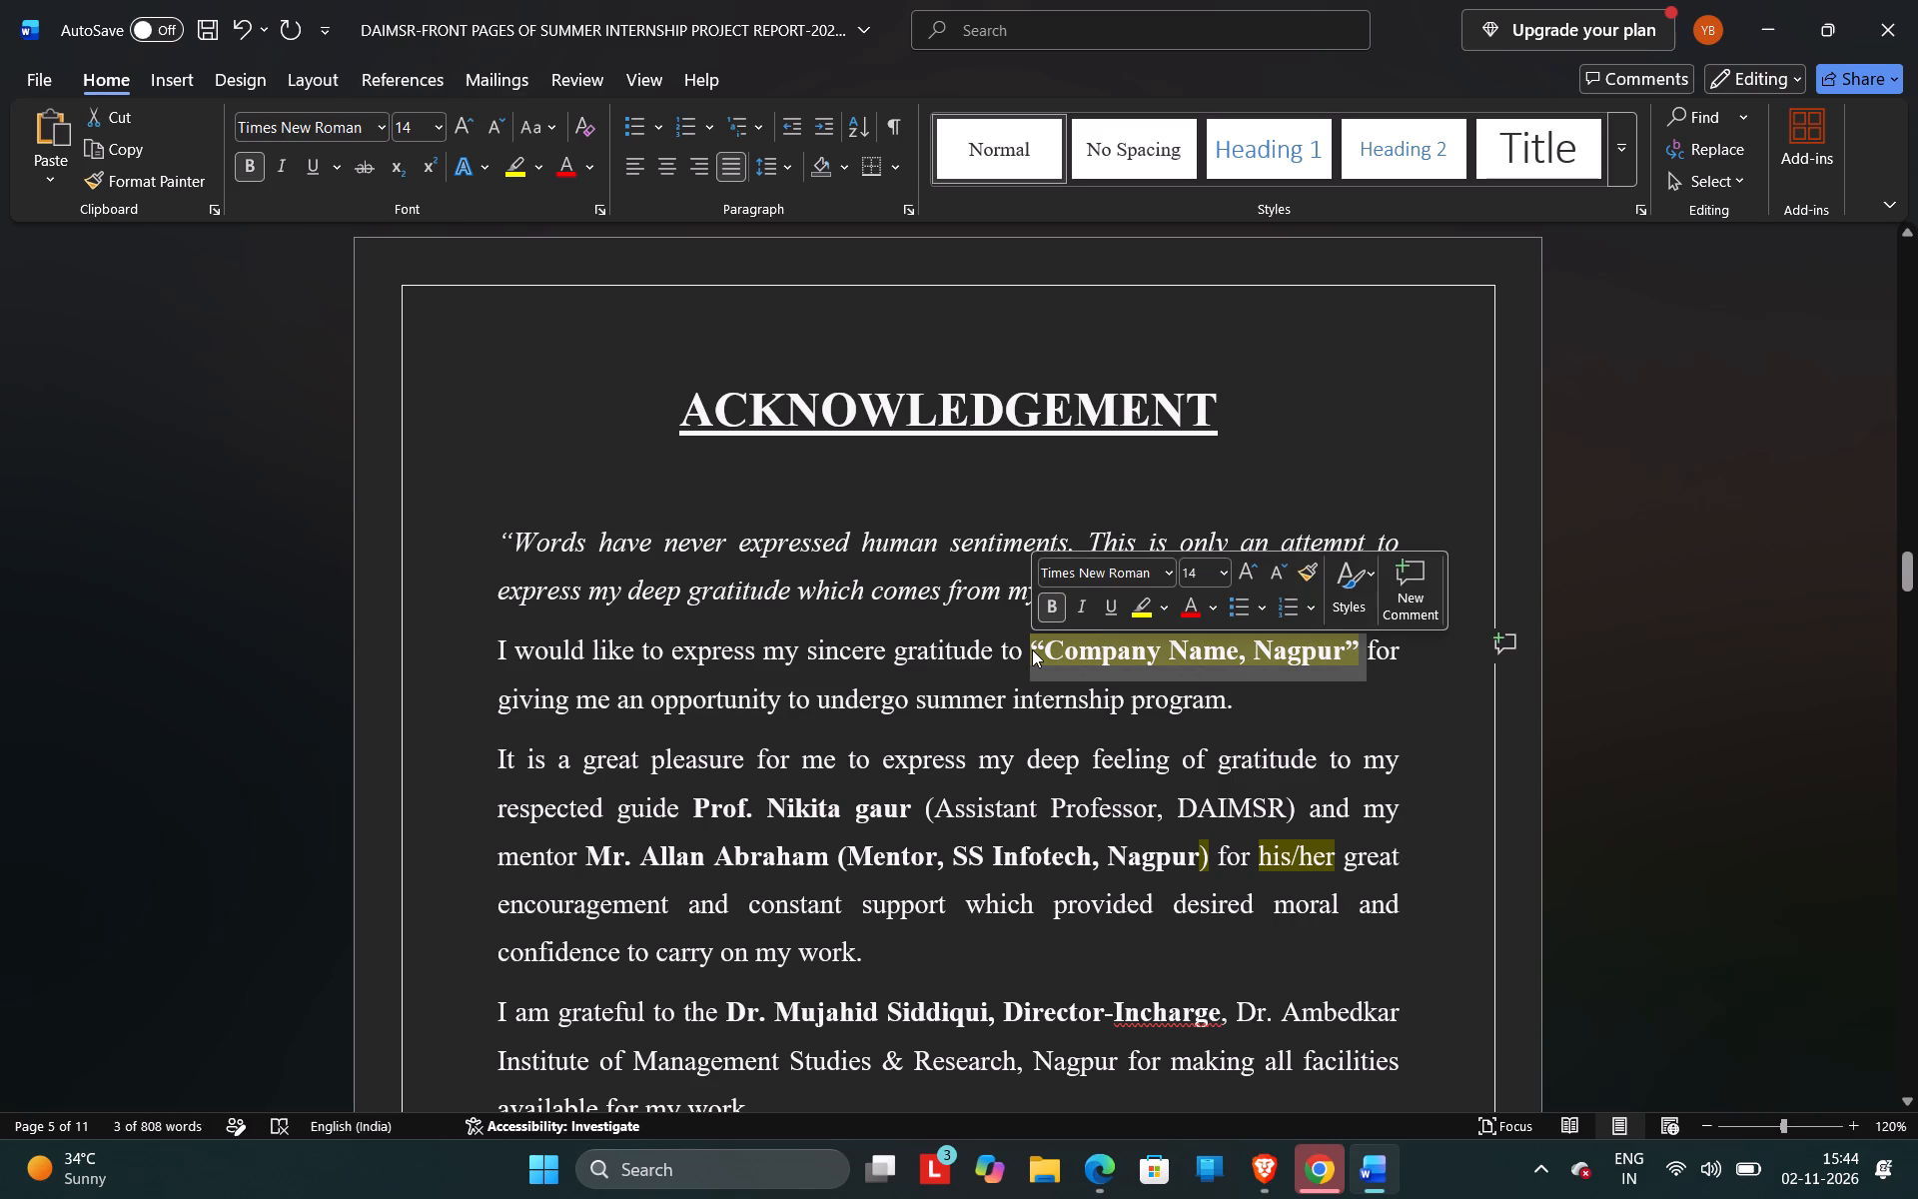
left_click(1137, 609)
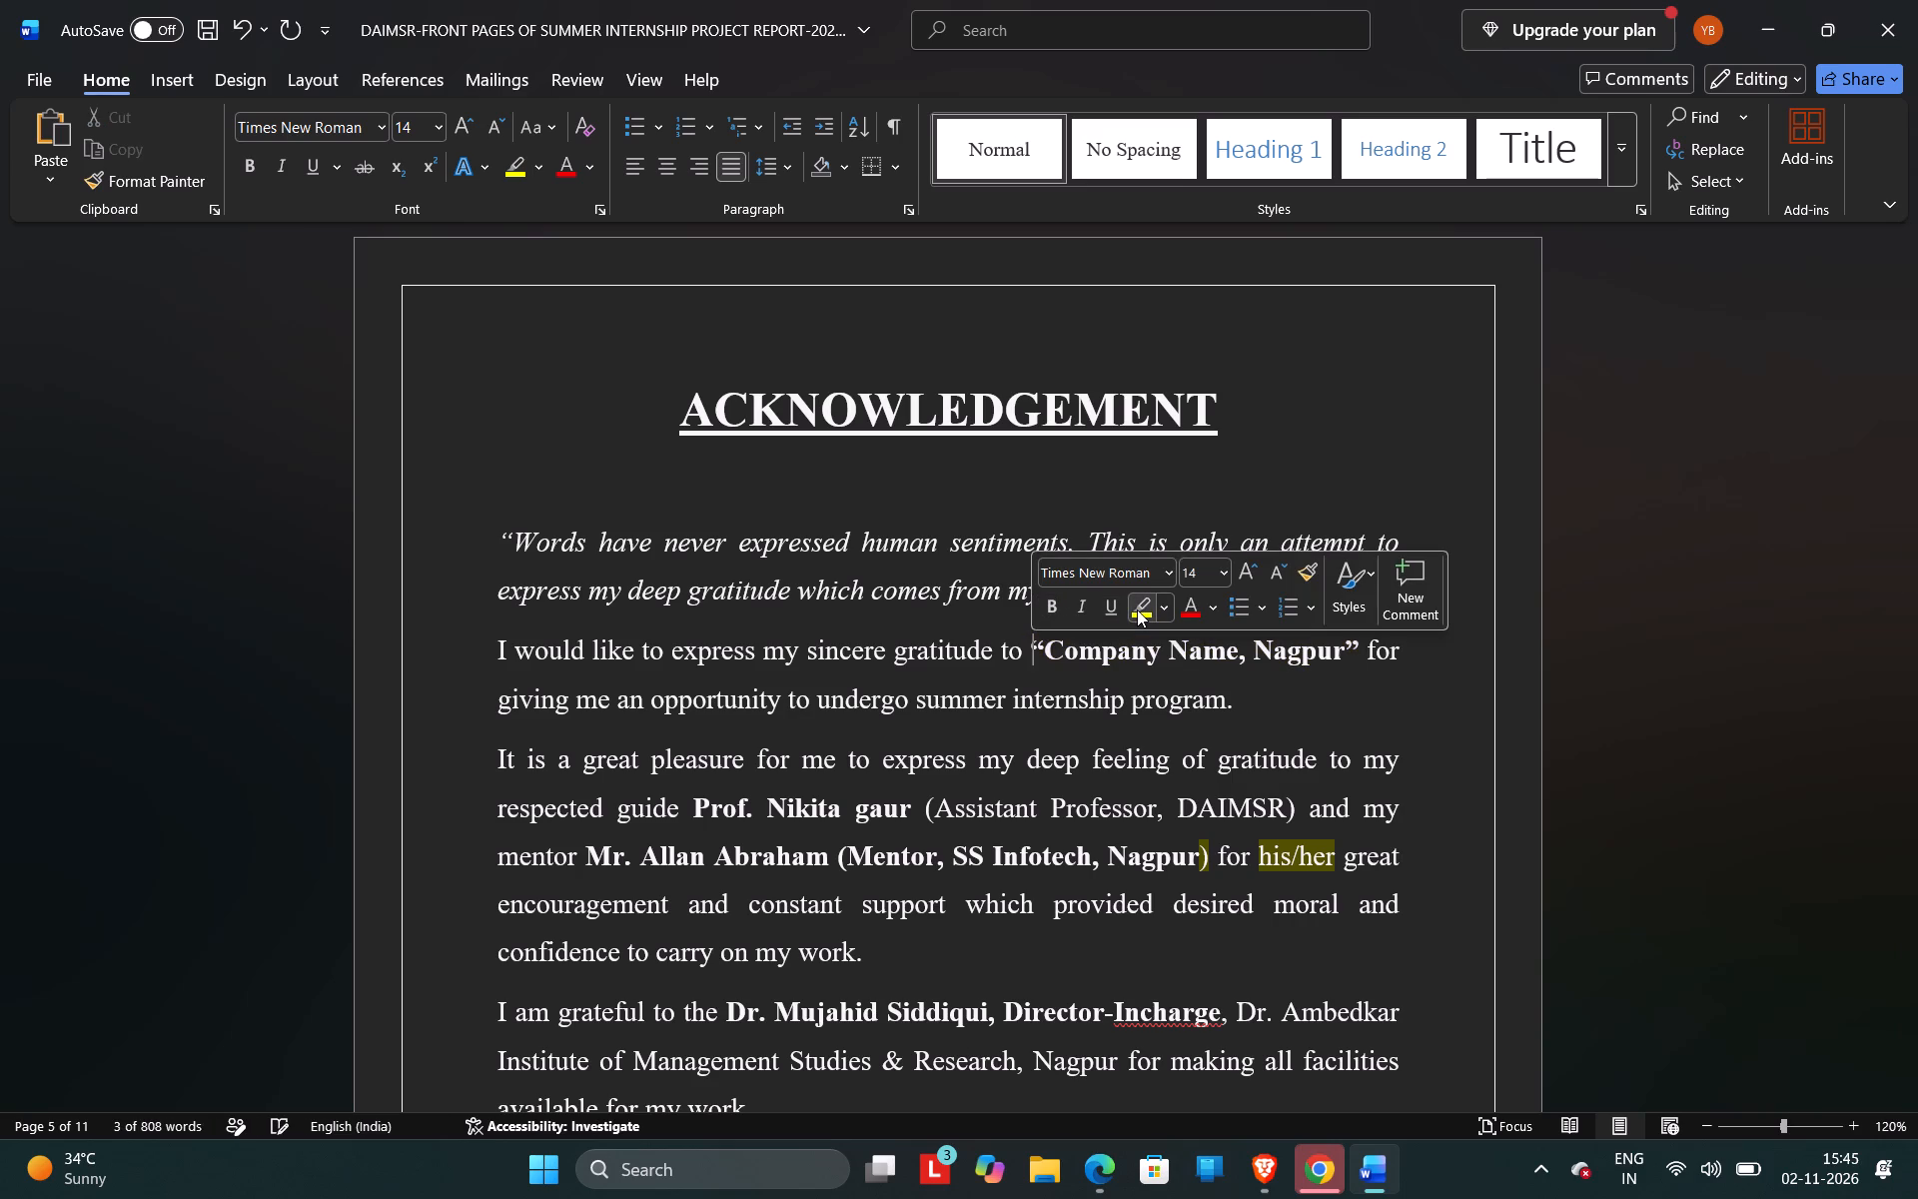
left_click_drag(1335, 864, 1231, 850)
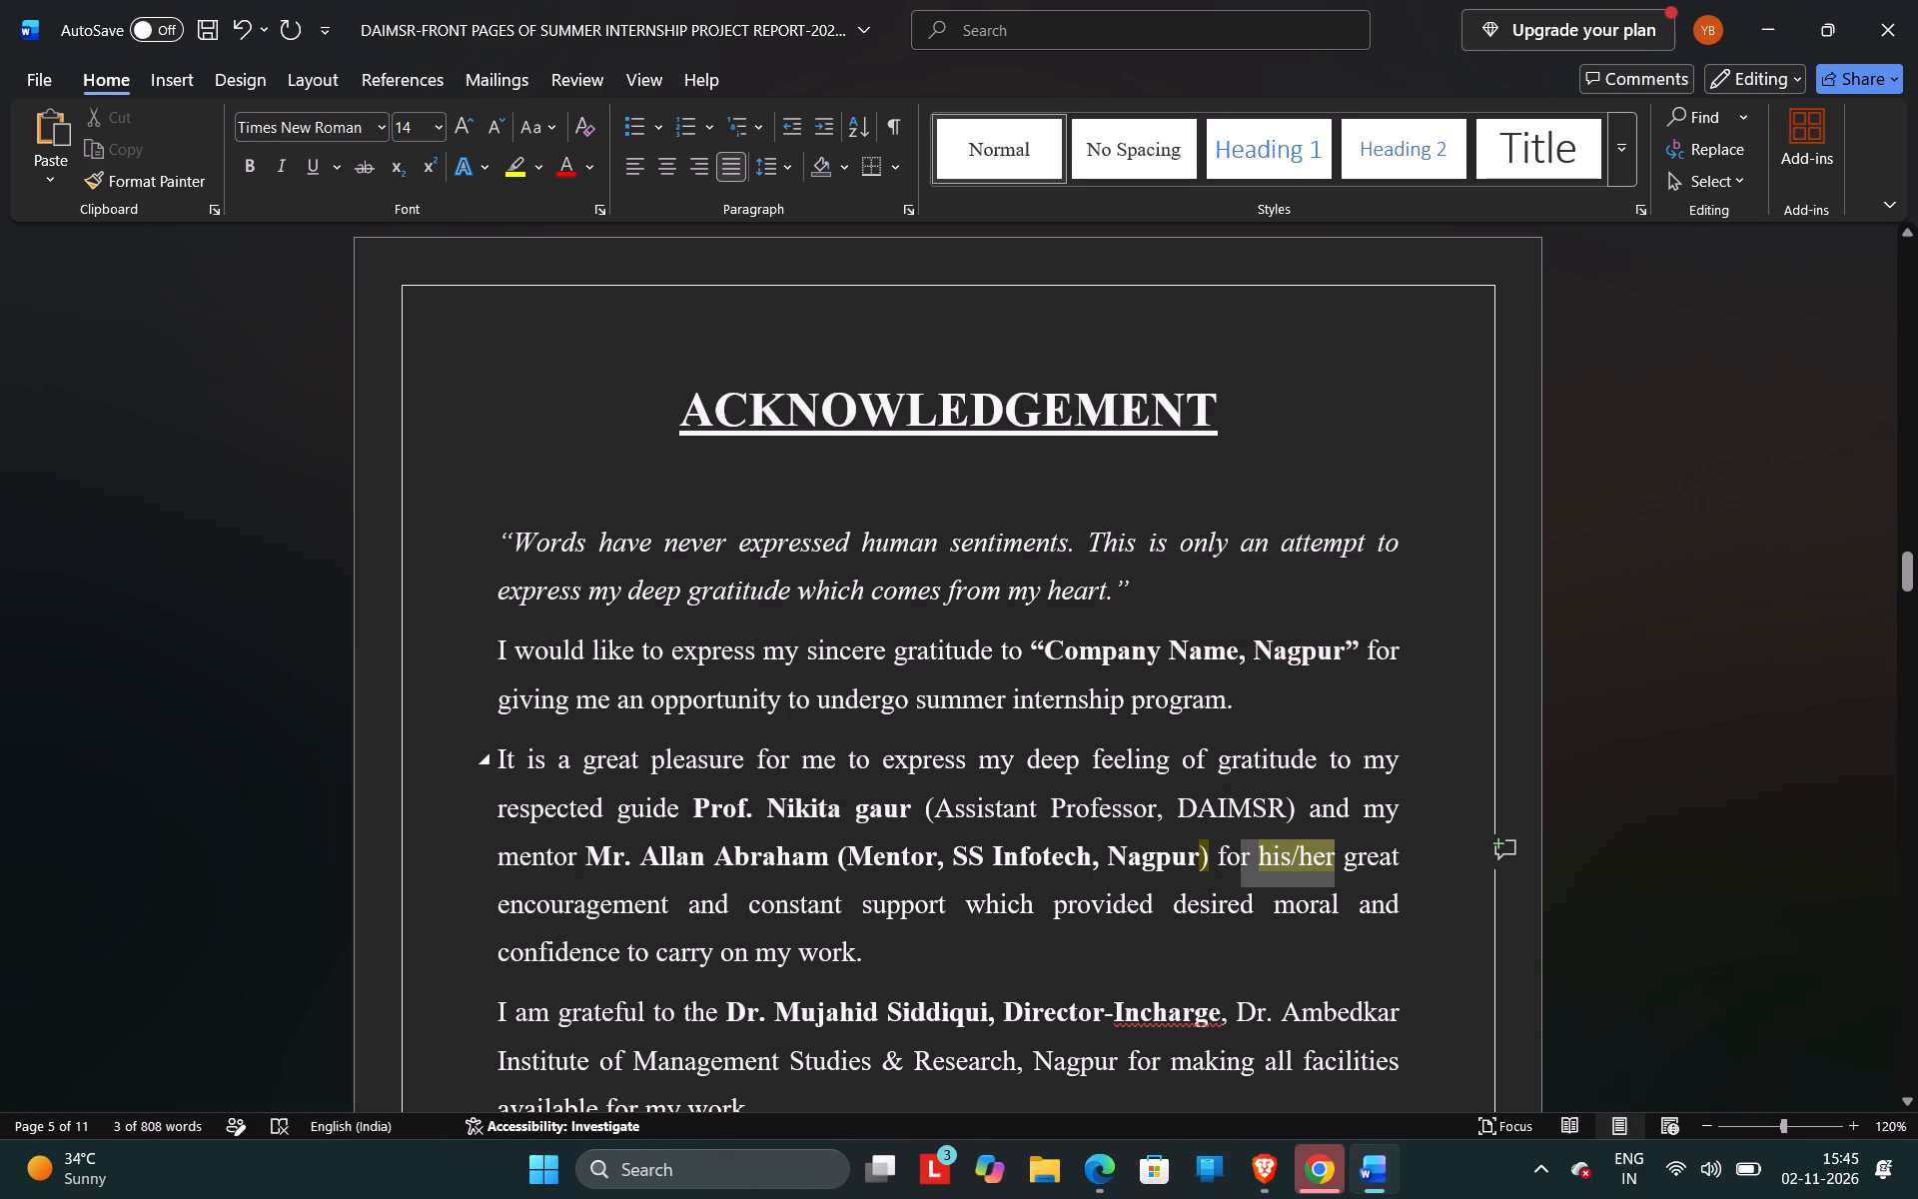
left_click_drag(1231, 850, 1195, 856)
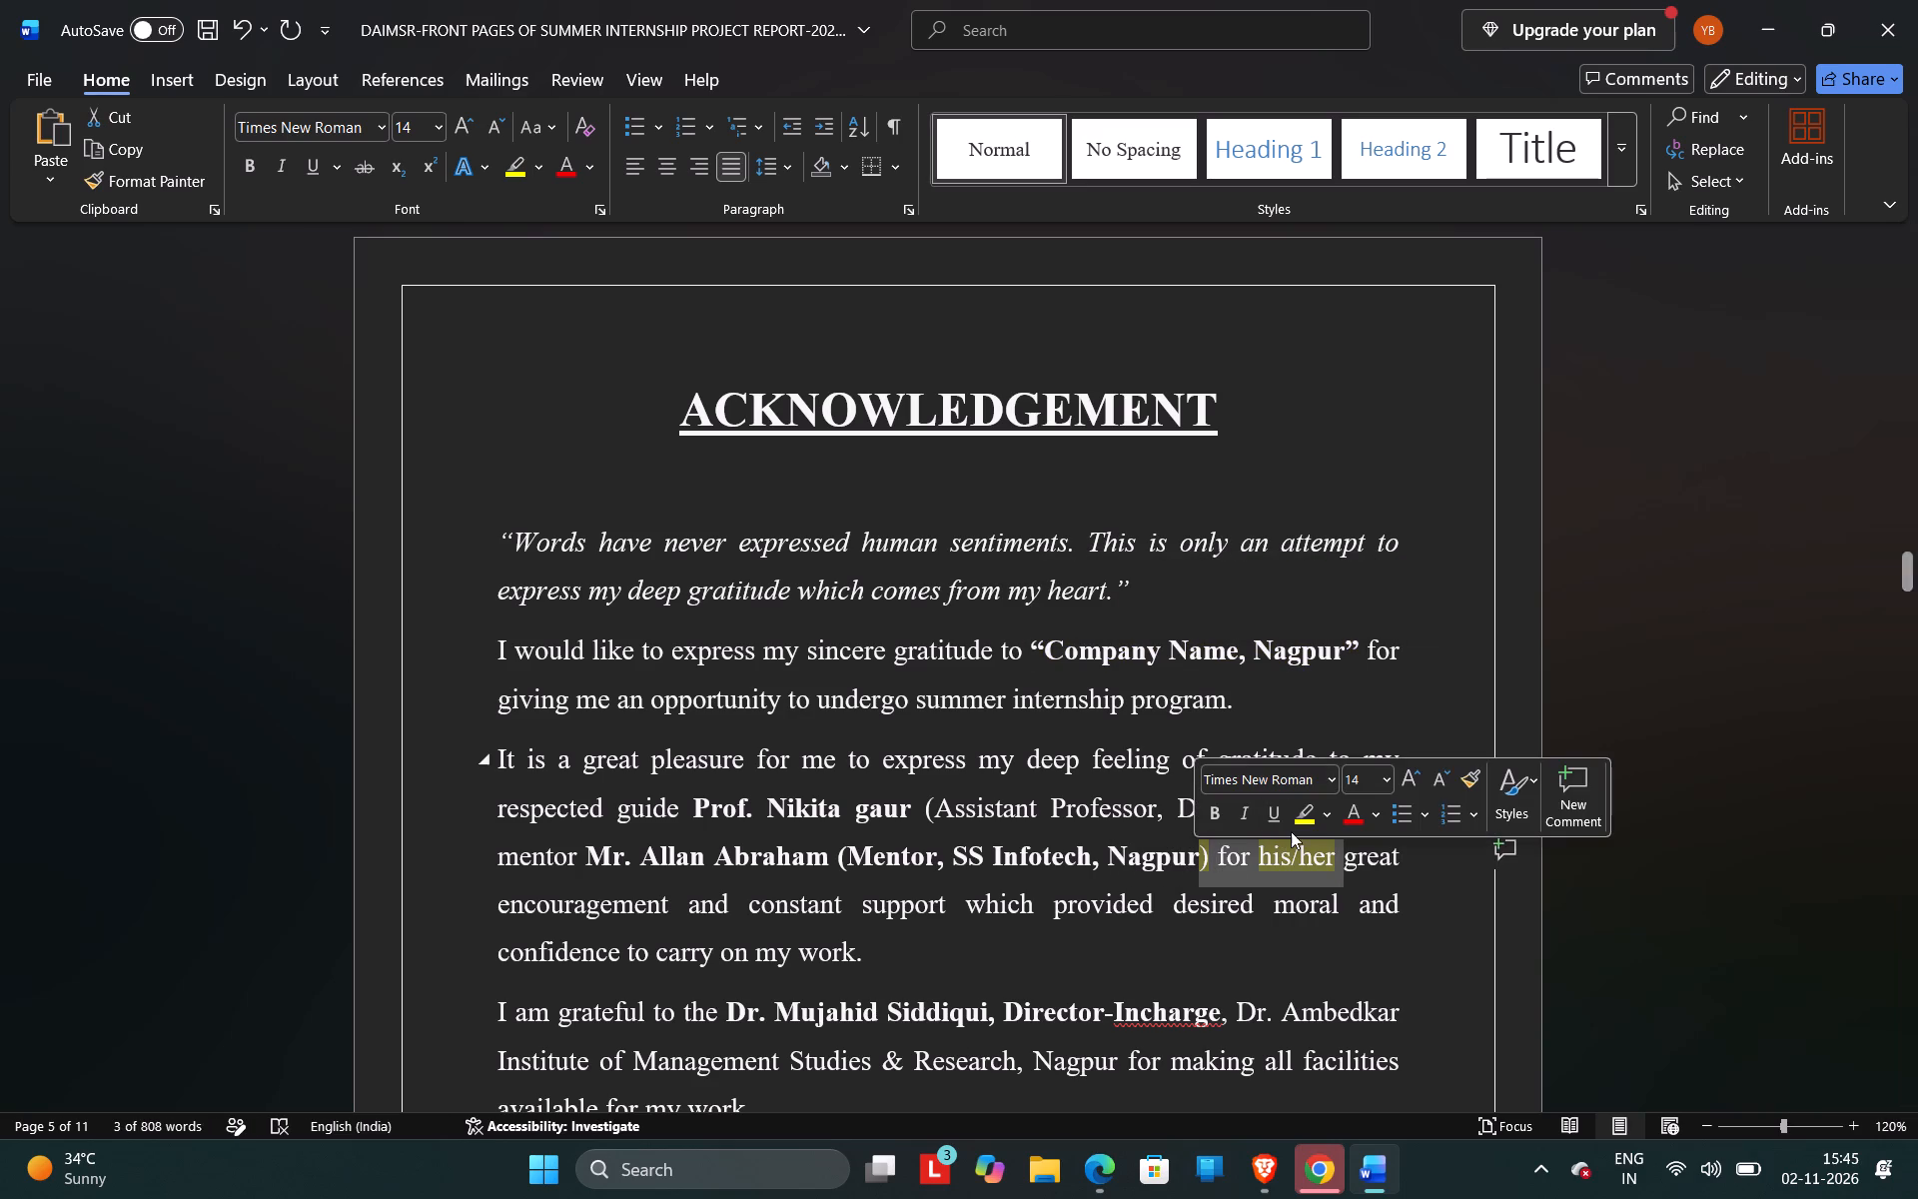
left_click(1300, 807)
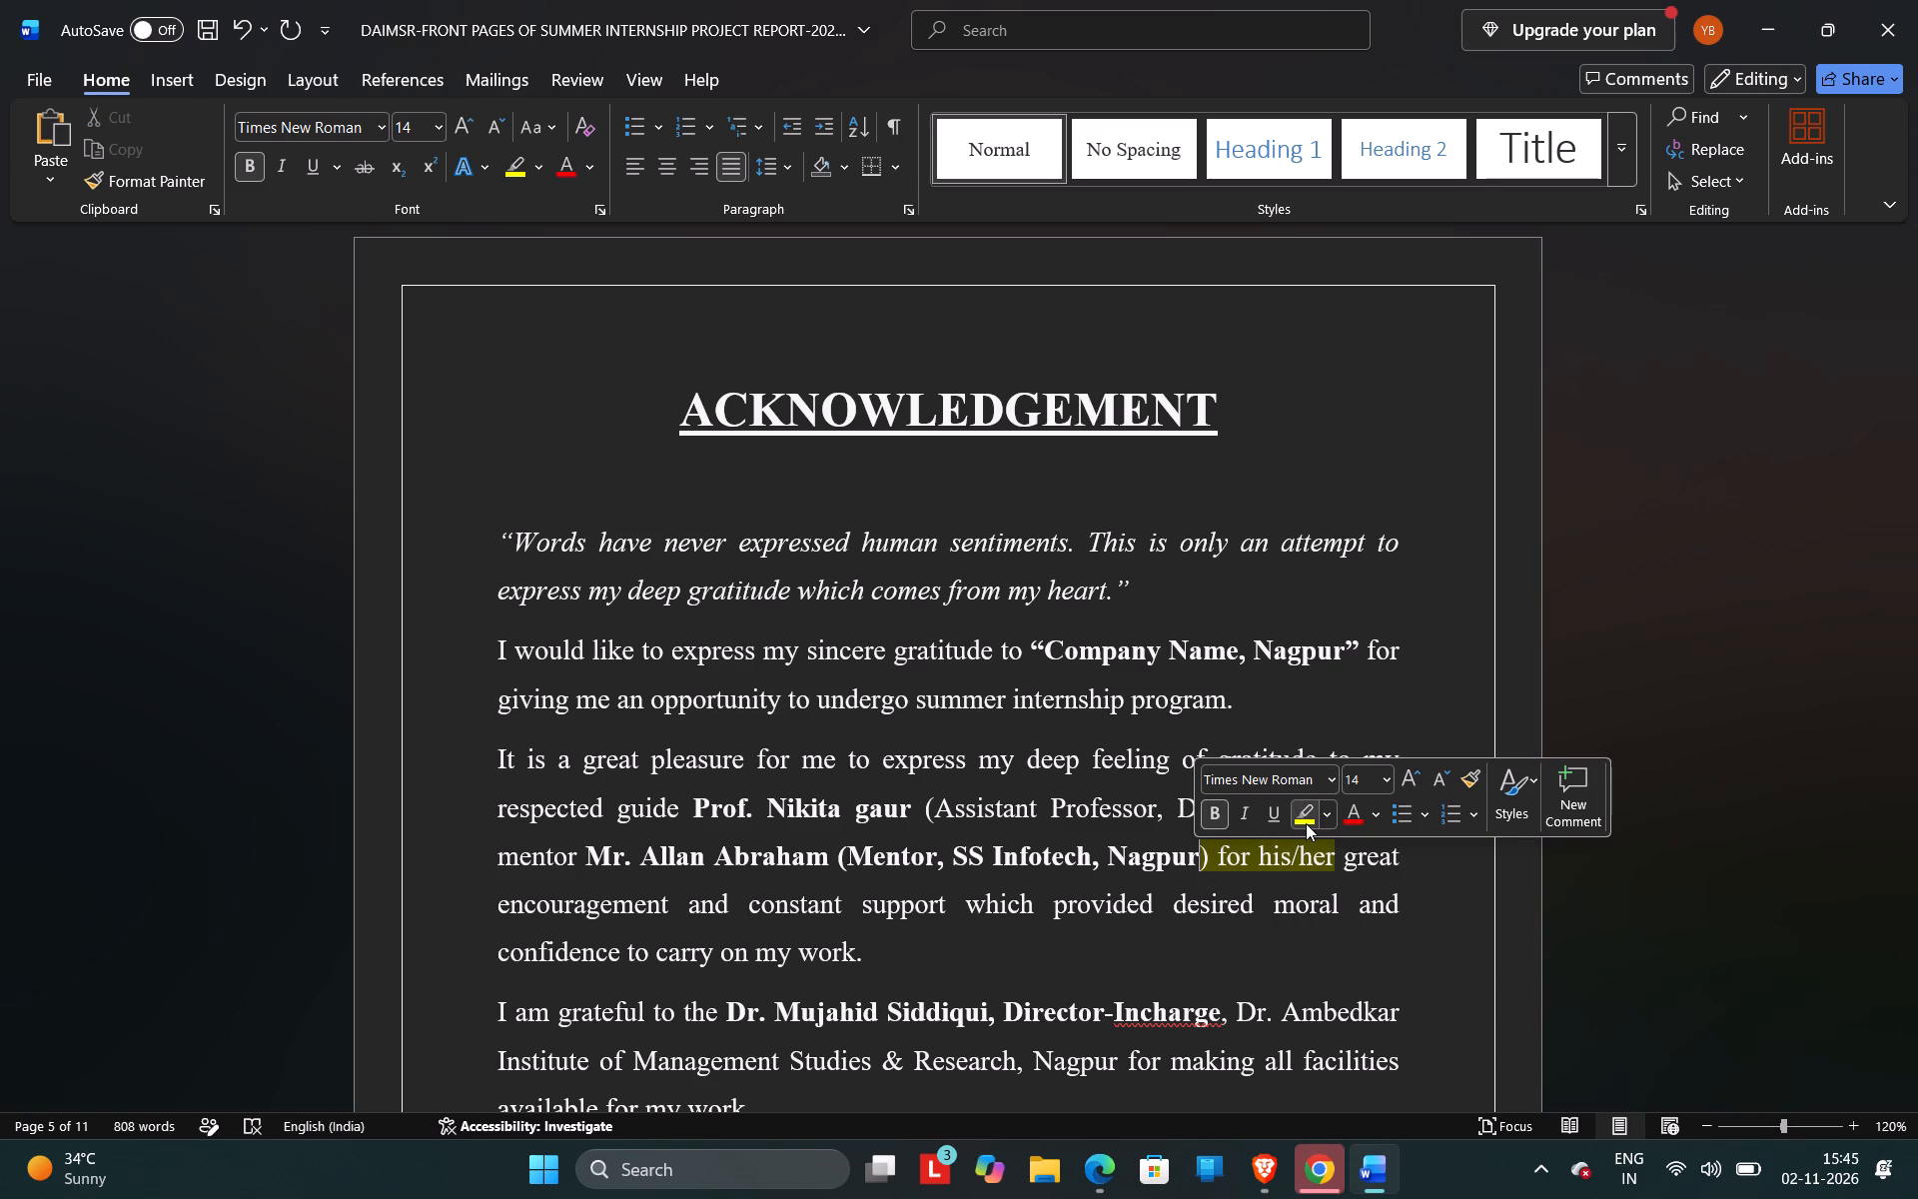
left_click(1306, 823)
left_click(1306, 823)
left_click(1302, 818)
left_click(1472, 921)
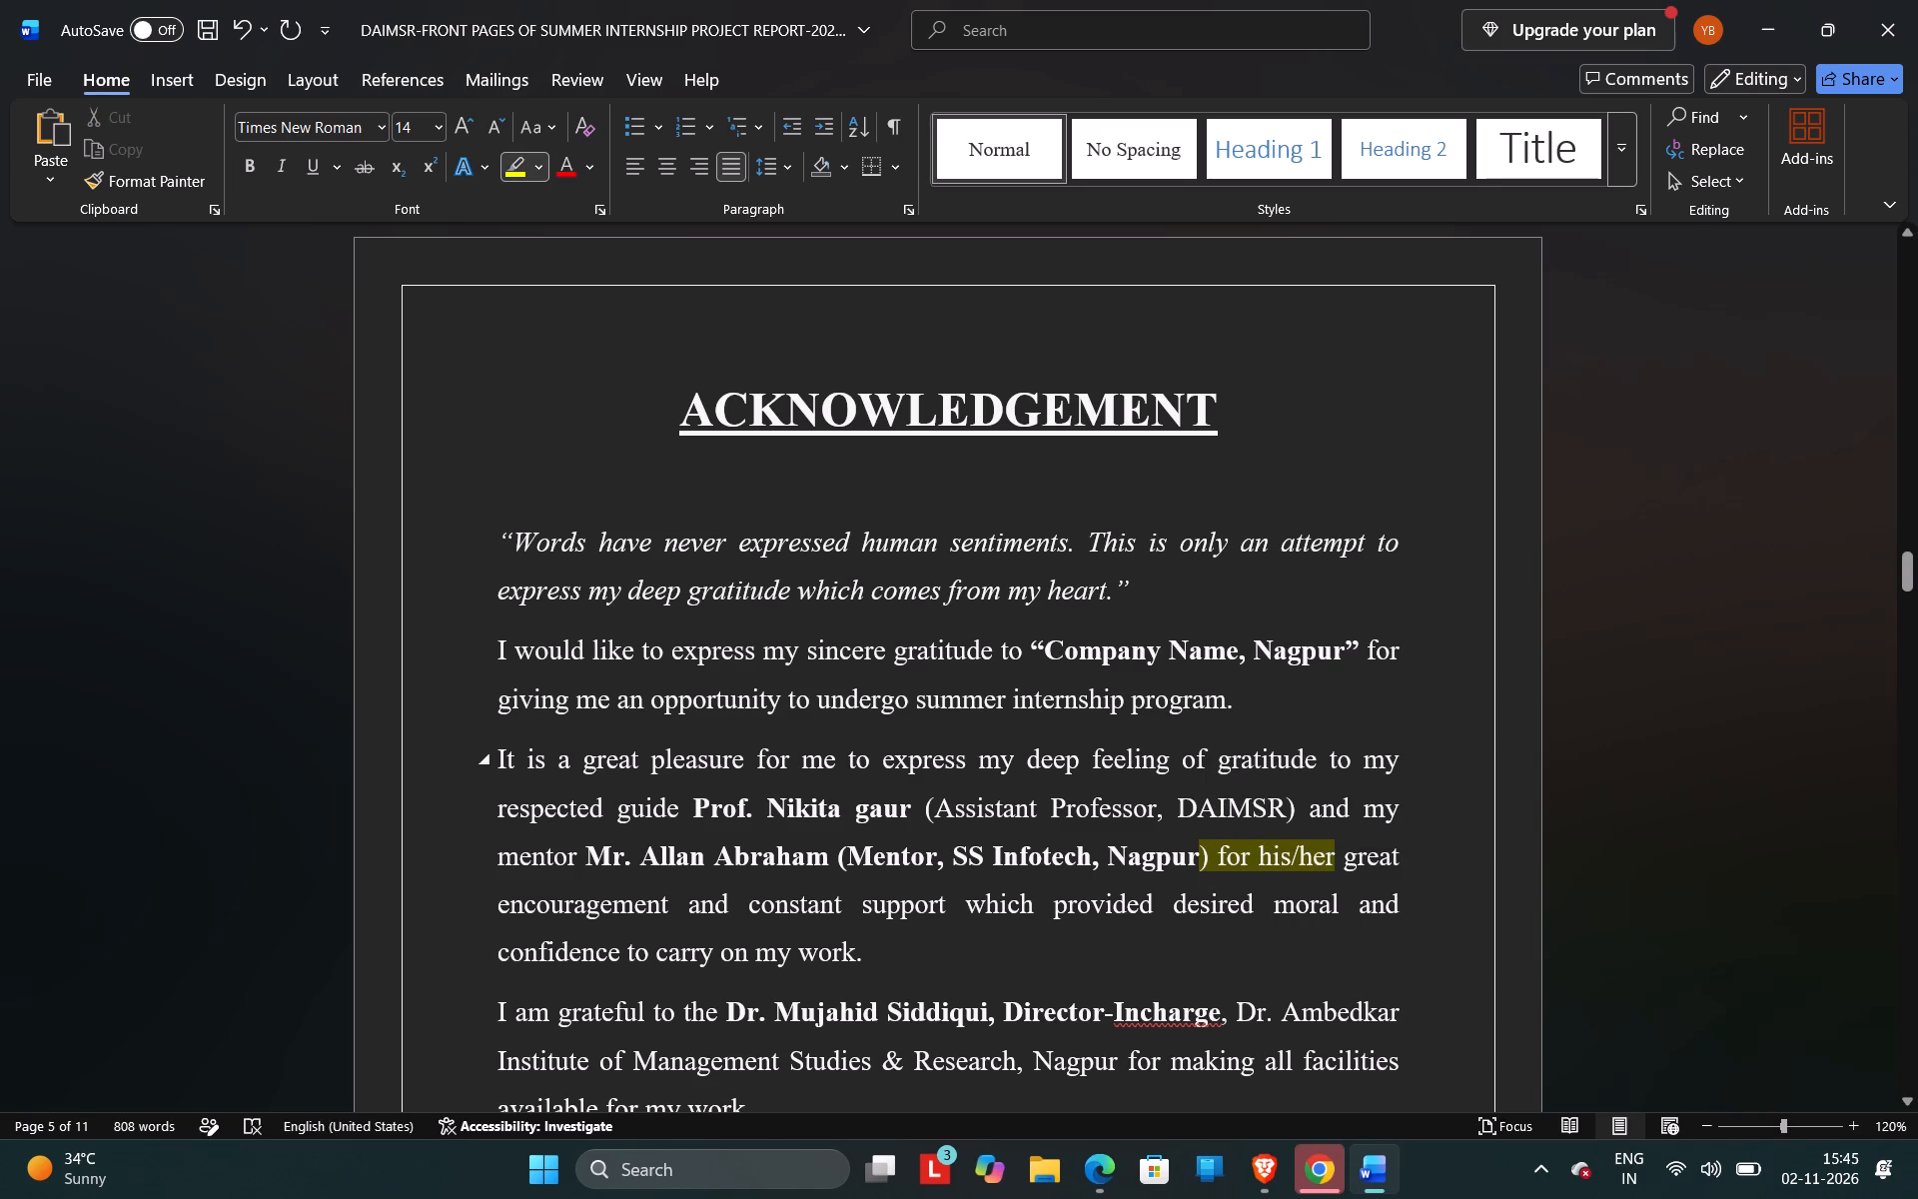
left_click_drag(1346, 862, 1198, 852)
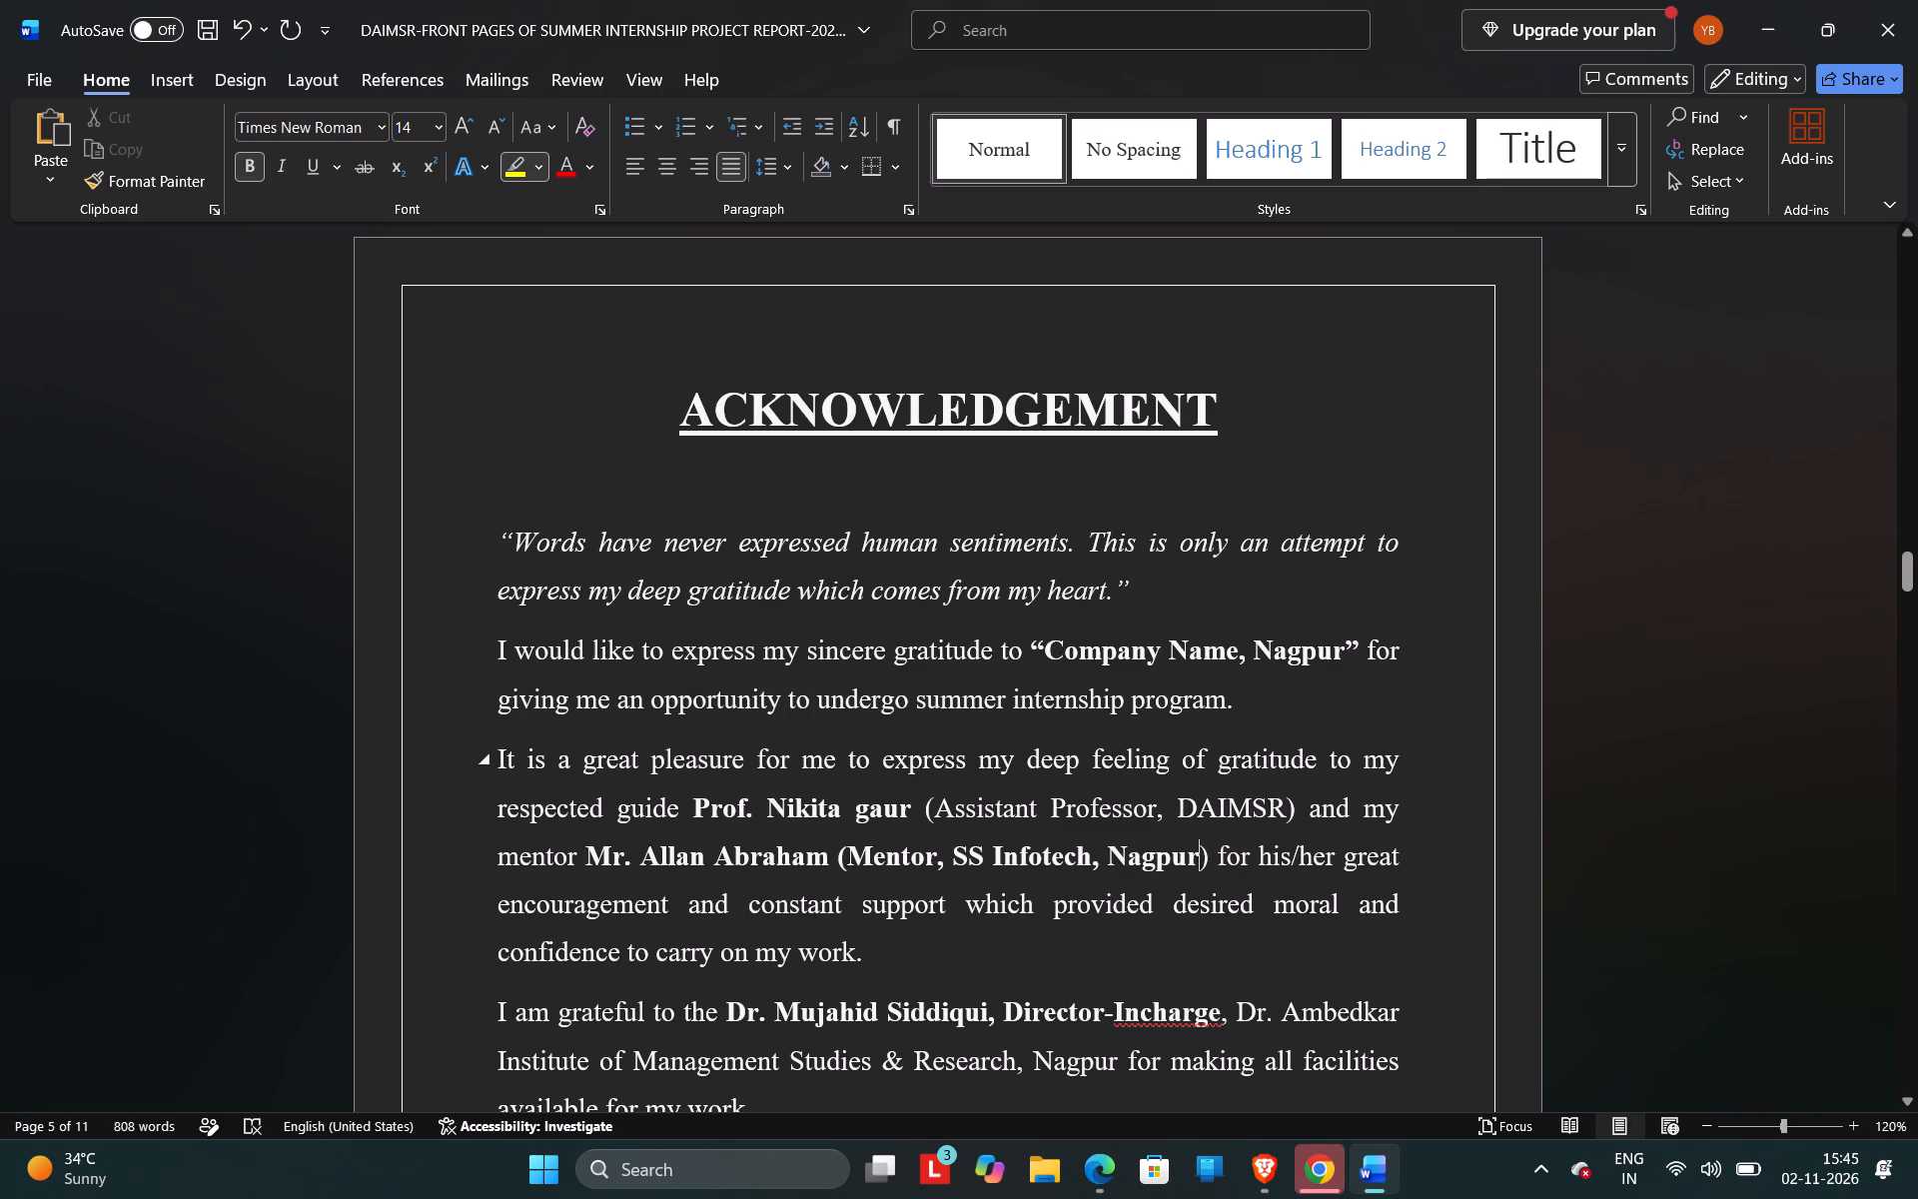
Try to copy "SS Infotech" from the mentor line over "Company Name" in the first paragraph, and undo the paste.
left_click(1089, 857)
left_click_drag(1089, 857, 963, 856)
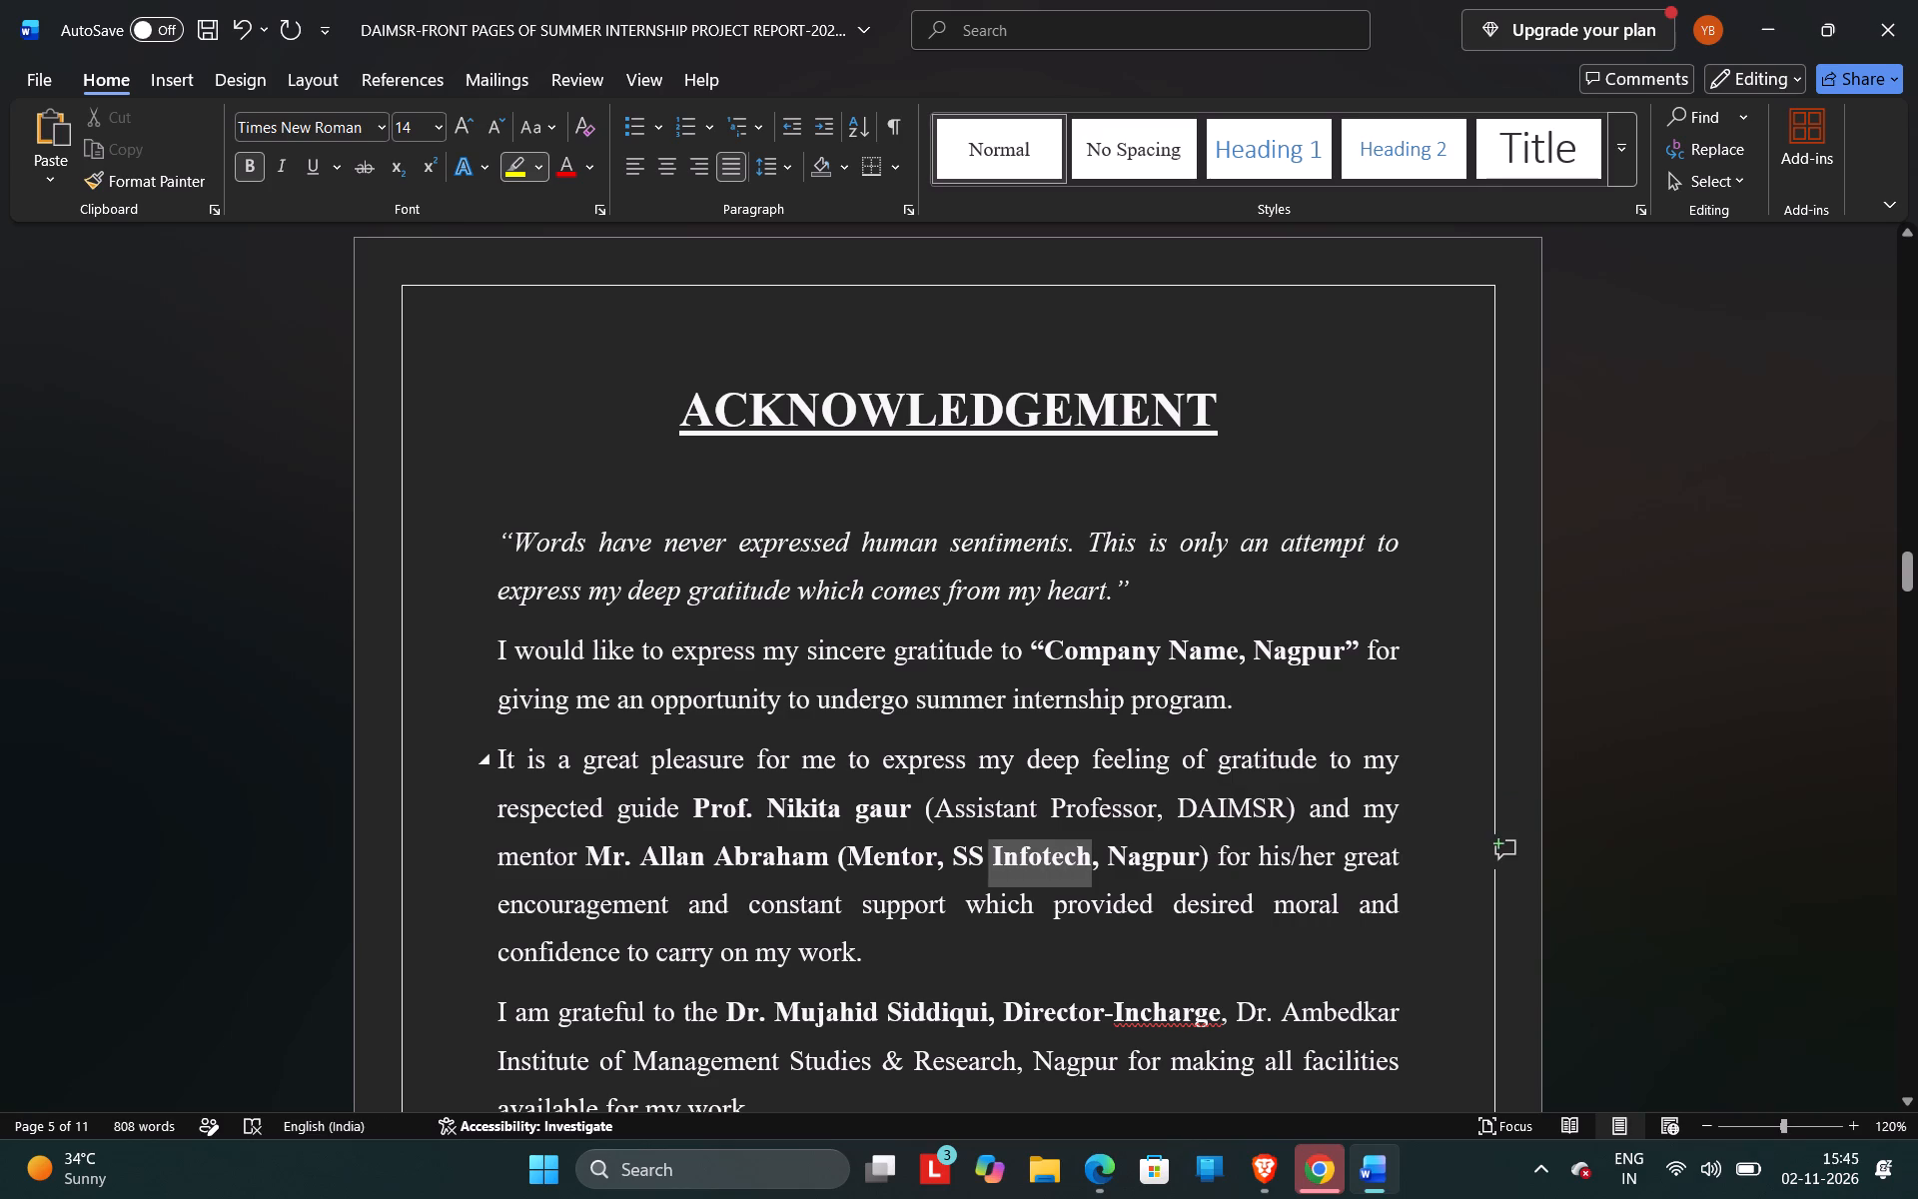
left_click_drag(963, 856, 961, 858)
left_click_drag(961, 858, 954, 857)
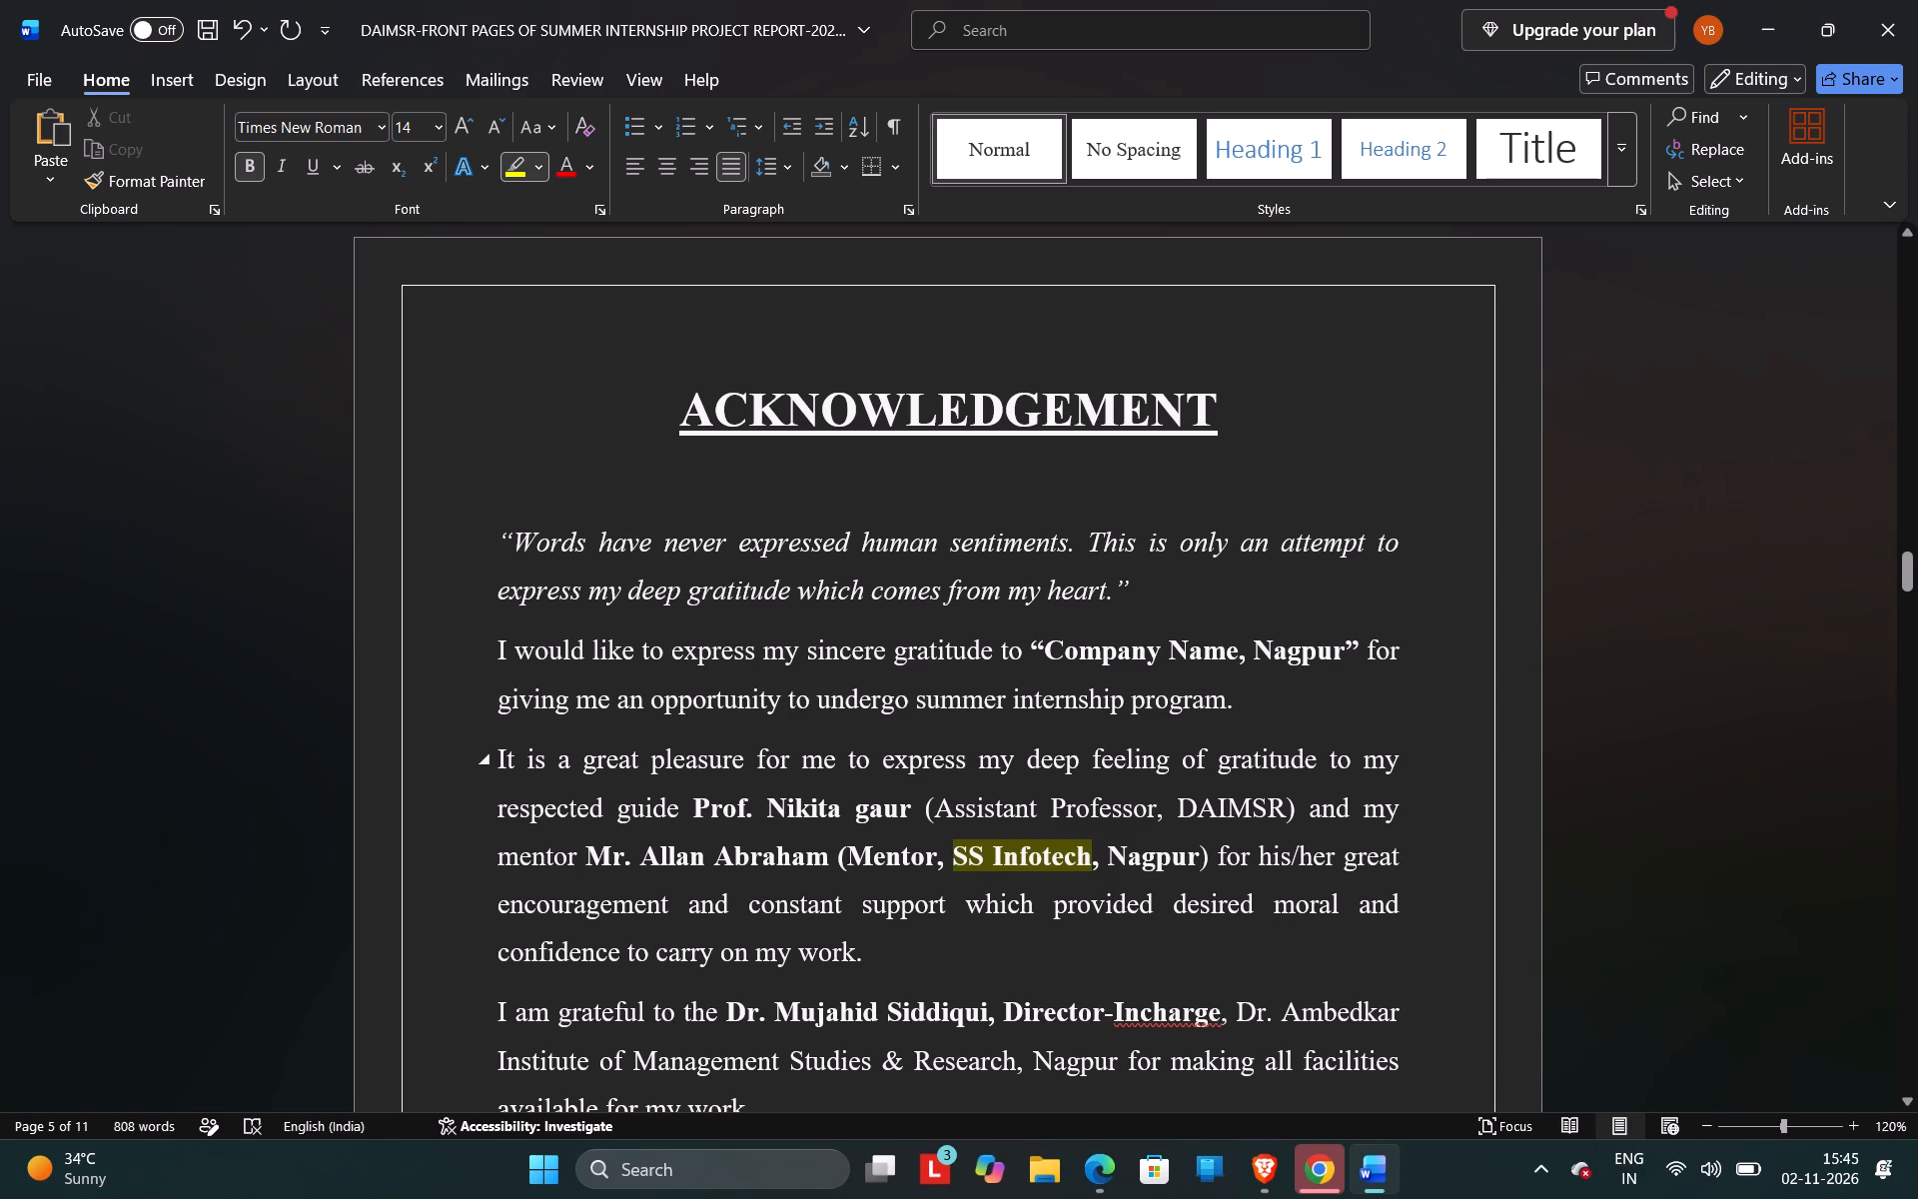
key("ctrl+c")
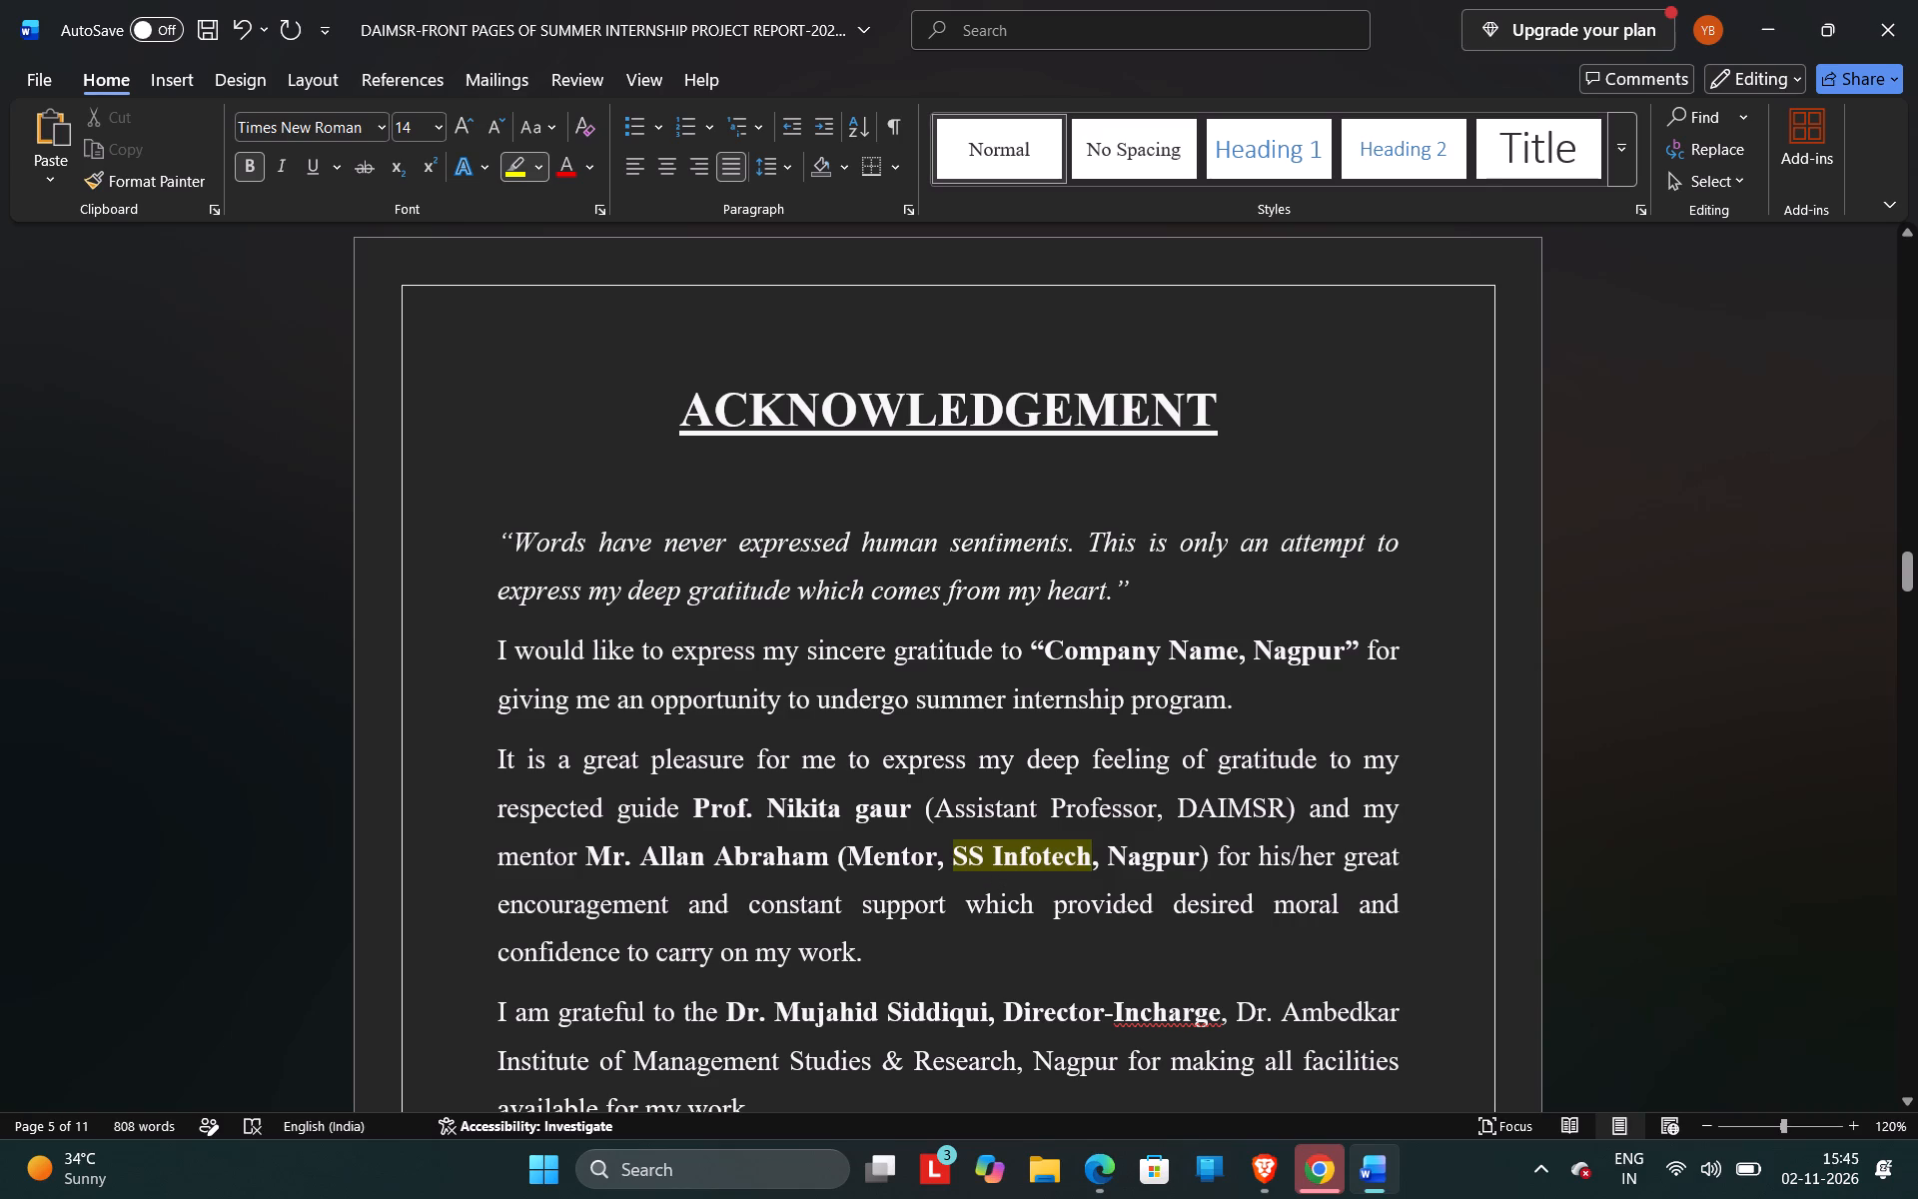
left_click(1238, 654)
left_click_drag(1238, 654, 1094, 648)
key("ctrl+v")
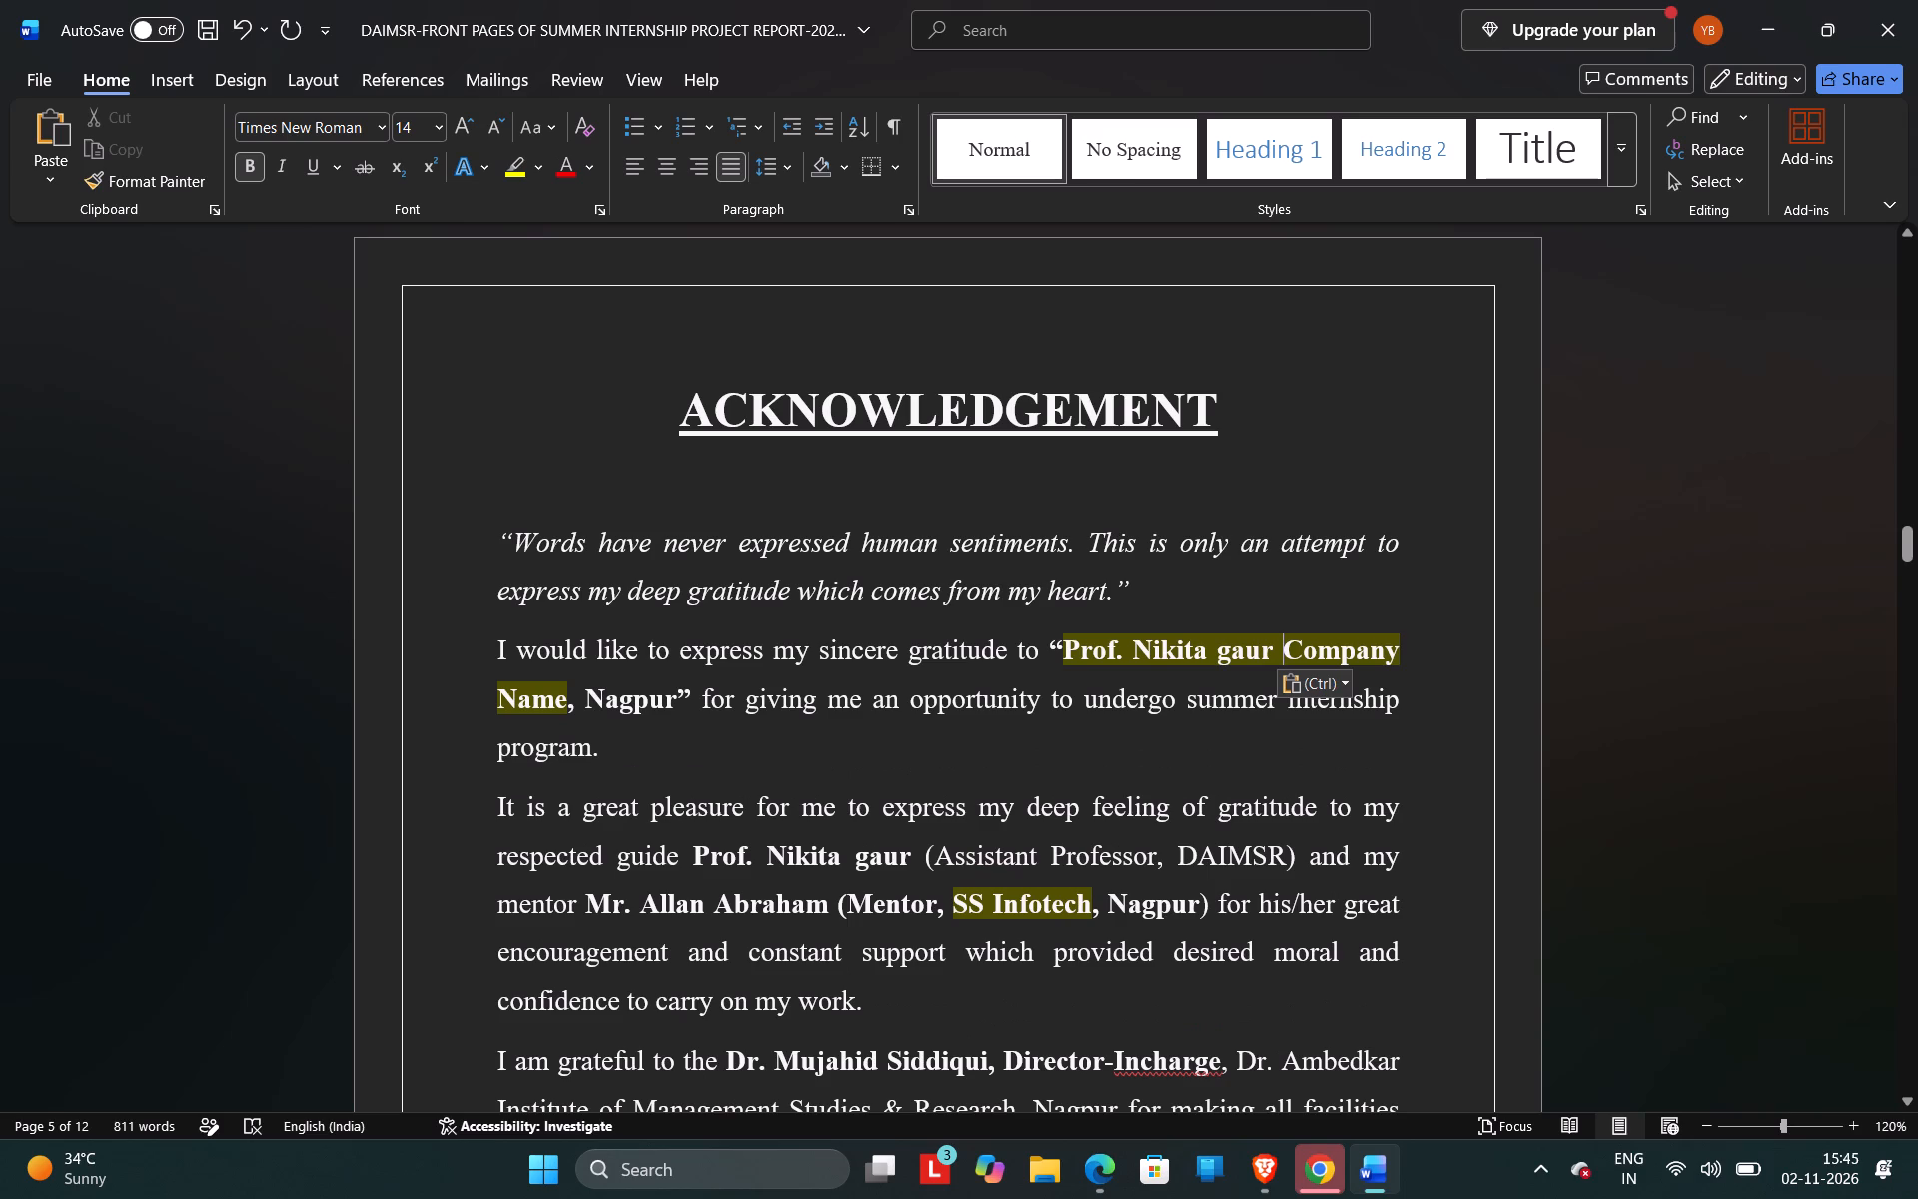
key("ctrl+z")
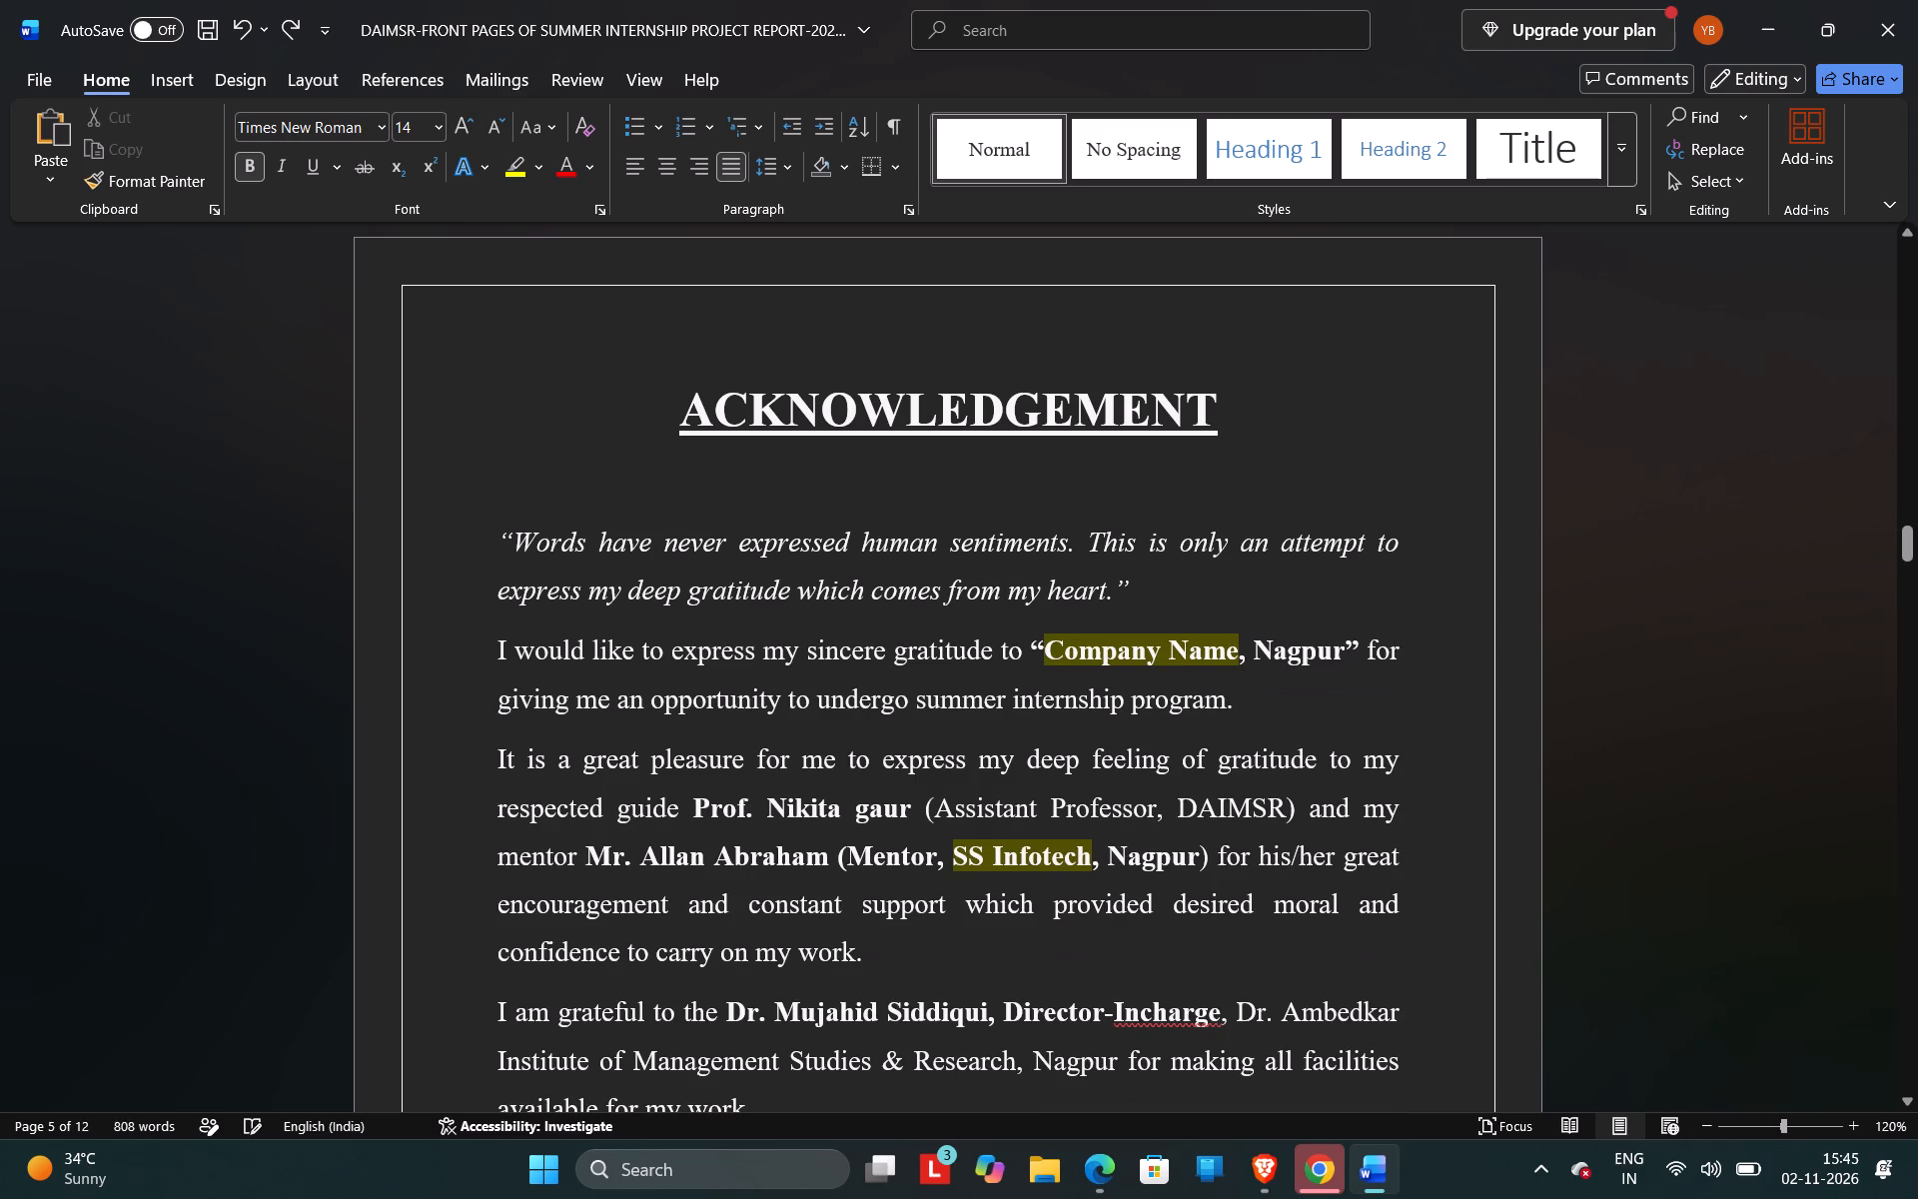
Replace the "Company Name" placeholder in the Acknowledgement's first paragraph with "SS Infotech" copied from the mentor line.
scroll(1143, 881, "left", 1)
left_click(1085, 858)
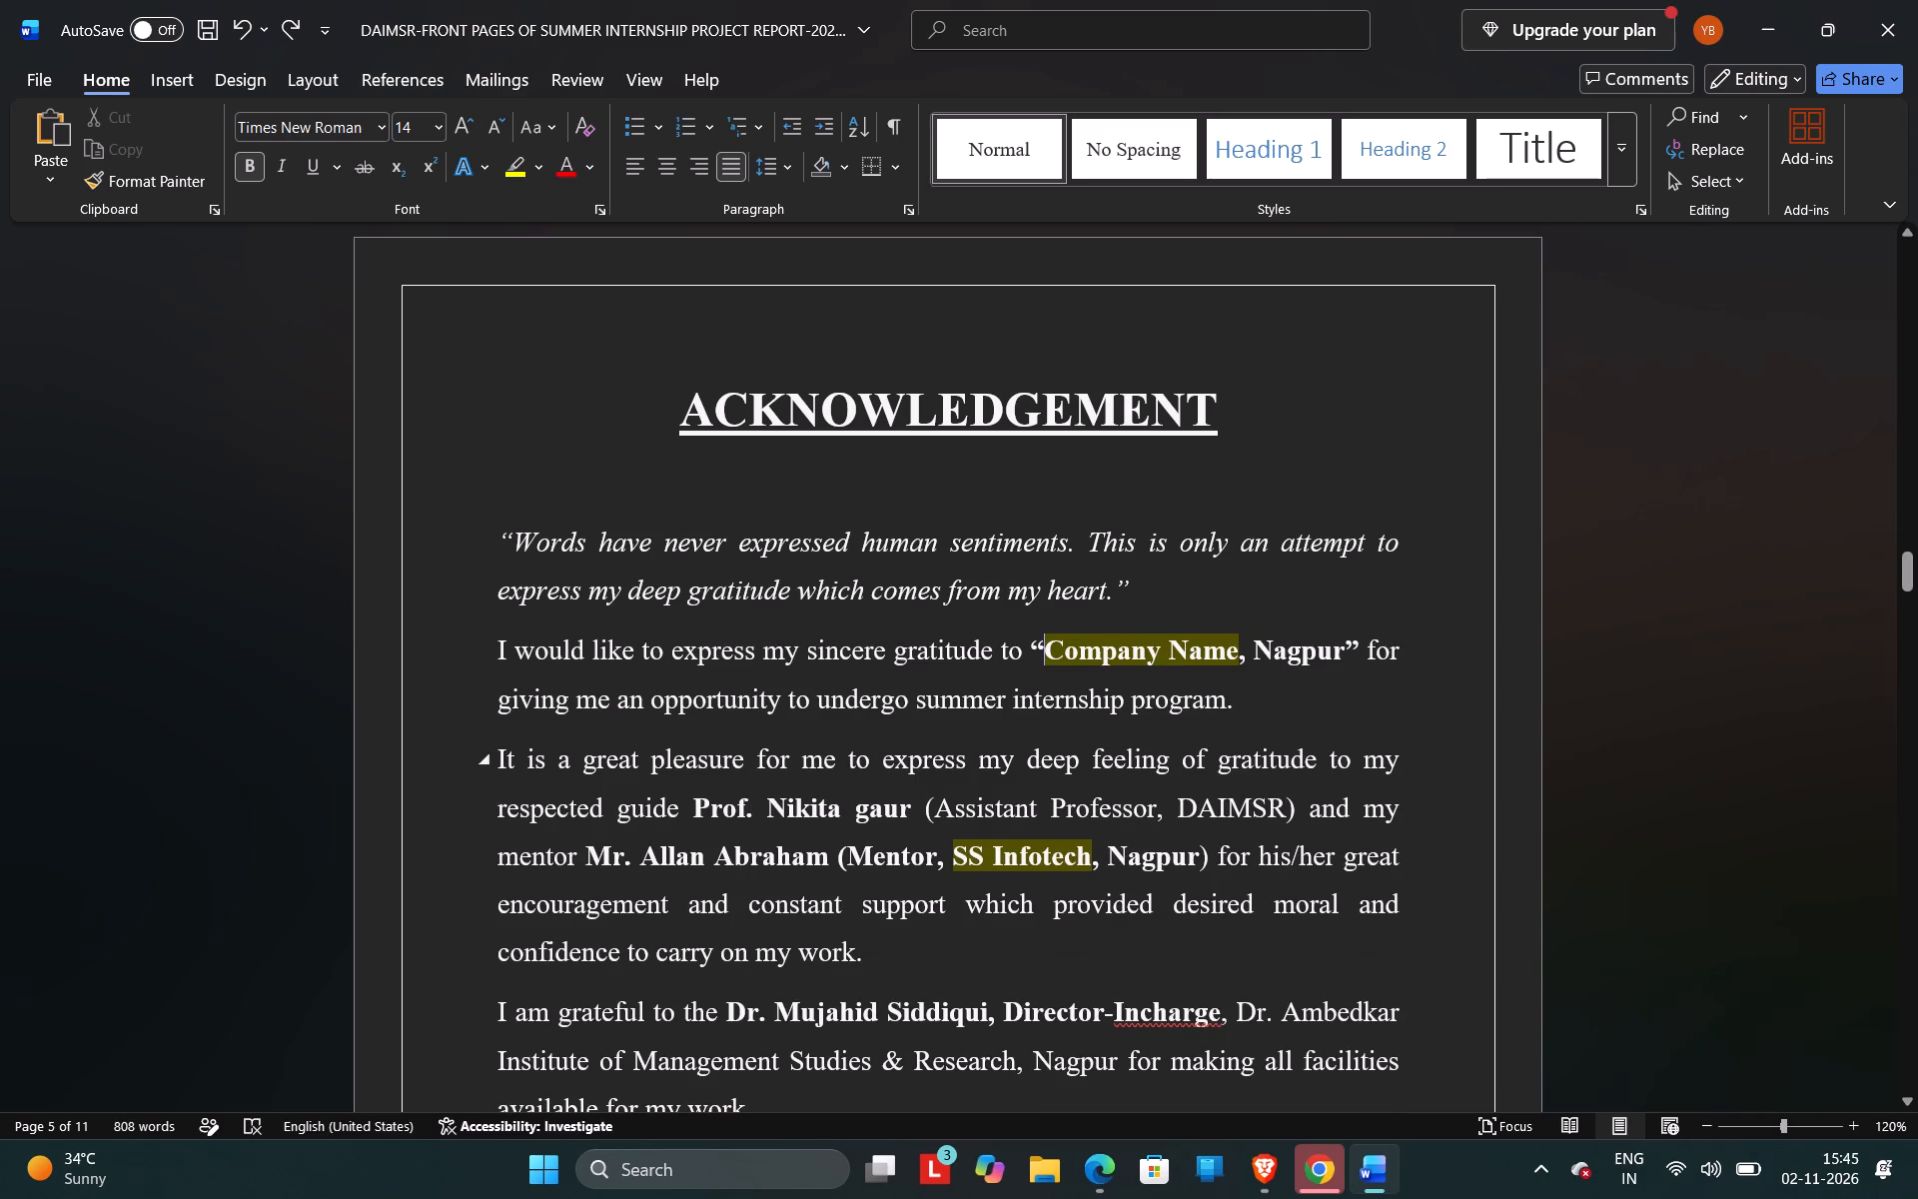
left_click_drag(1088, 862, 1043, 857)
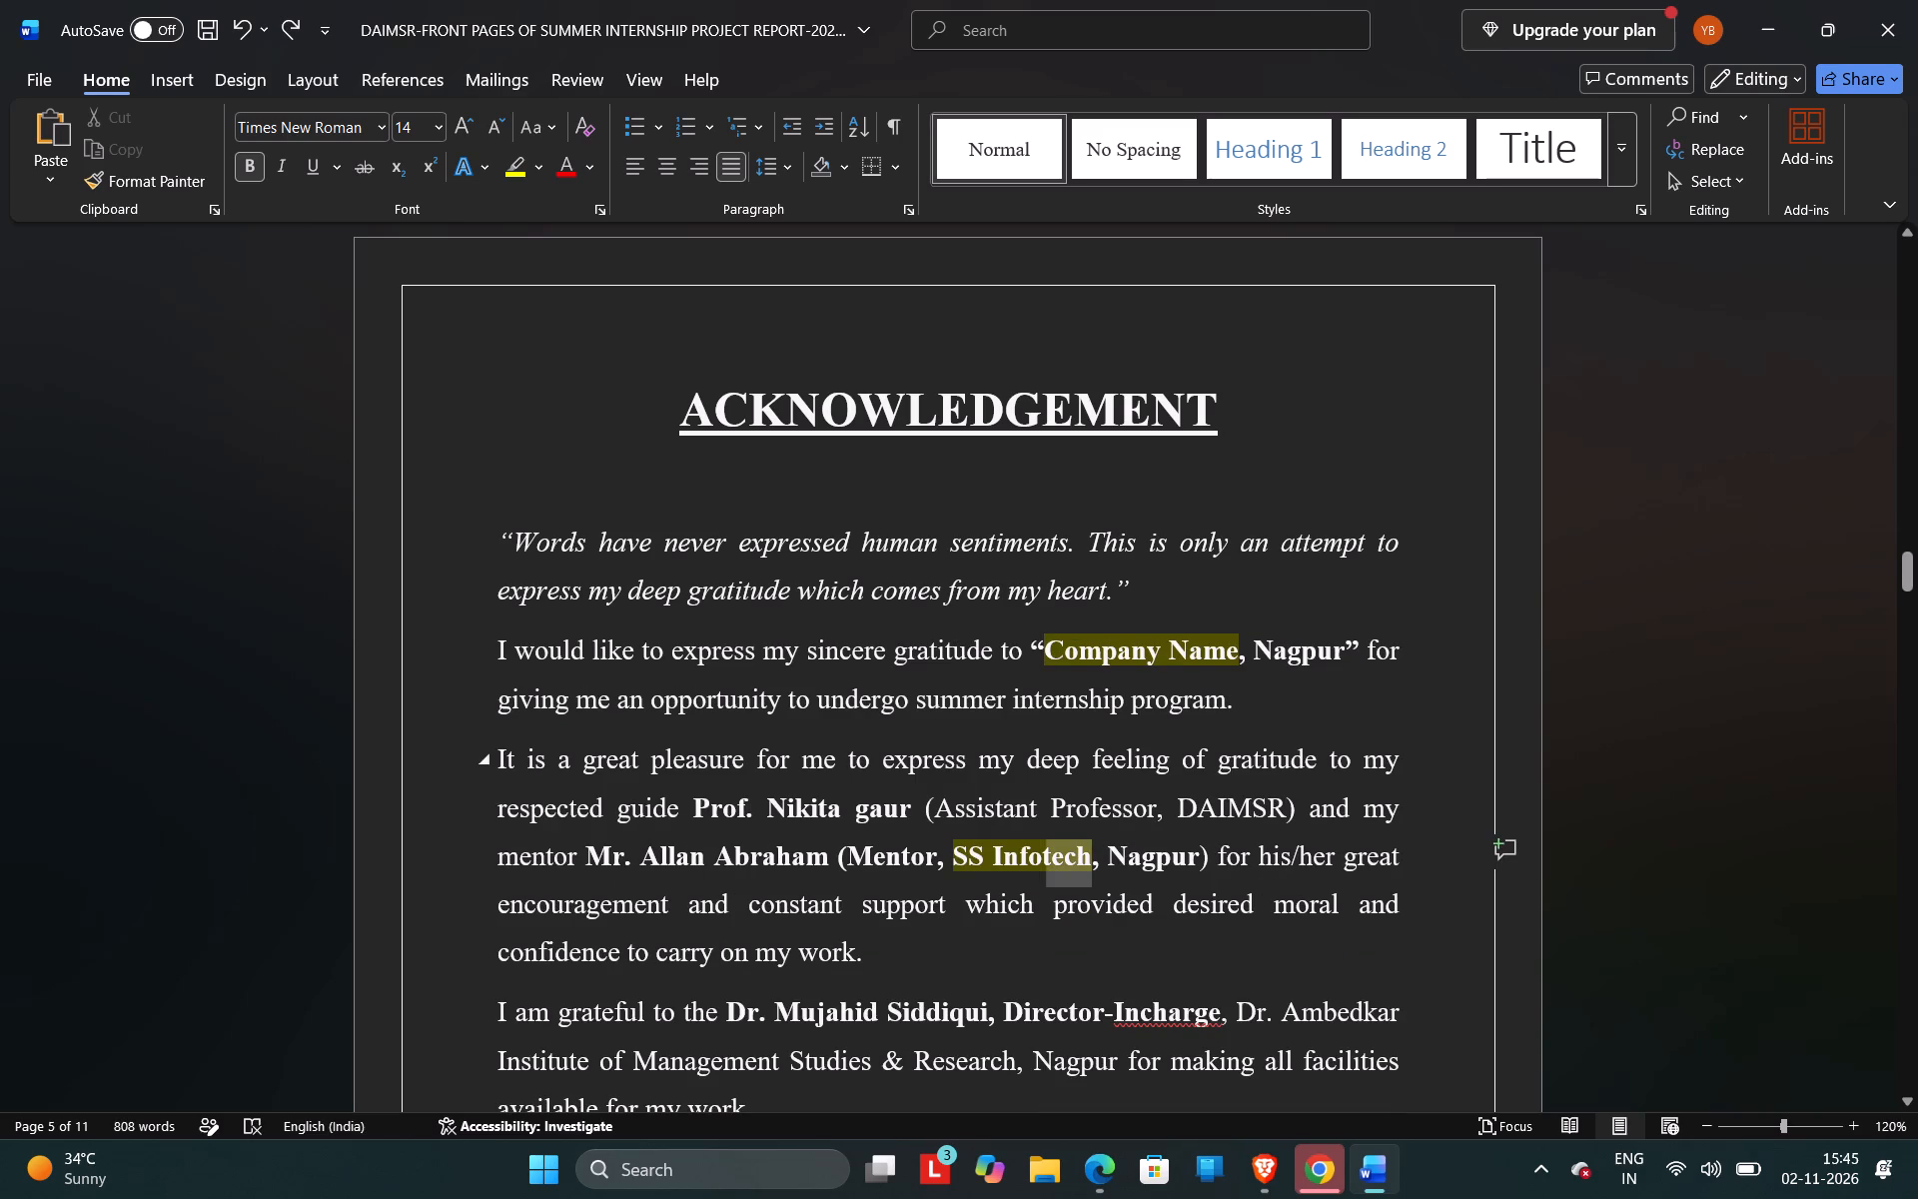
left_click_drag(1043, 857, 958, 852)
key("ctrl+c")
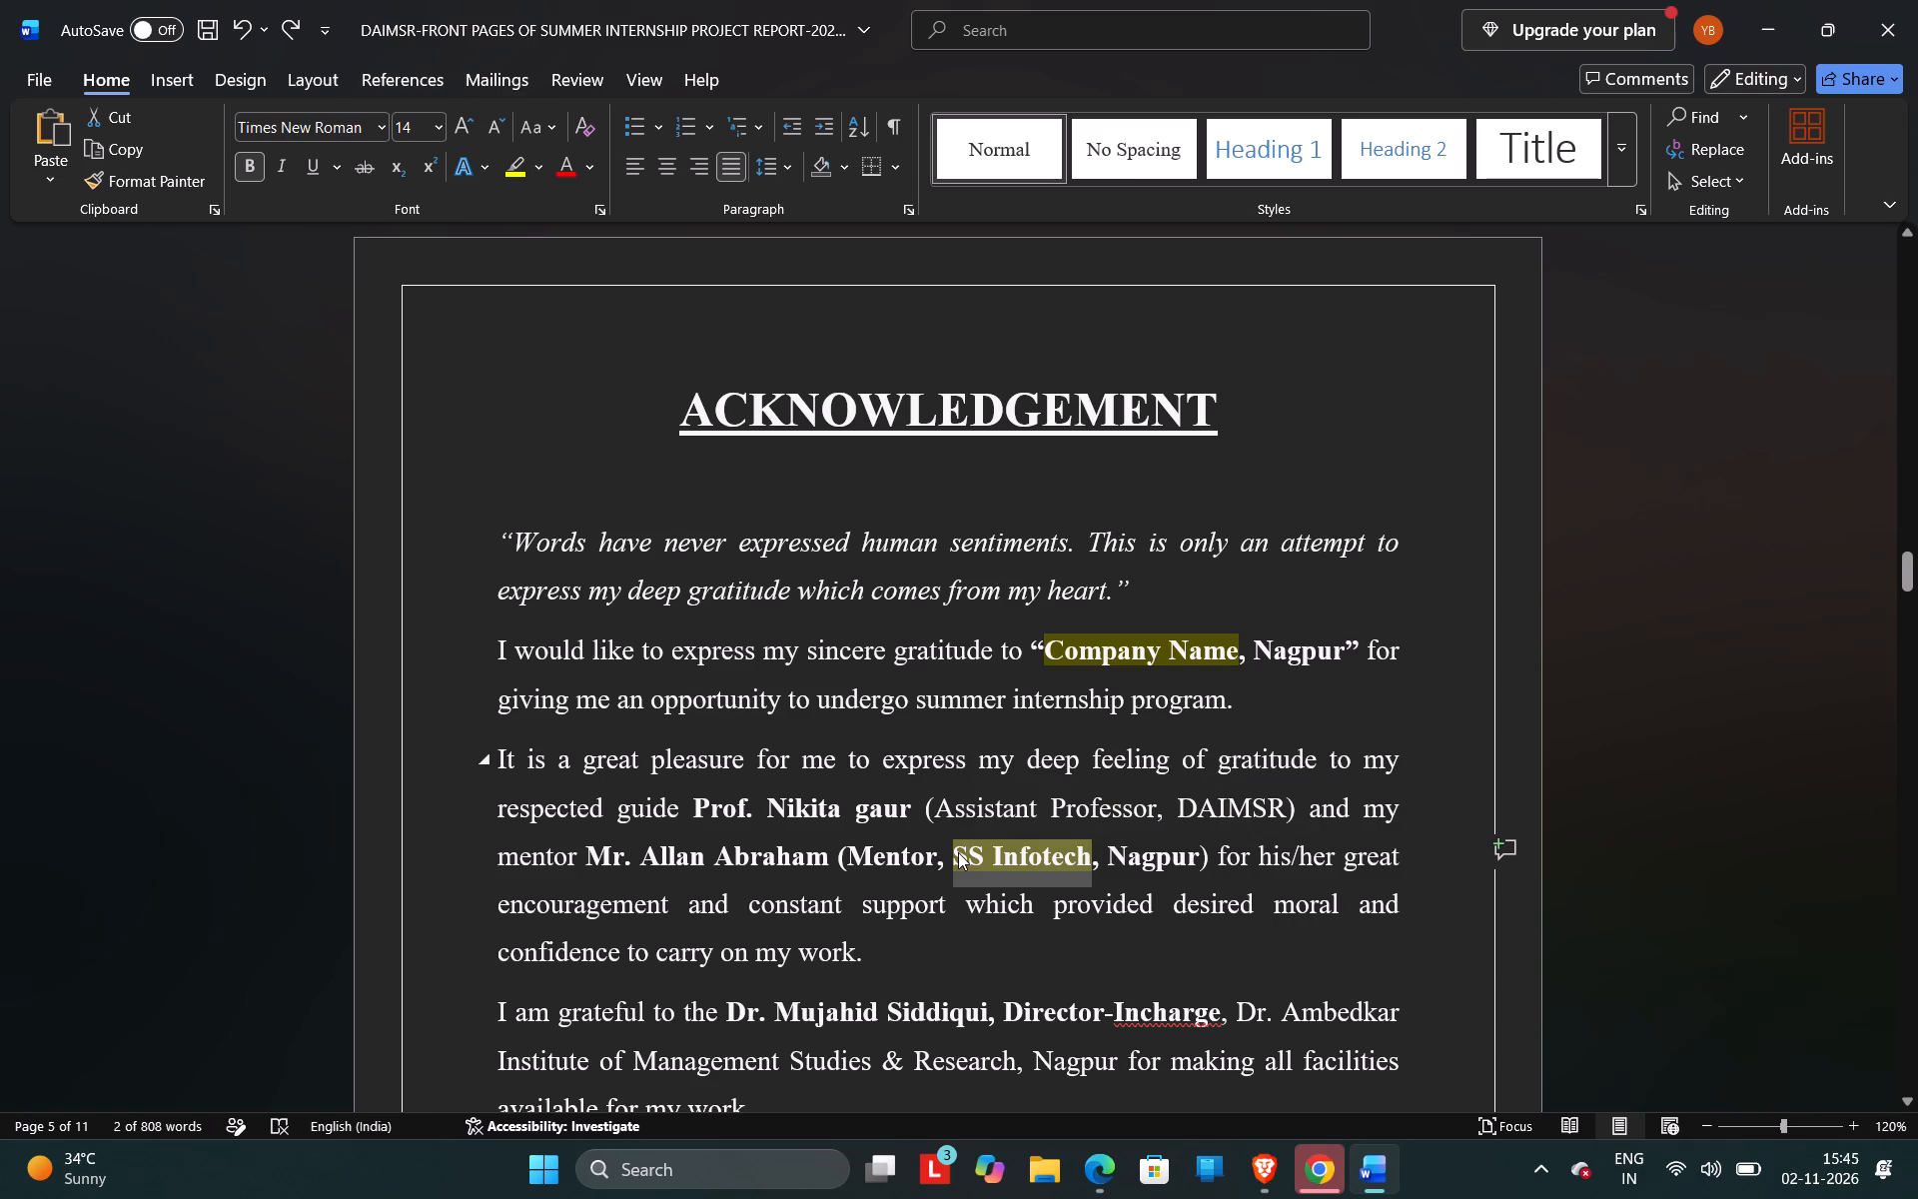
left_click(1211, 648)
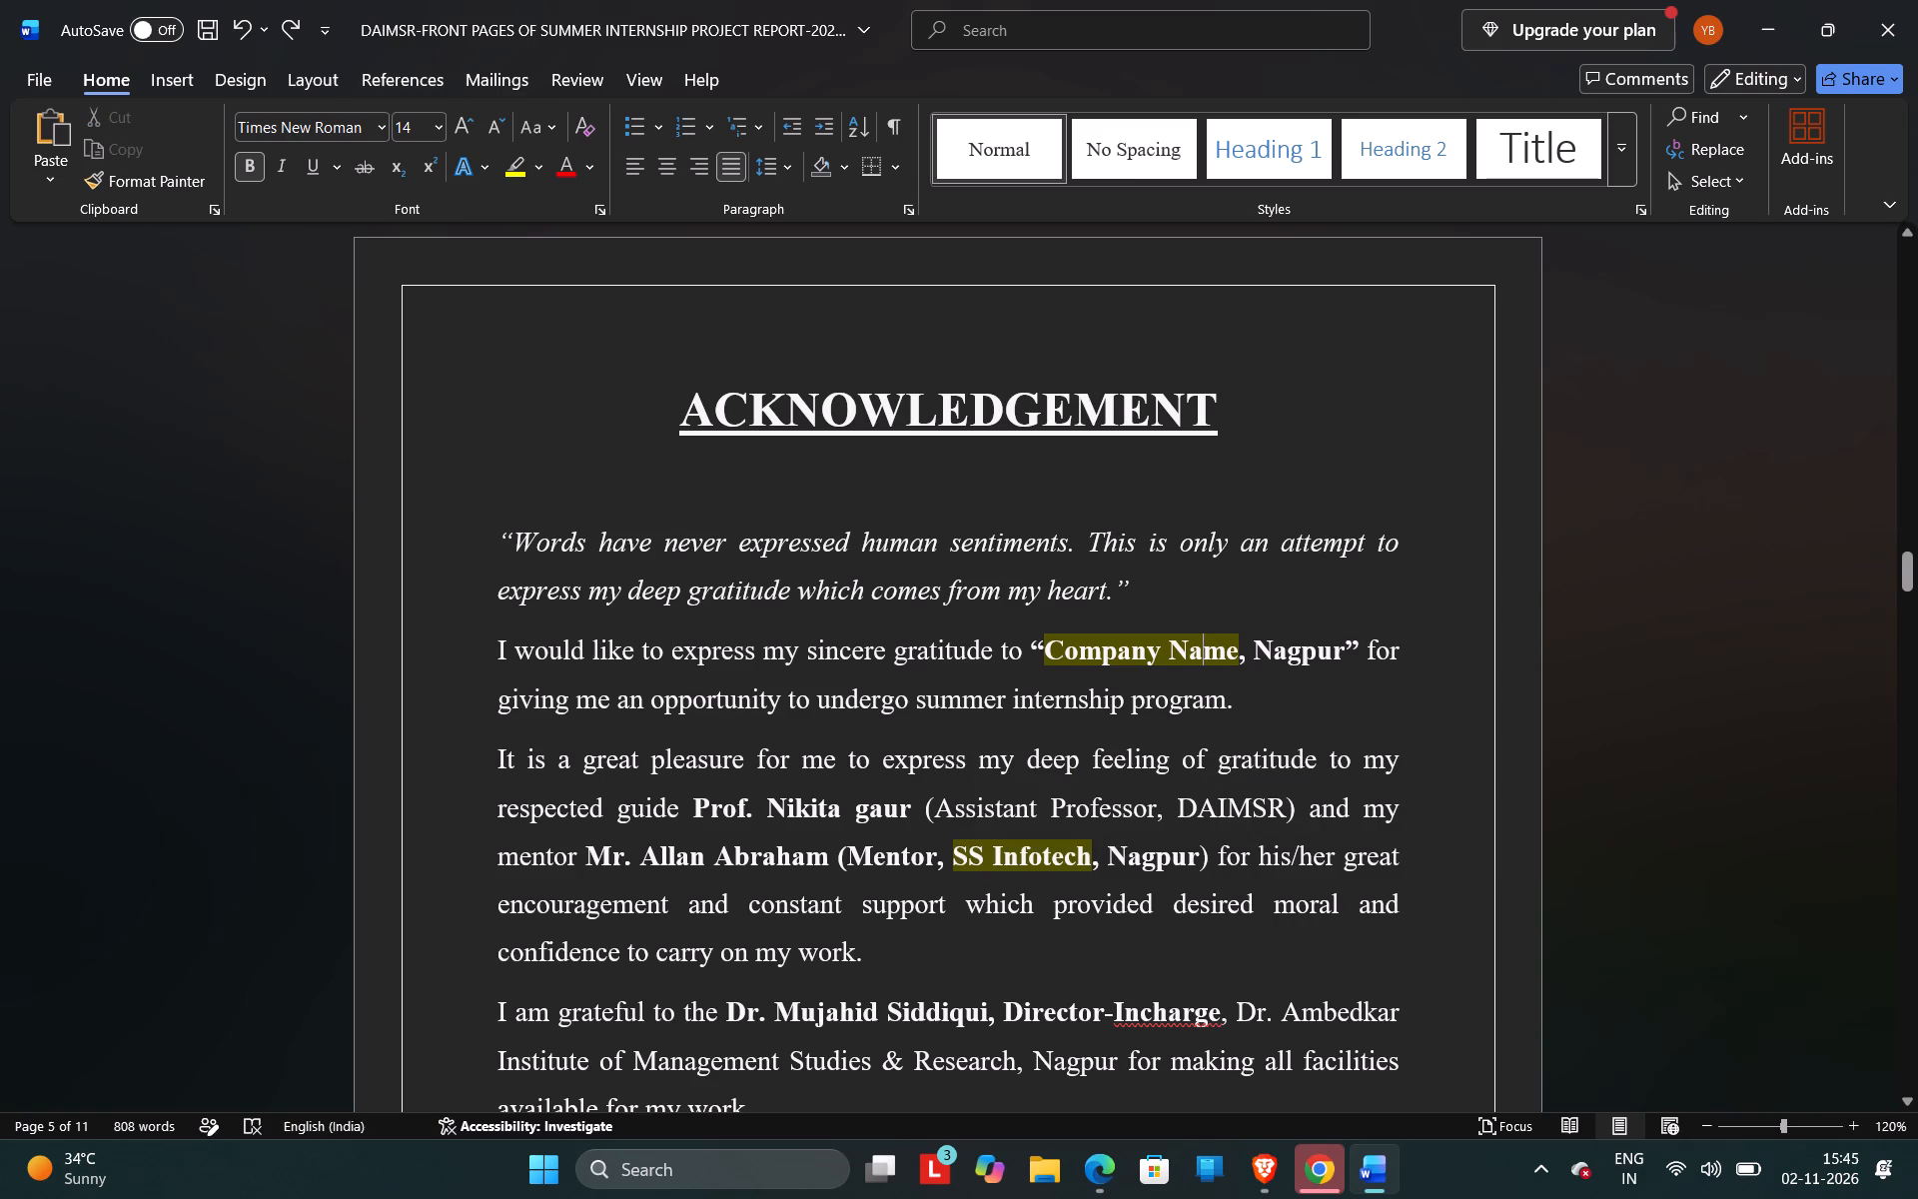
double_click(1233, 650)
left_click_drag(1222, 648, 1183, 652)
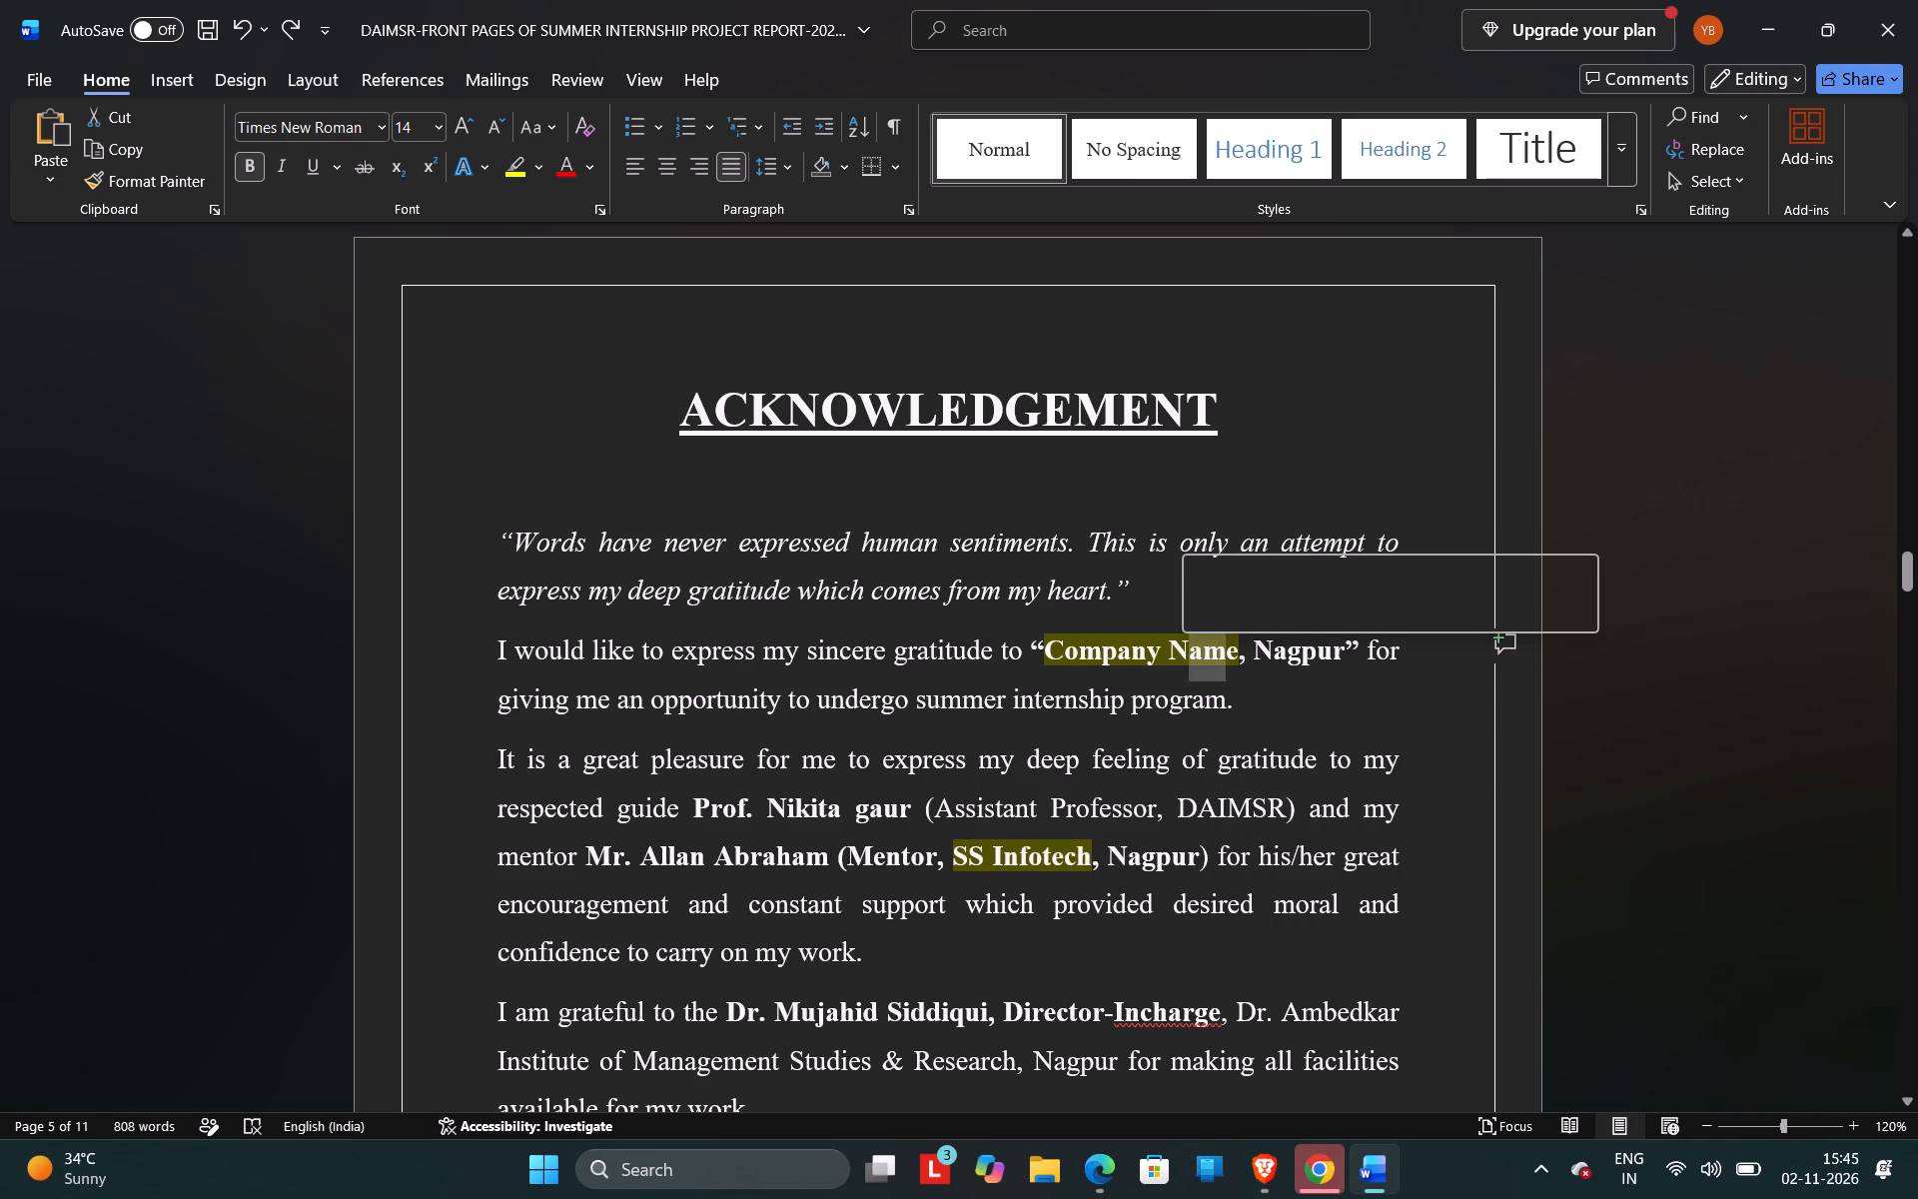
left_click(1229, 652)
left_click(1229, 652)
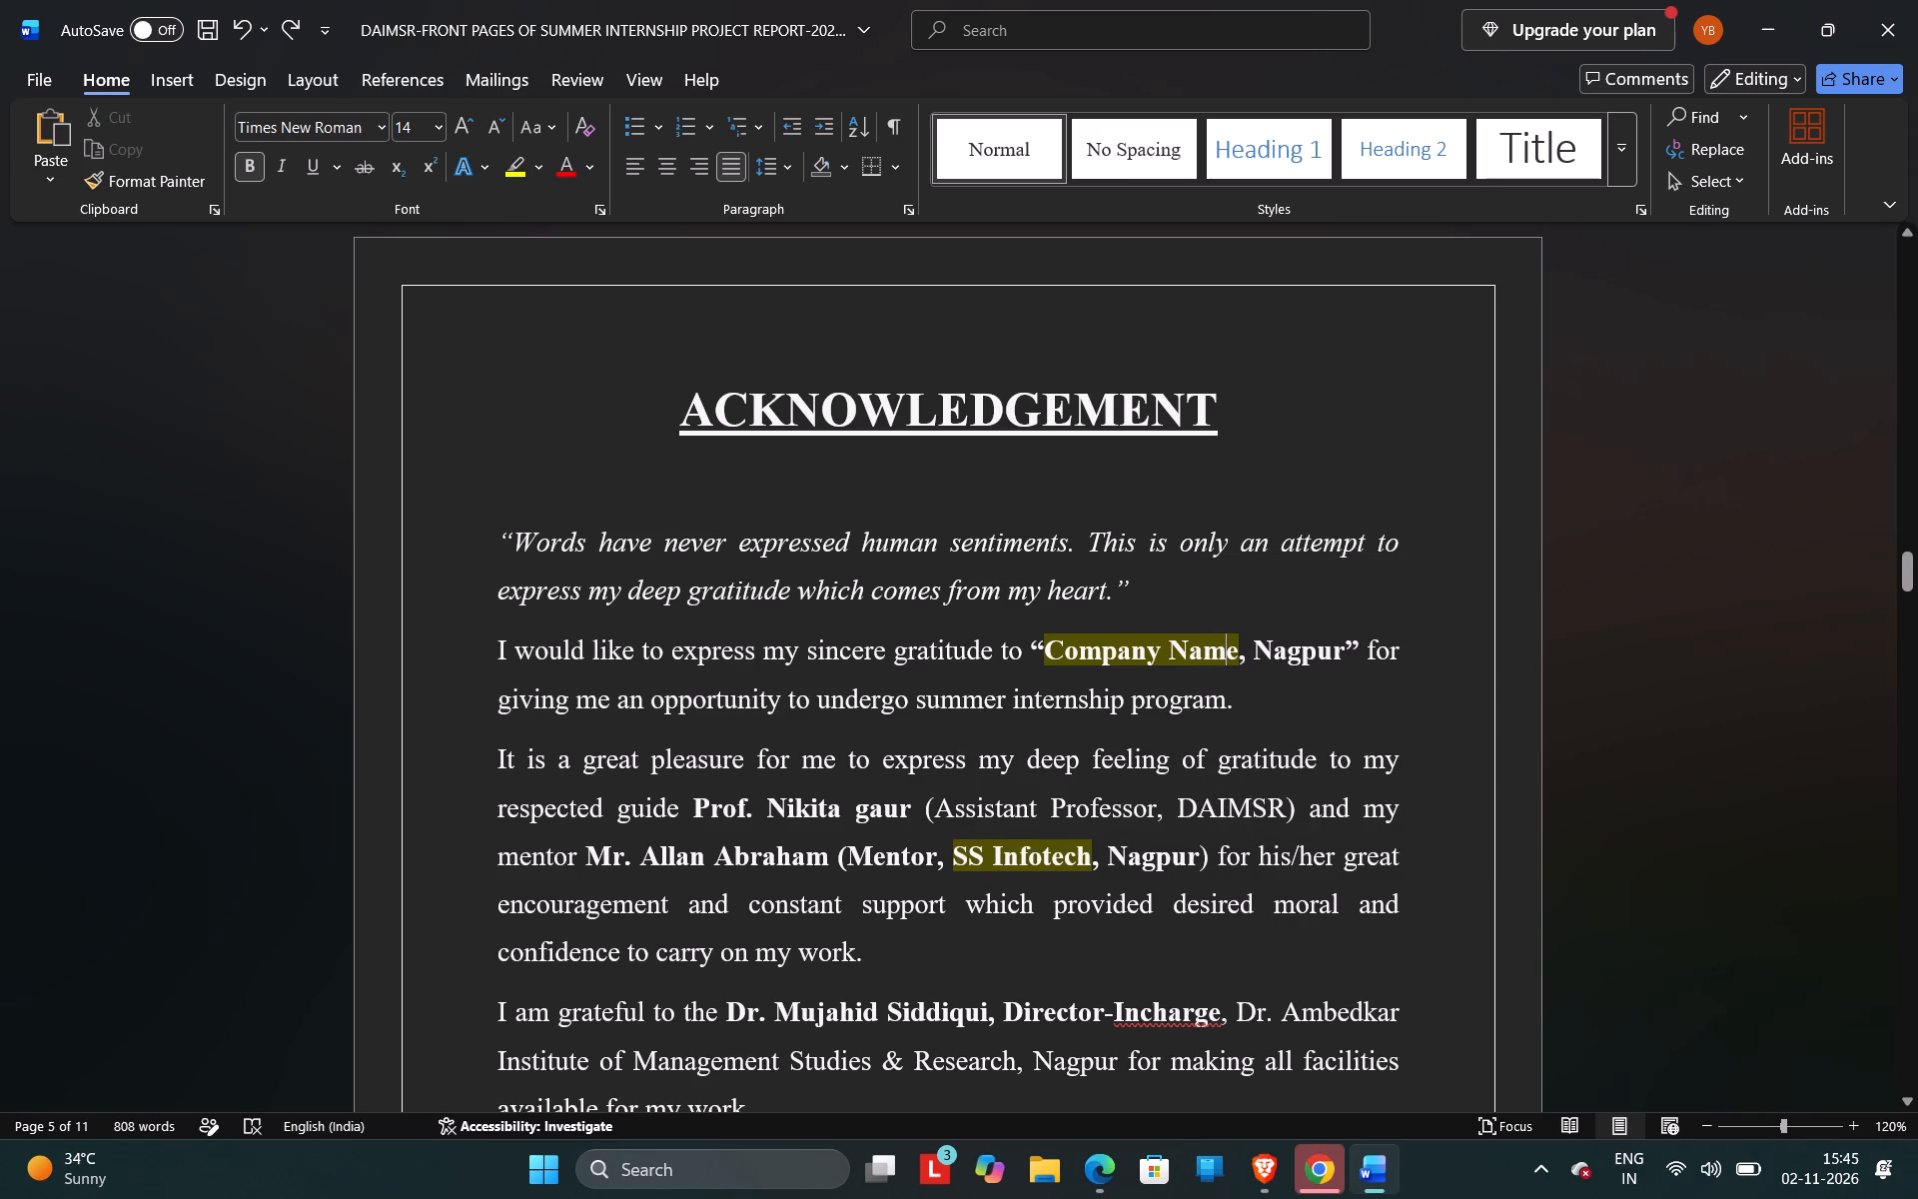
left_click(1233, 652)
left_click(1233, 652)
left_click_drag(1233, 652, 1213, 652)
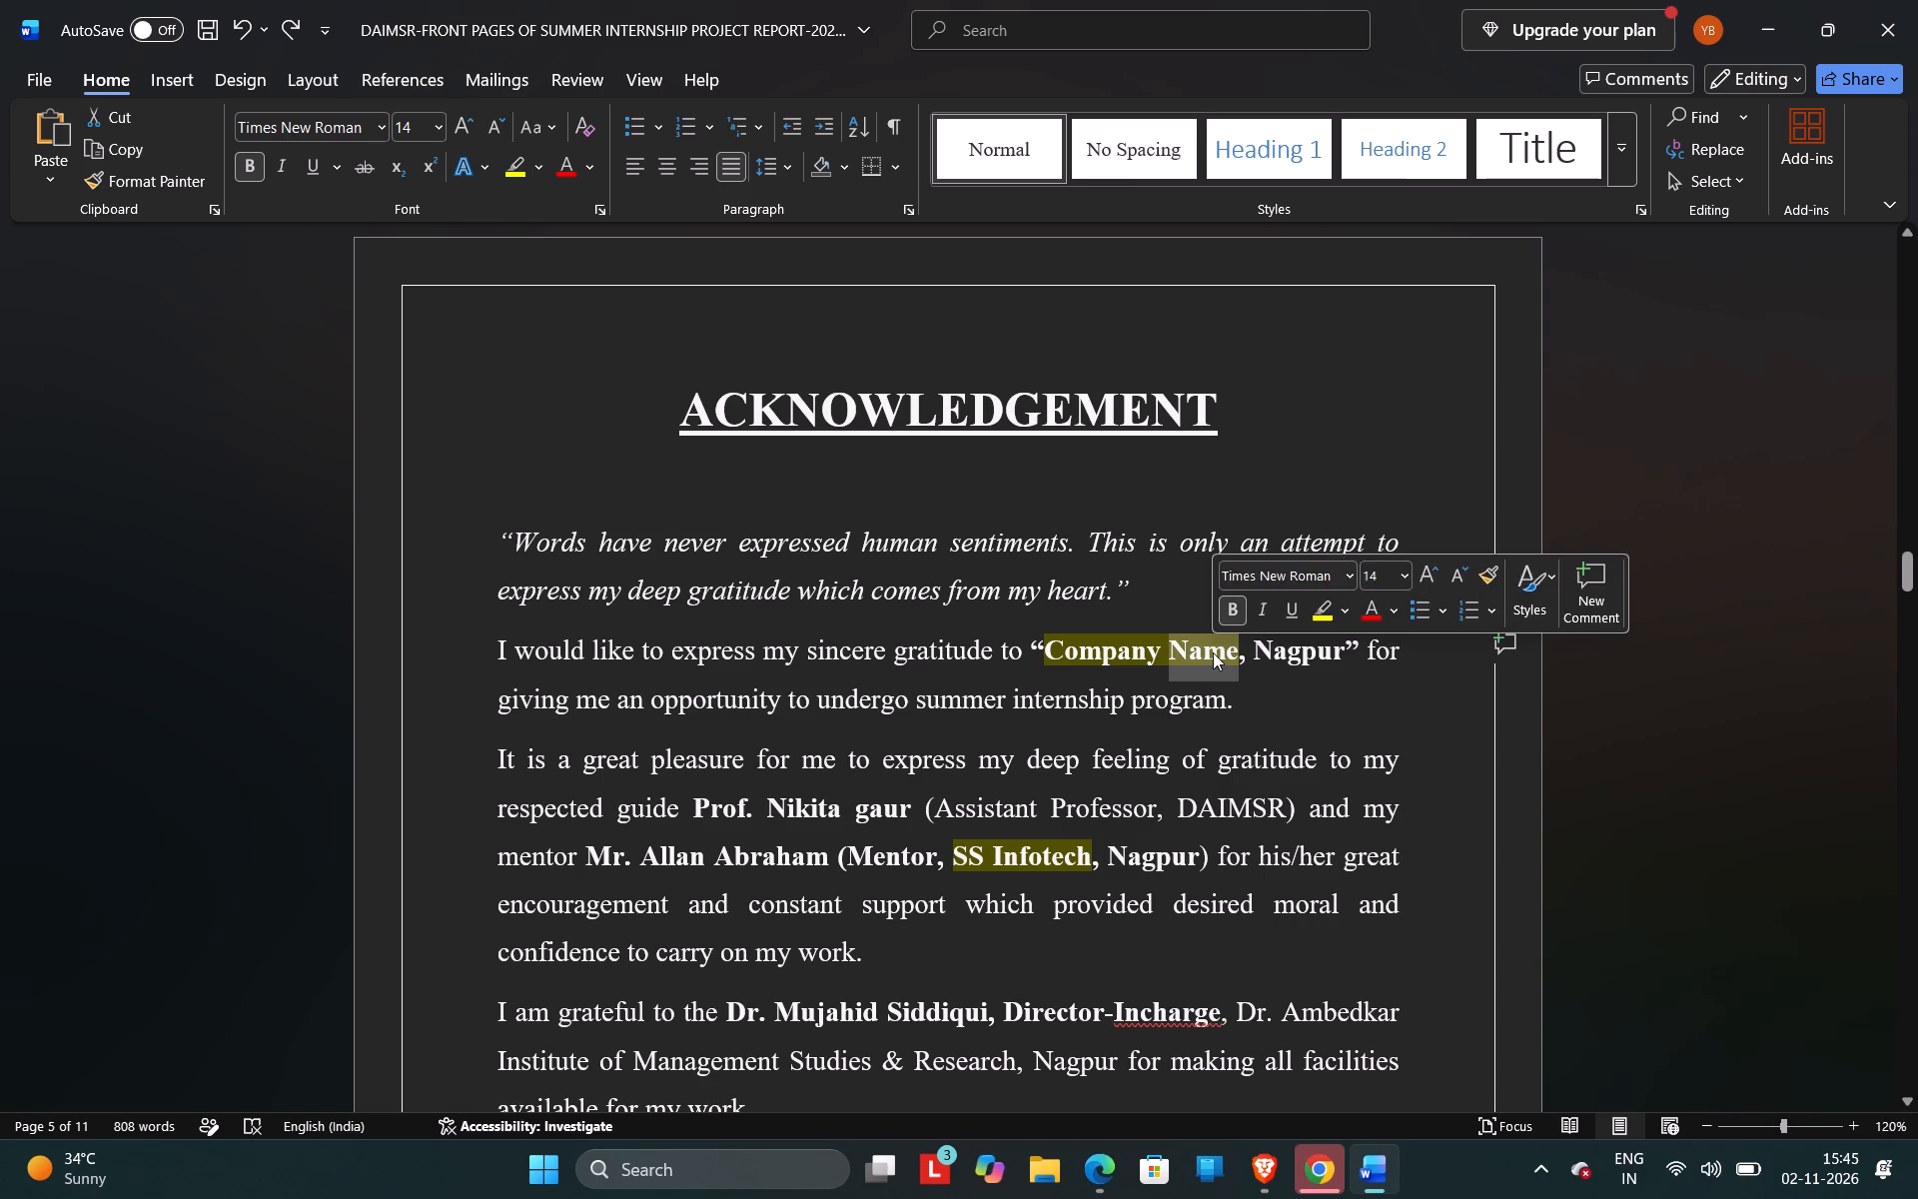
left_click_drag(1213, 652, 1086, 655)
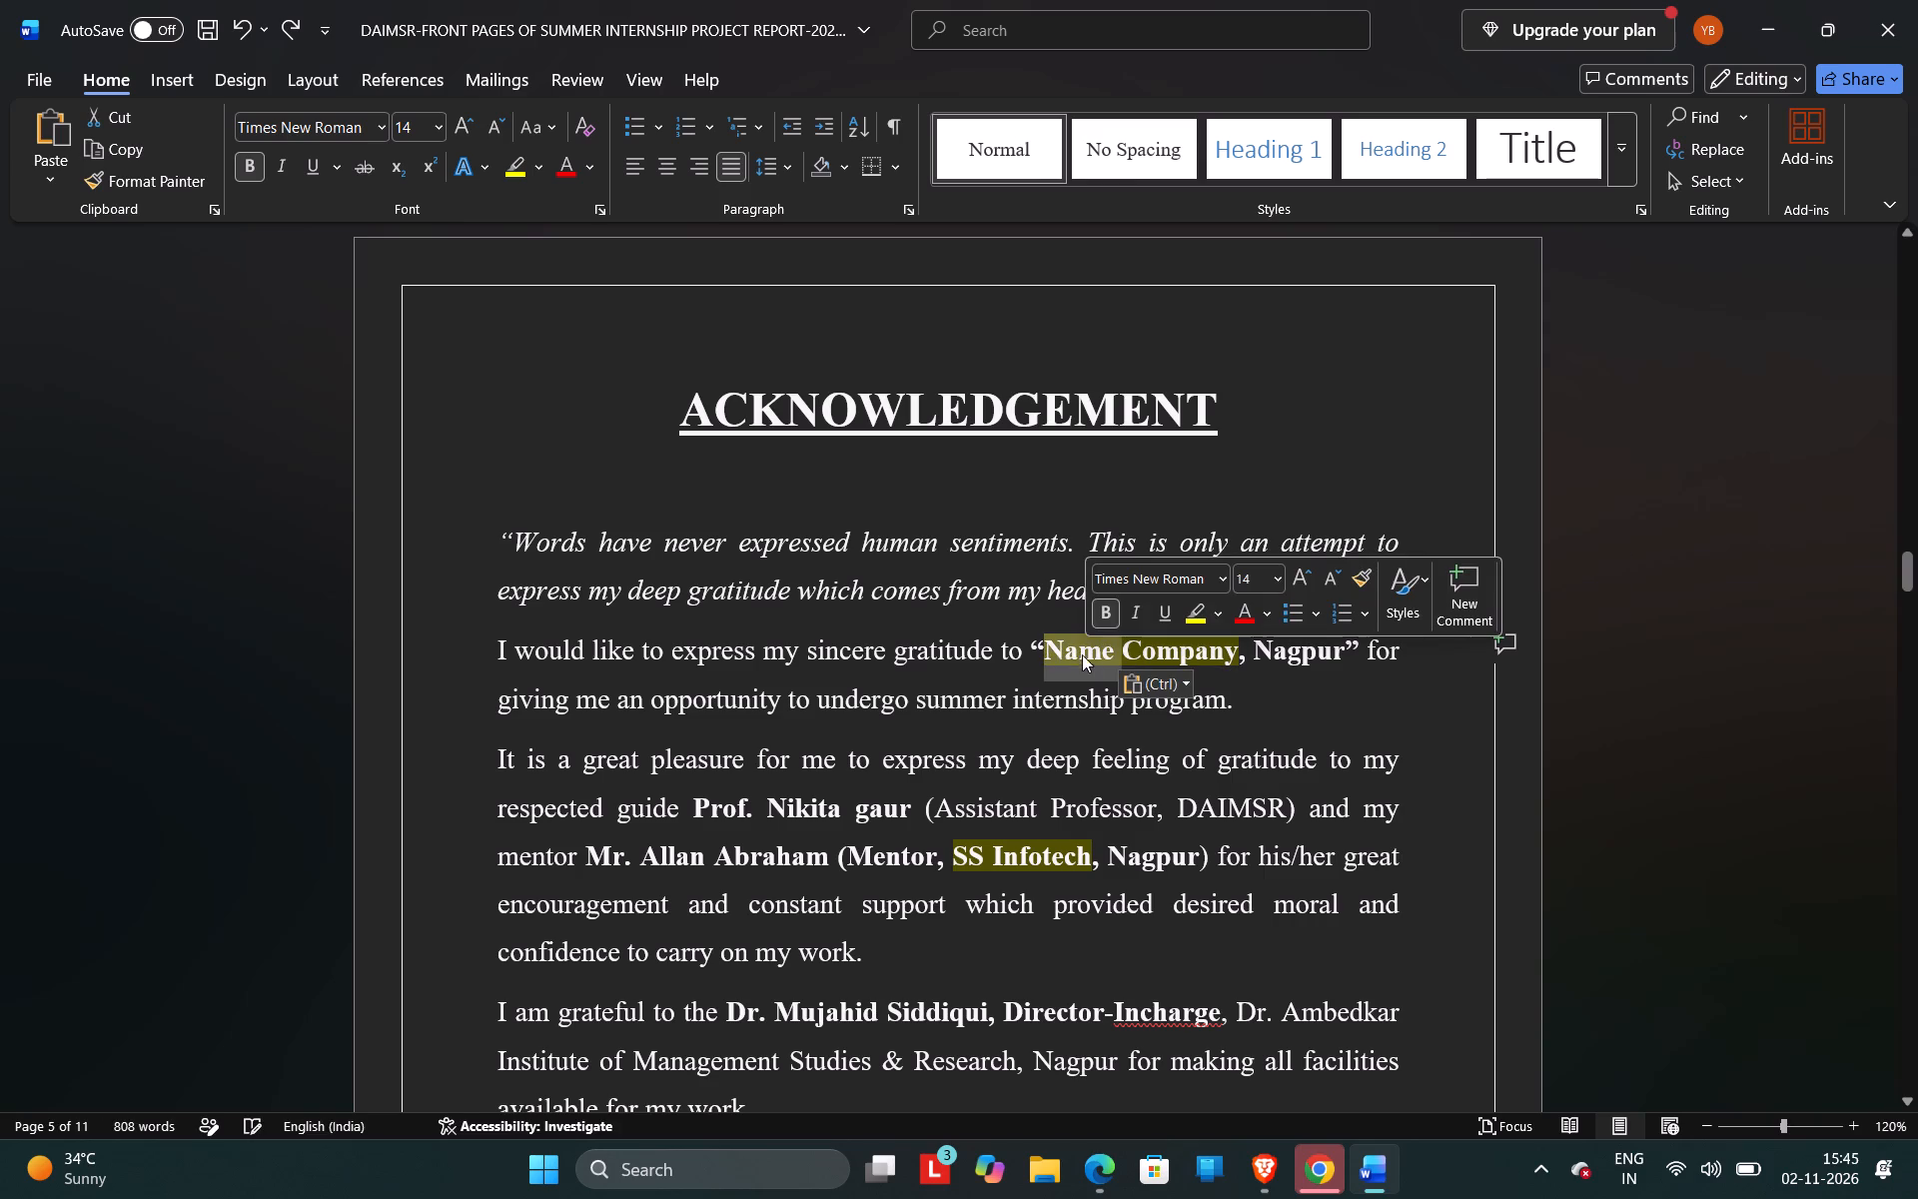
left_click(1056, 645)
left_click(1056, 645)
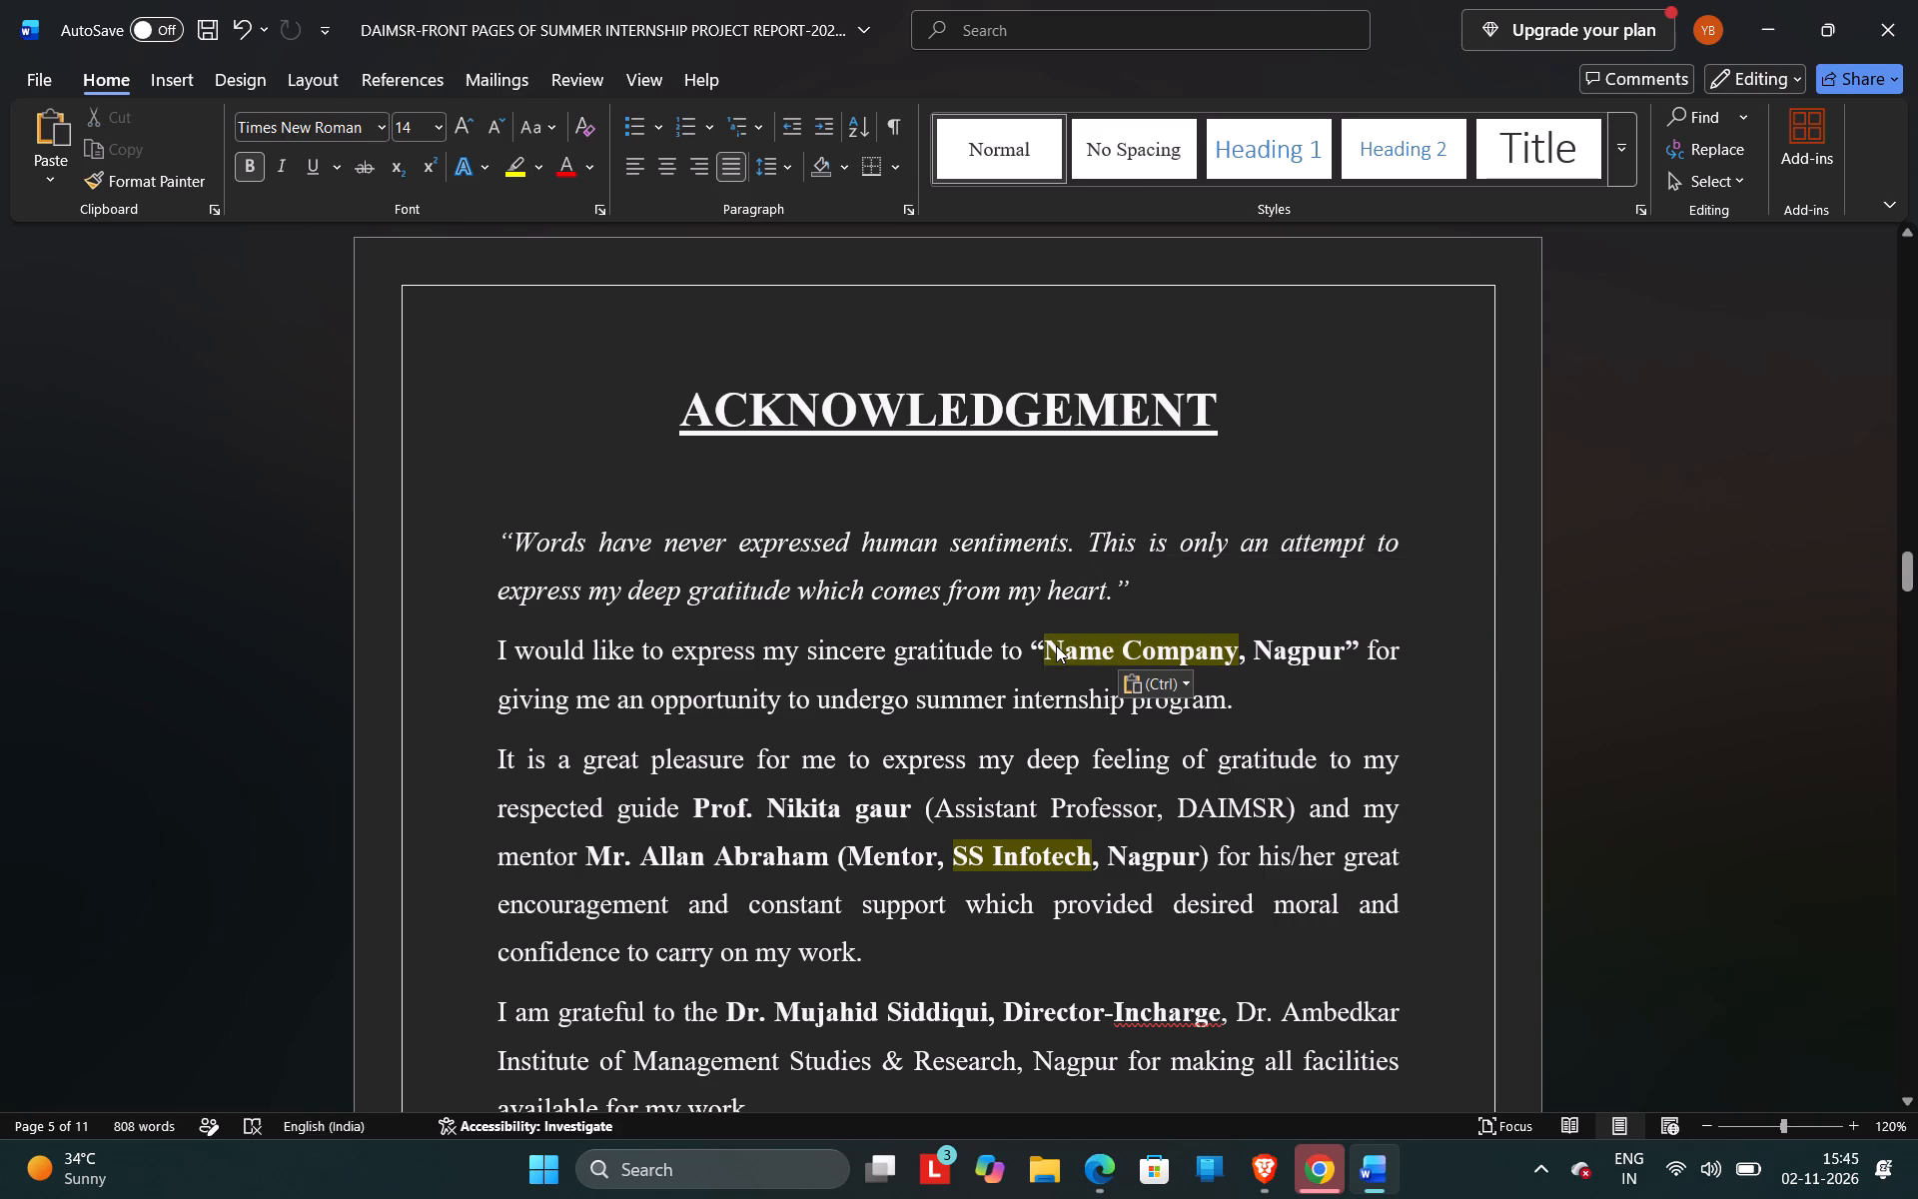
key("Left")
left_click_drag(1056, 645, 1113, 641)
left_click_drag(1113, 641, 1012, 650)
left_click(1042, 648)
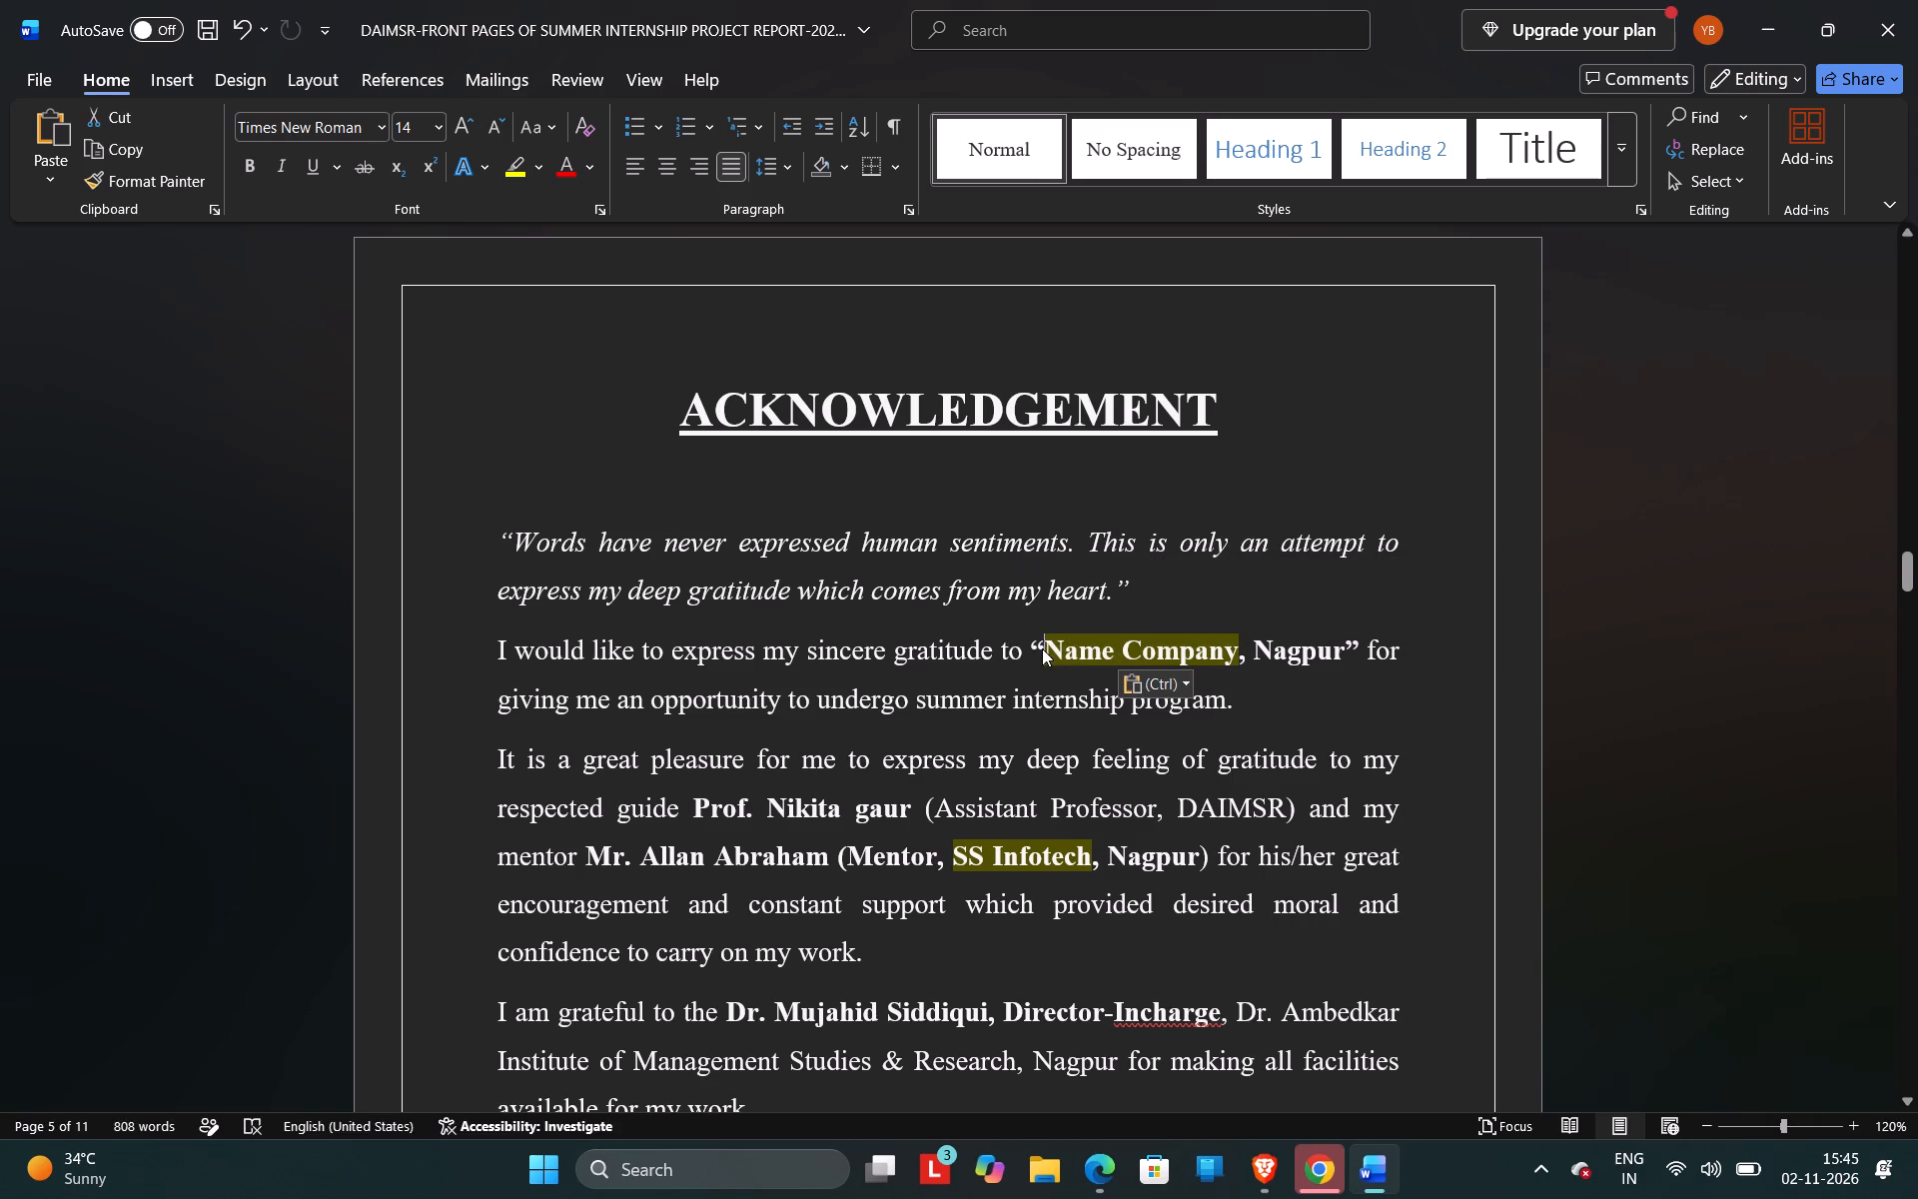
left_click_drag(1042, 648, 1228, 637)
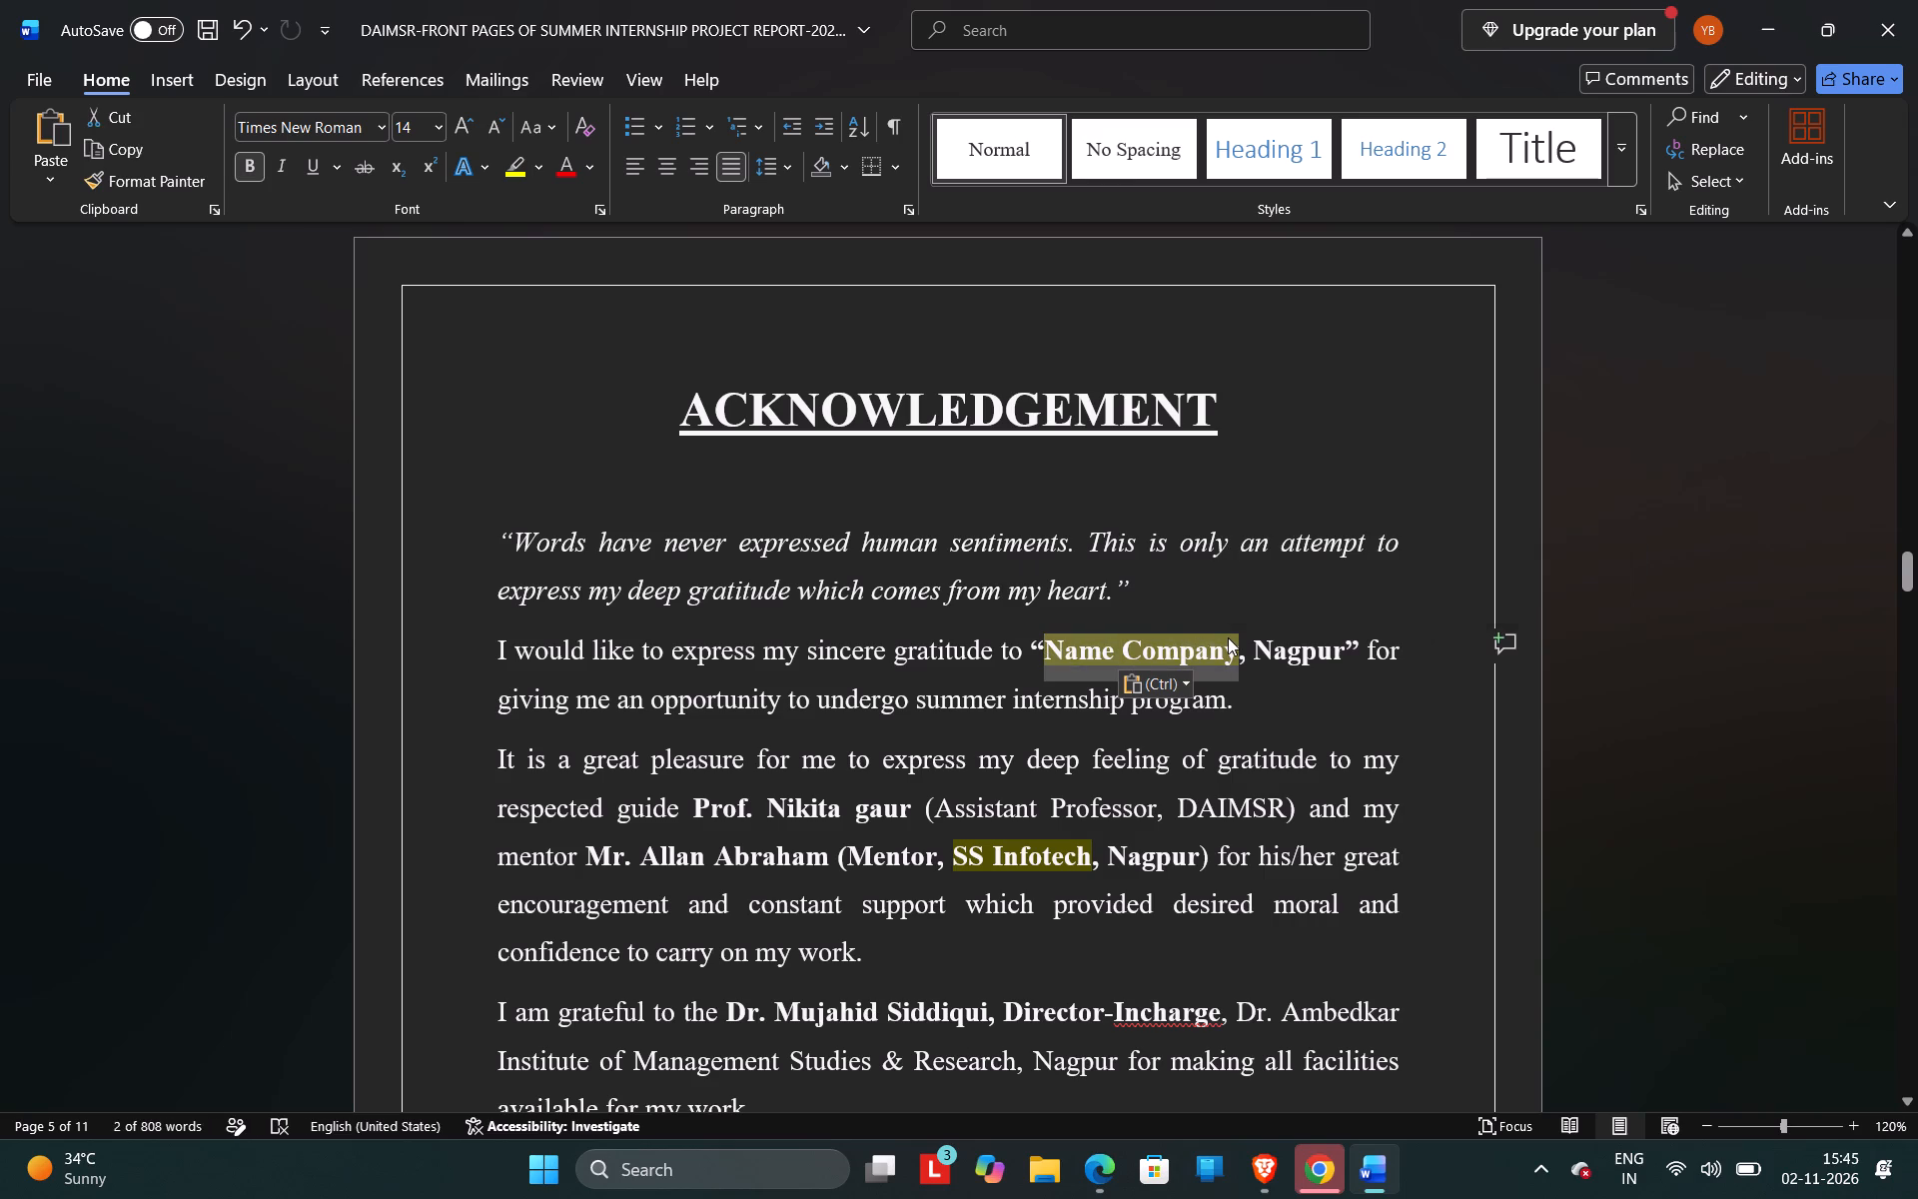
key("ctrl+v")
Remove the yellow highlight from "SS Infotech" and its opening quotation mark in the Acknowledgement's first paragraph.
scroll(1077, 853, "up", 1)
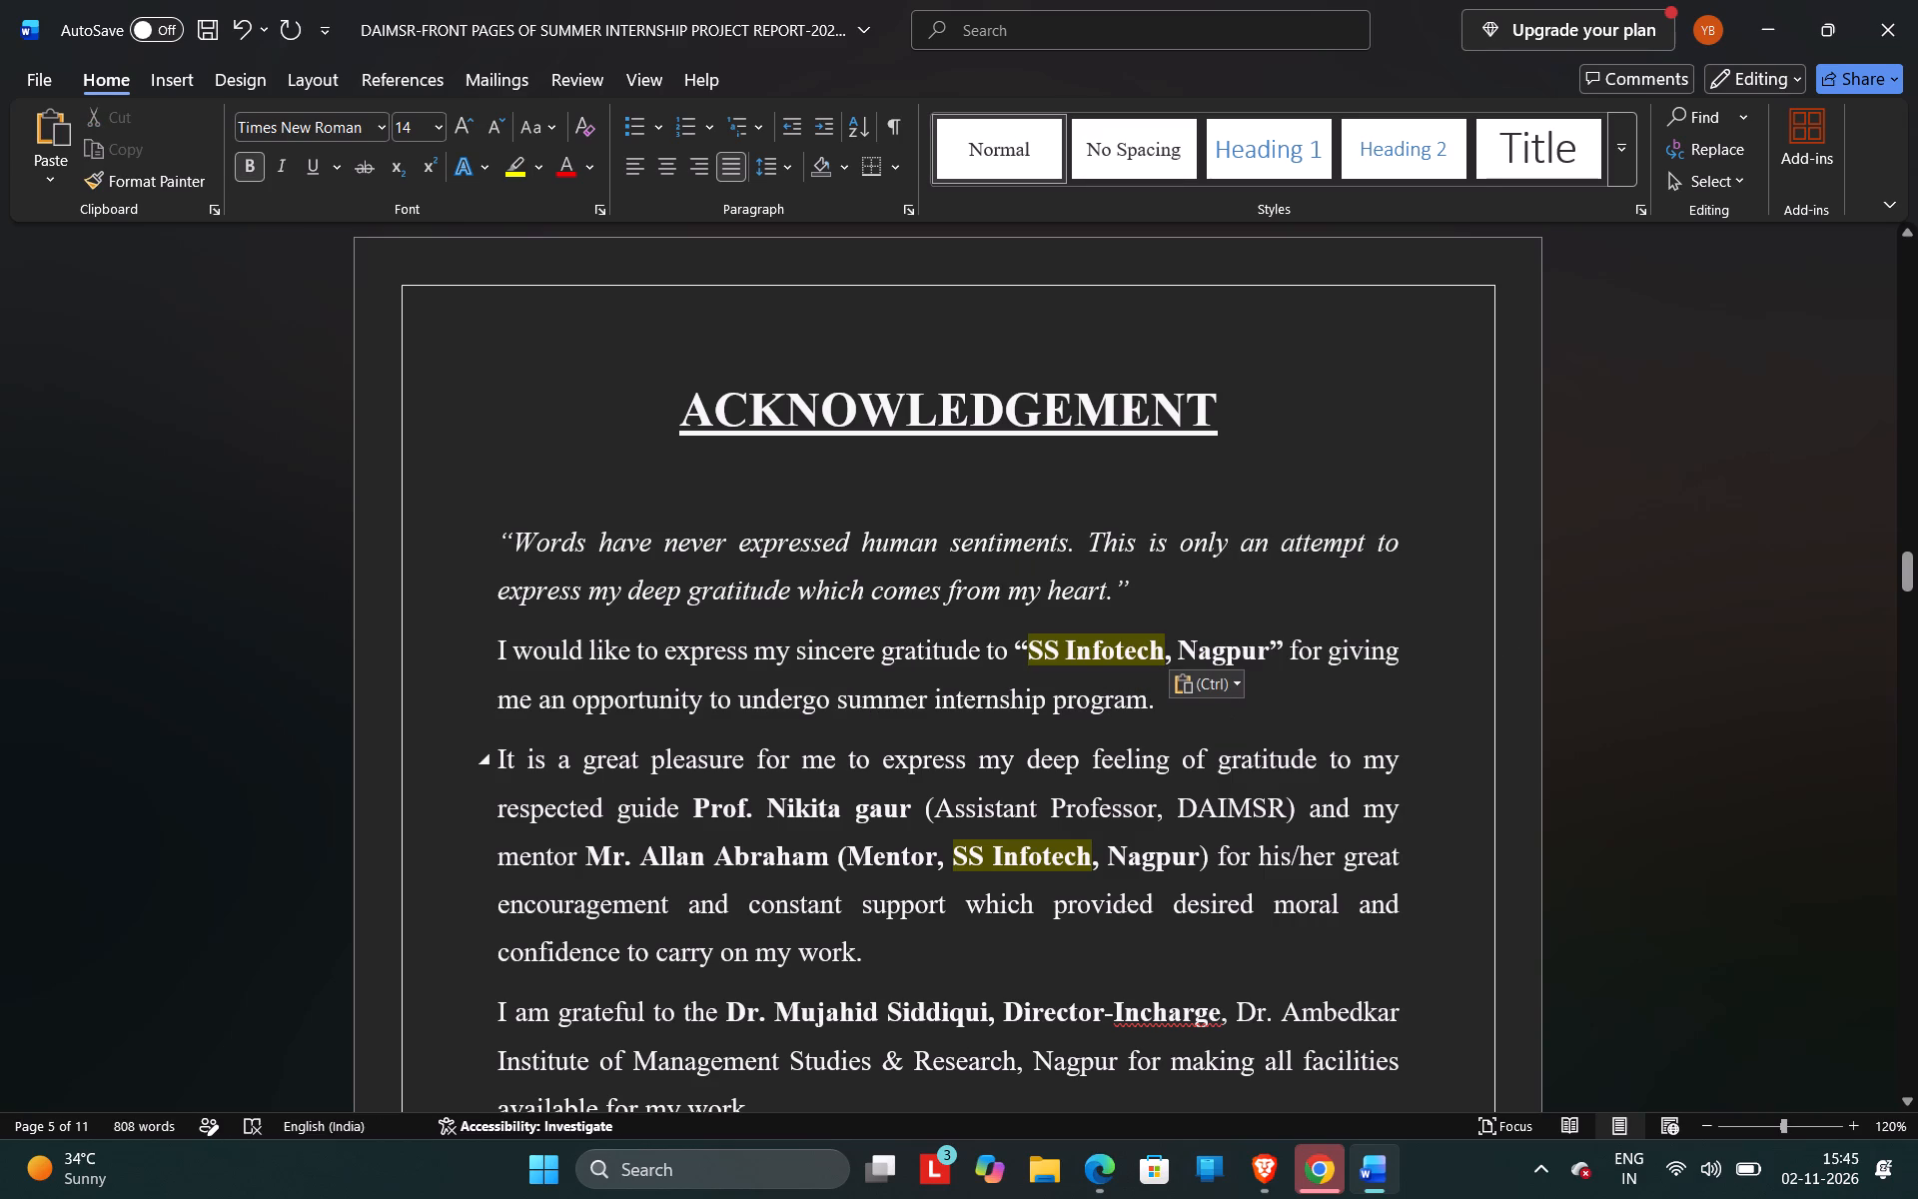
scroll(1077, 853, "up", 1)
left_click(1245, 567)
left_click_drag(1156, 640, 1013, 653)
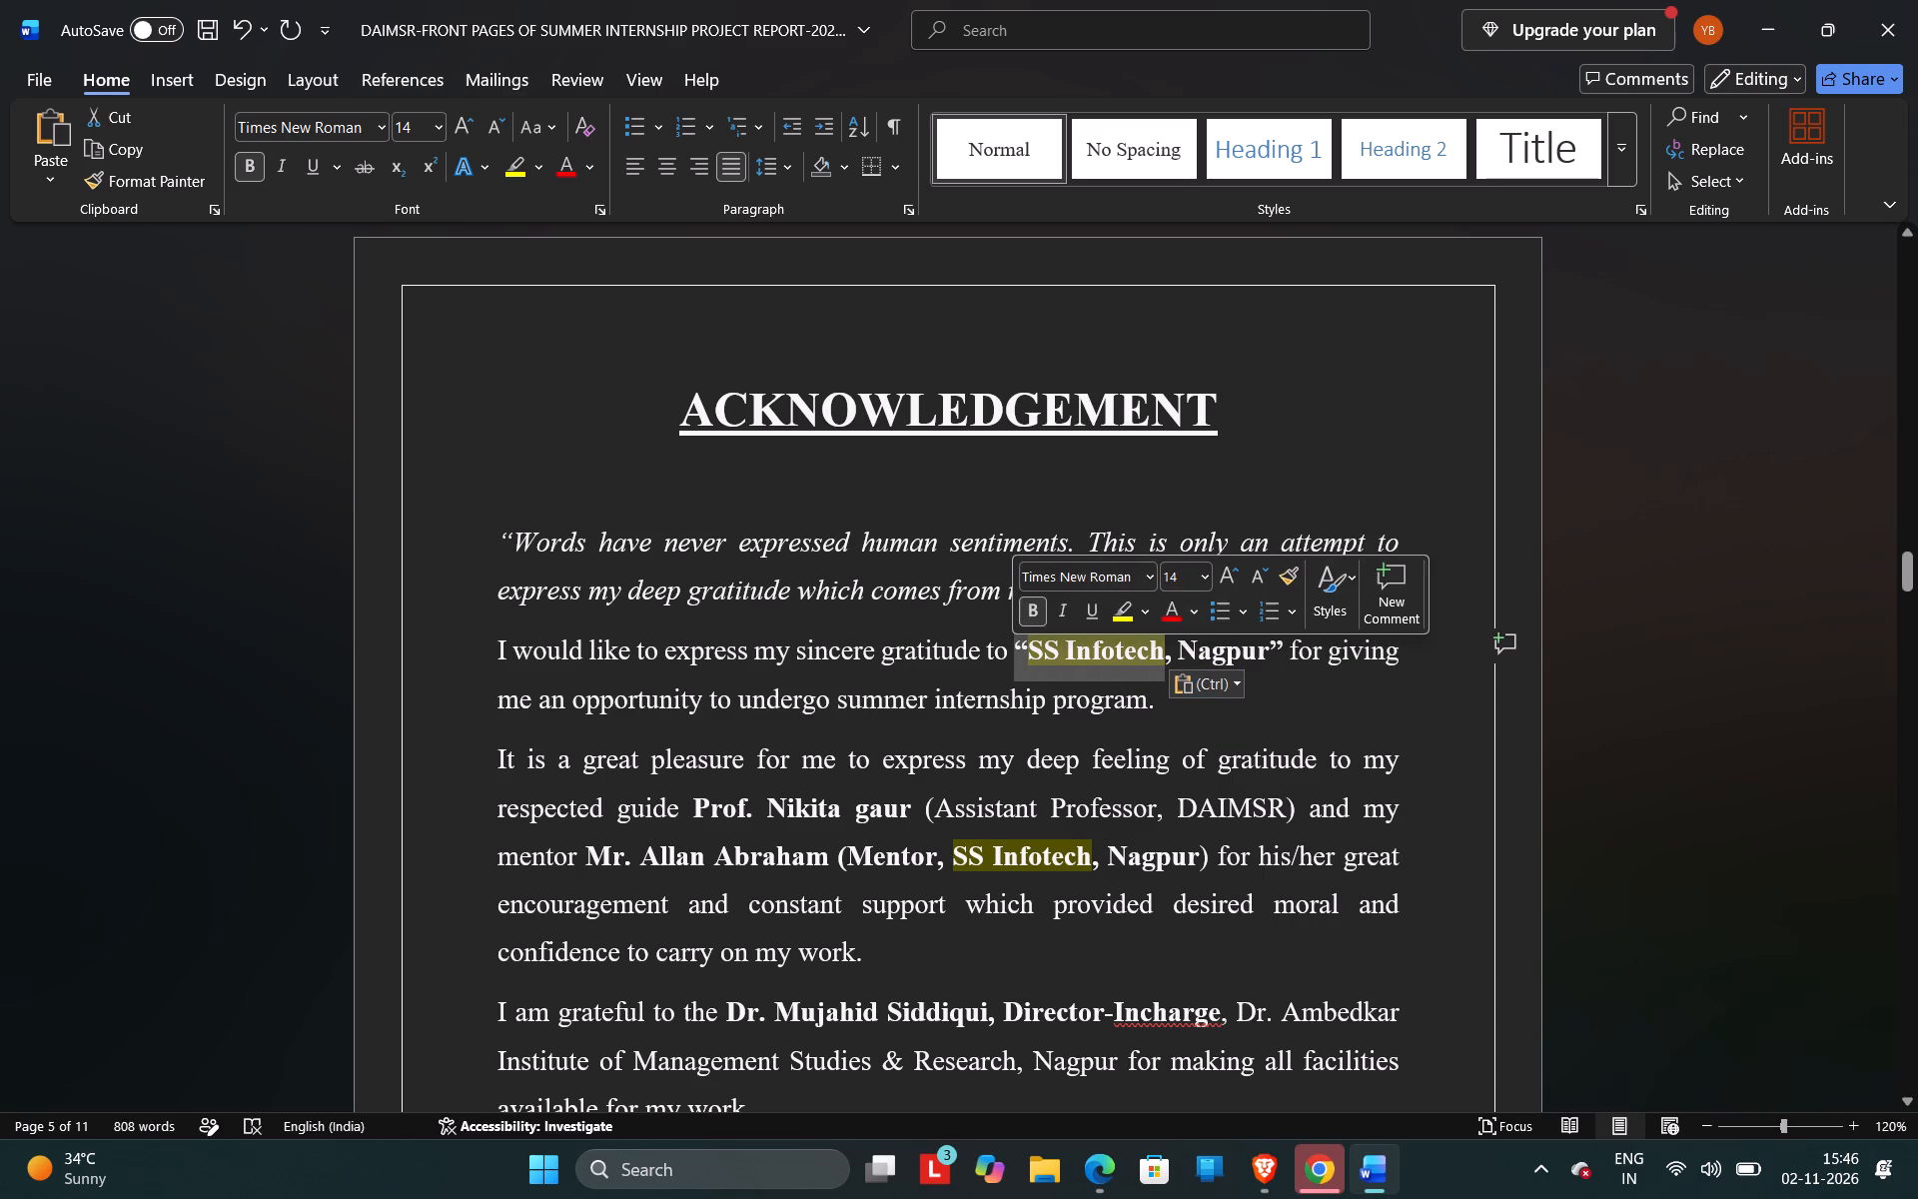
left_click_drag(1013, 653, 1163, 652)
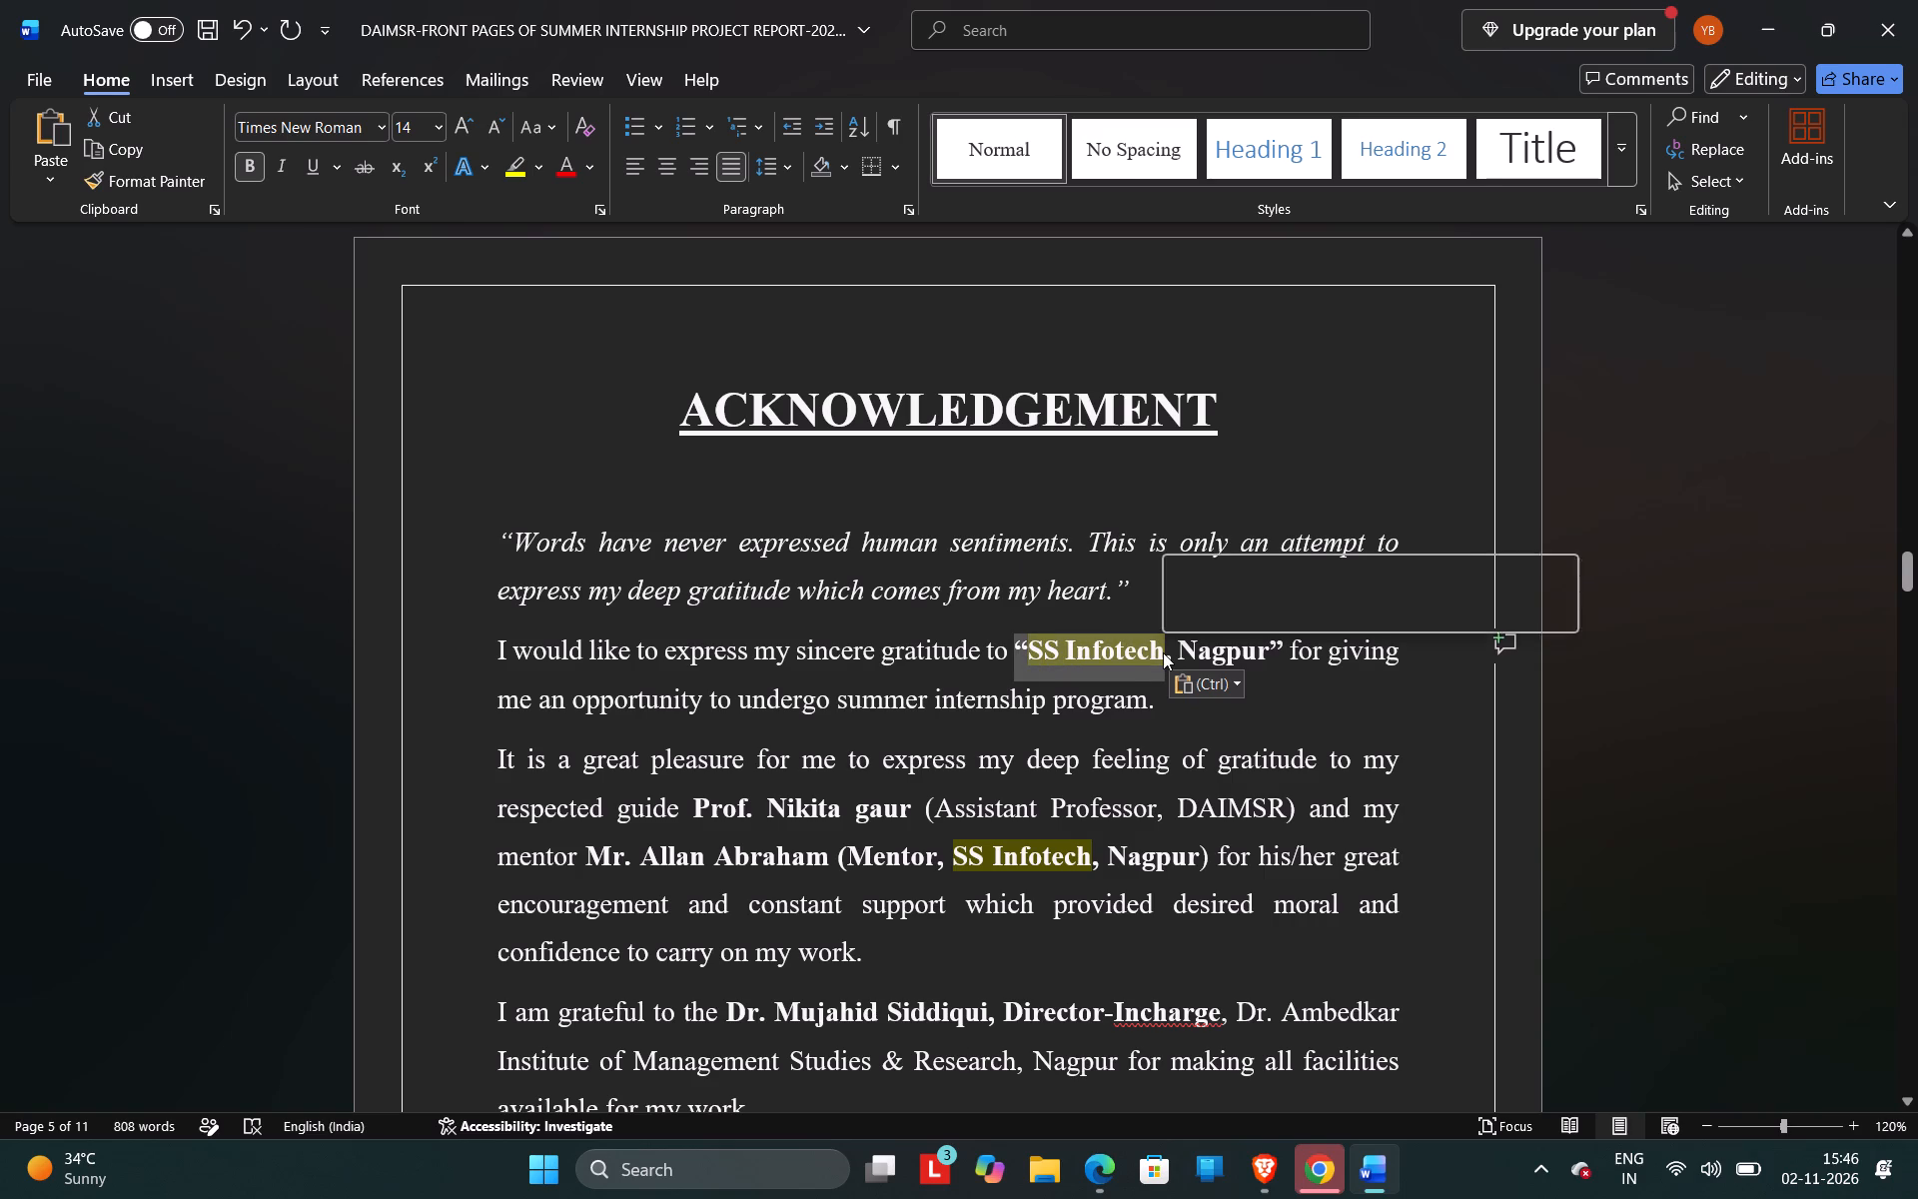
left_click(1266, 611)
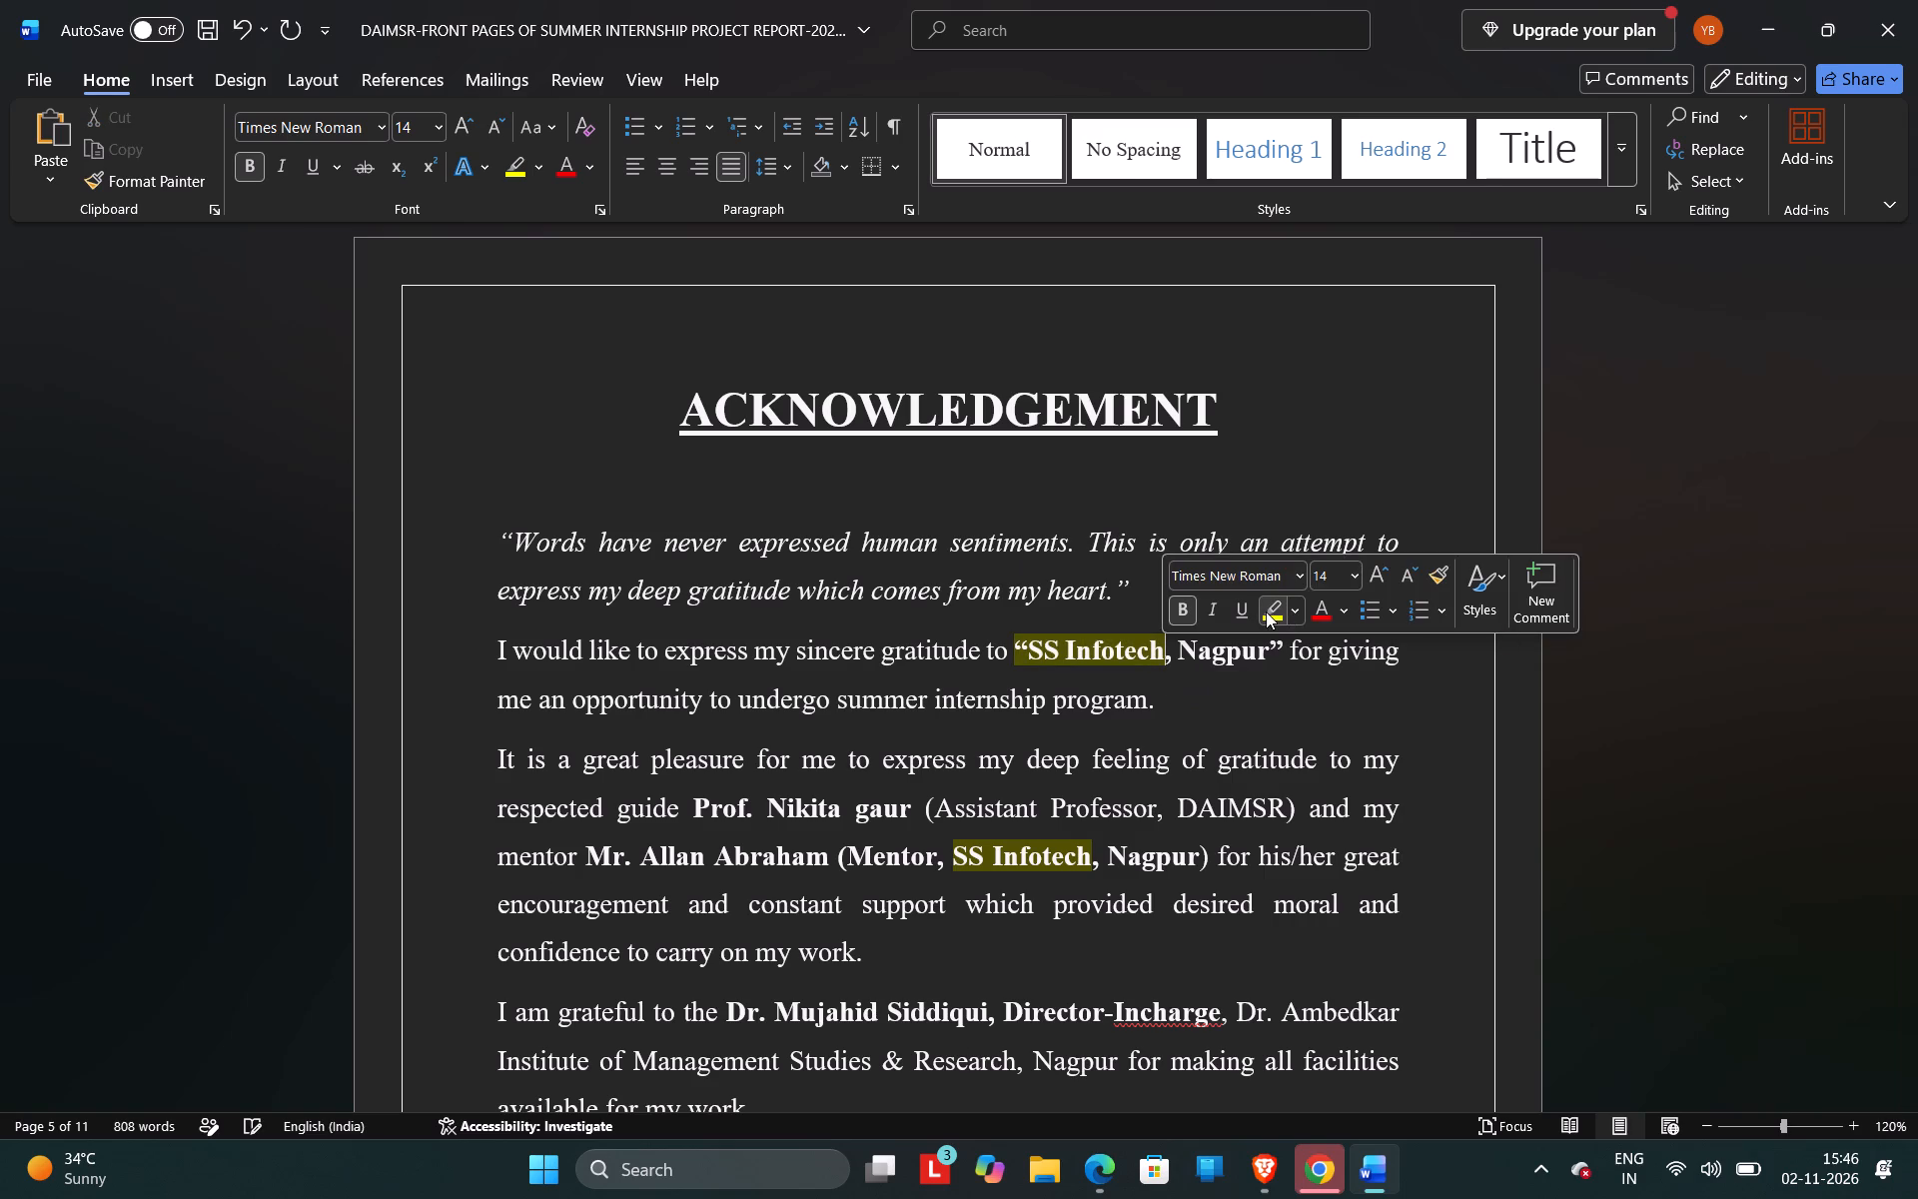
left_click(1266, 611)
left_click(1248, 689)
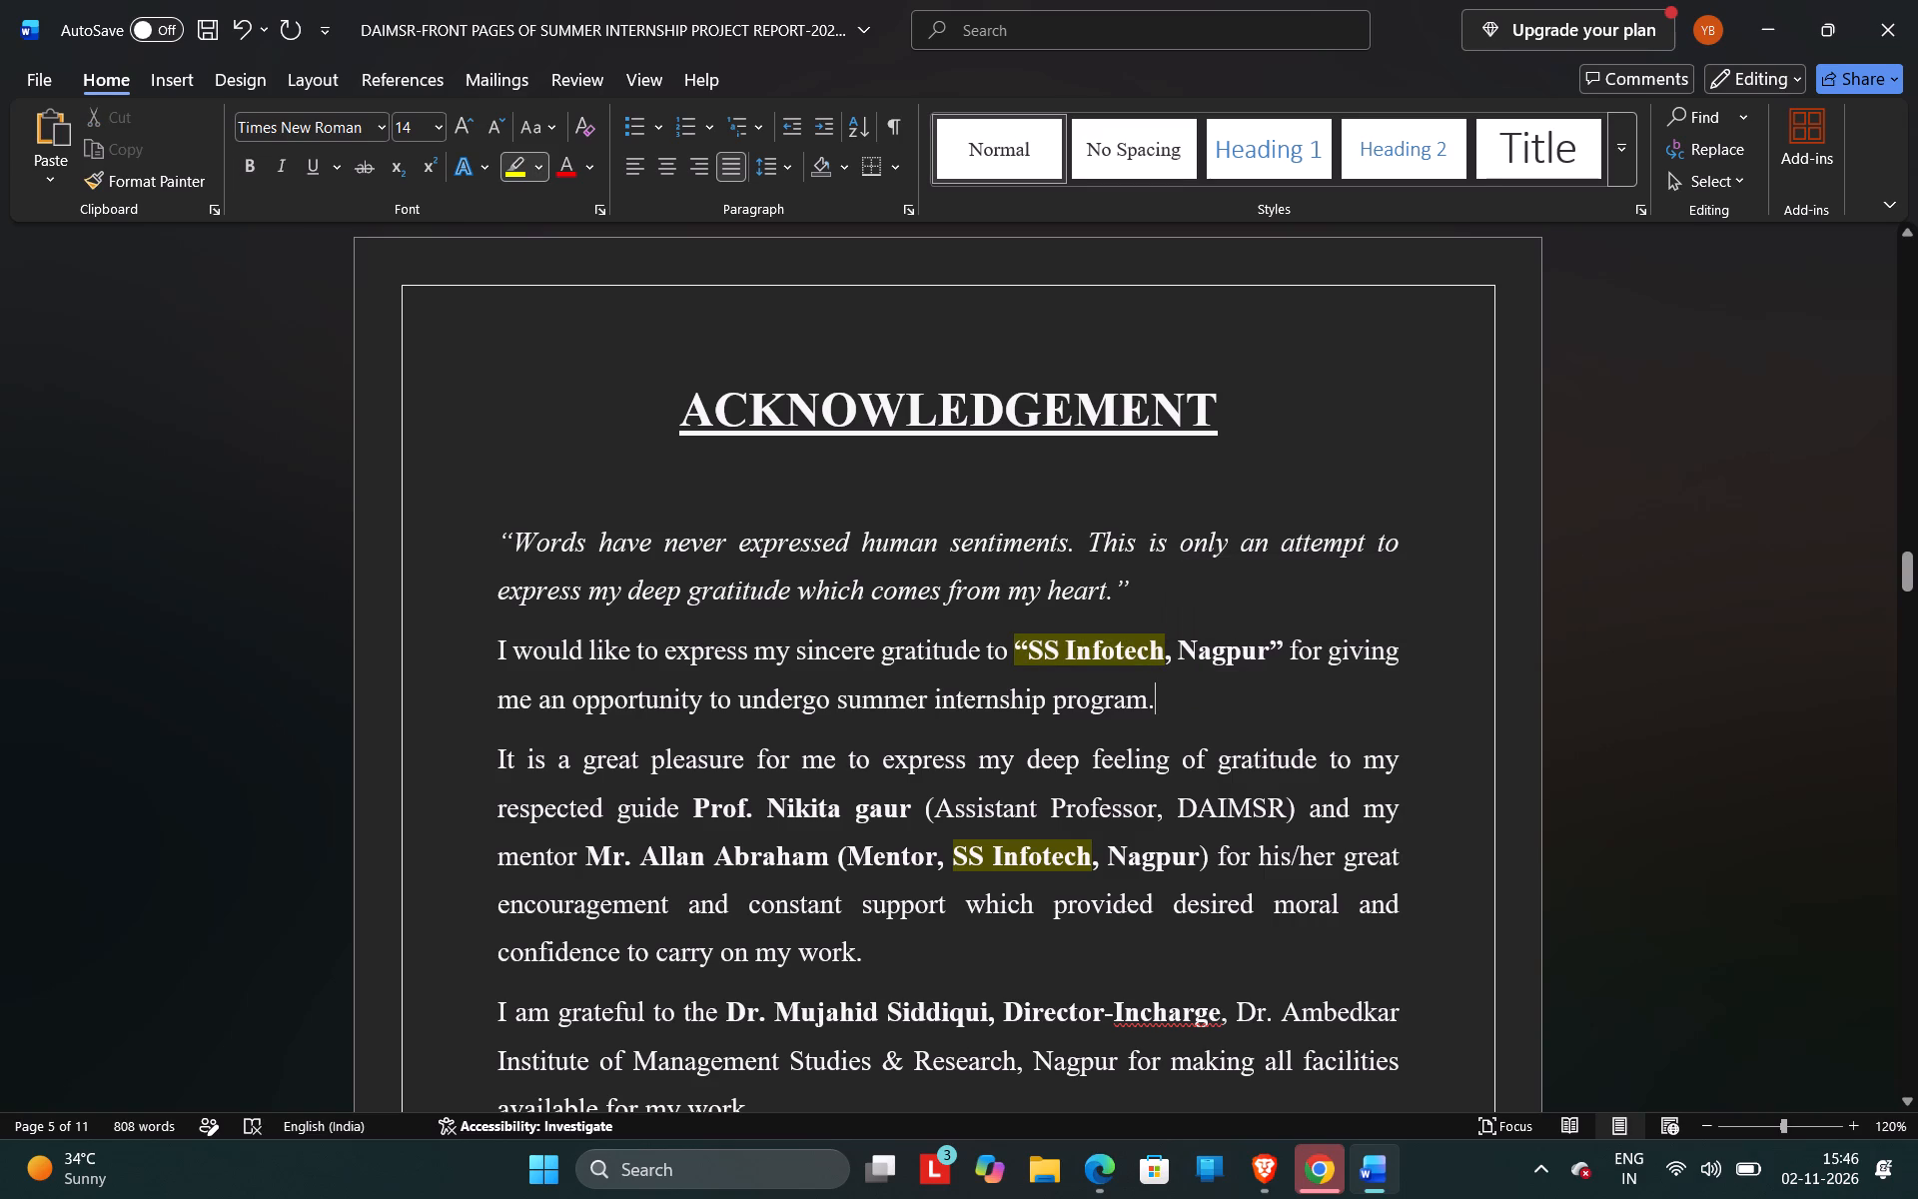
scroll(1210, 660, "left", 1)
left_click_drag(1169, 657, 1081, 655)
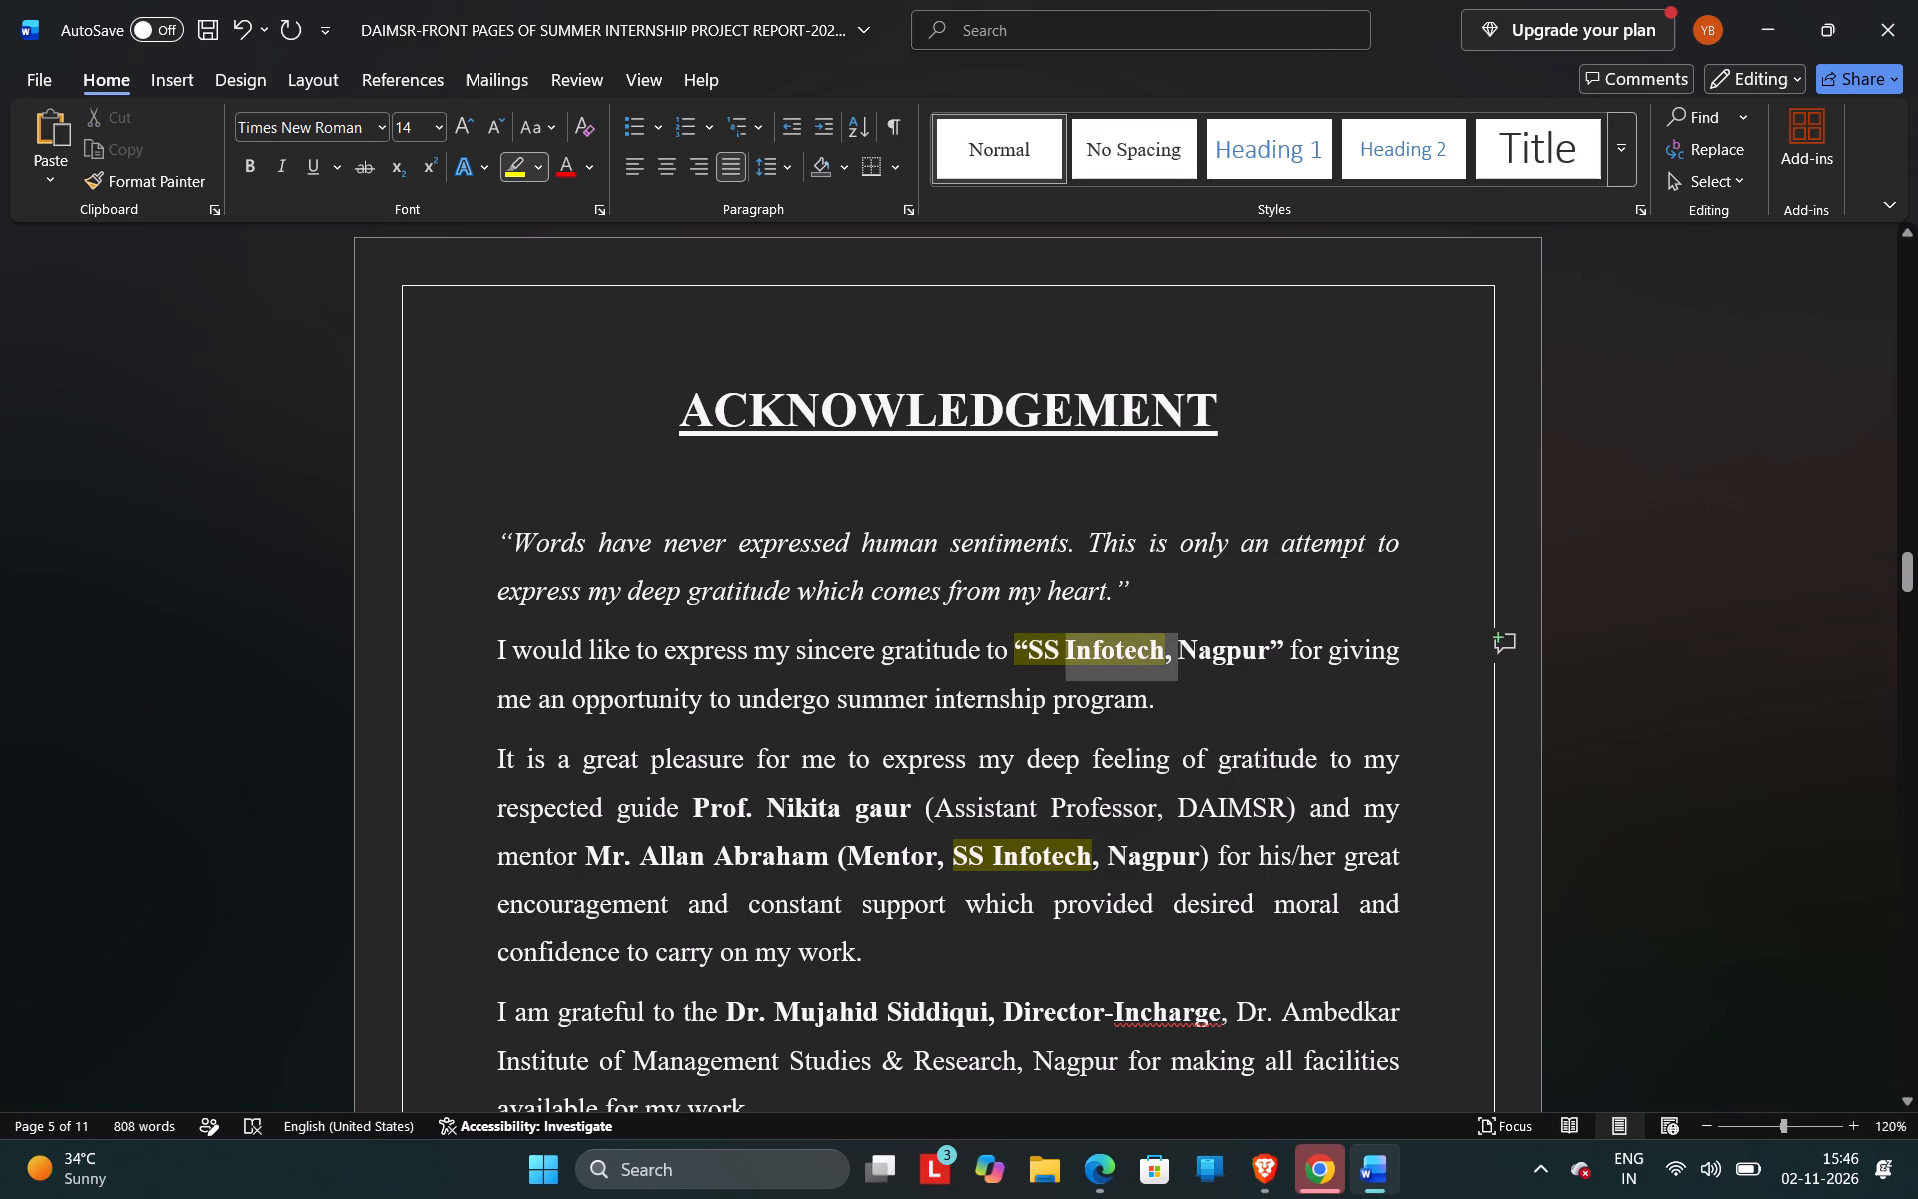
left_click_drag(1081, 655, 1014, 653)
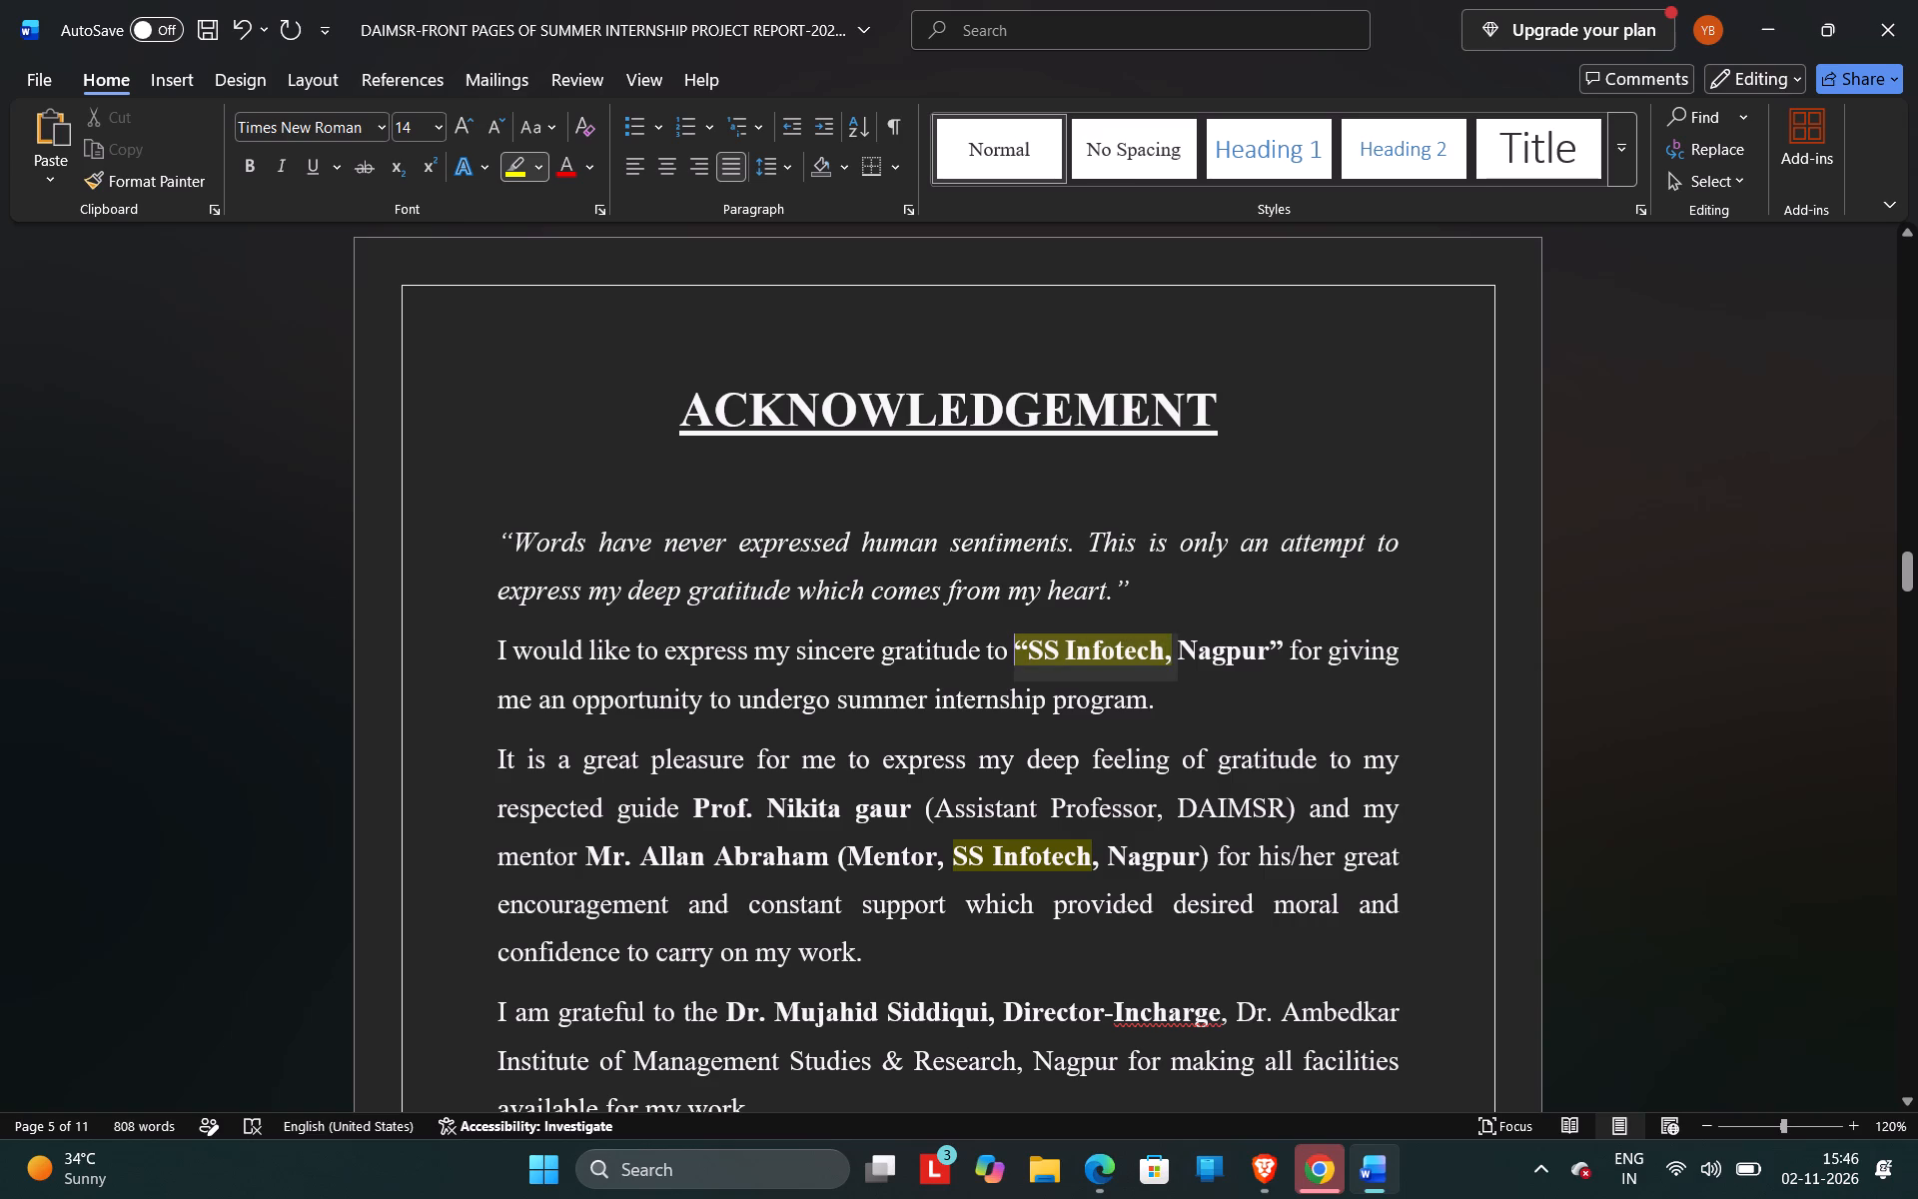
left_click_drag(1173, 645, 1033, 643)
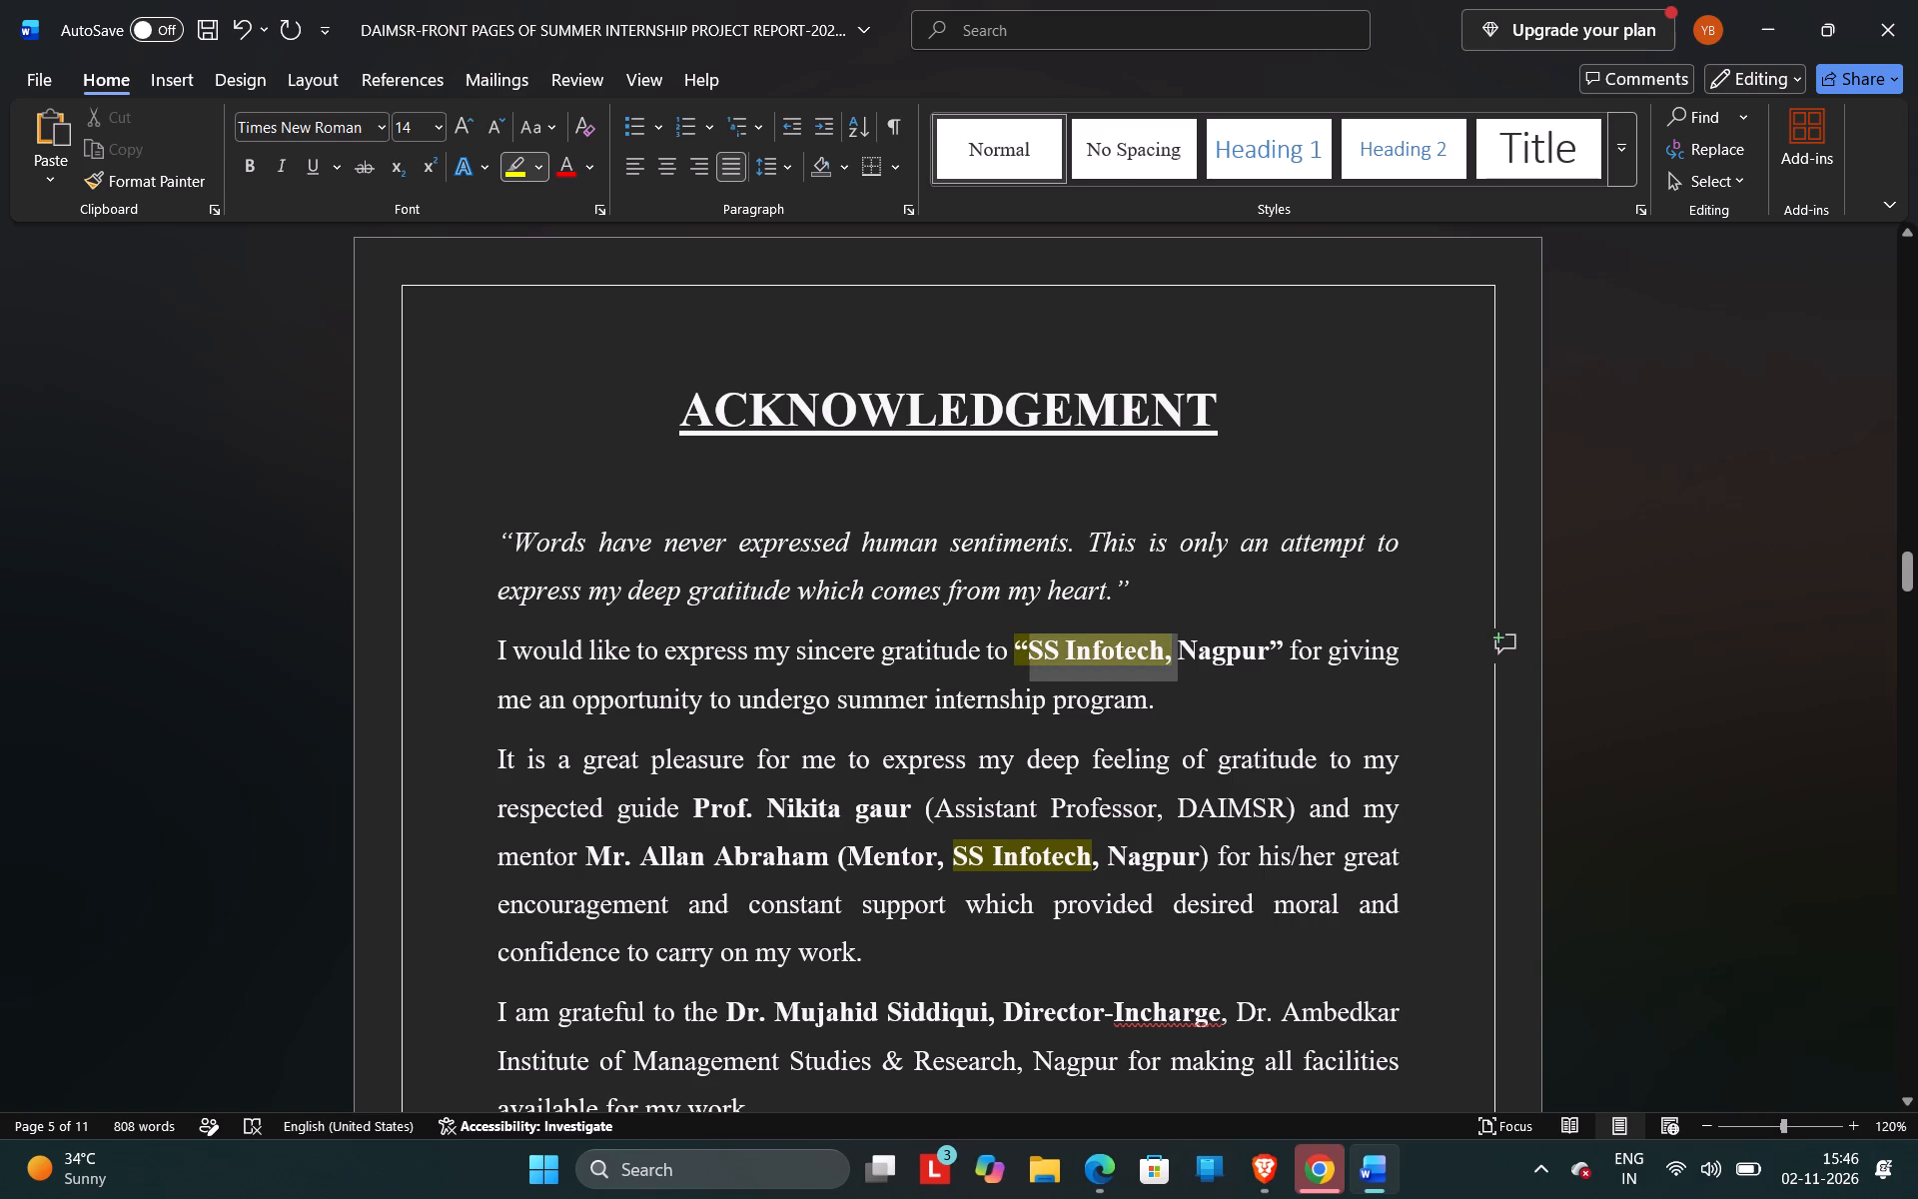
left_click_drag(1033, 643, 1019, 646)
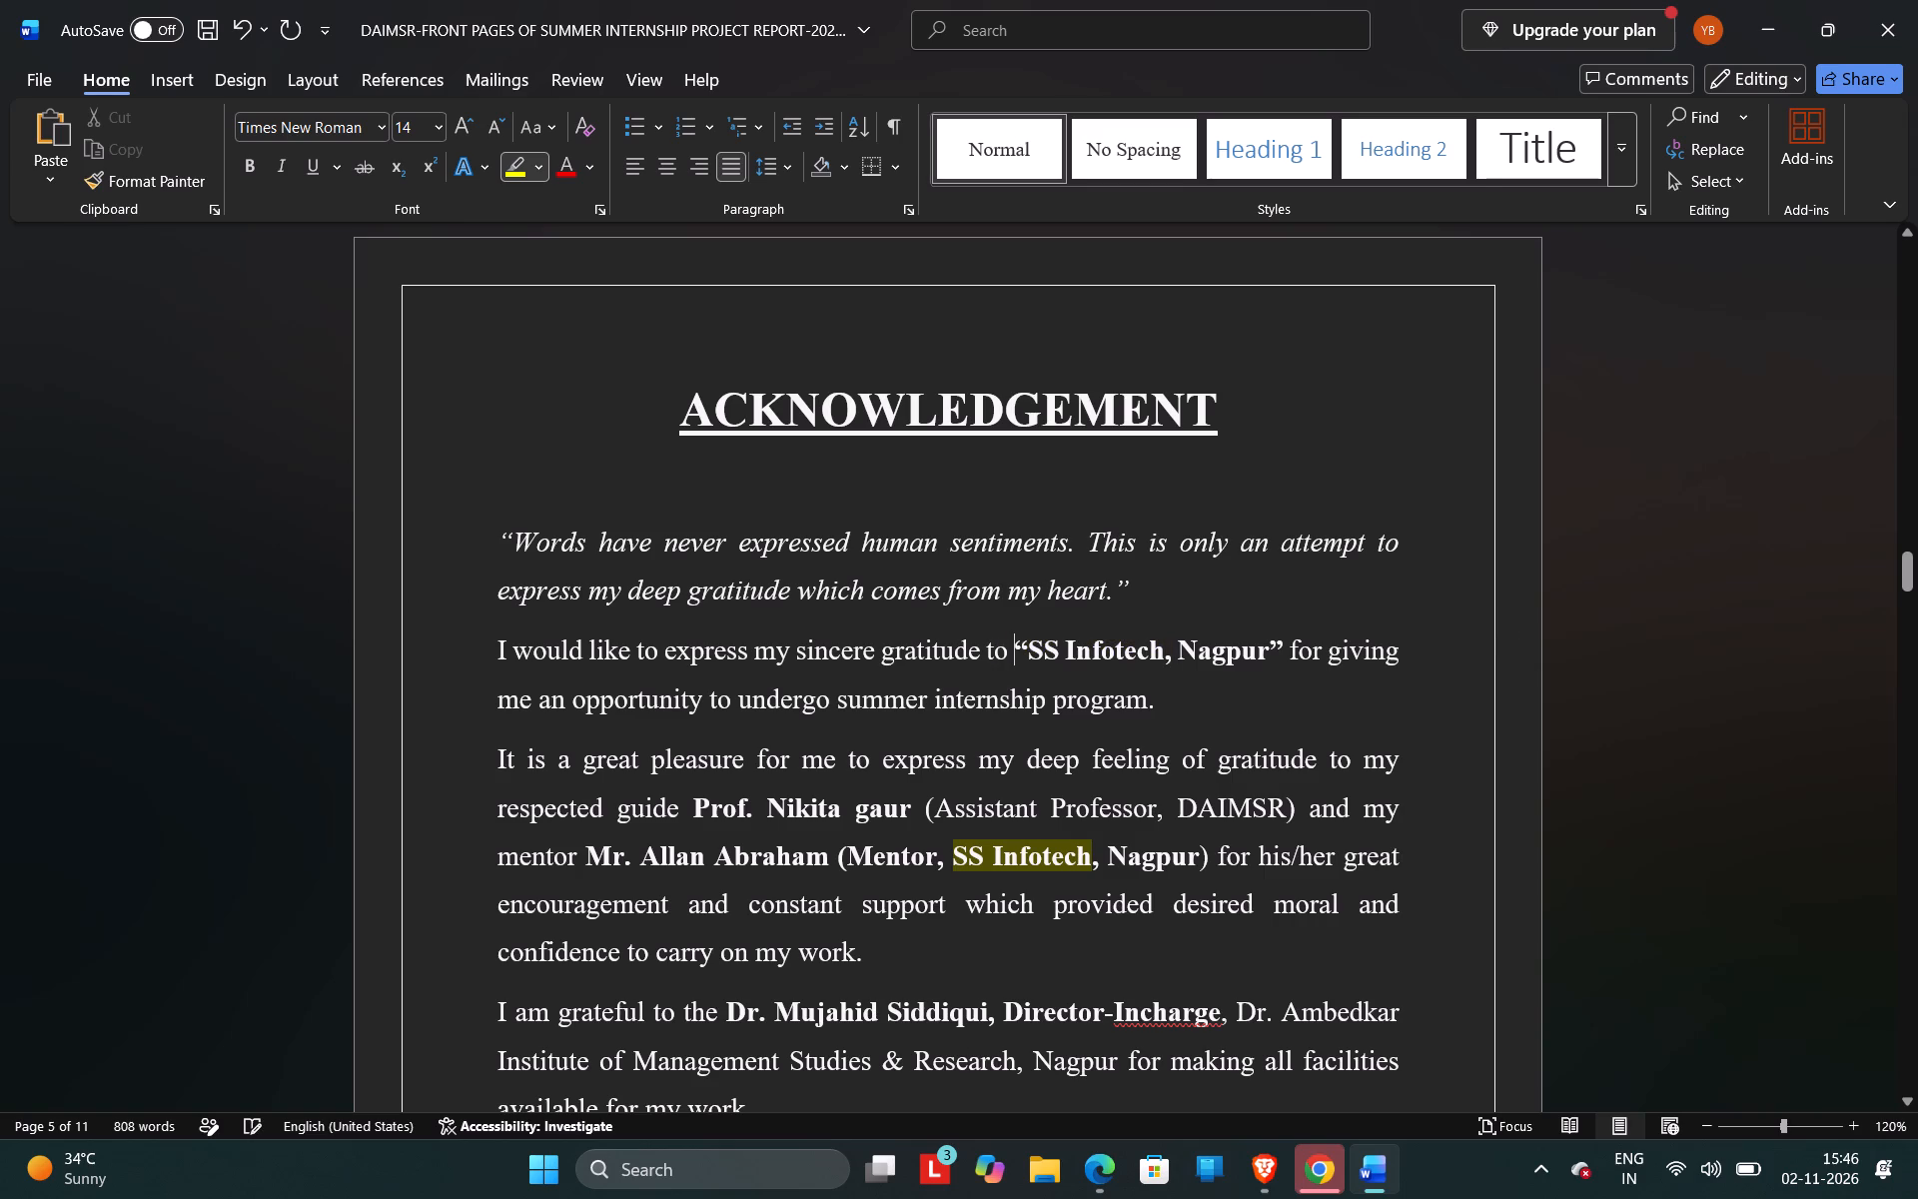
left_click_drag(1019, 646, 1109, 642)
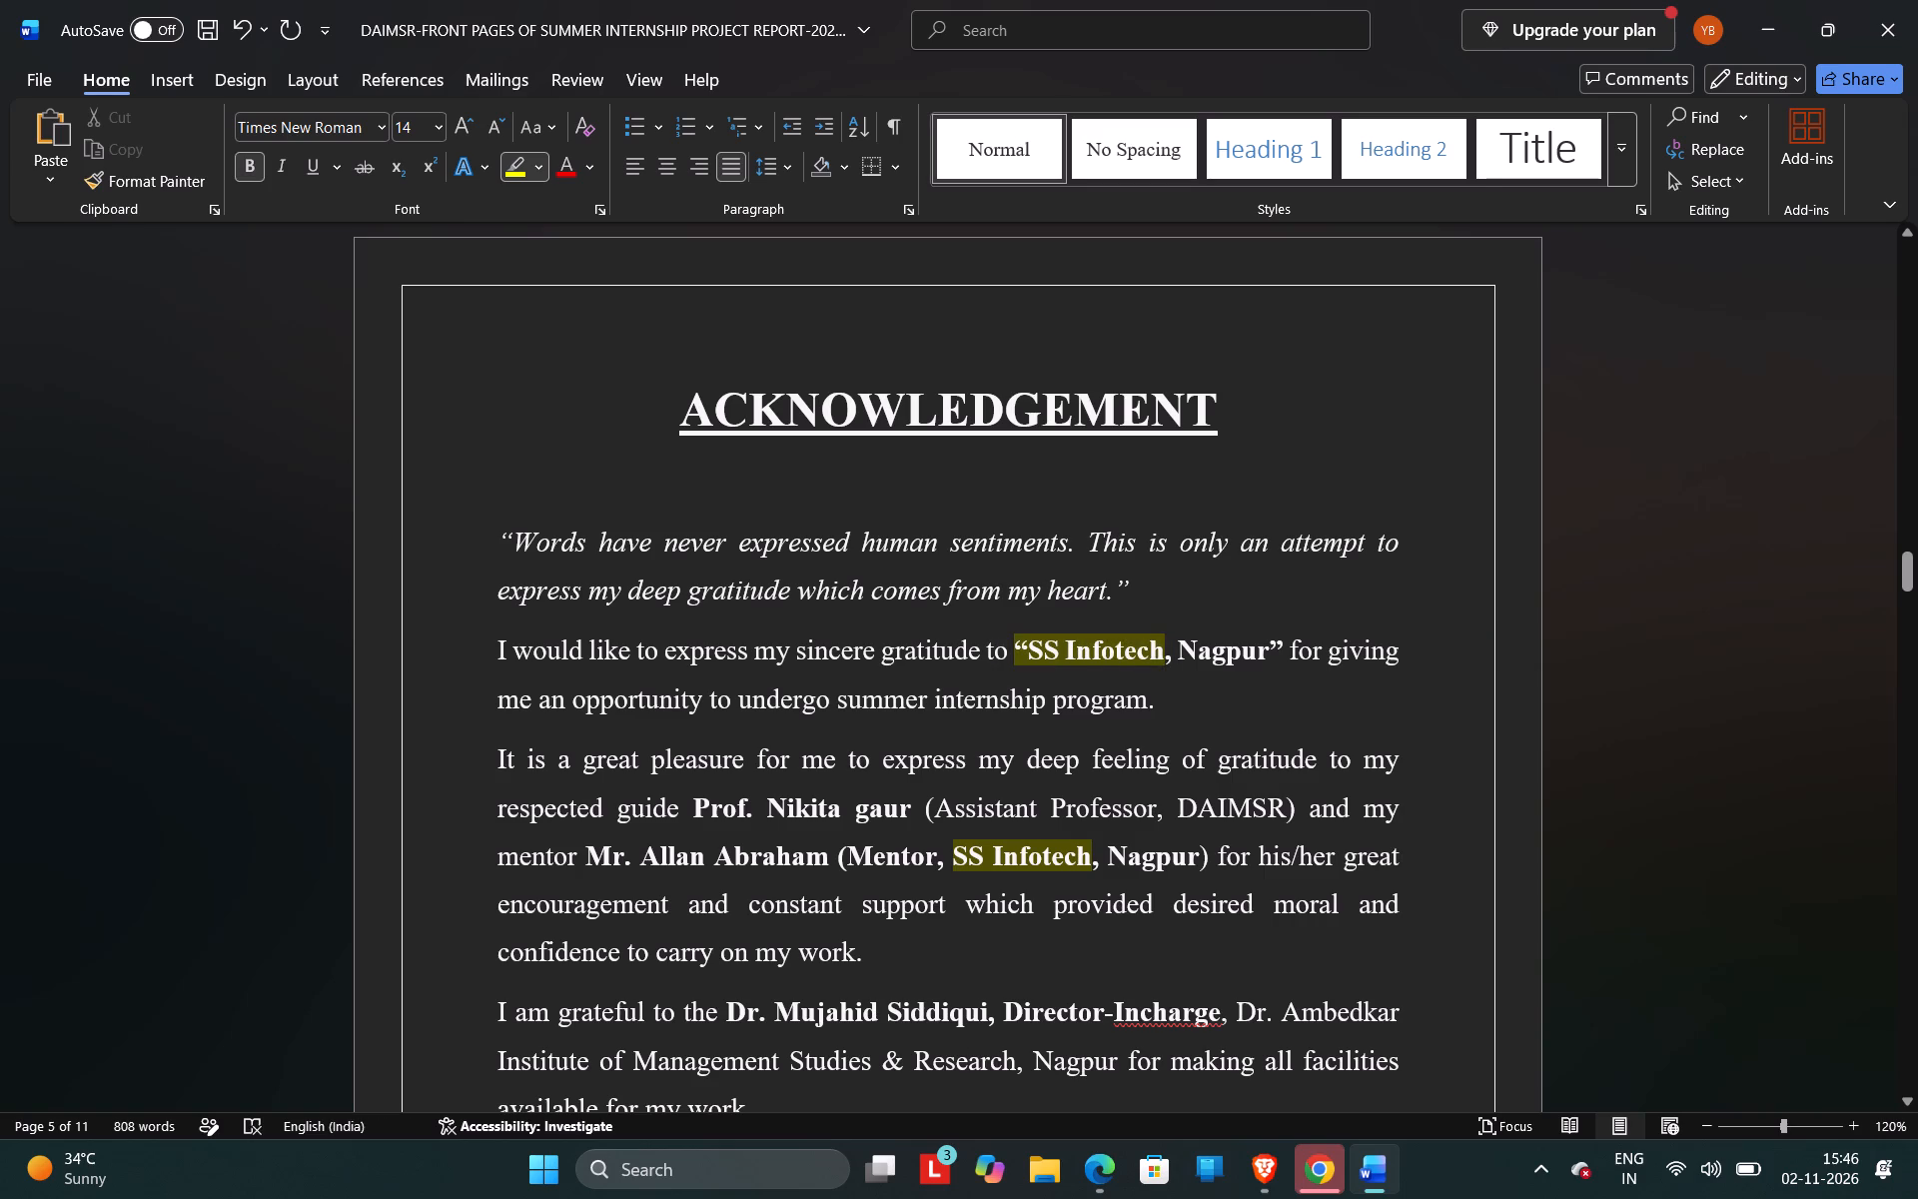
scroll(1109, 642, "left", 1)
key("ctrl+z")
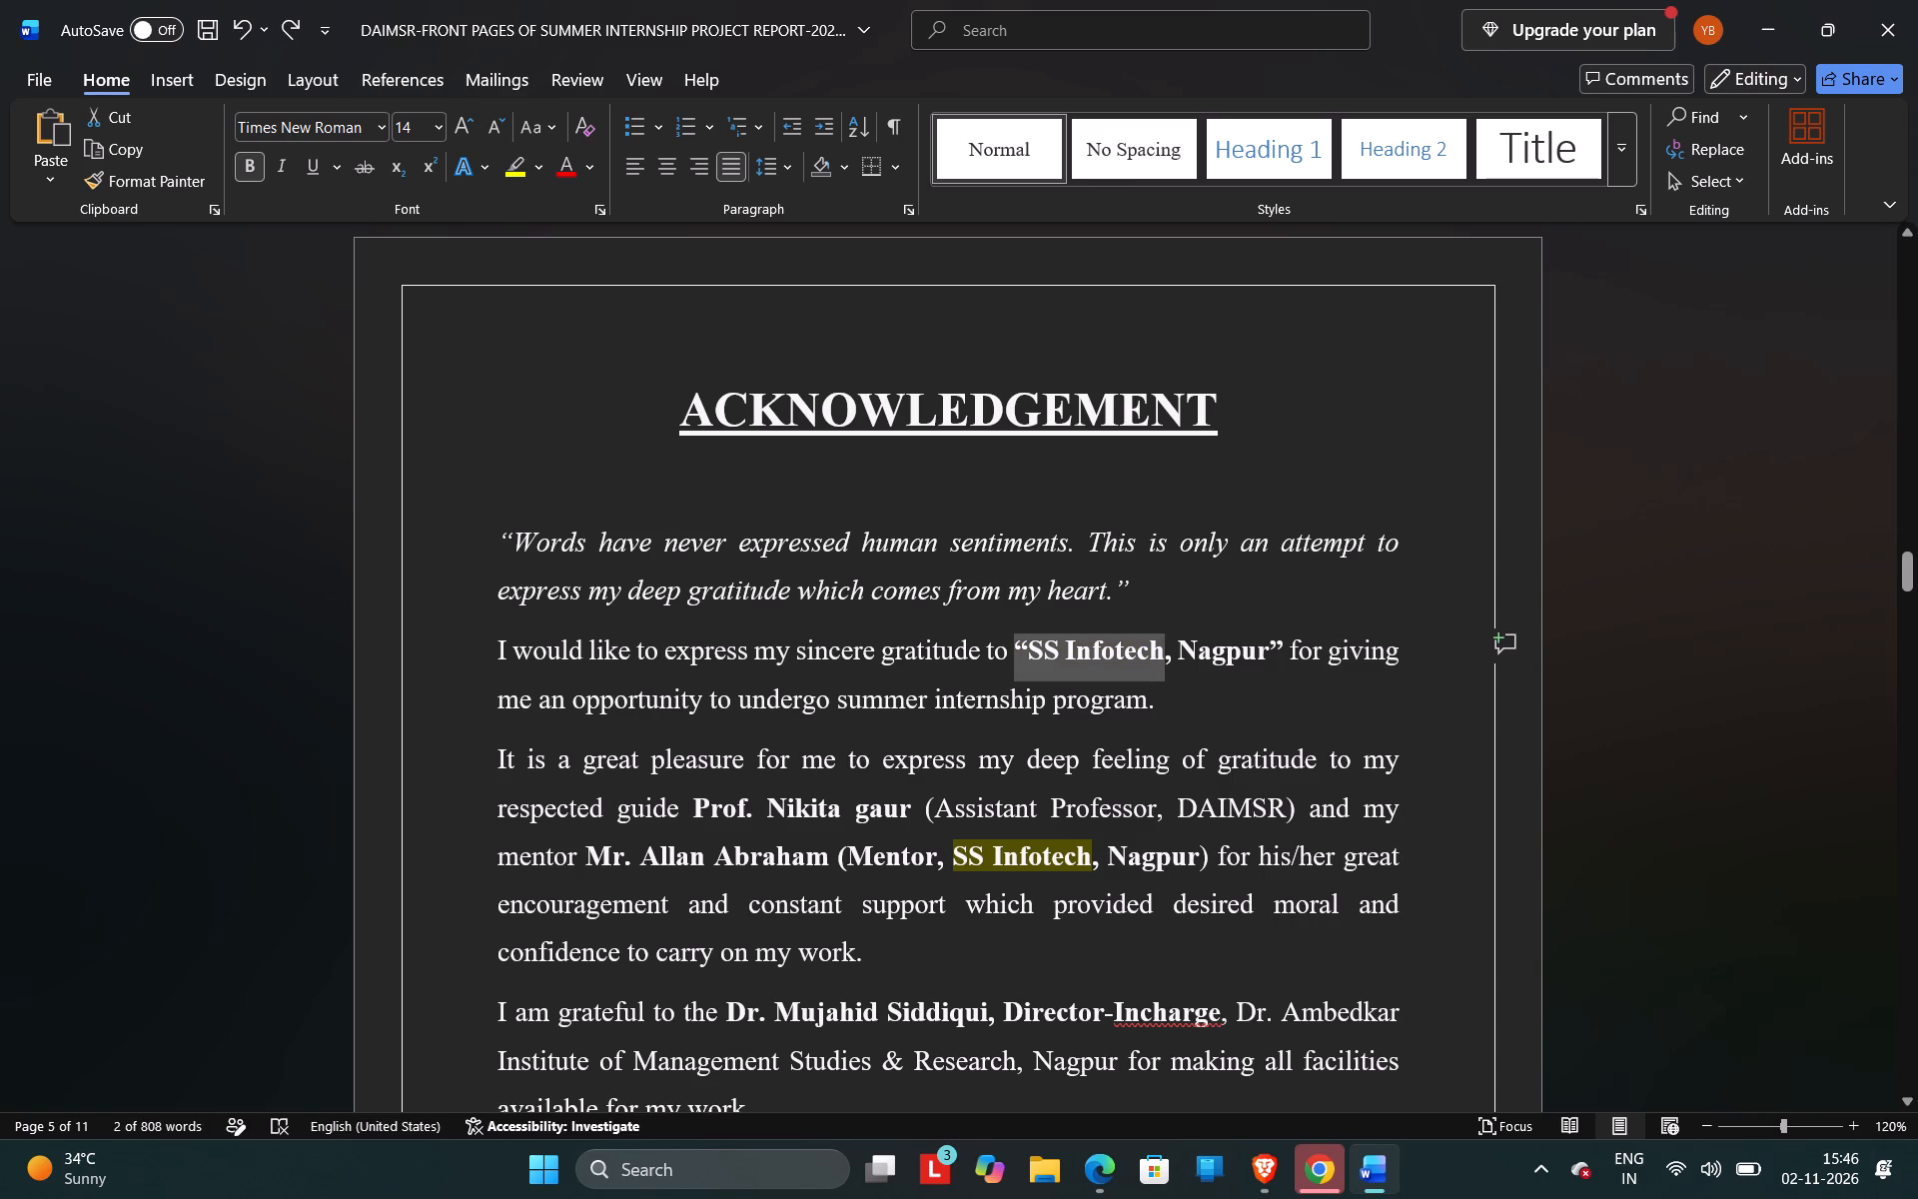
left_click(1272, 481)
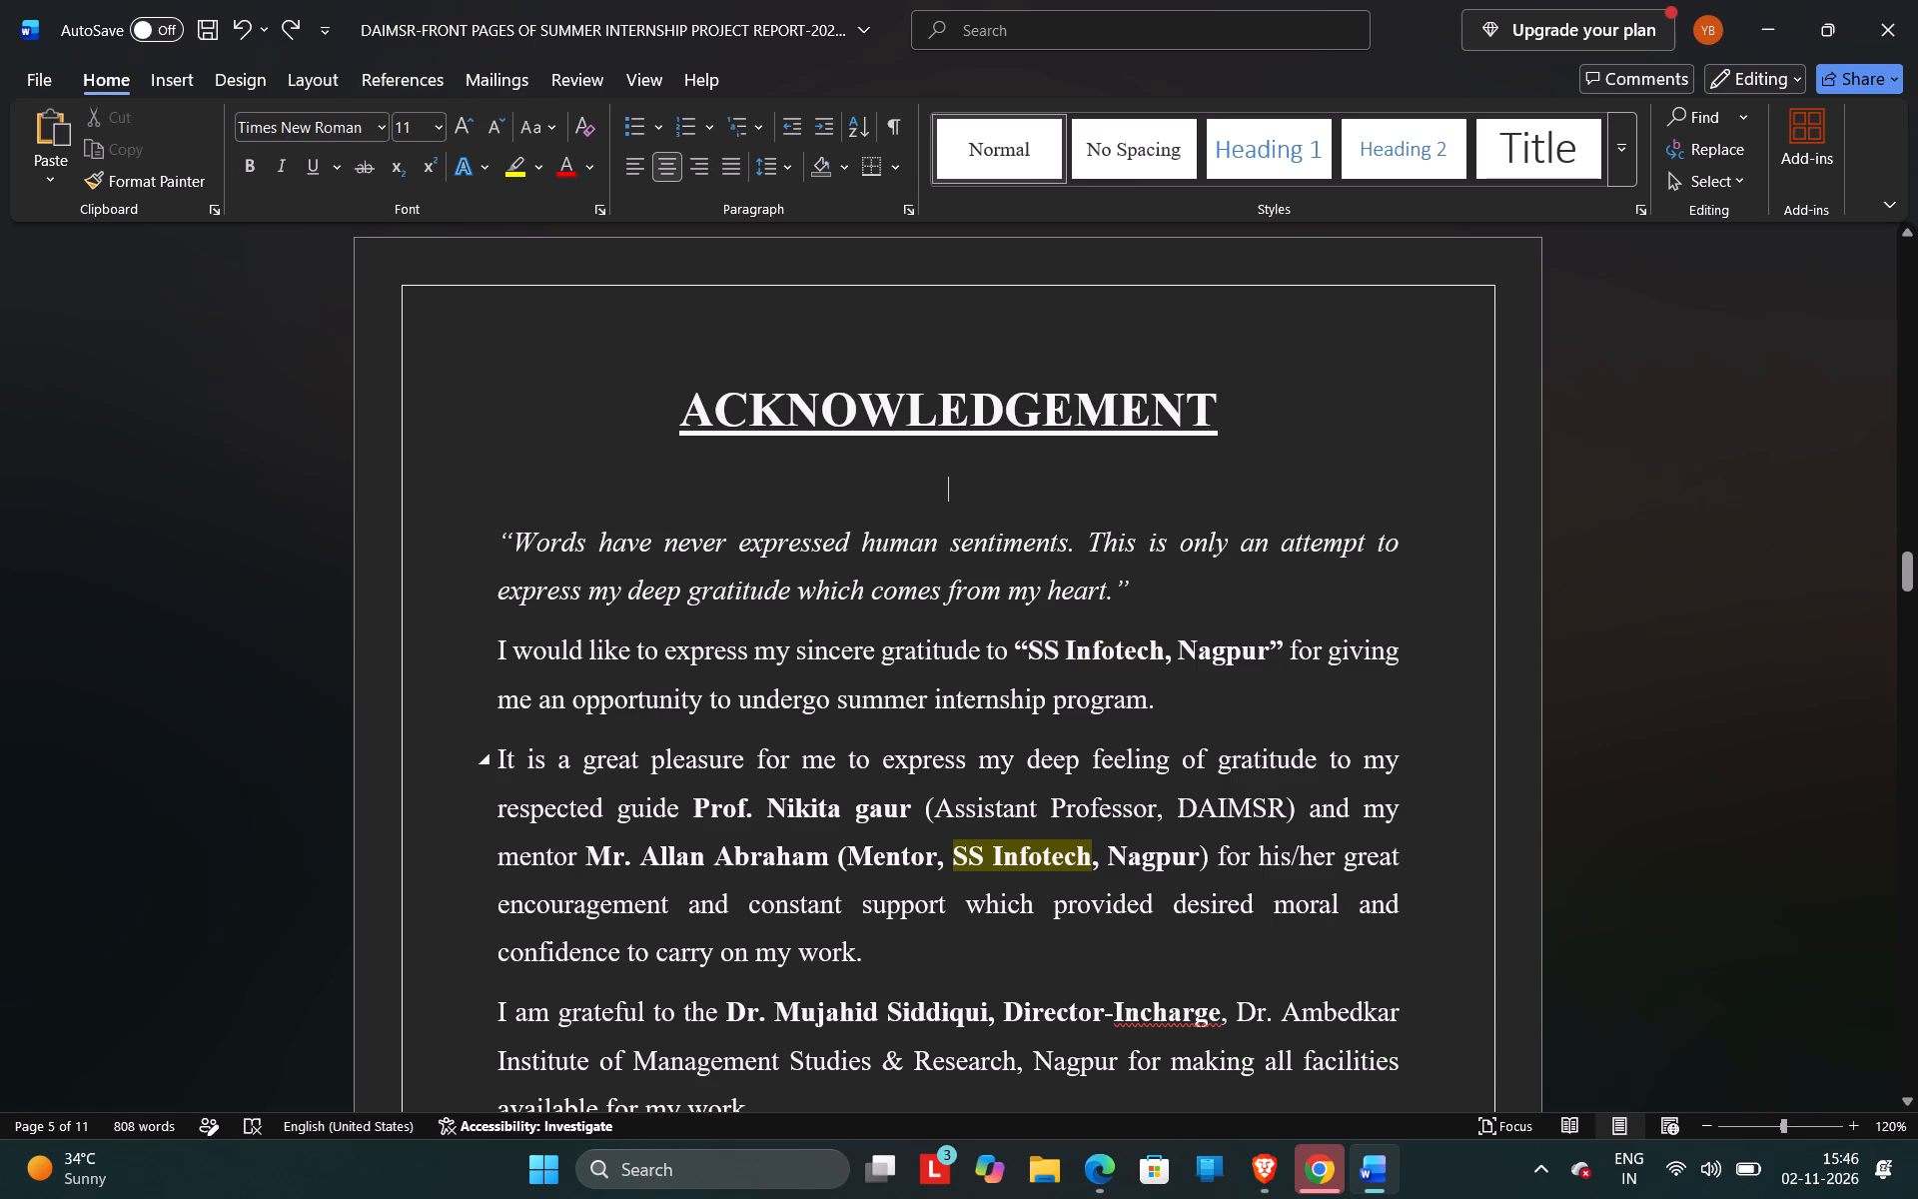
Remove the yellow highlight from "SS Infotech" on the mentor line.
left_click_drag(1091, 856, 949, 859)
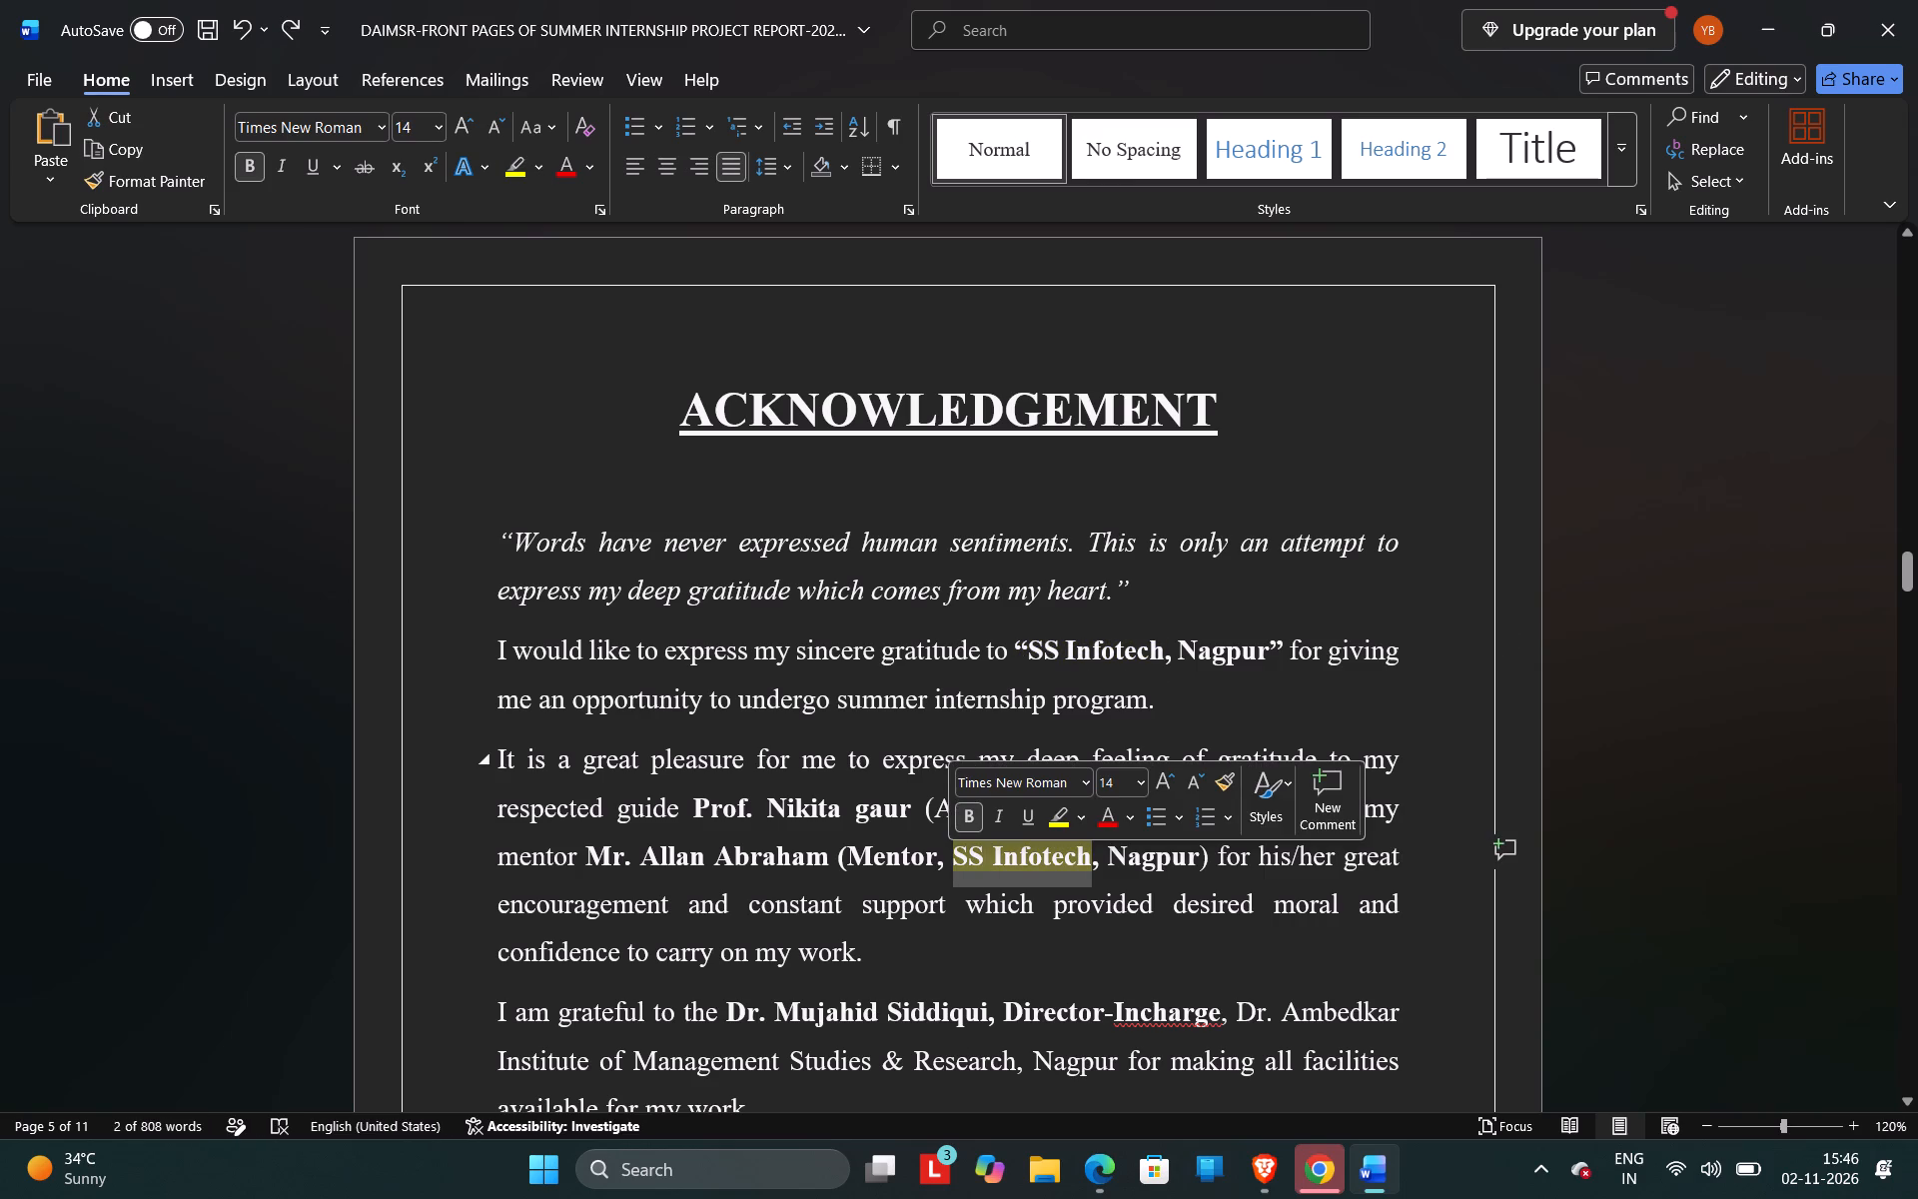
left_click(1064, 812)
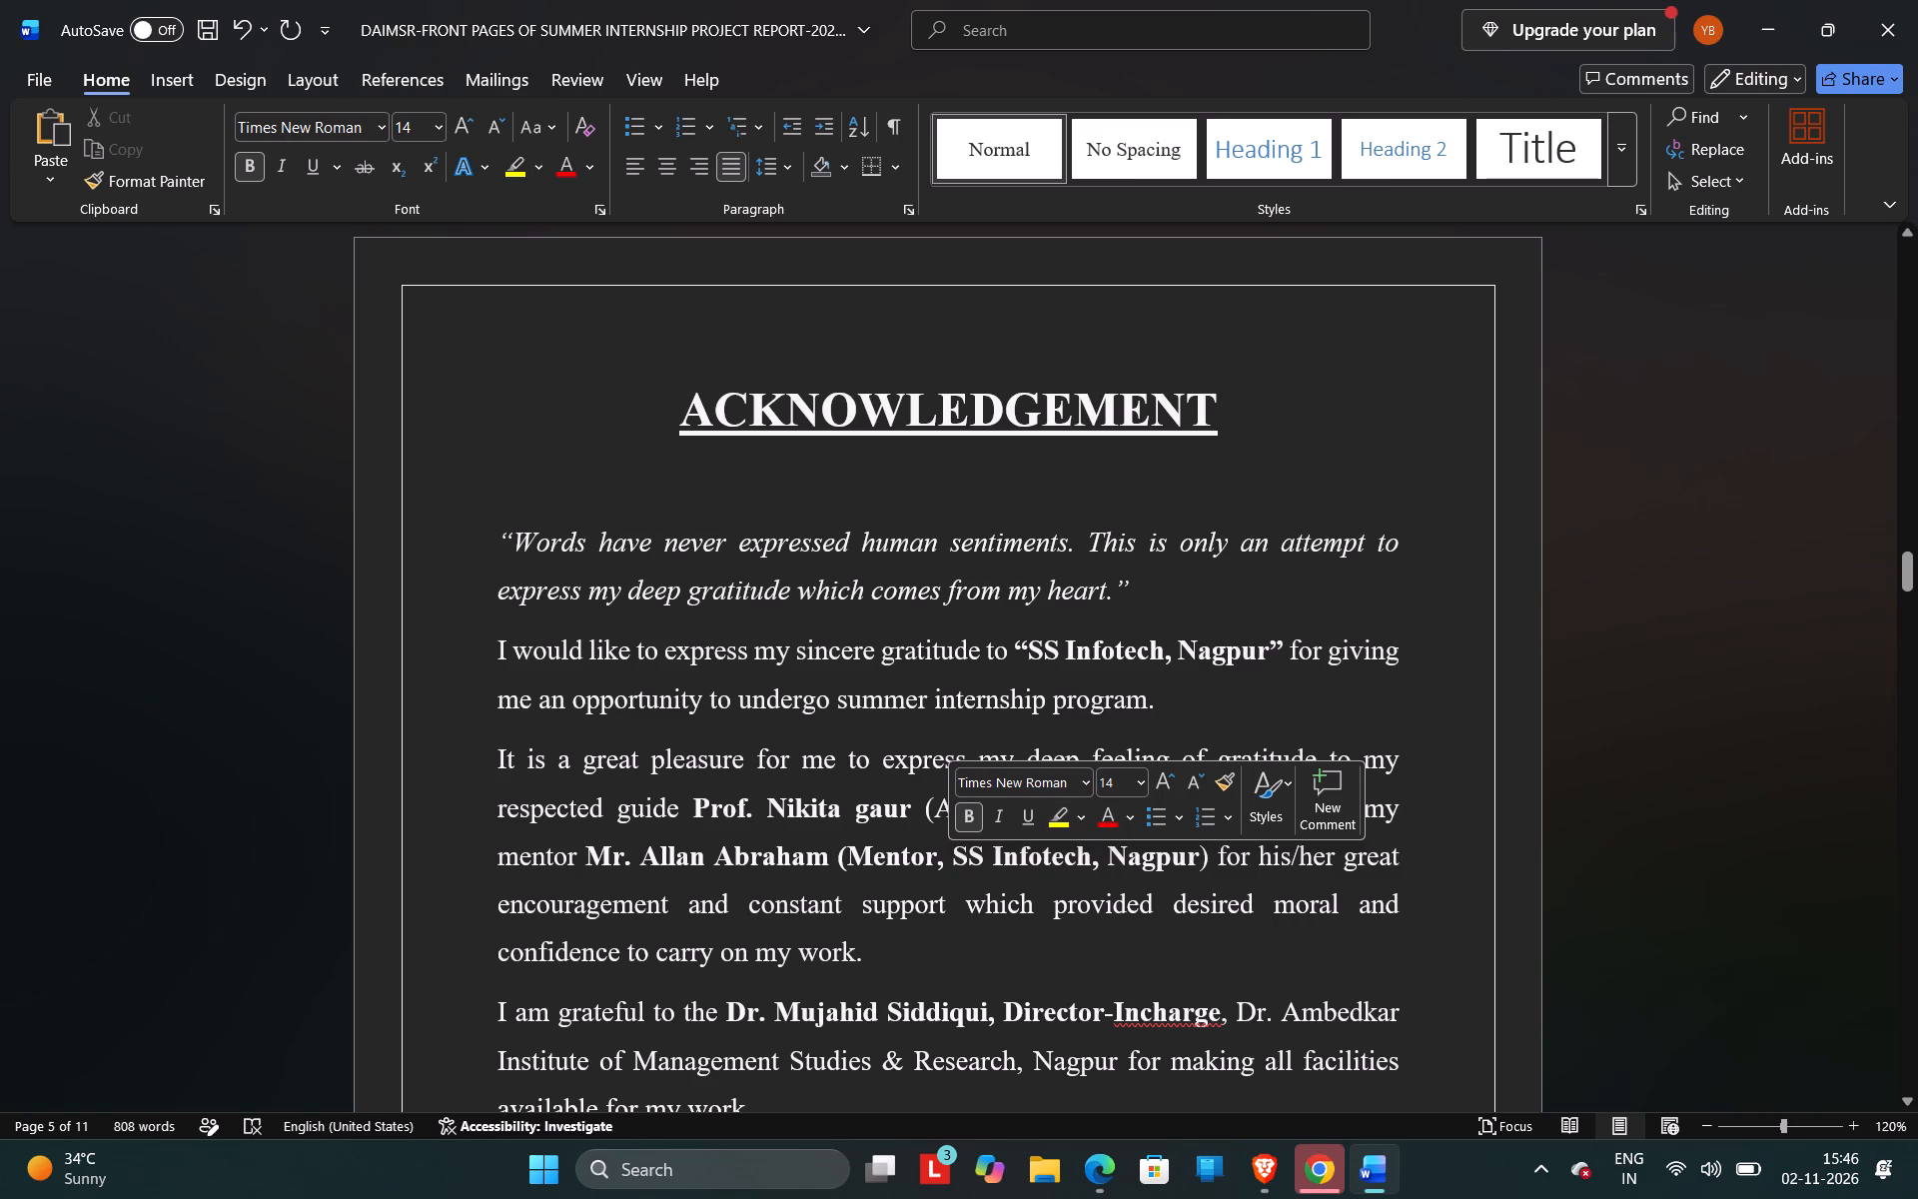
left_click(1449, 623)
Review the rest of the Acknowledgement and the Employer Feedback Form page for fields still needing details.
scroll(1449, 623, "down", 3)
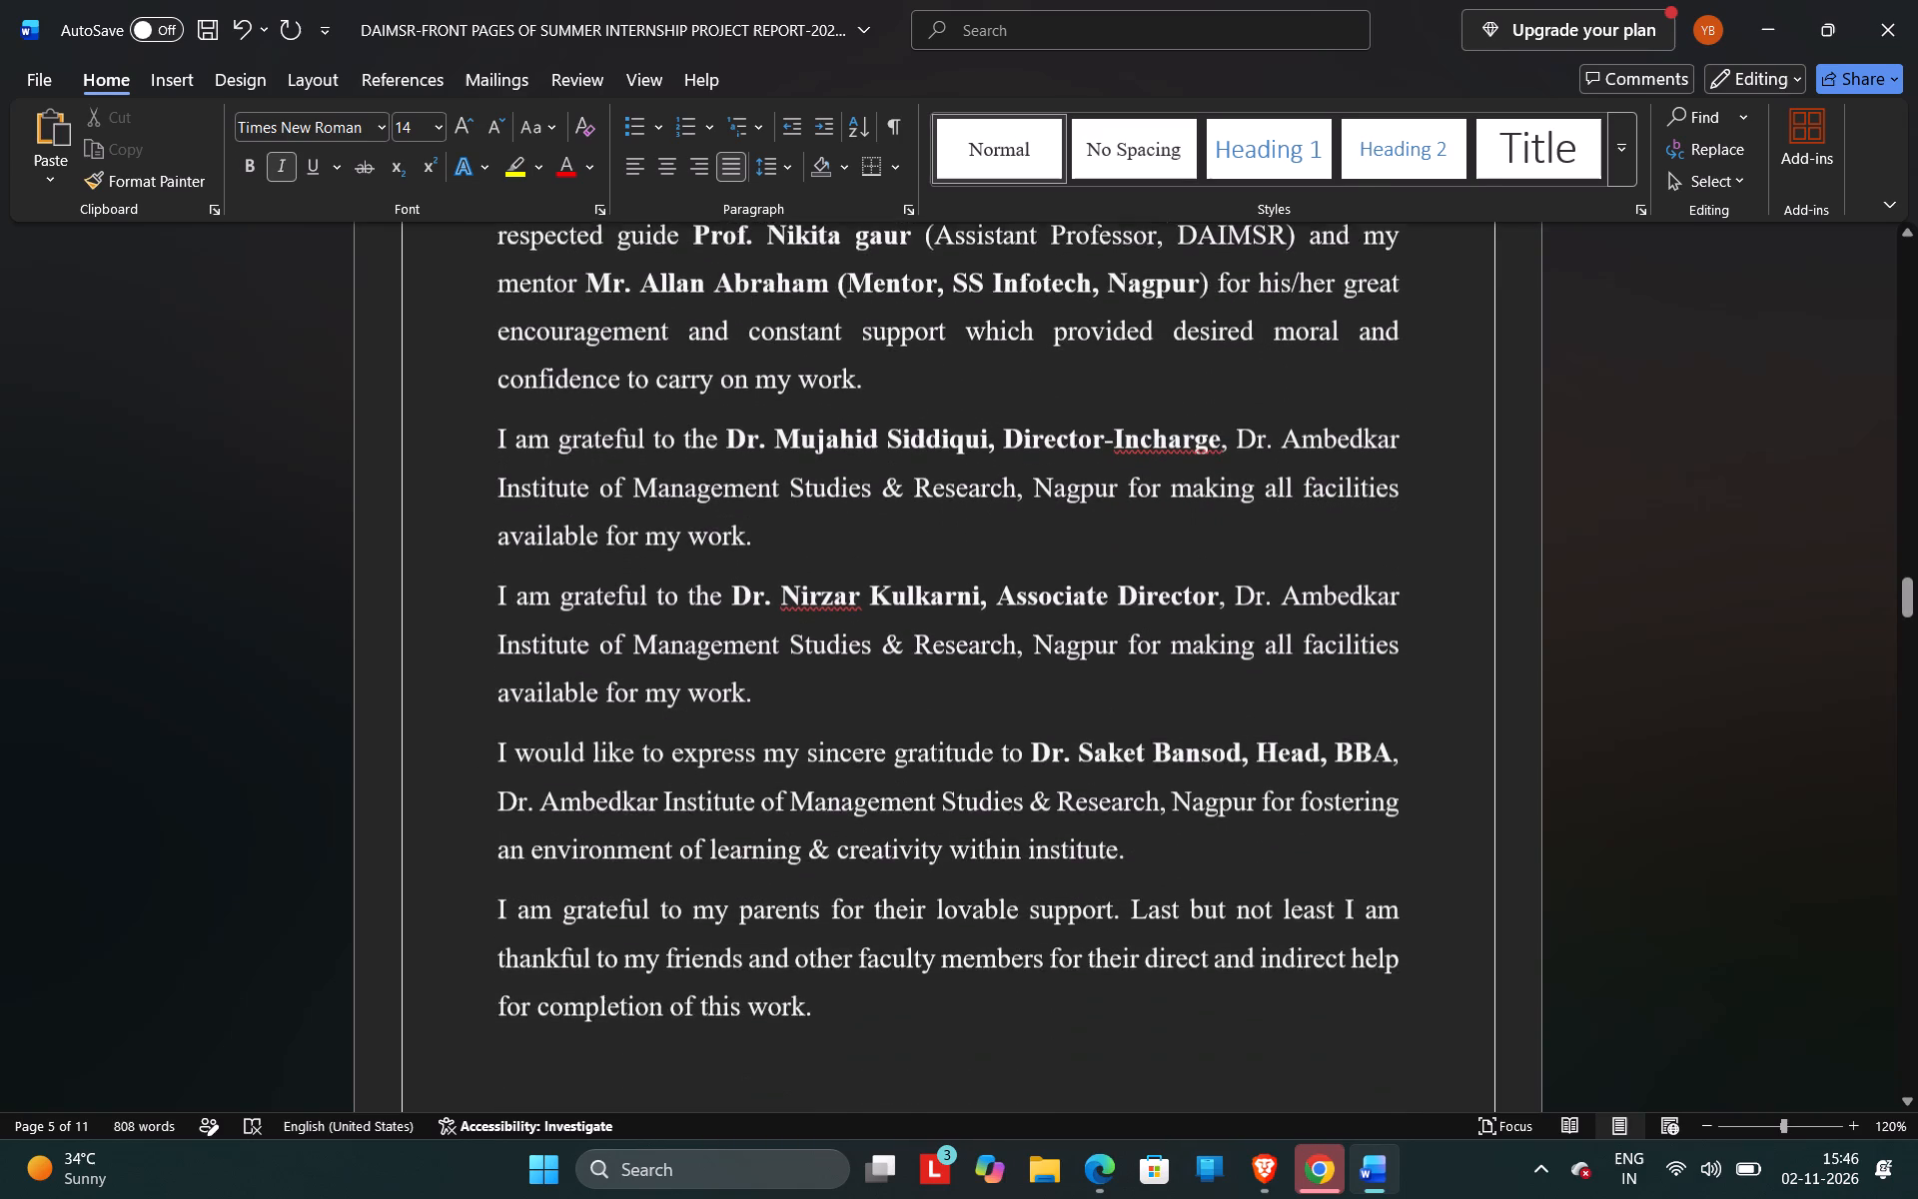
scroll(1449, 623, "down", 1)
scroll(1256, 936, "down", 2)
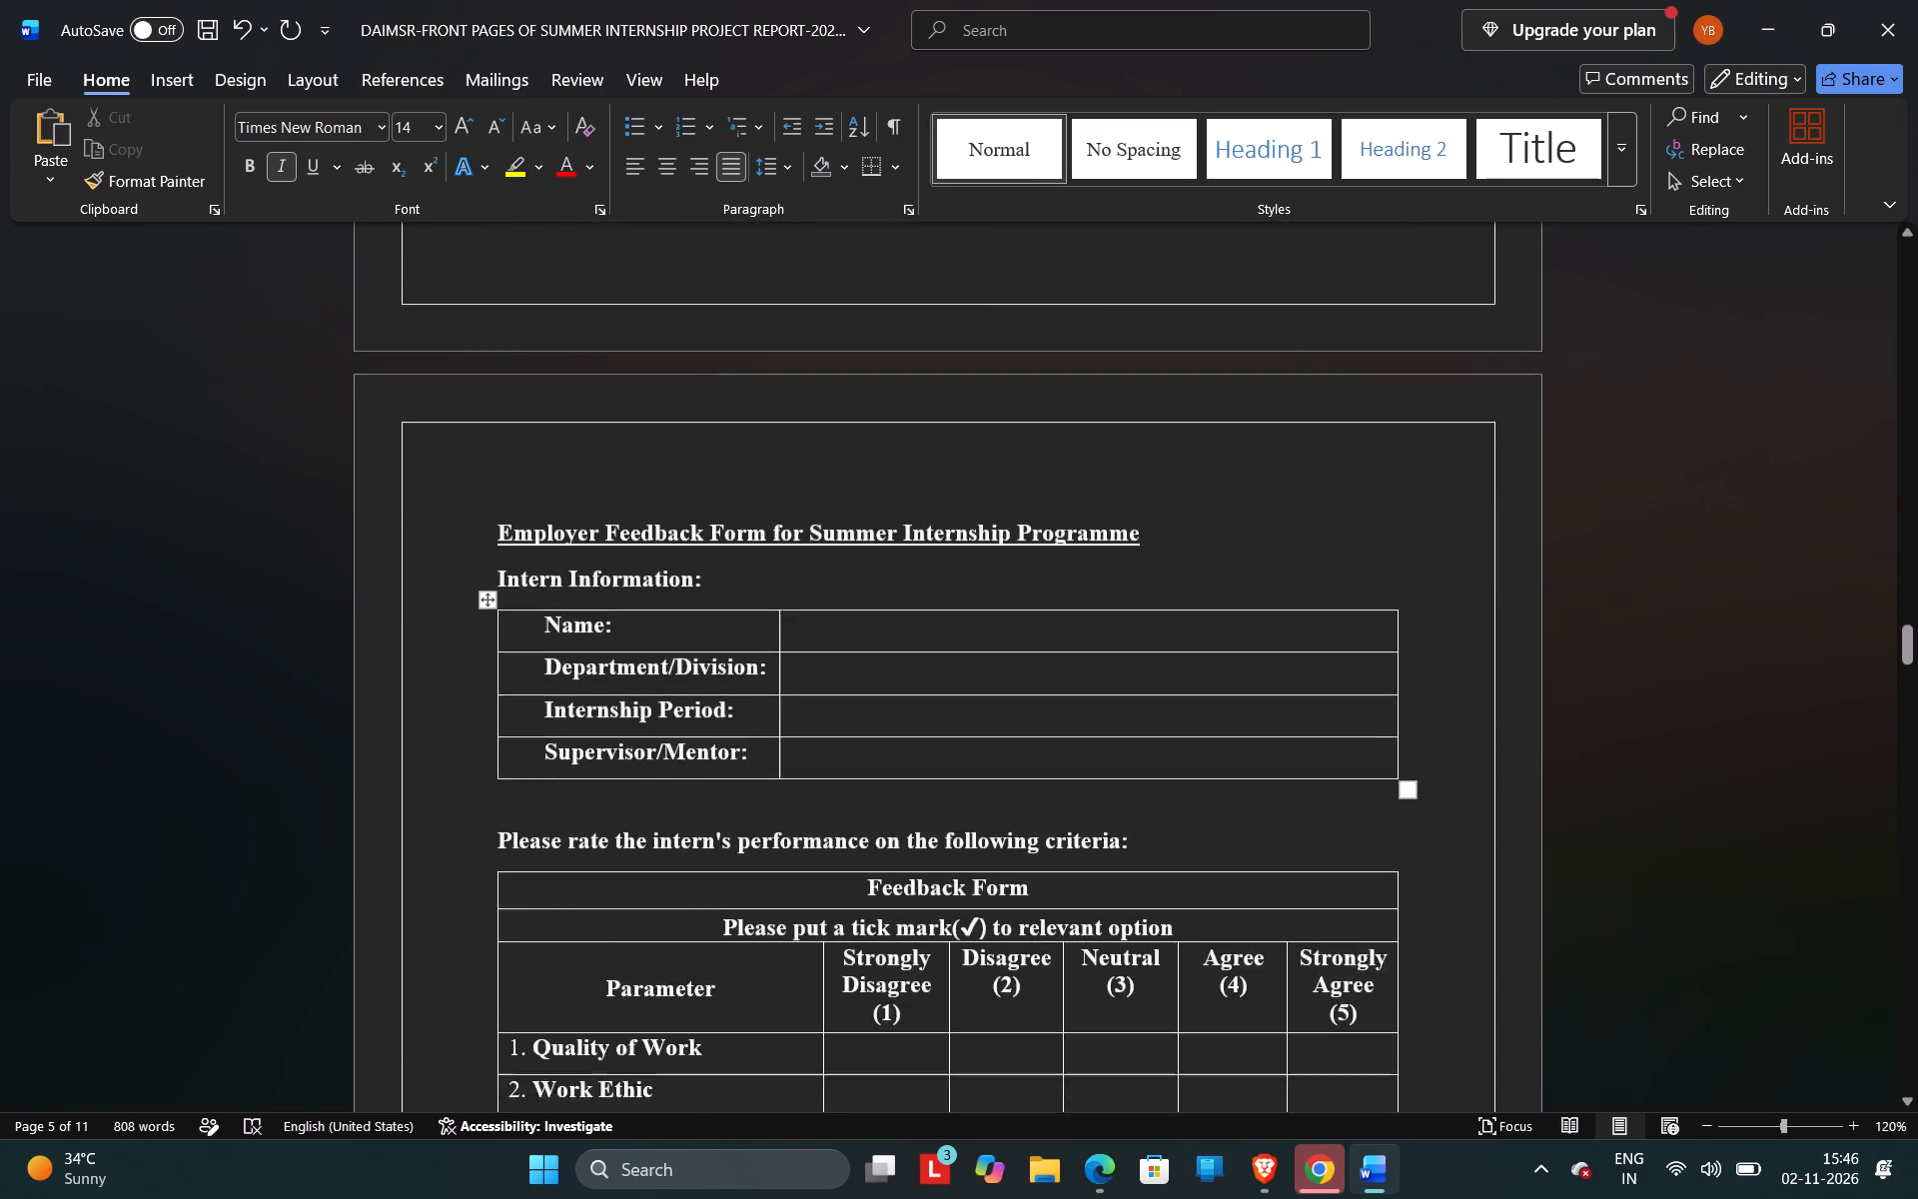
scroll(1256, 936, "down", 2)
scroll(1256, 936, "up", 2)
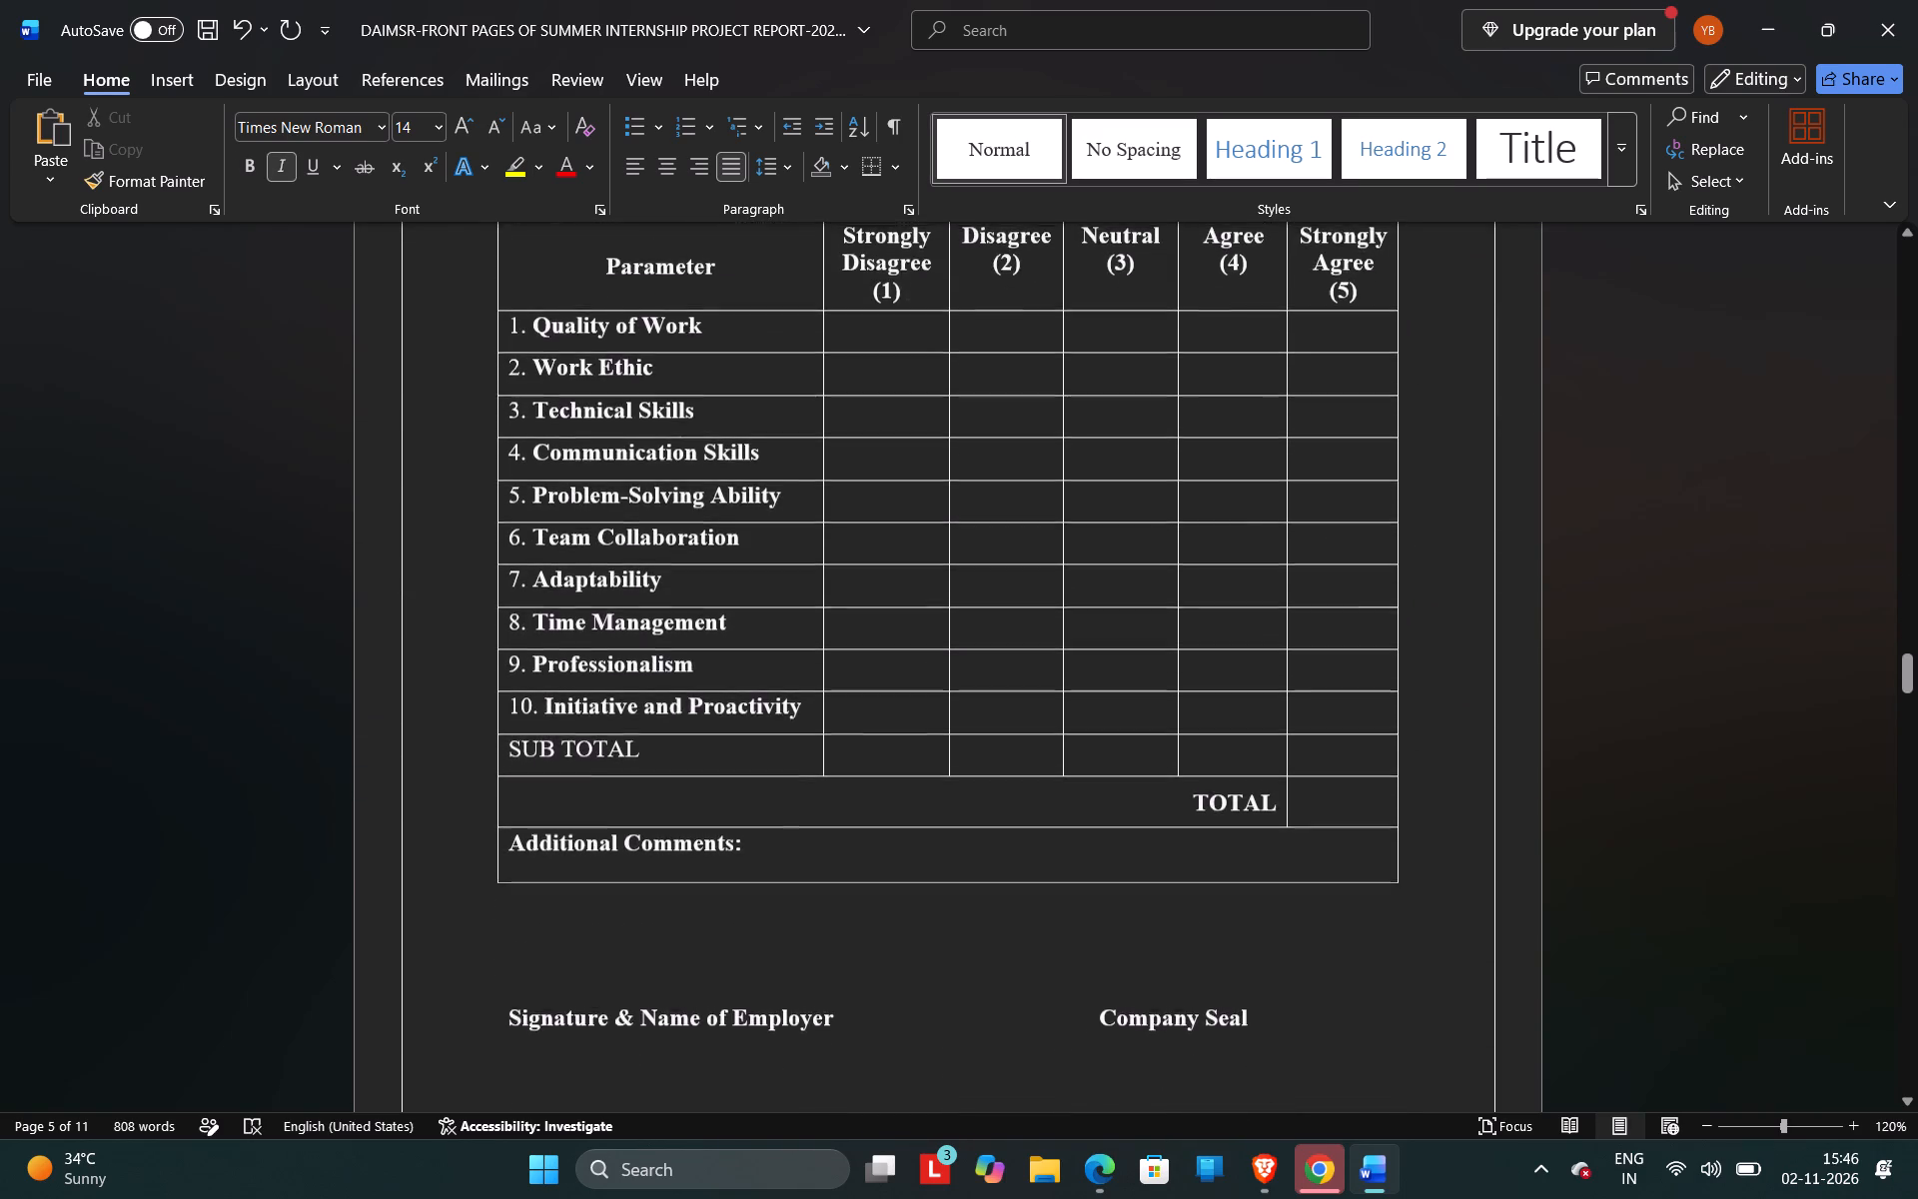
scroll(1256, 936, "up", 1)
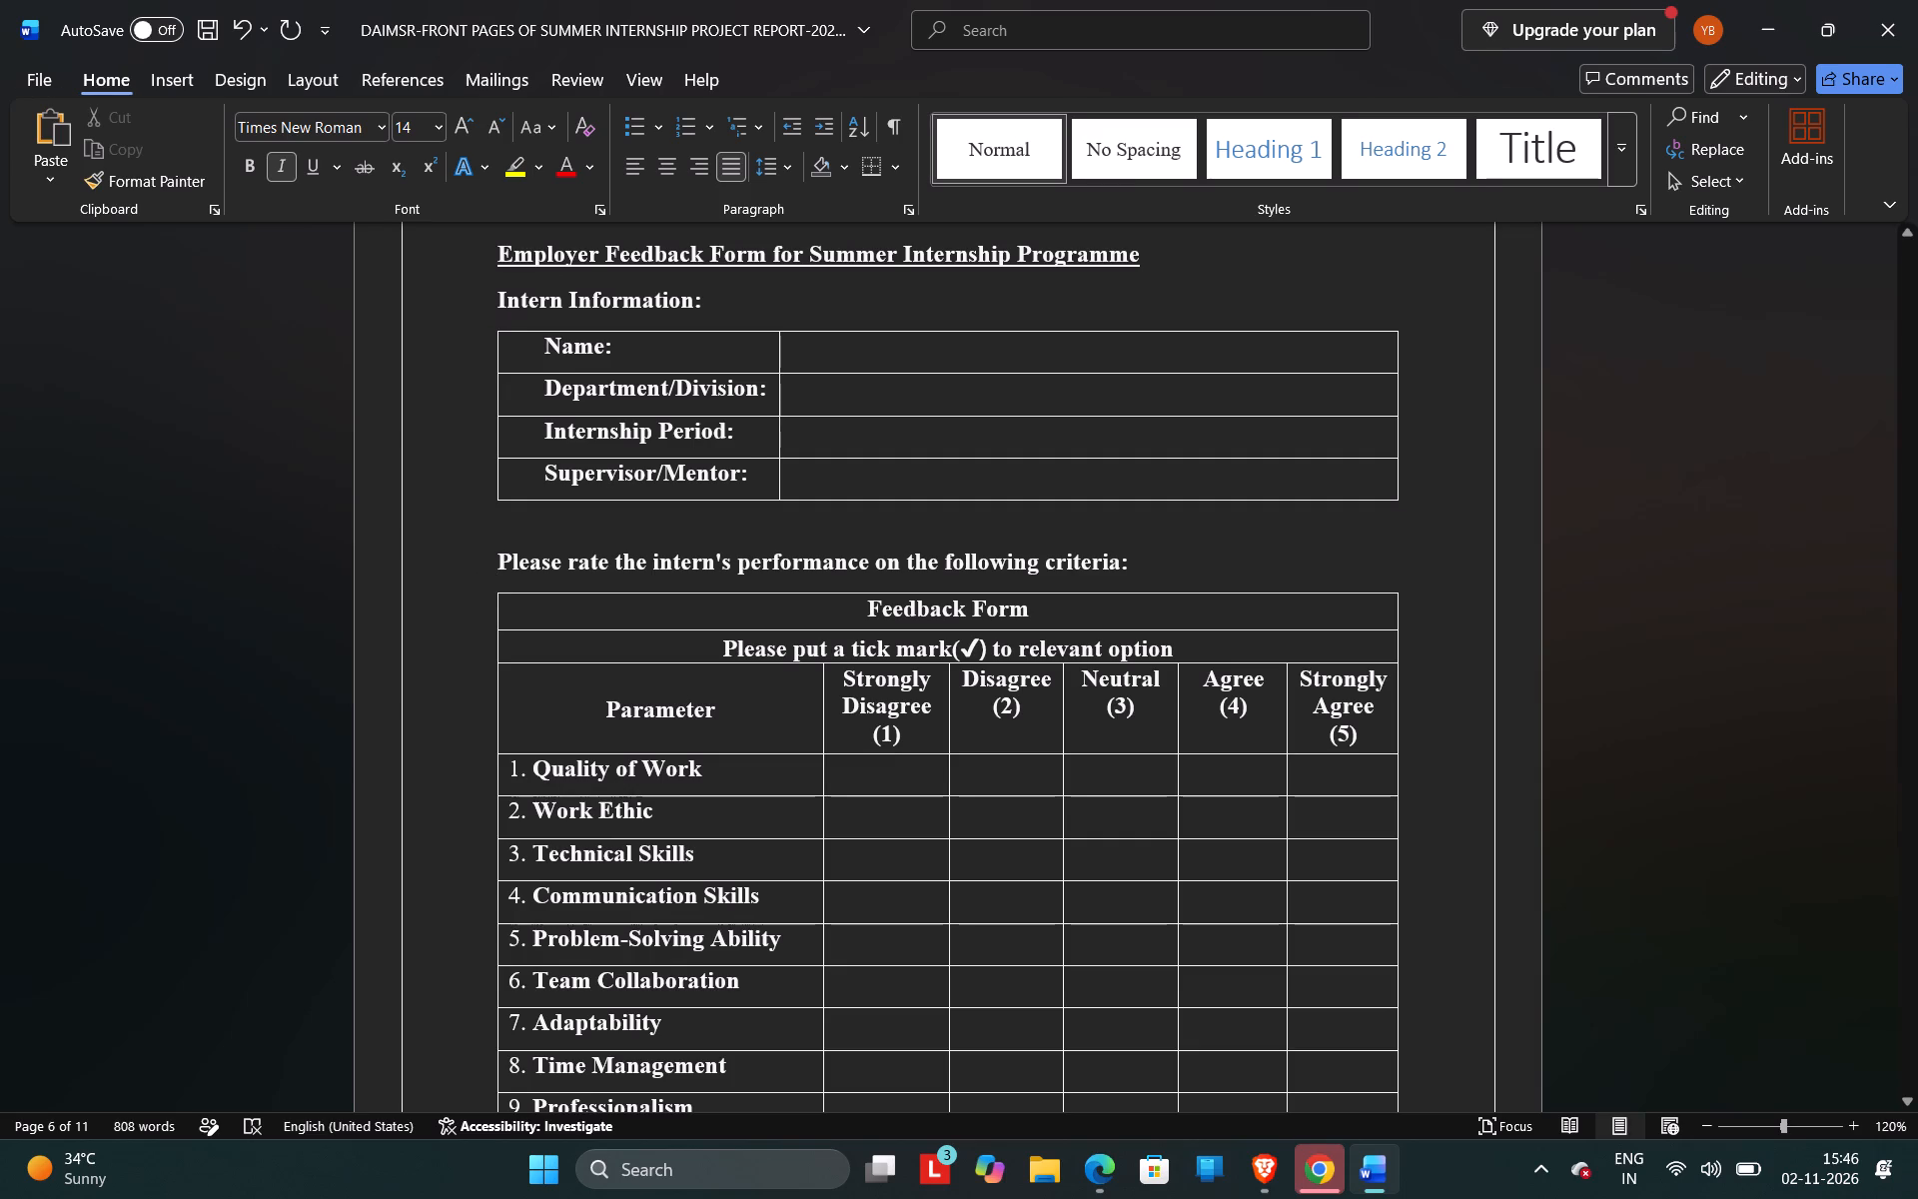
Minimize the Word report and the Brave video window, and close the empty Chrome window.
left_click(1779, 8)
left_click(1790, 16)
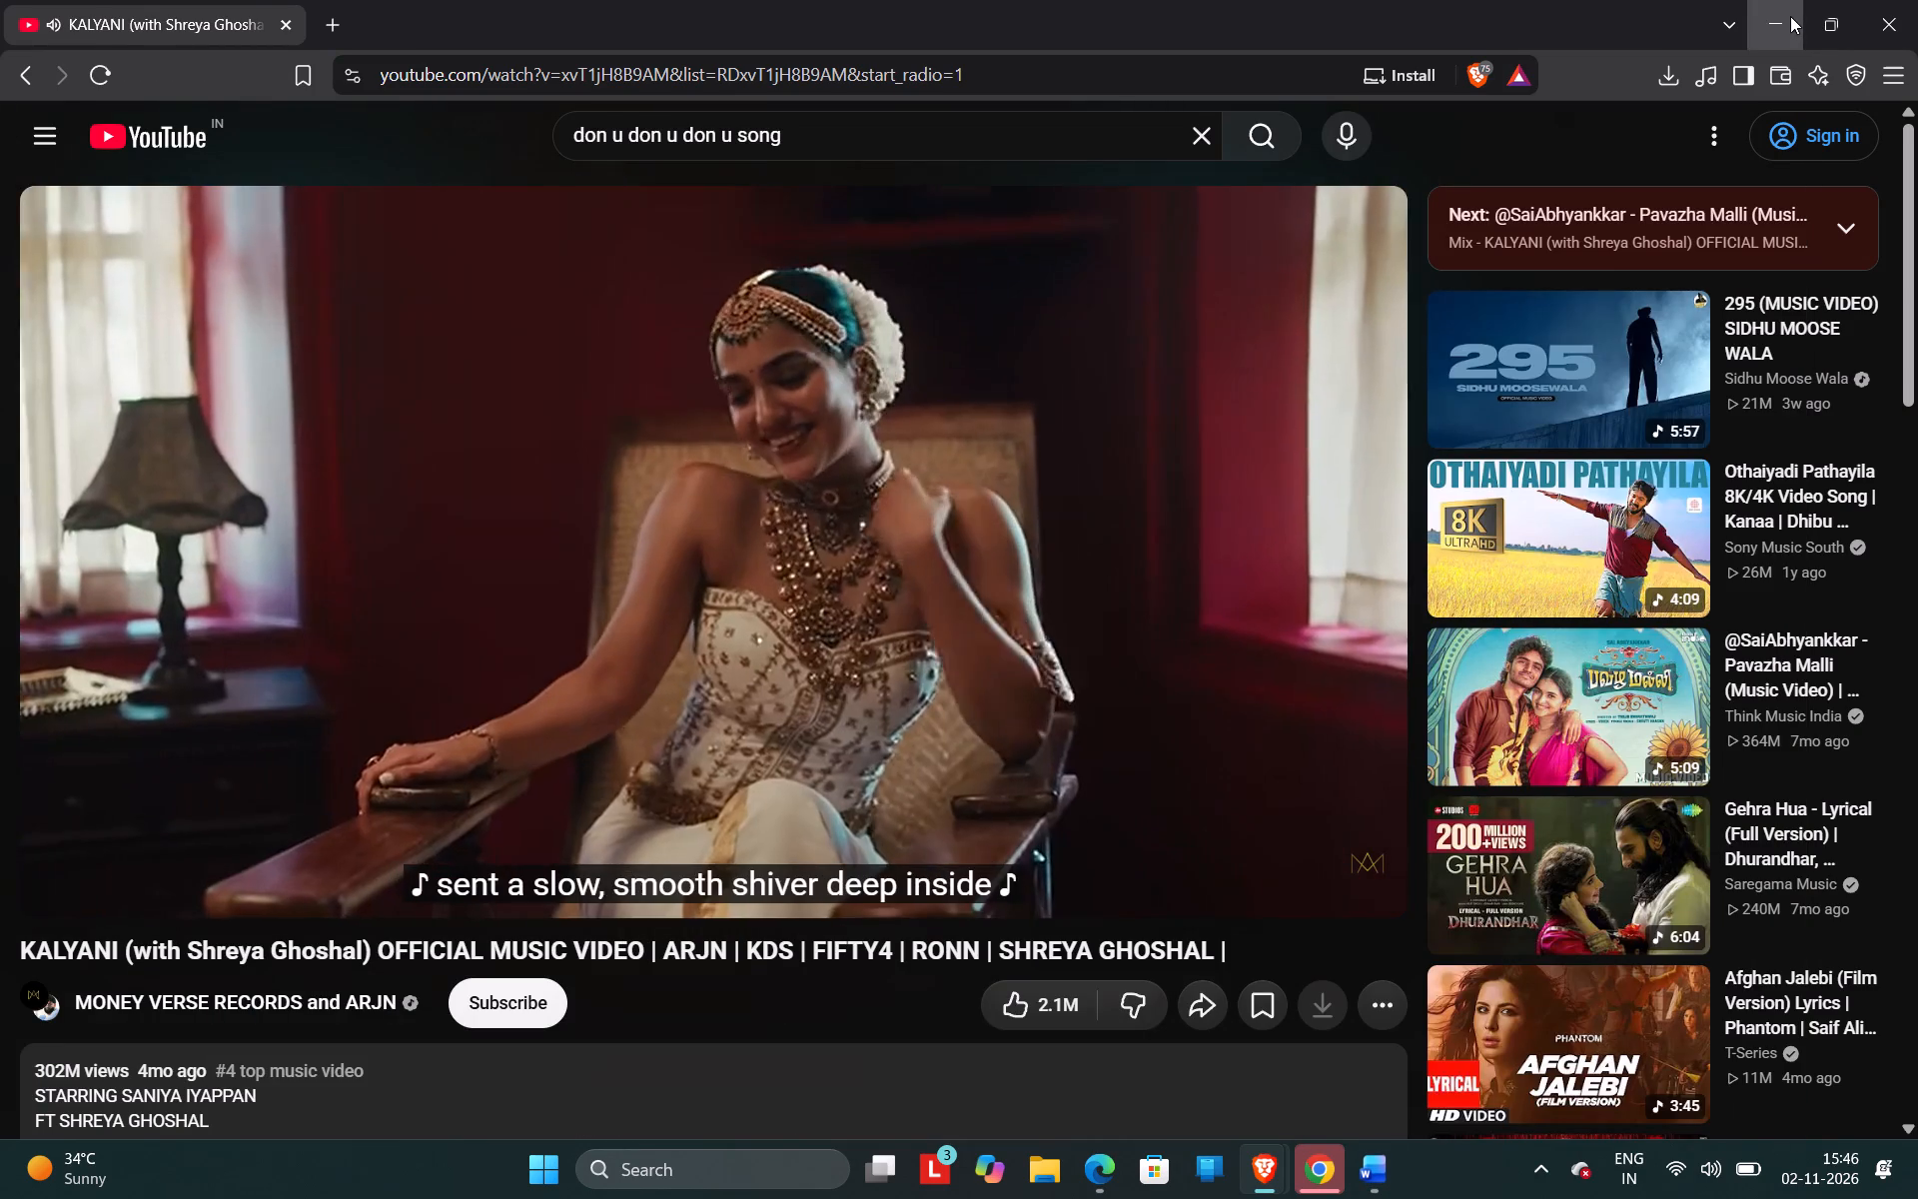
left_click(1575, 75)
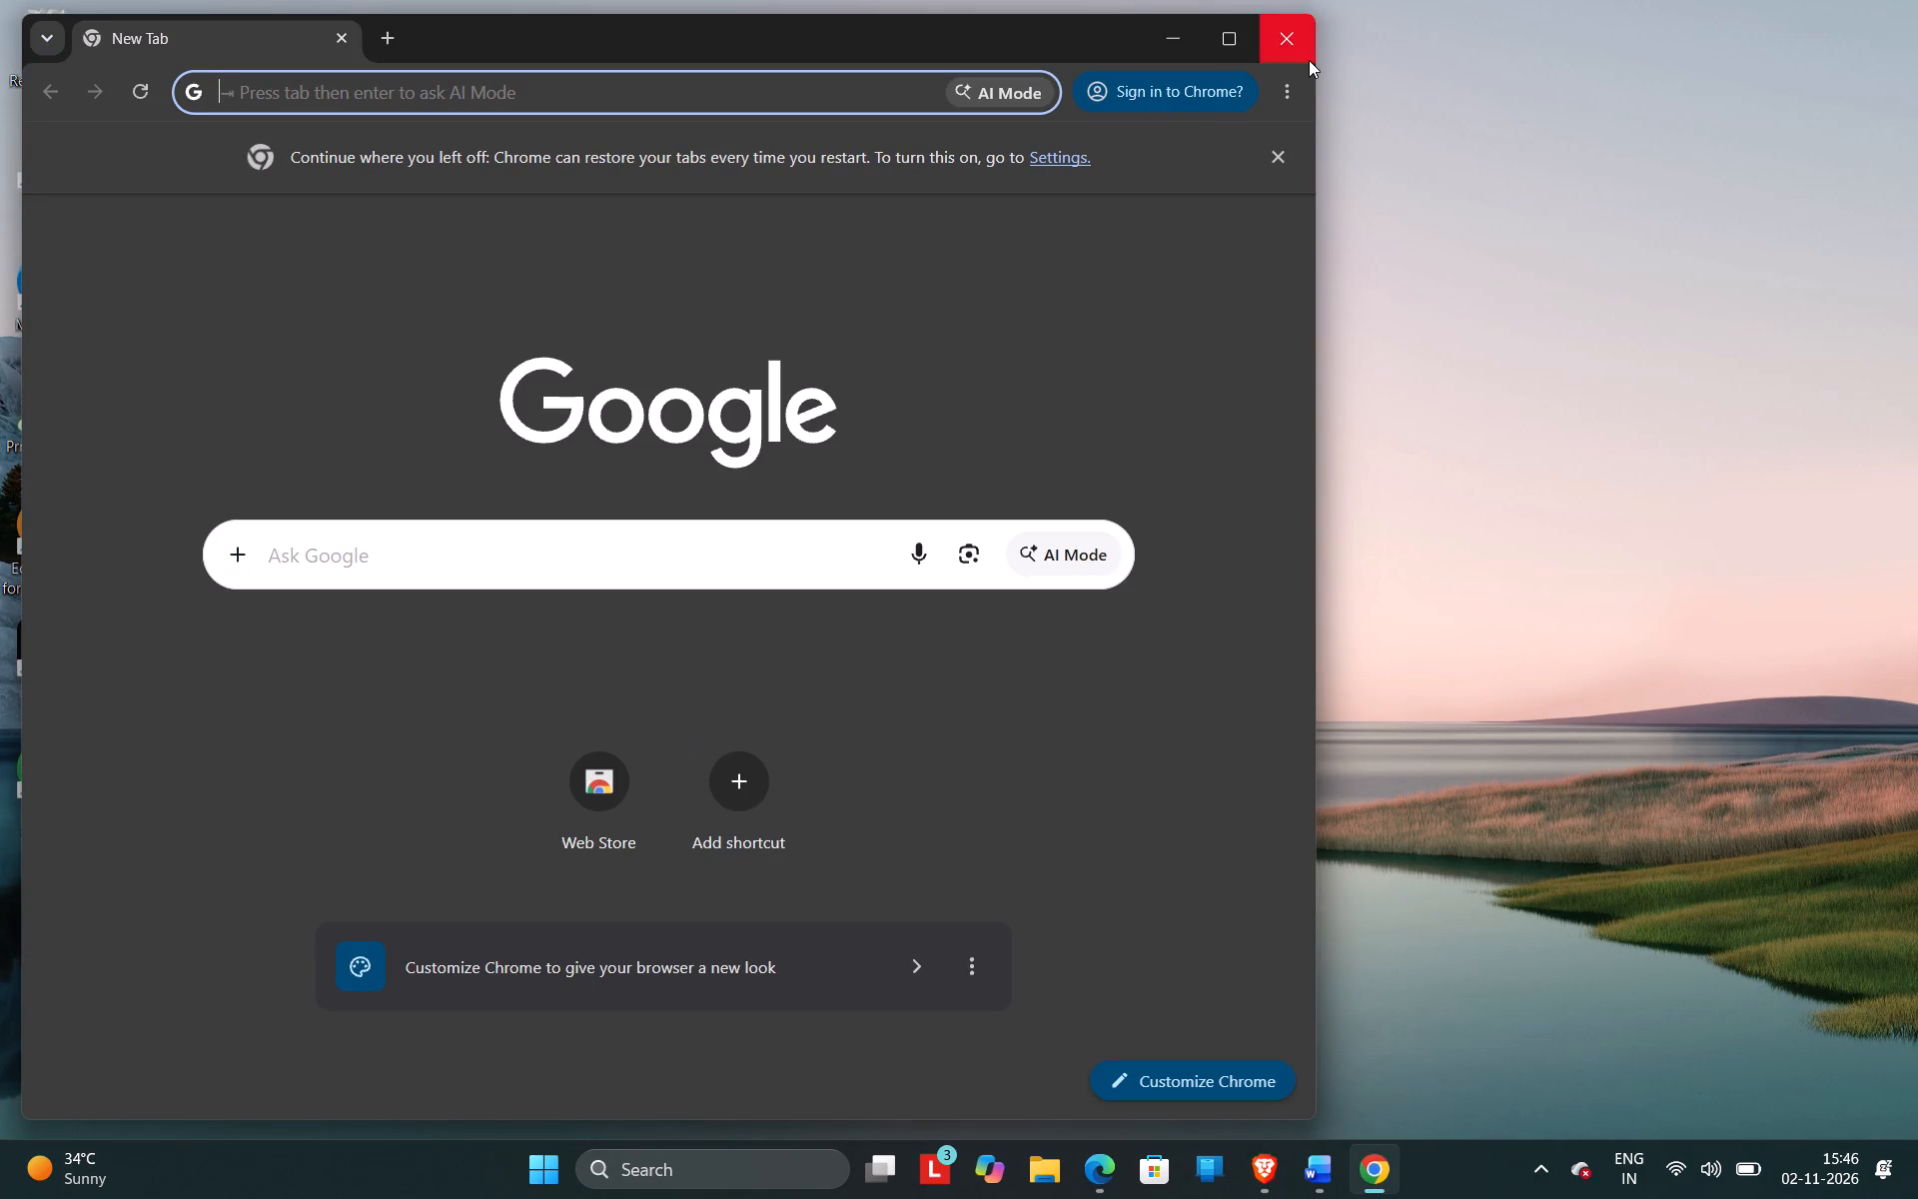
left_click(1287, 40)
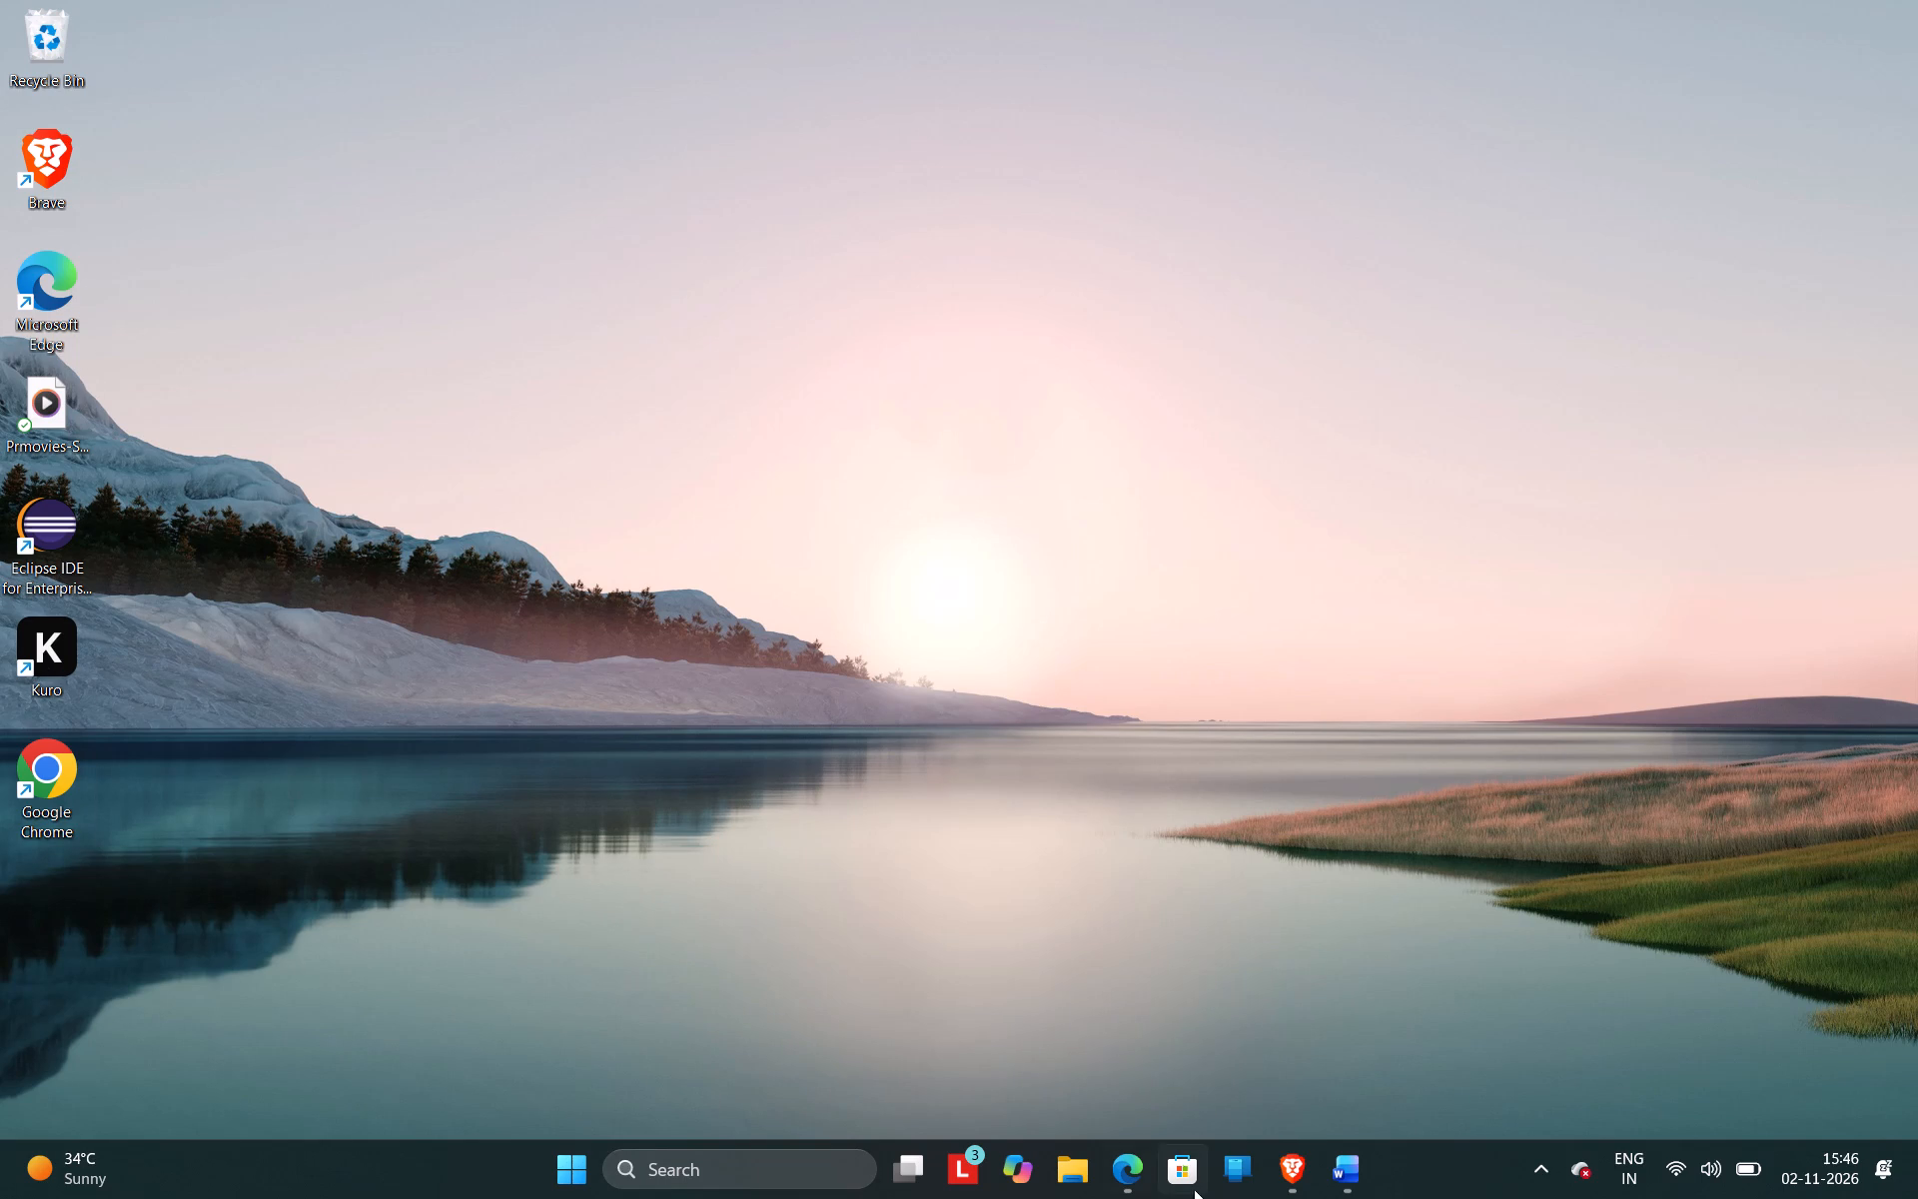
left_click(1064, 1176)
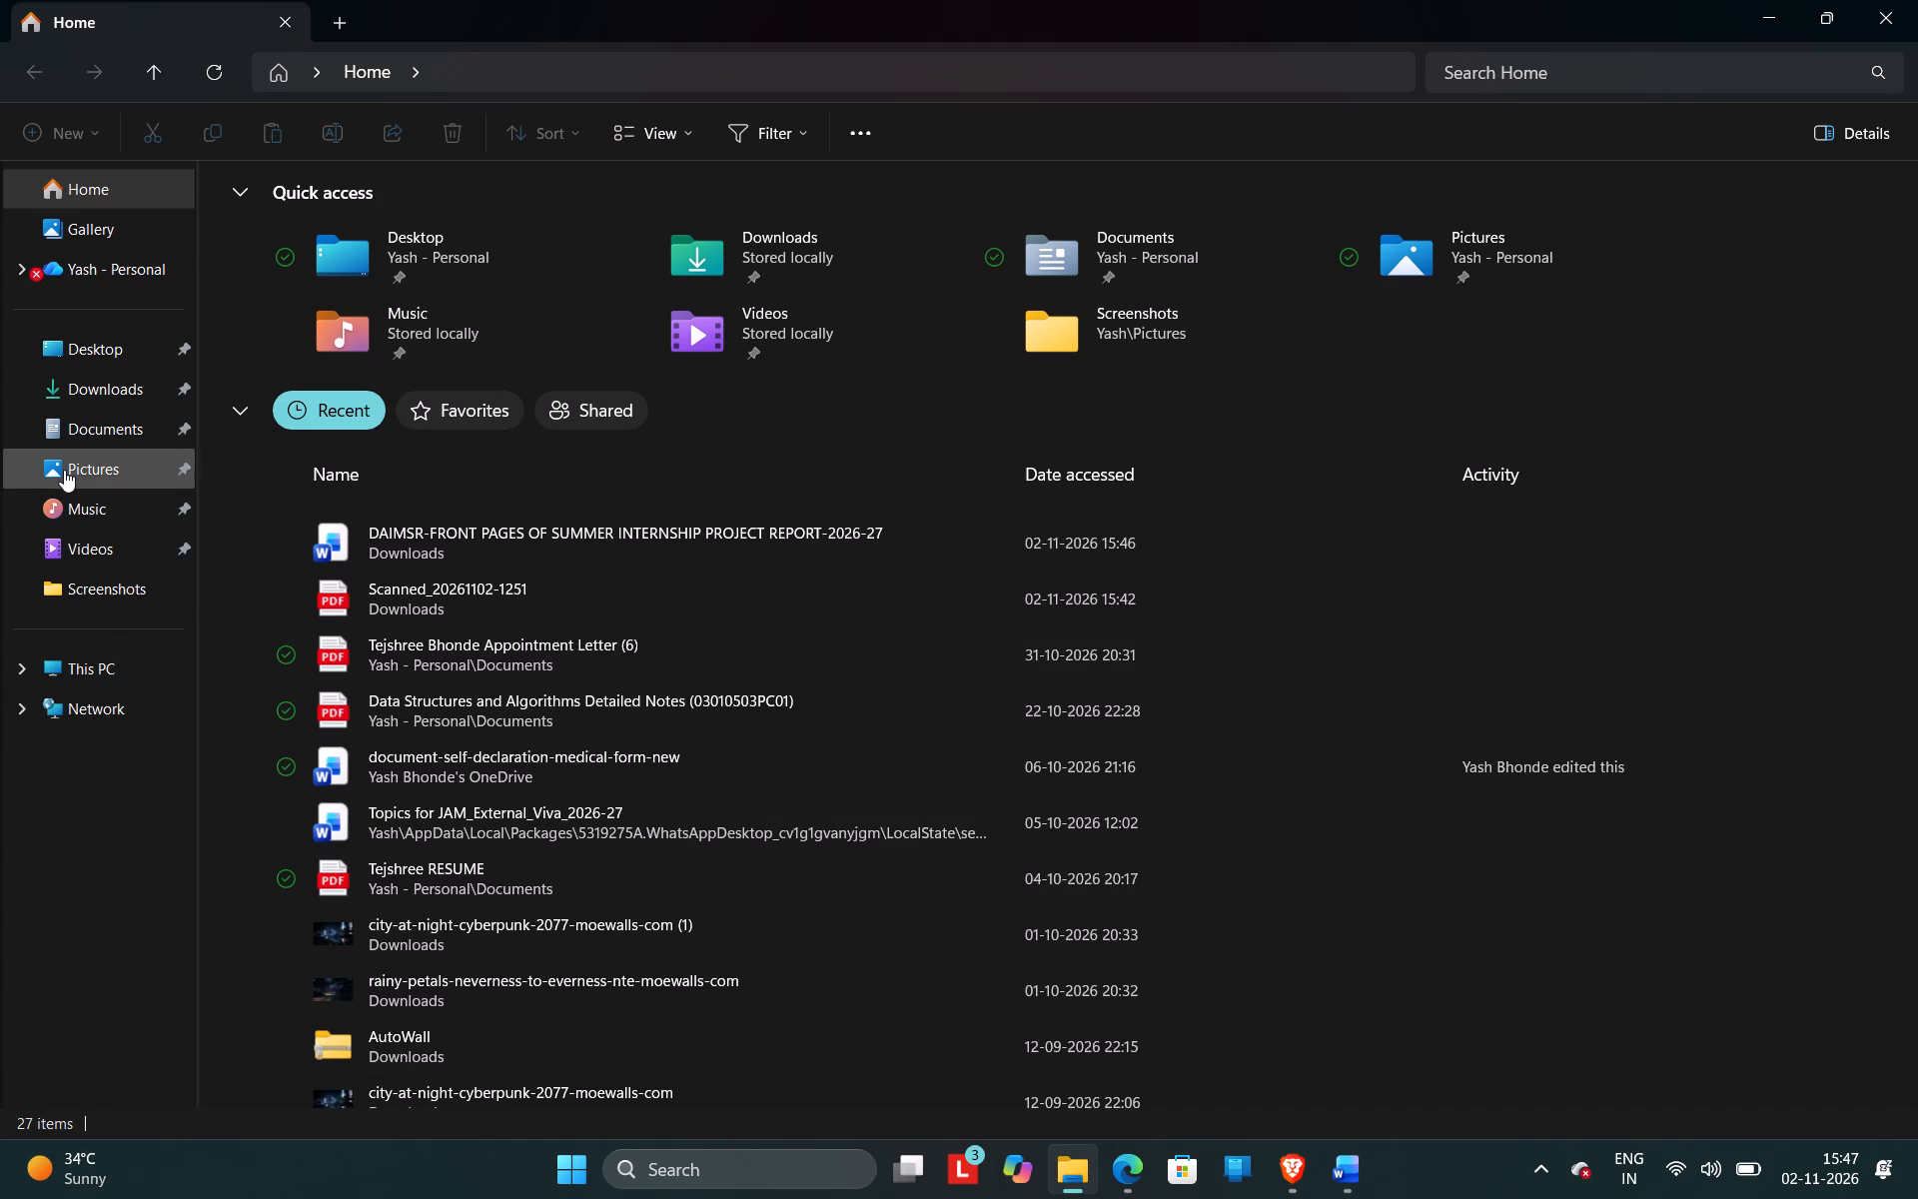
left_click(70, 403)
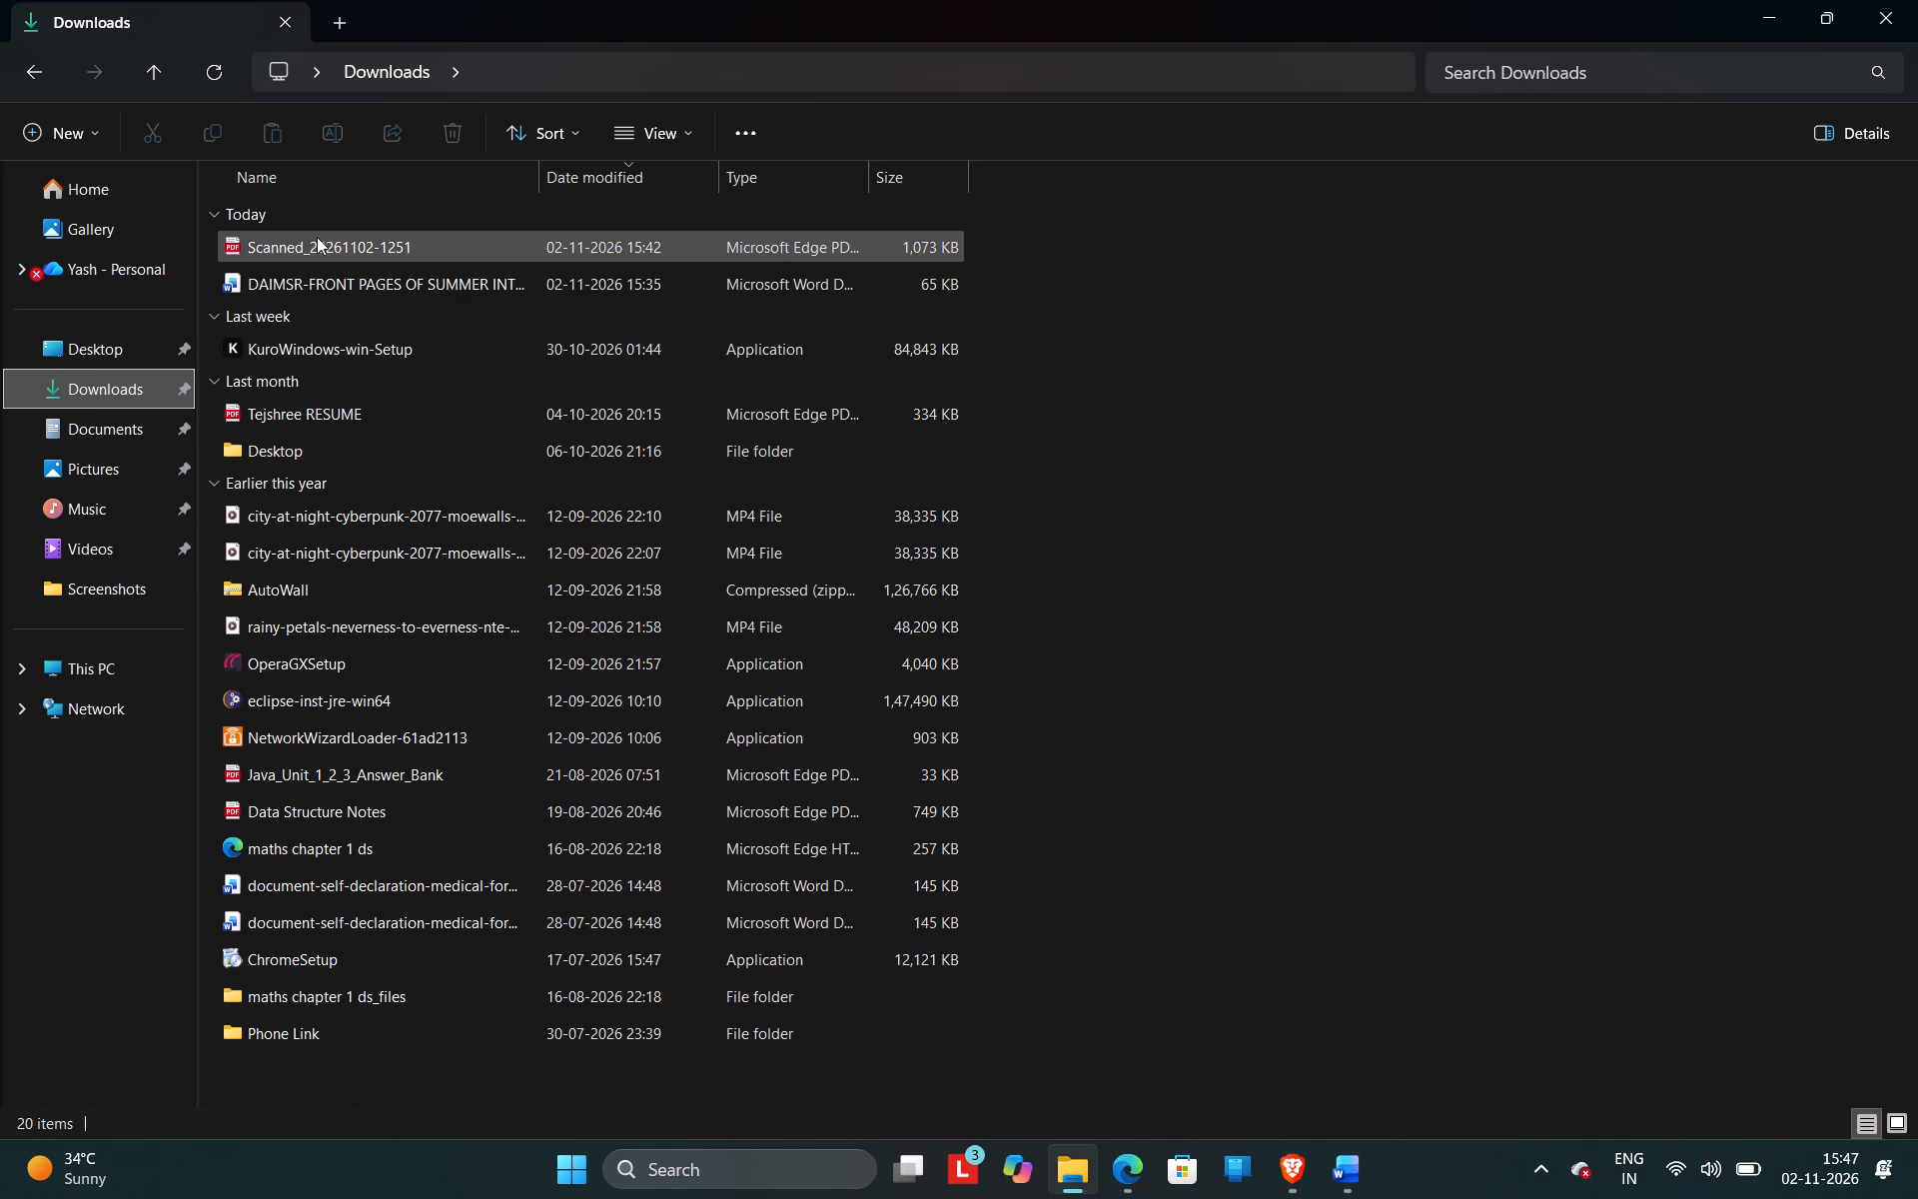
double_click(320, 243)
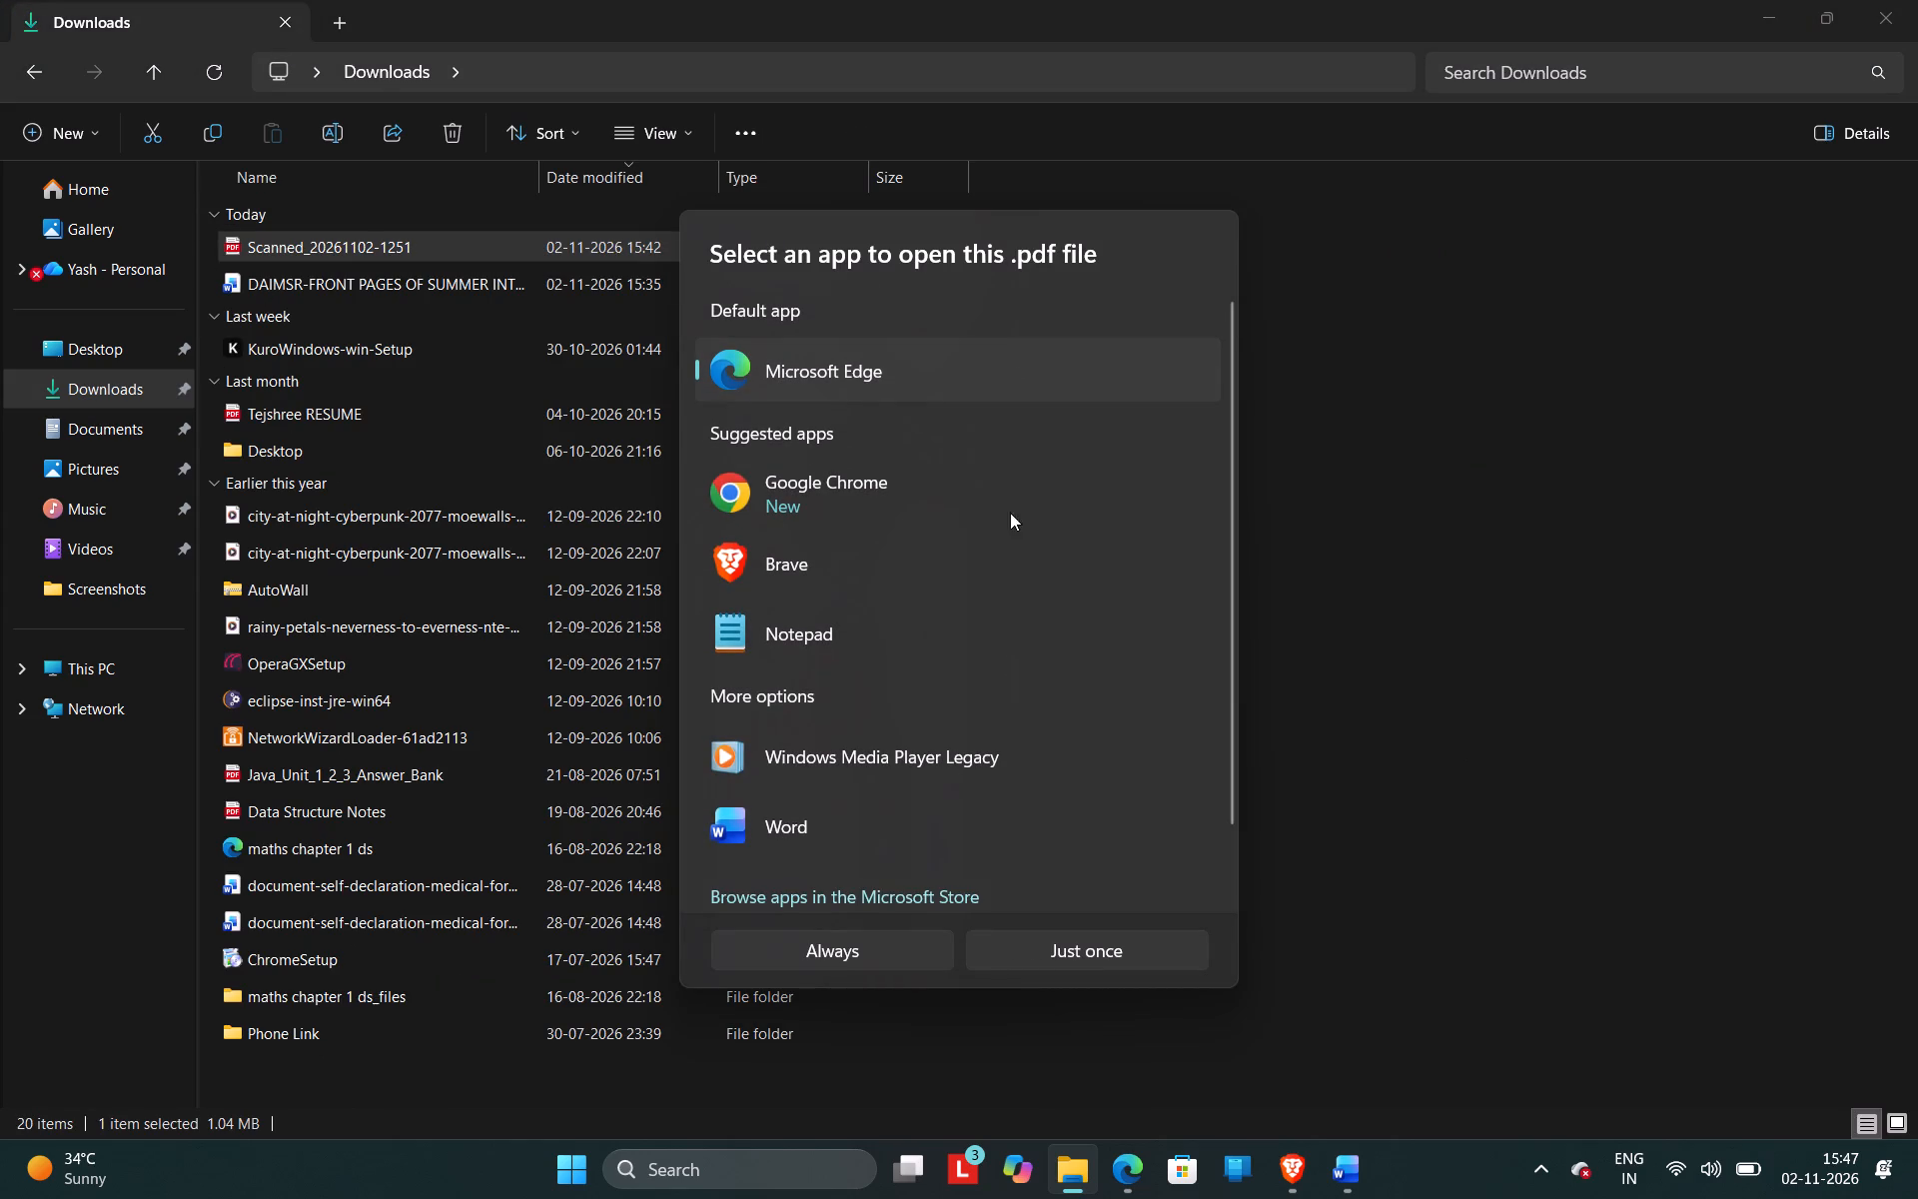
left_click(1099, 962)
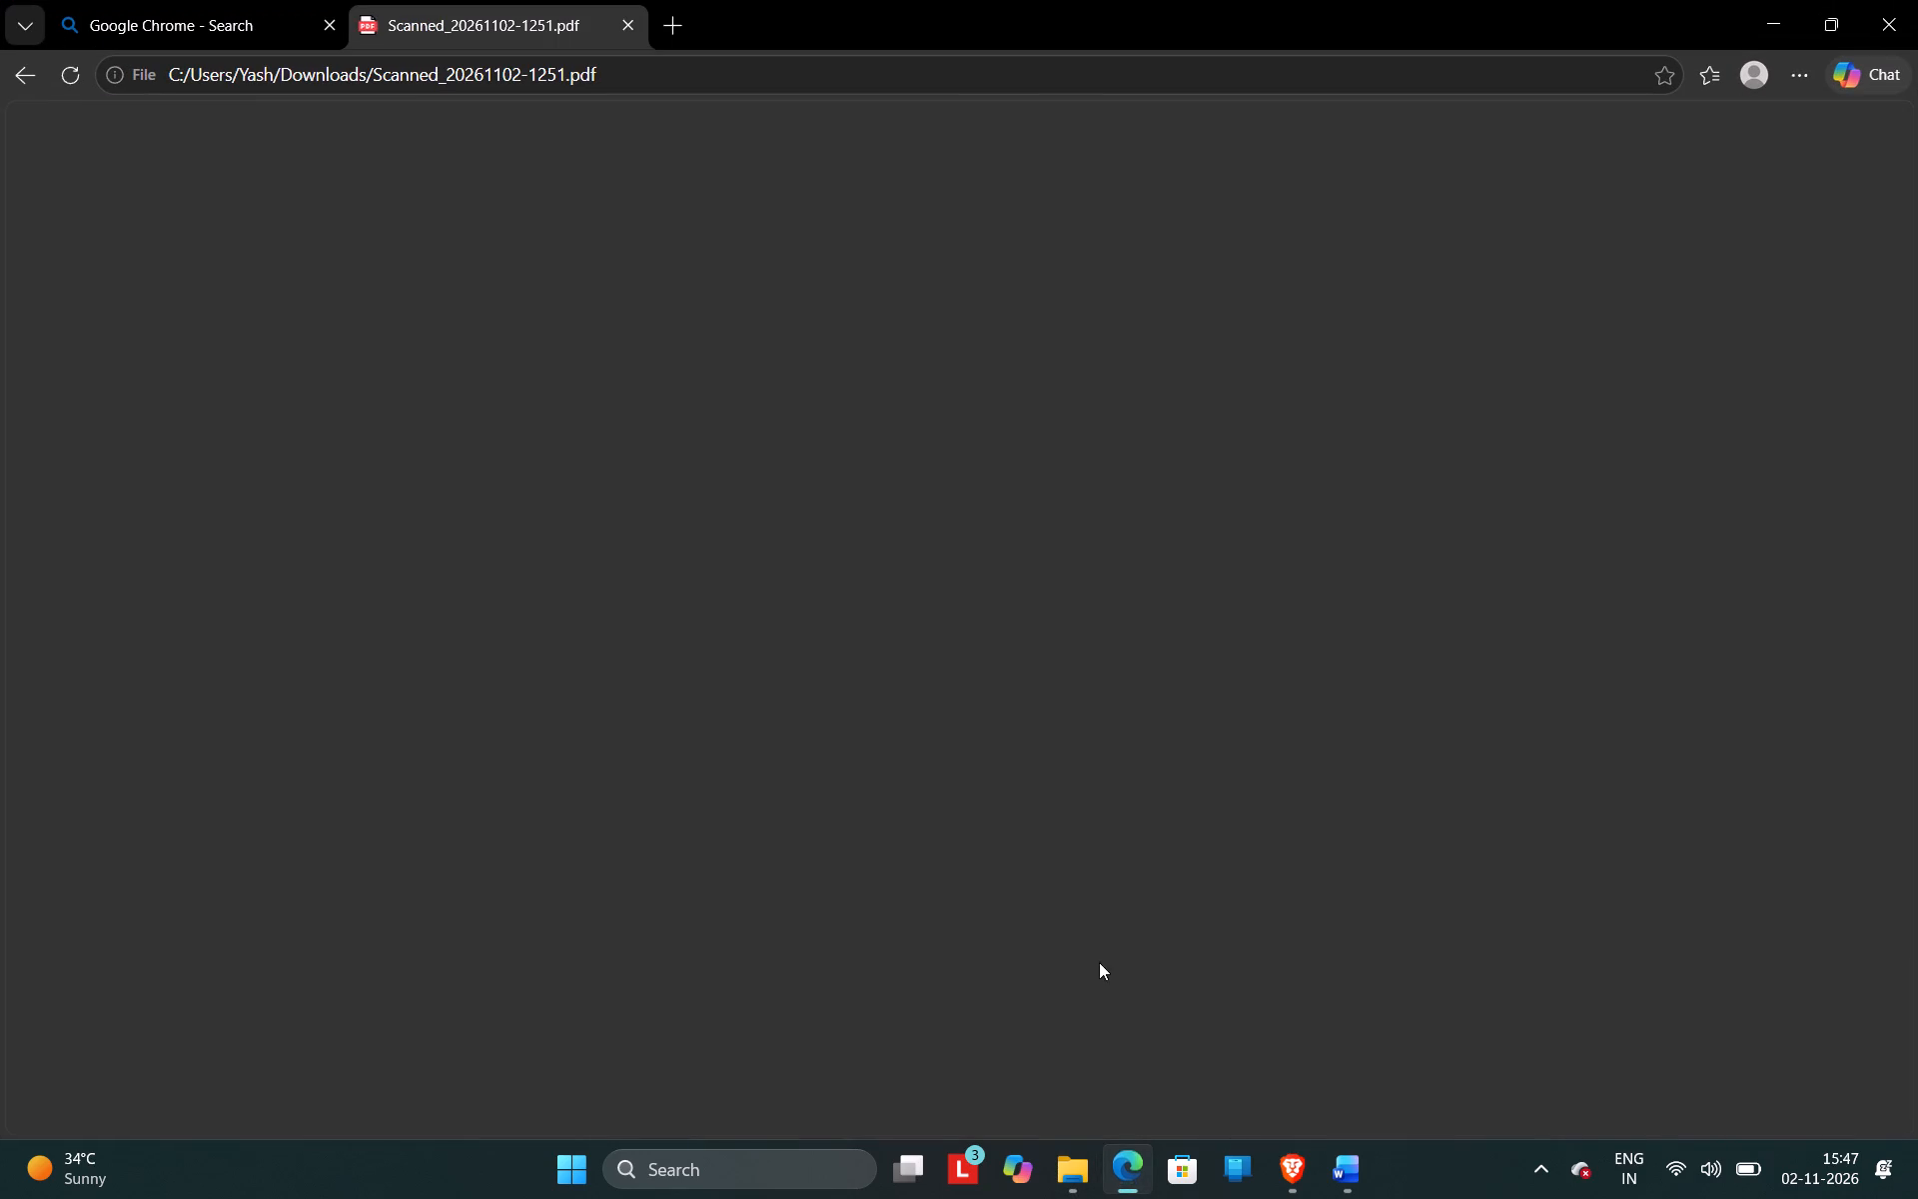
Review the scanned SS Infotech internship certificate and the Employer Feedback Form on the second page.
scroll(1239, 919, "down", 5)
scroll(1239, 919, "up", 3)
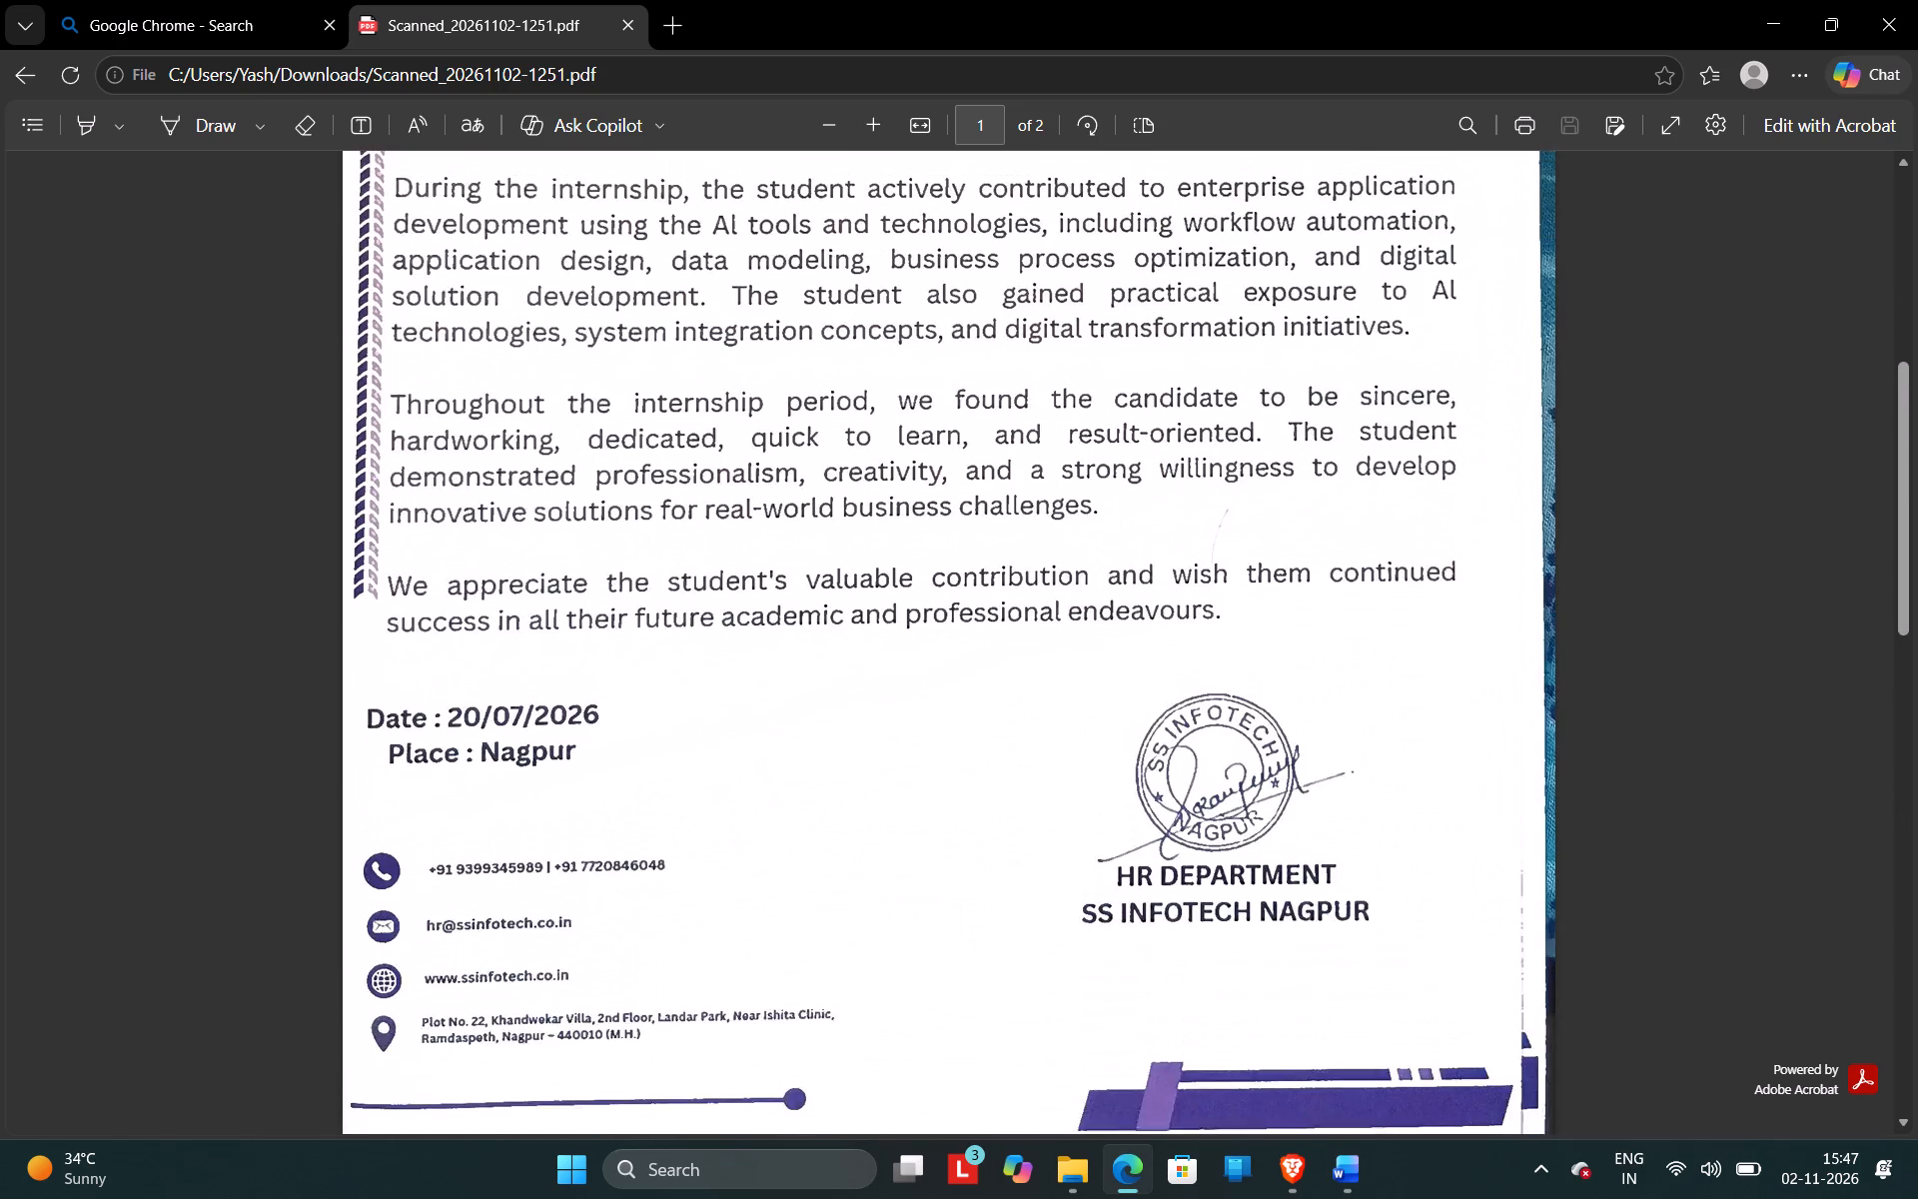
scroll(1239, 919, "down", 2)
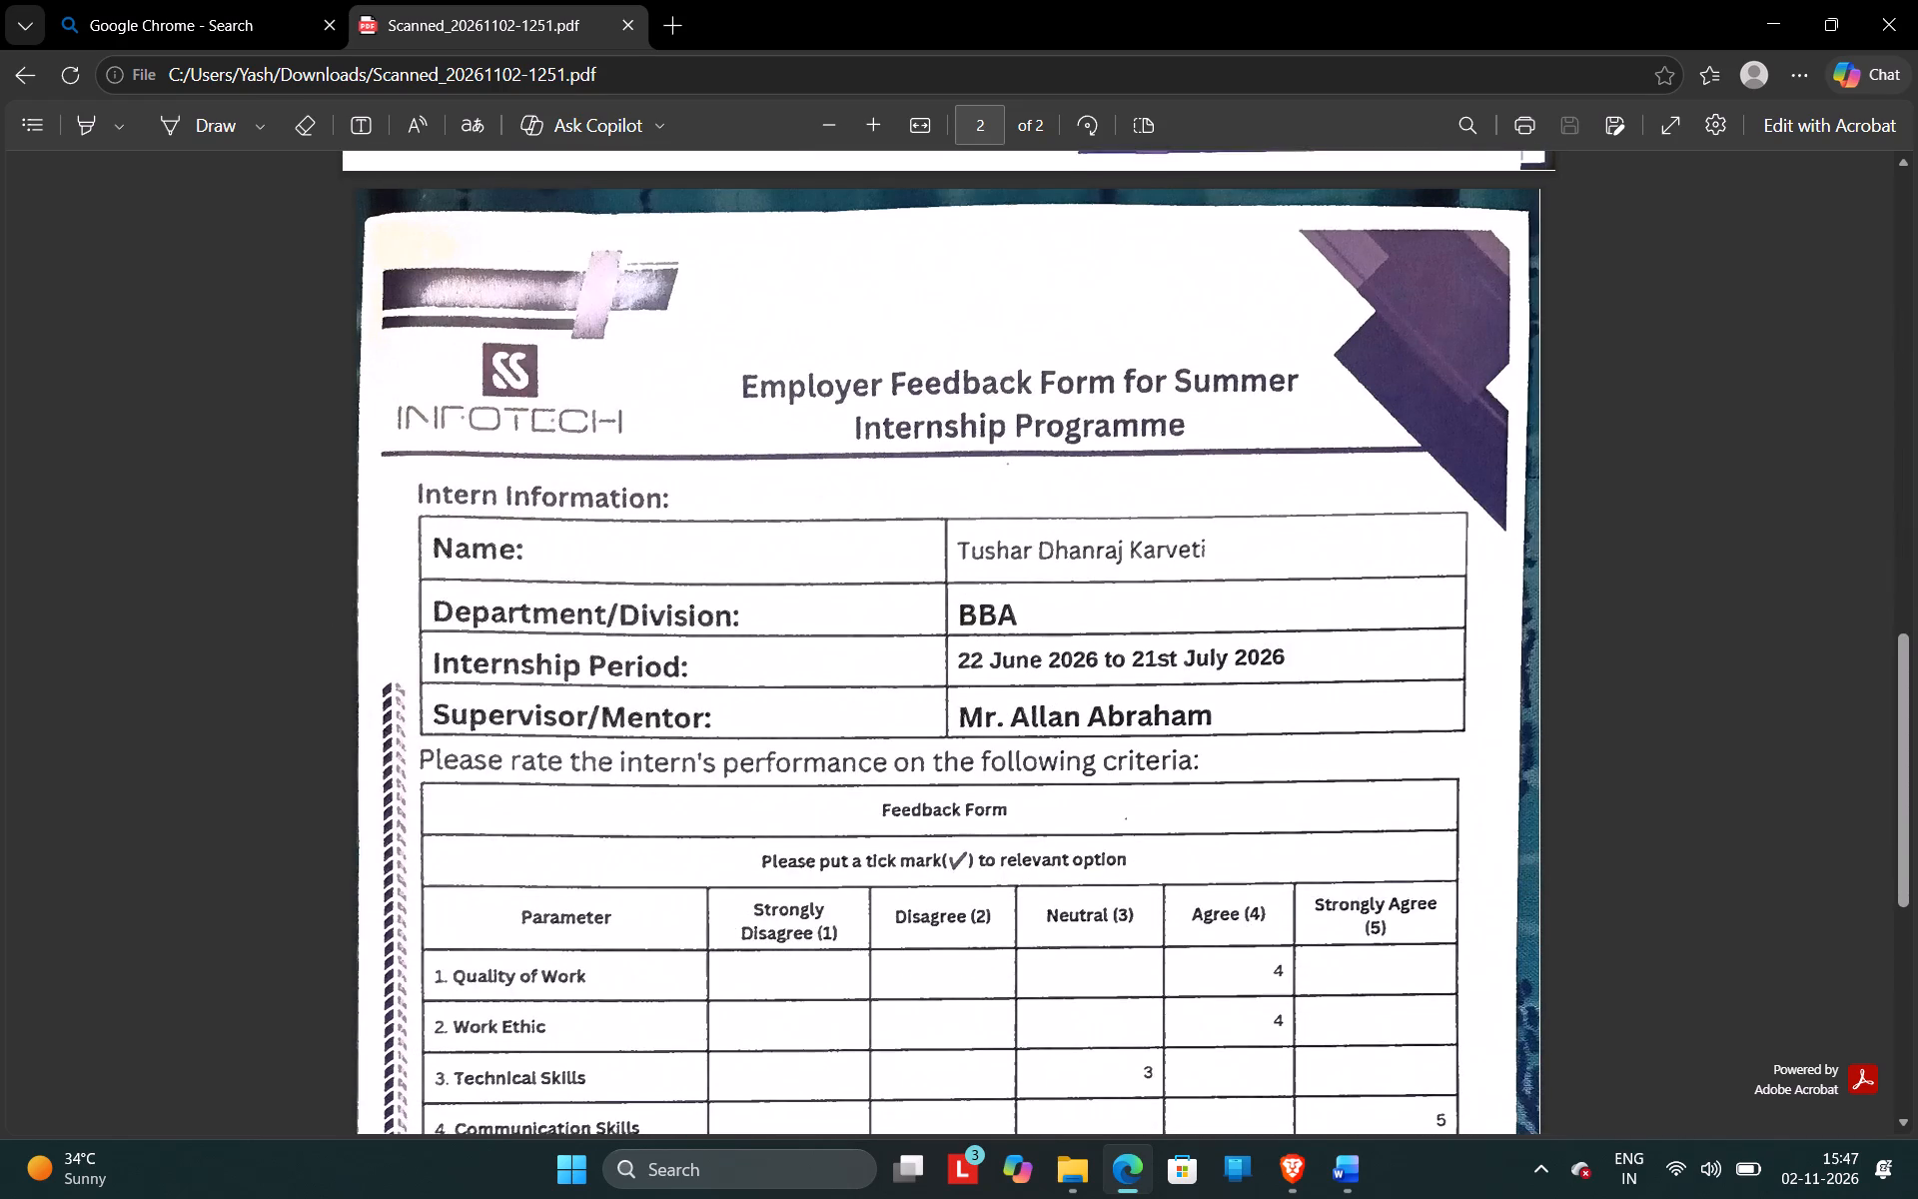
scroll(1071, 674, "up", 11)
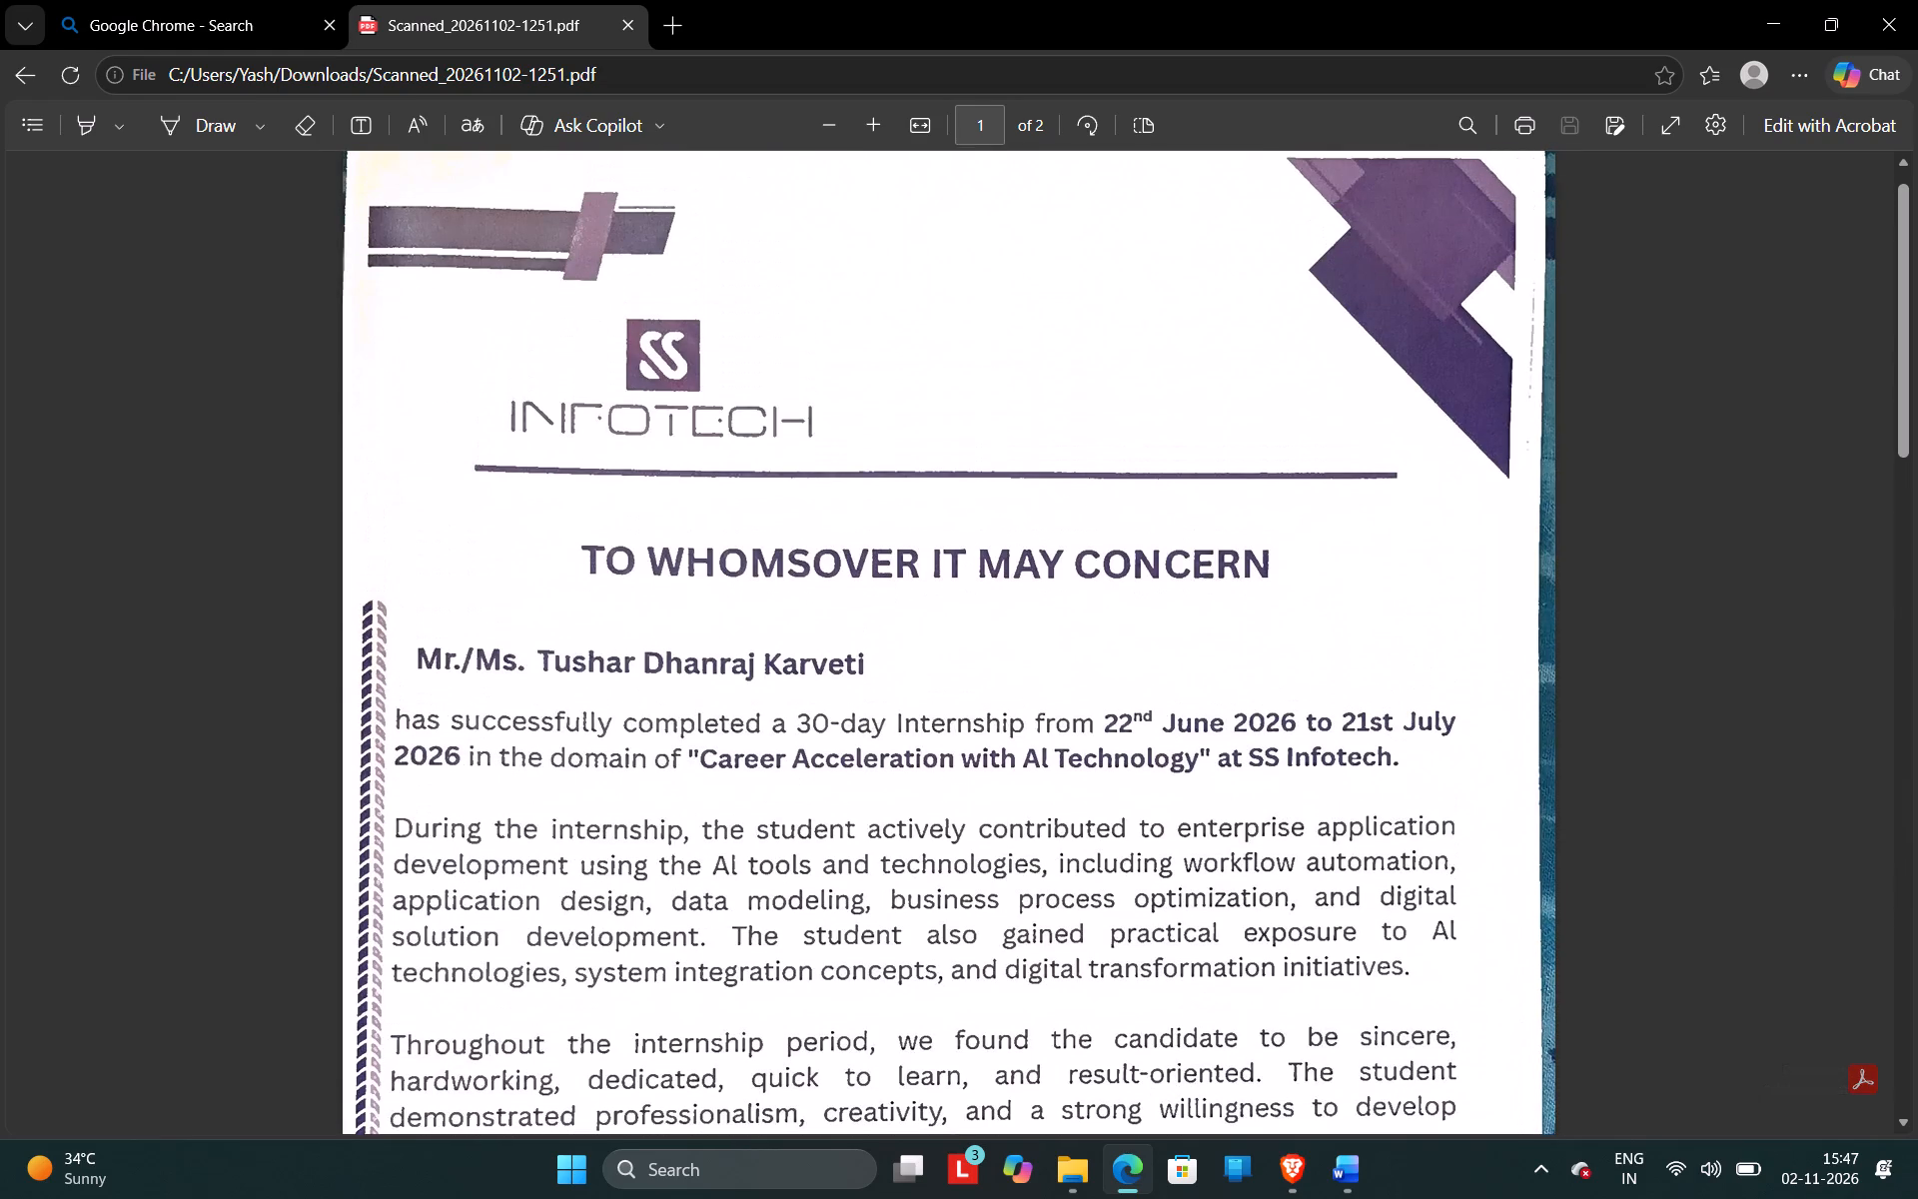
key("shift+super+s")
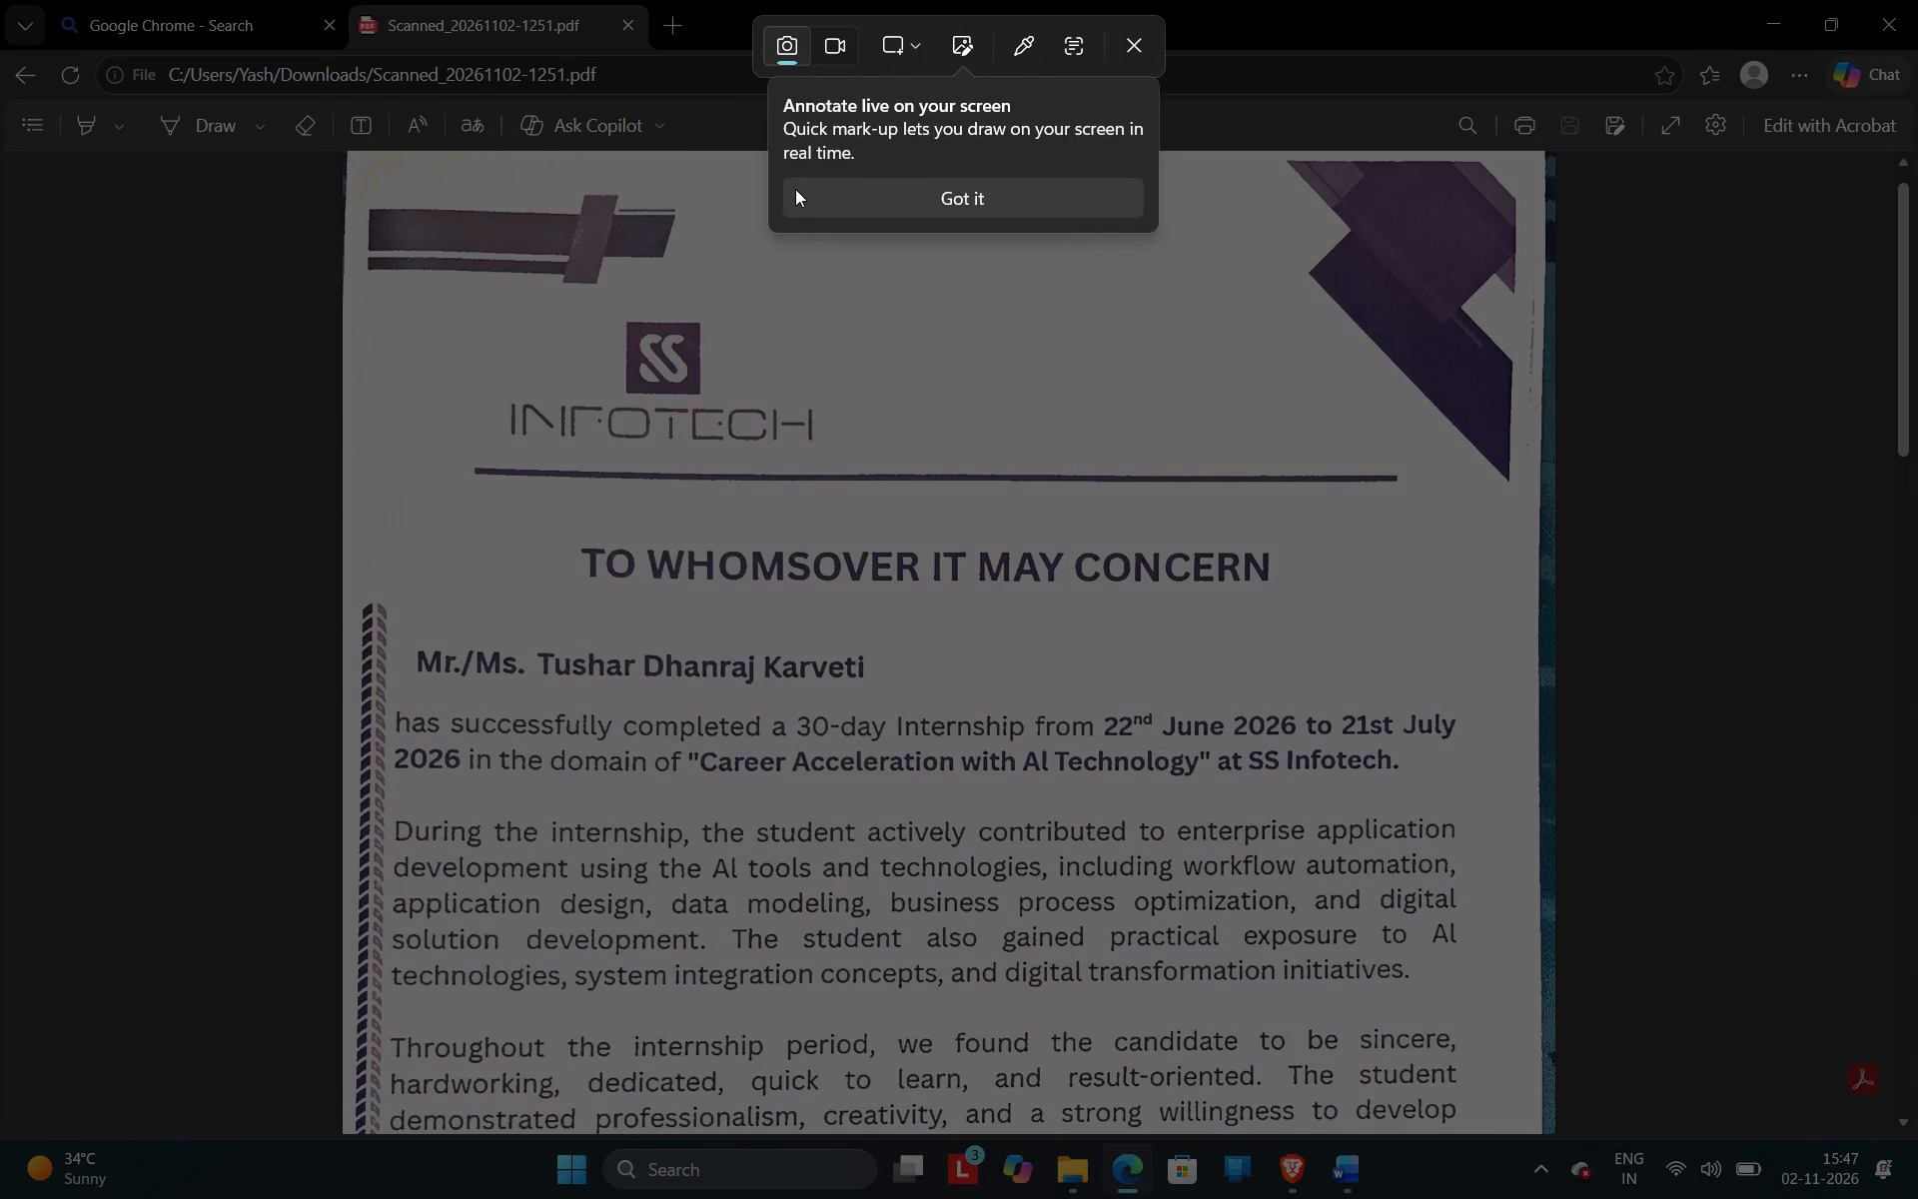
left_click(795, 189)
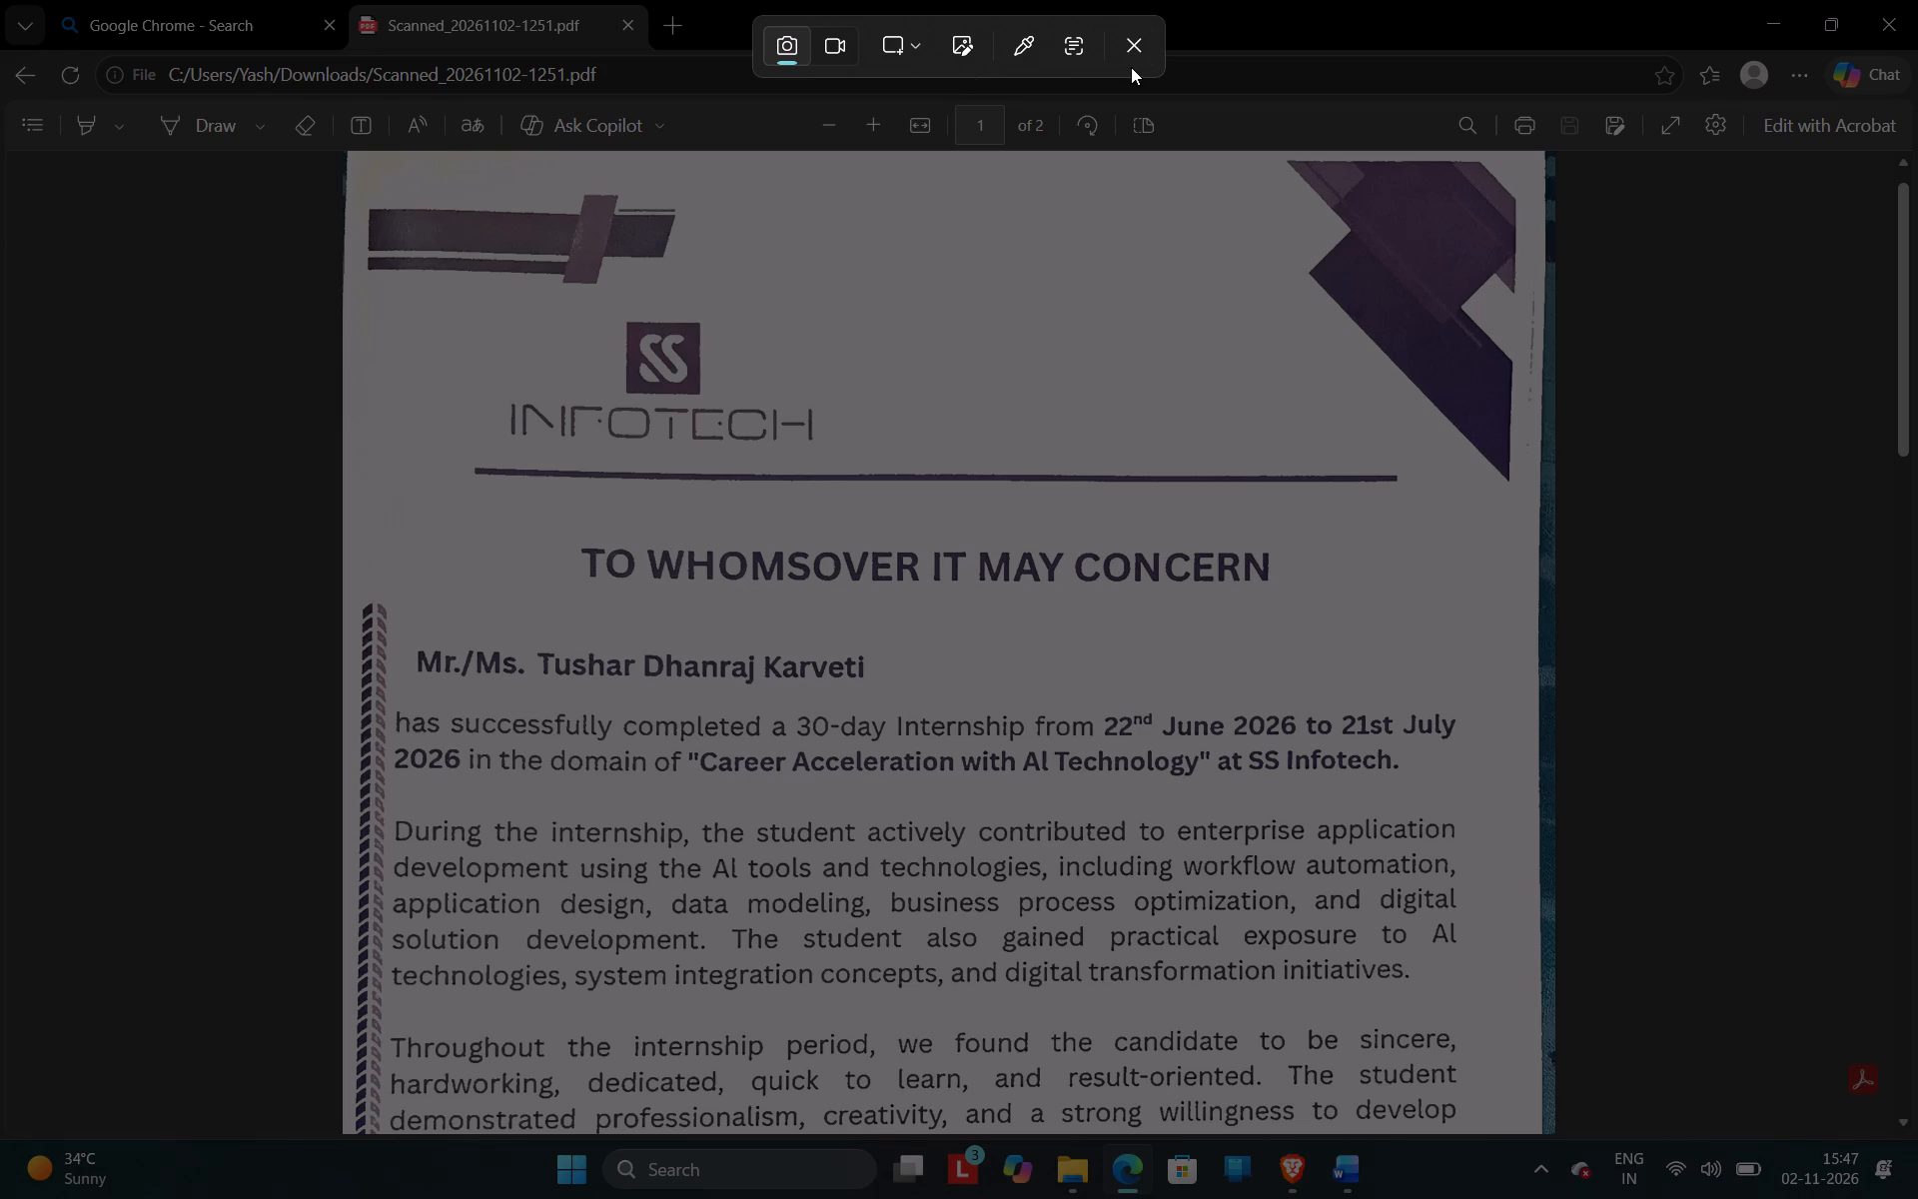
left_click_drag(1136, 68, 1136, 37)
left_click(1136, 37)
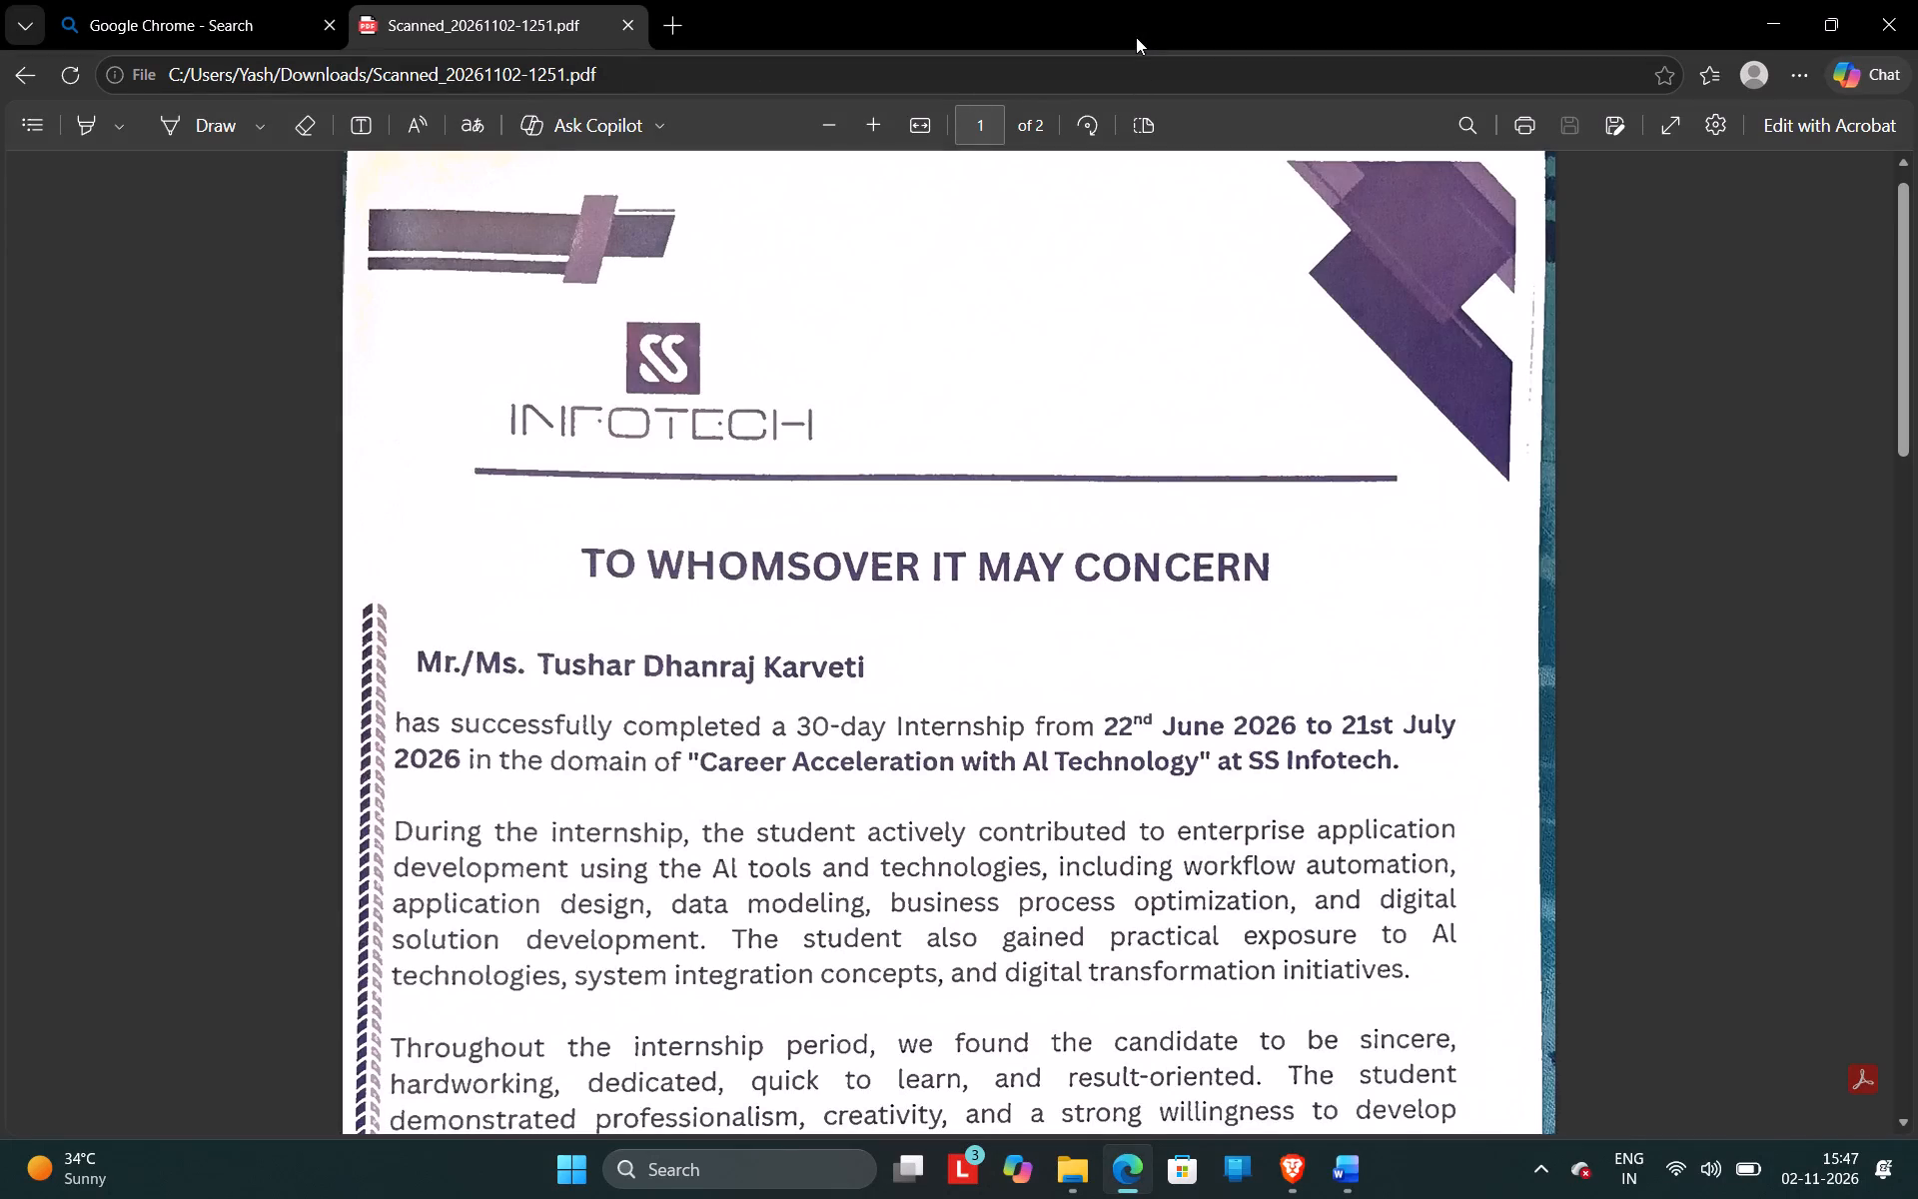
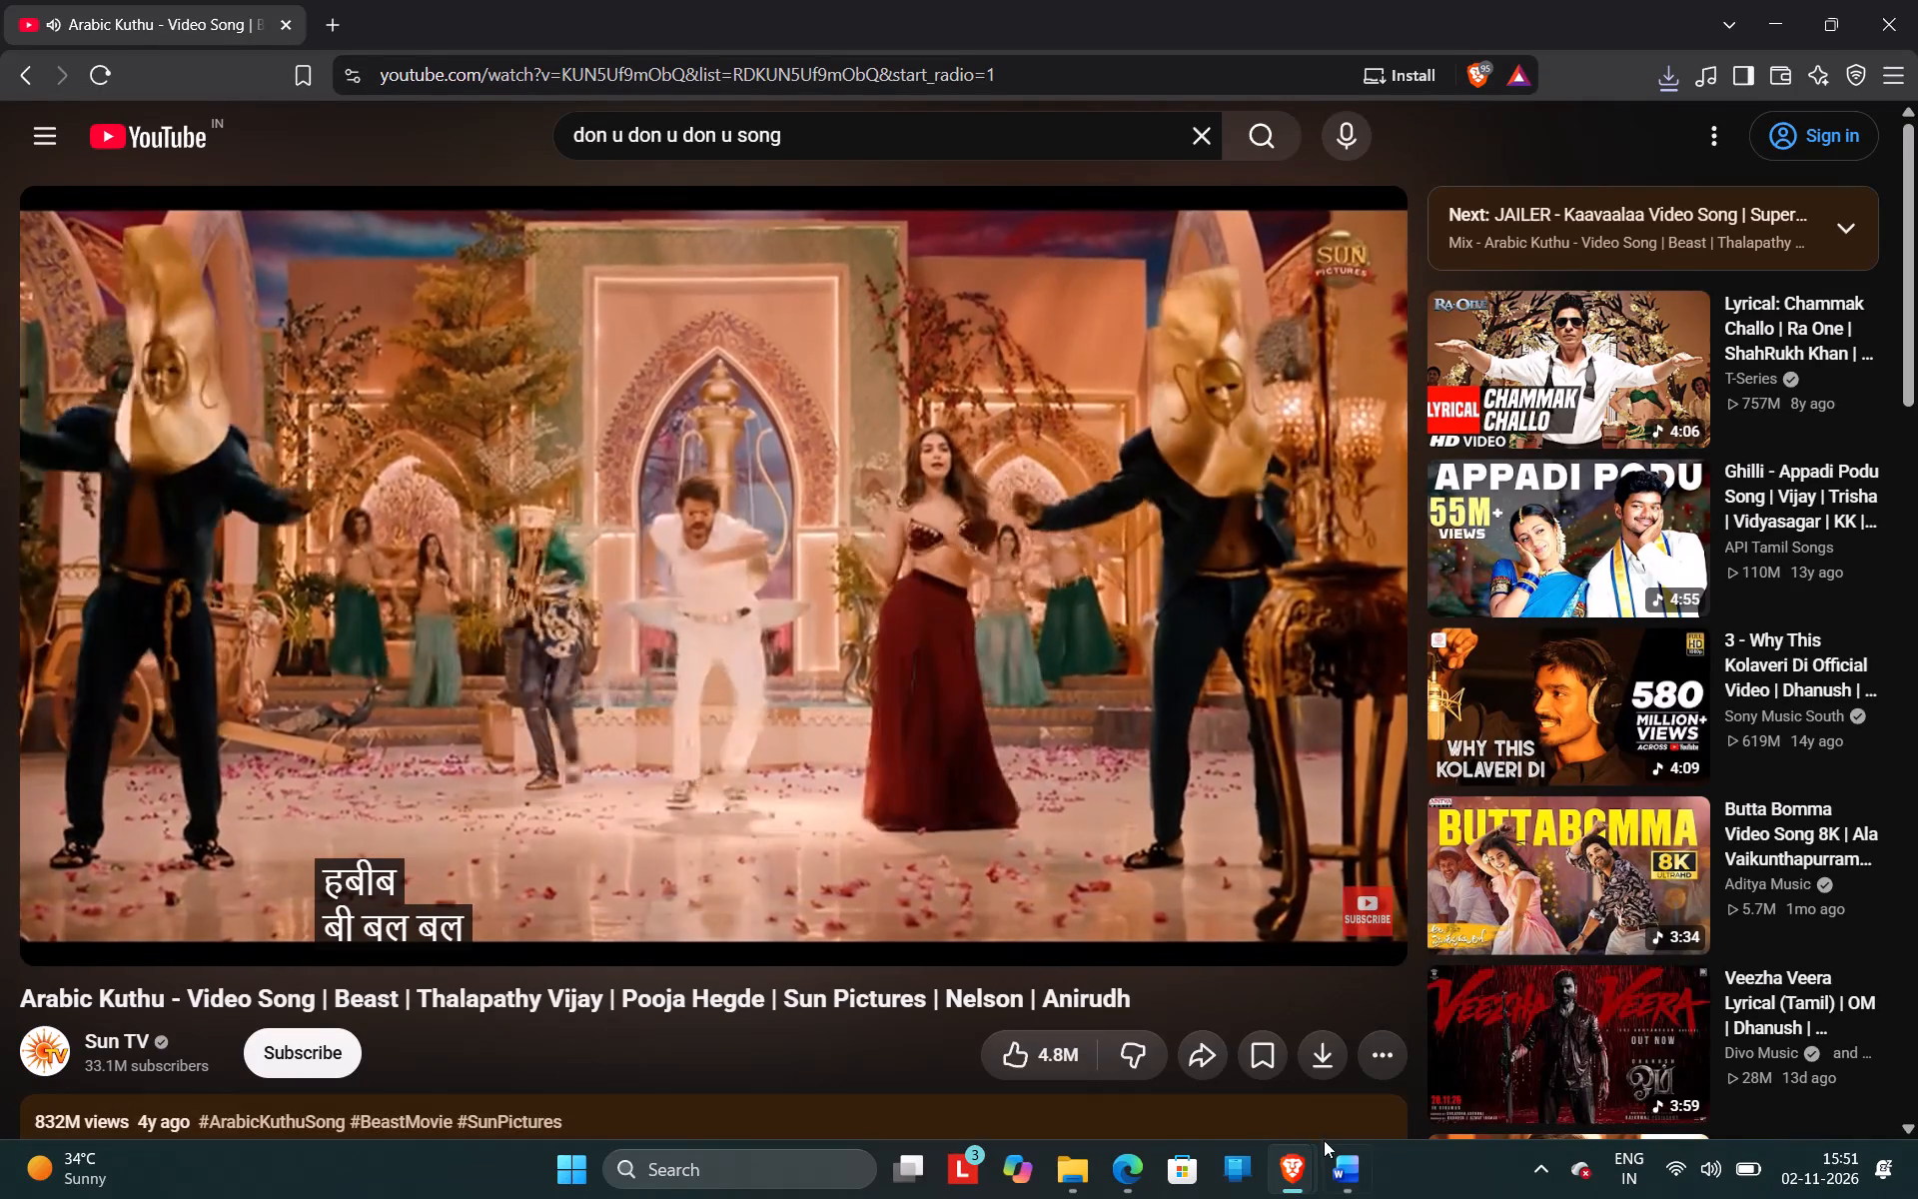
Return to the Word report and examine the Employer Feedback Form, the SIP report details and the index for remaining requirements.
left_click(1353, 1104)
scroll(1302, 820, "up", 2)
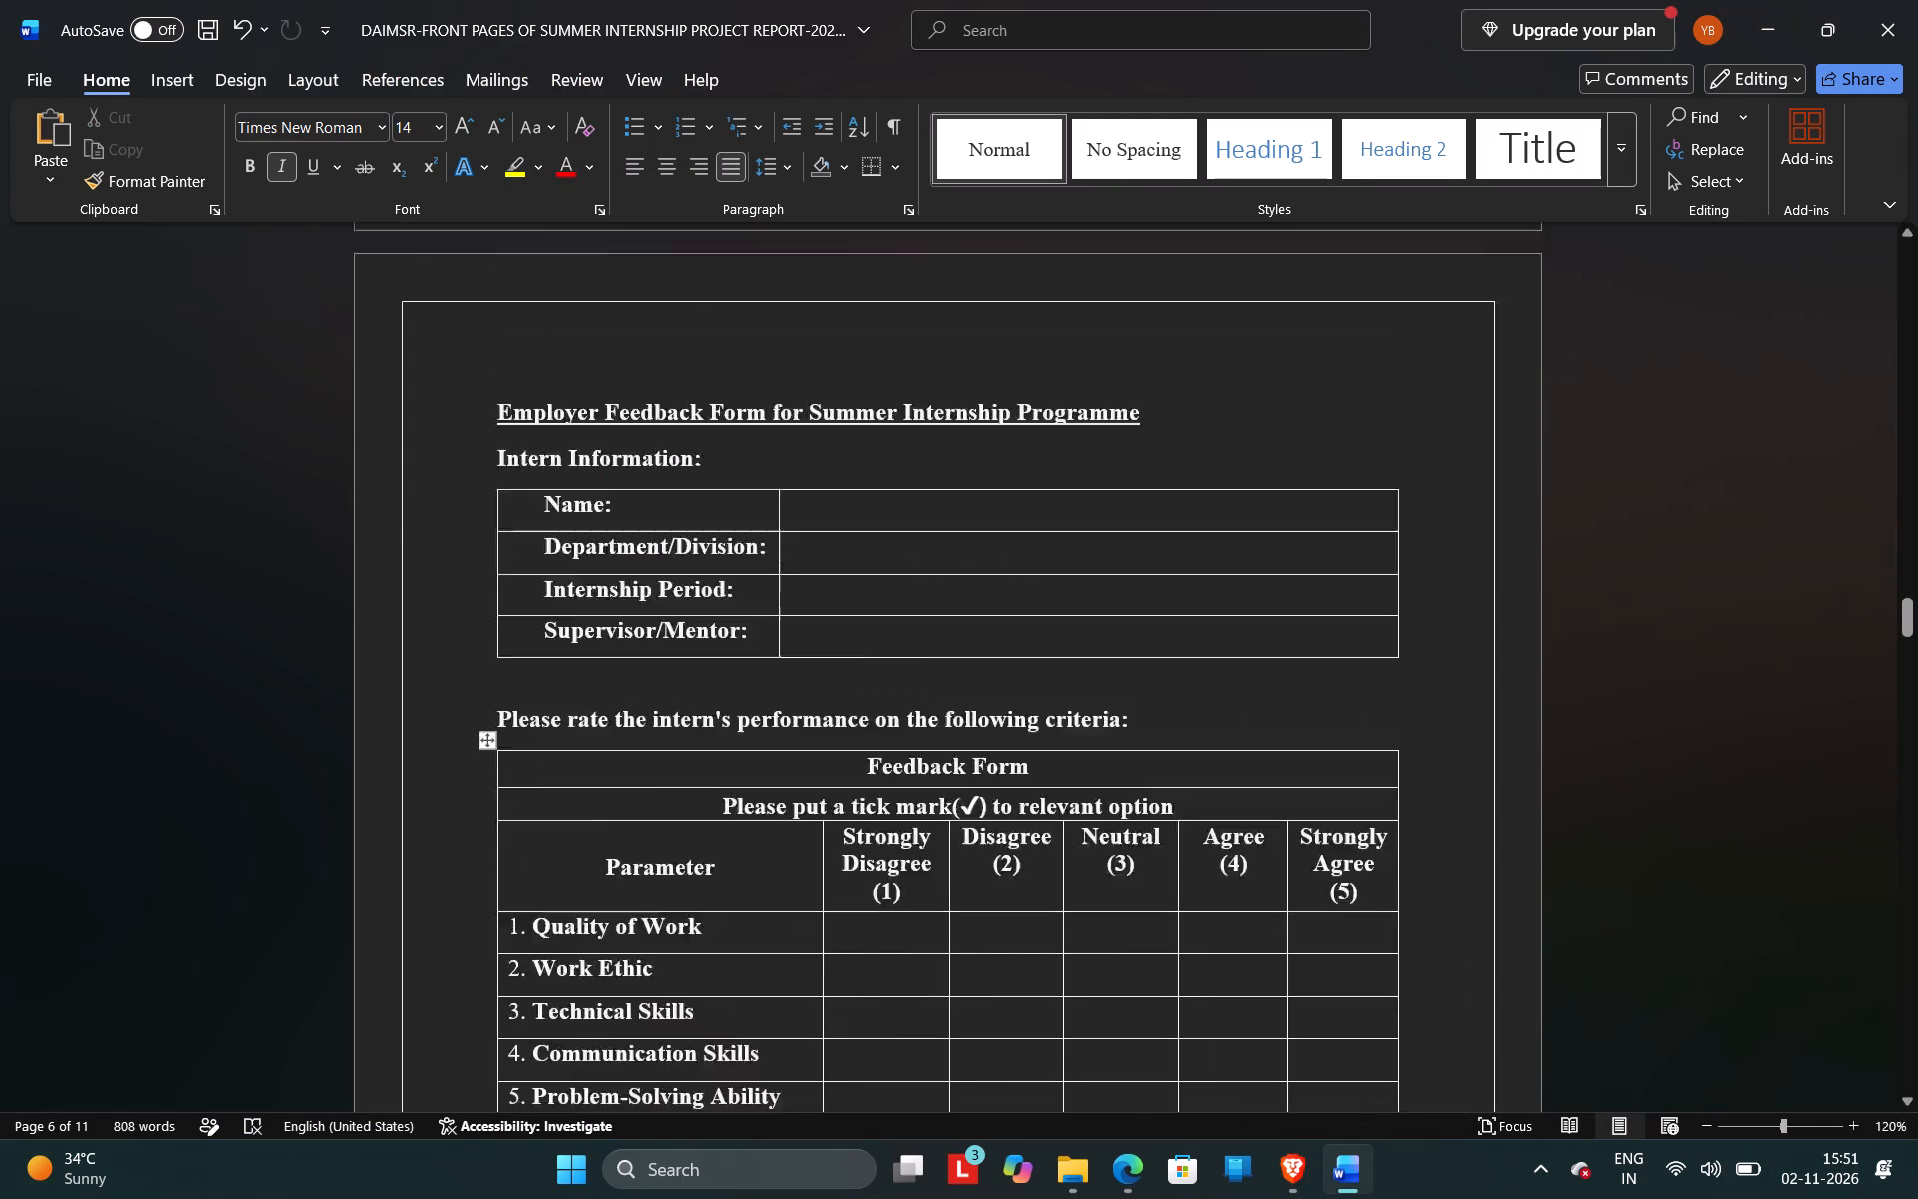
scroll(1302, 820, "up", 8)
scroll(1302, 820, "down", 5)
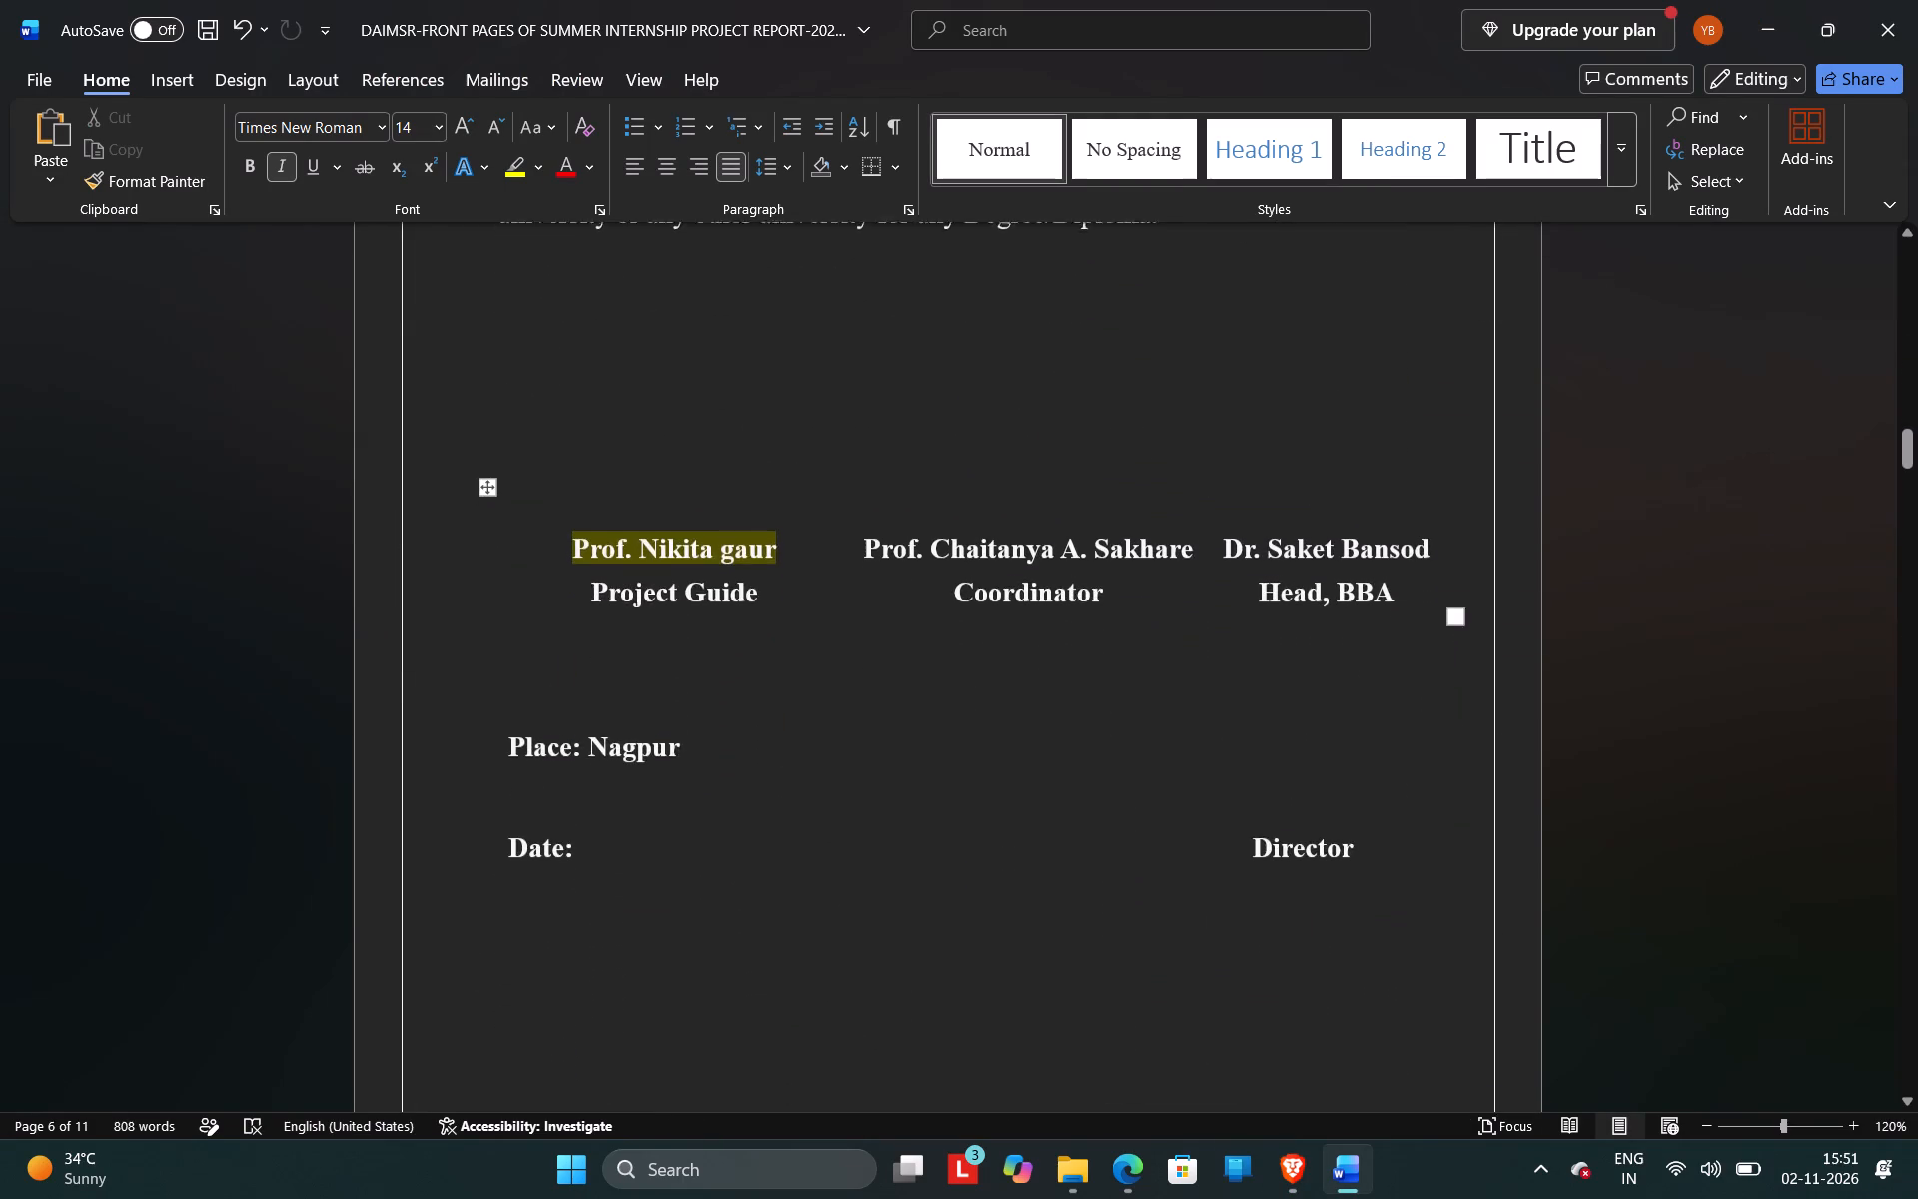
scroll(1302, 820, "down", 10)
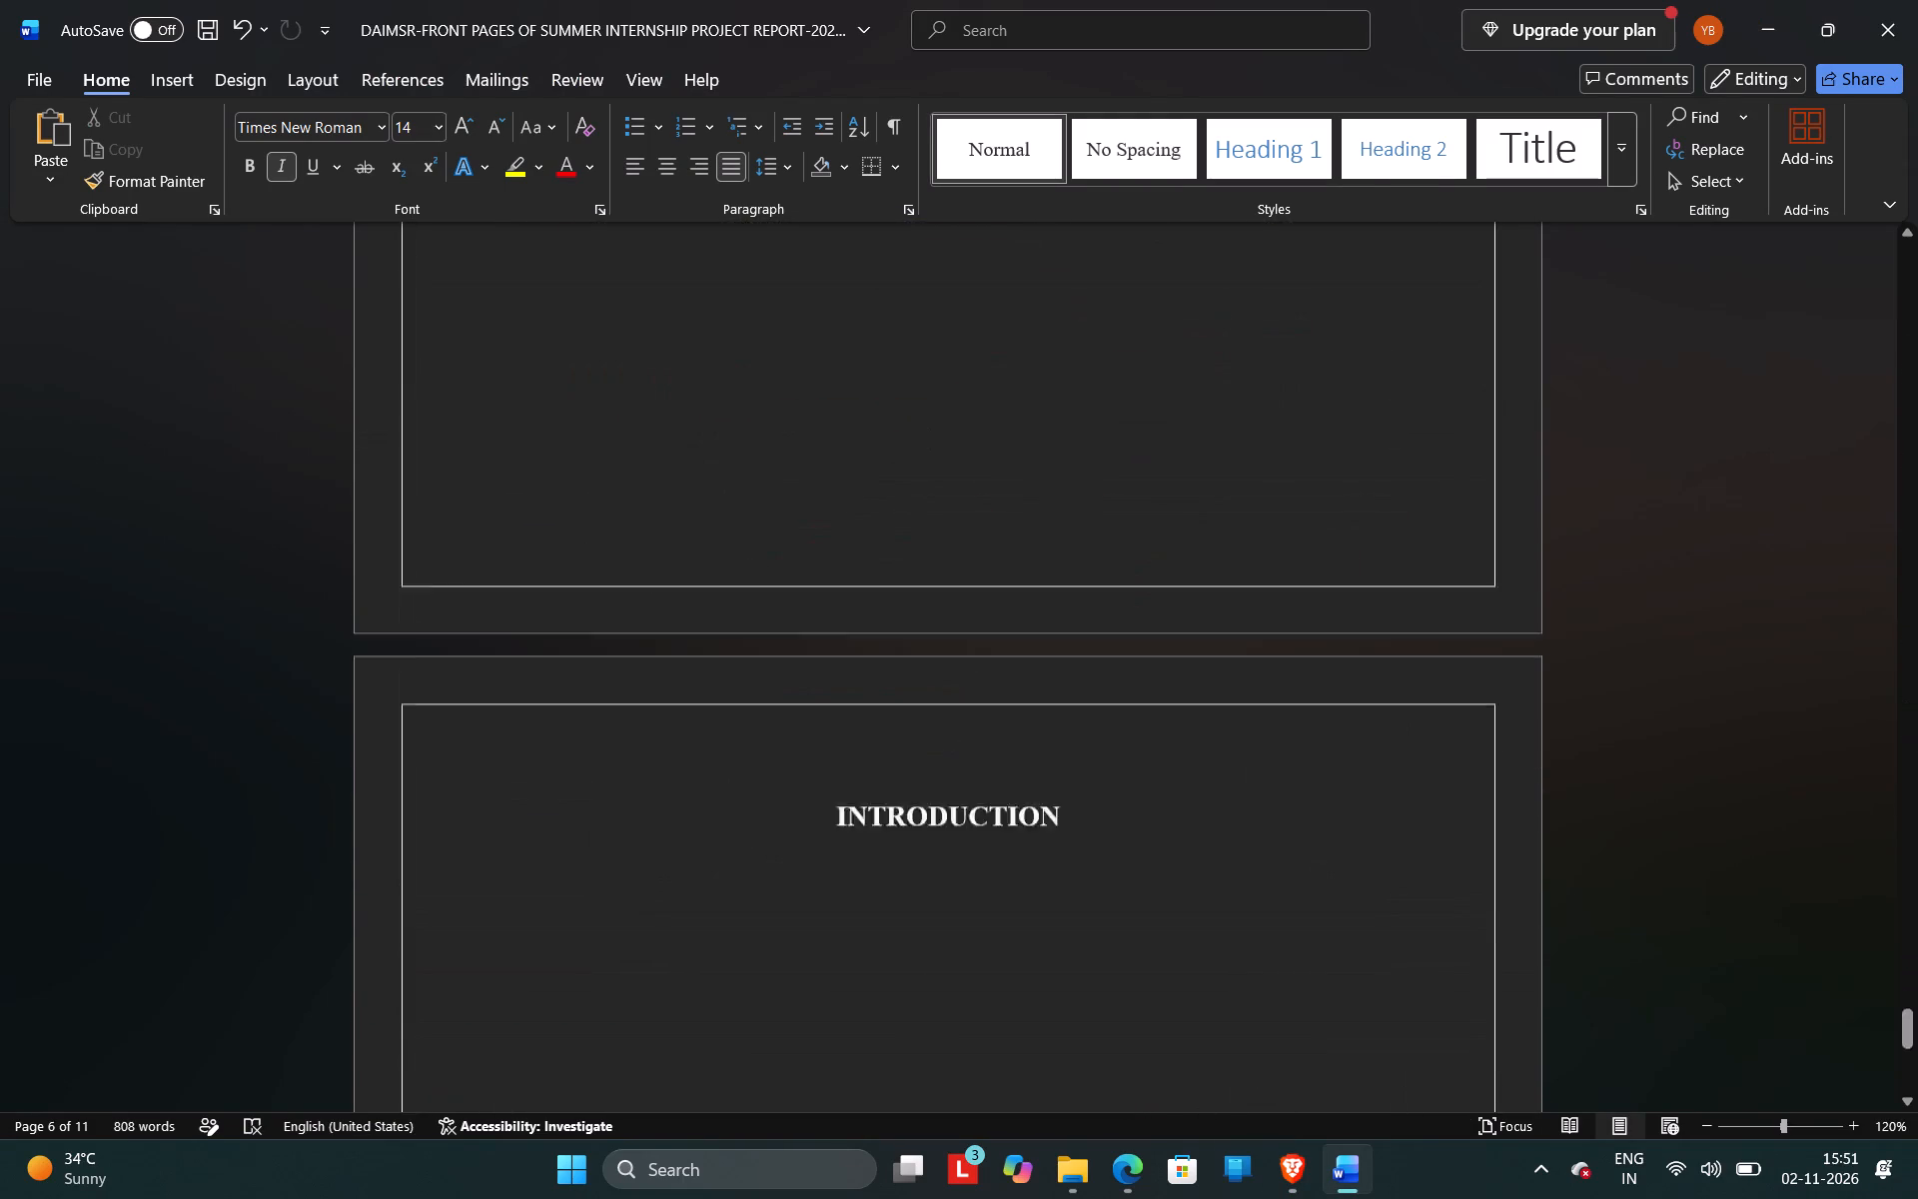
scroll(1302, 820, "down", 2)
scroll(1302, 820, "up", 6)
scroll(1302, 820, "up", 17)
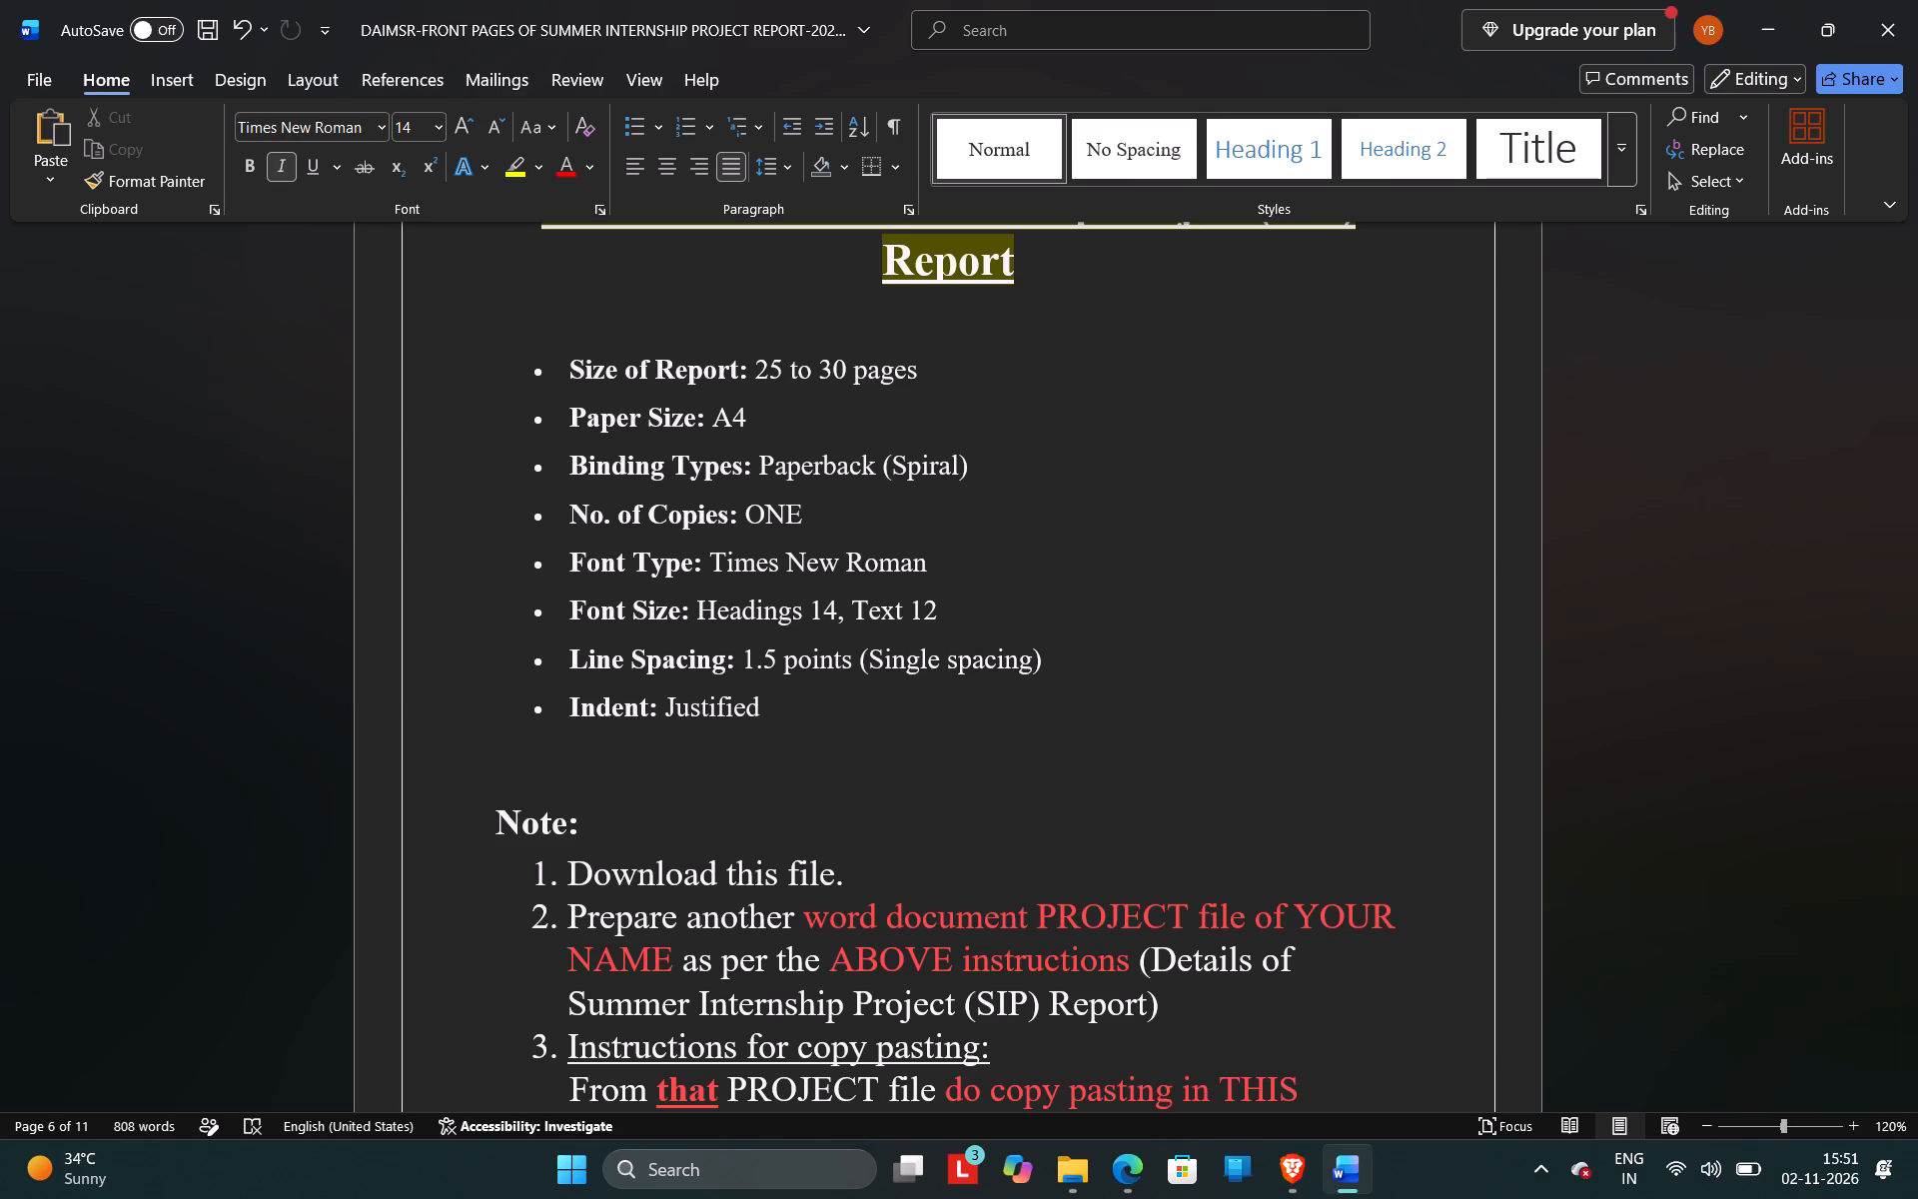
scroll(1302, 820, "up", 3)
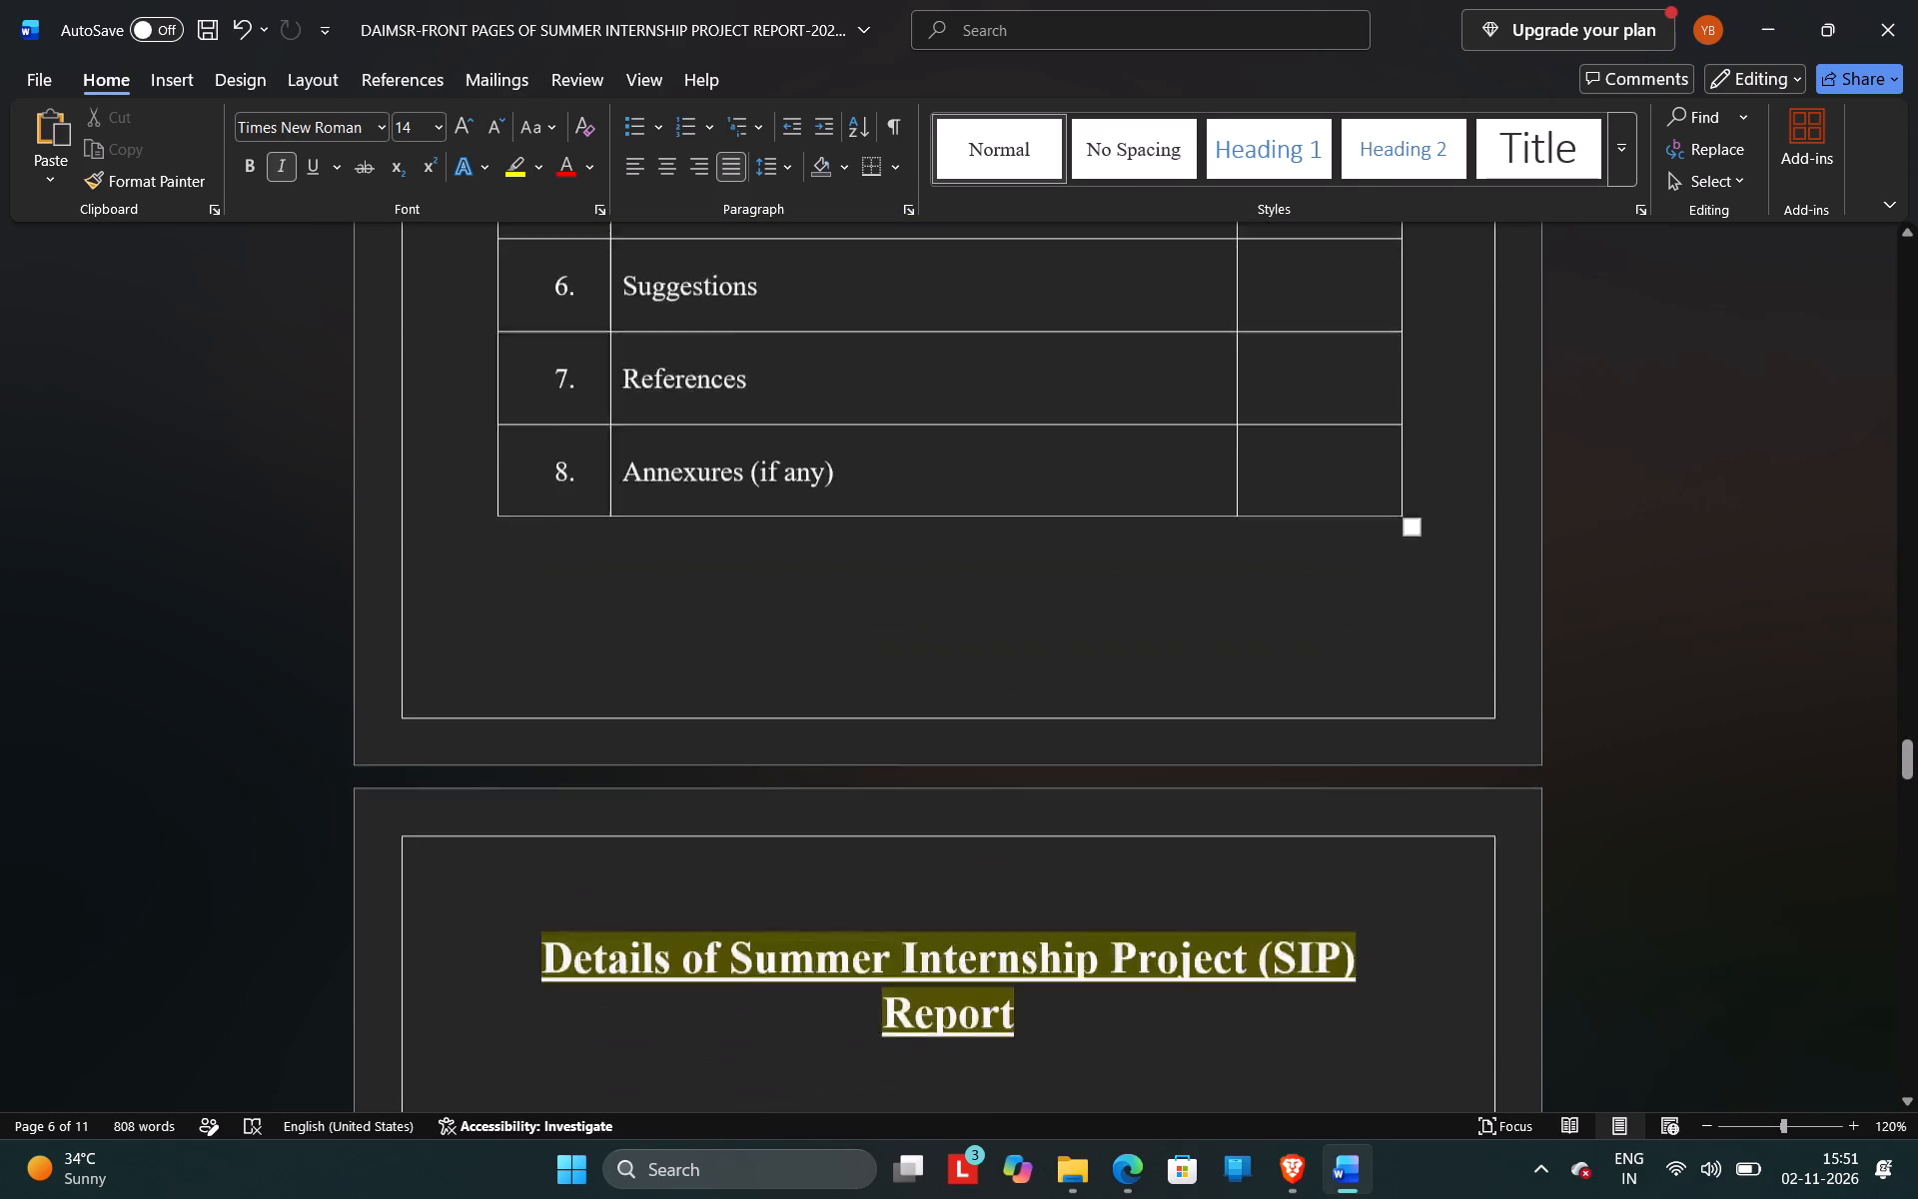
scroll(1302, 820, "up", 6)
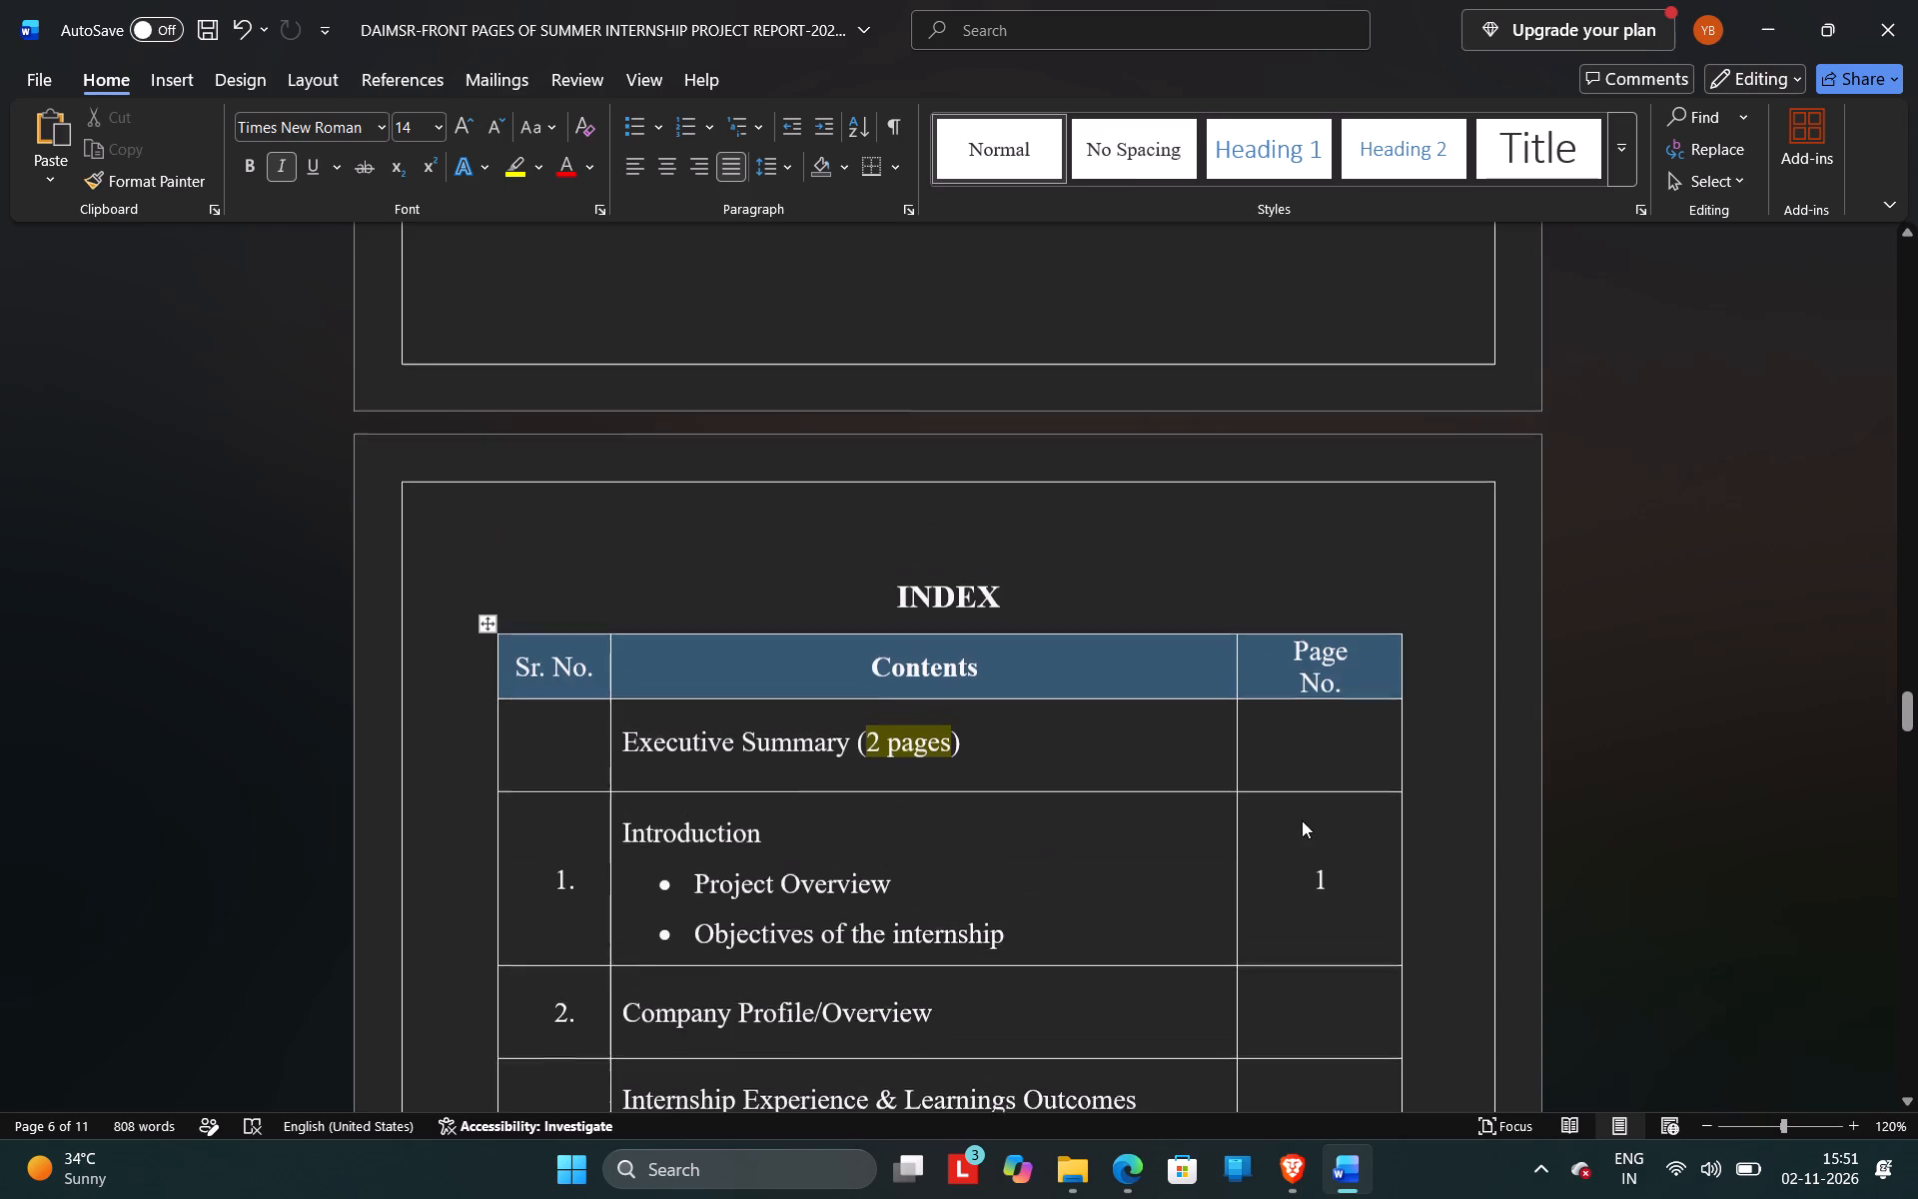
Recheck the feedback form, Acknowledgement, index and report notes, finishing at the Details of Summer Internship Project (SIP) Report page.
scroll(1302, 820, "up", 2)
scroll(1302, 820, "right", 3)
scroll(1302, 820, "up", 1)
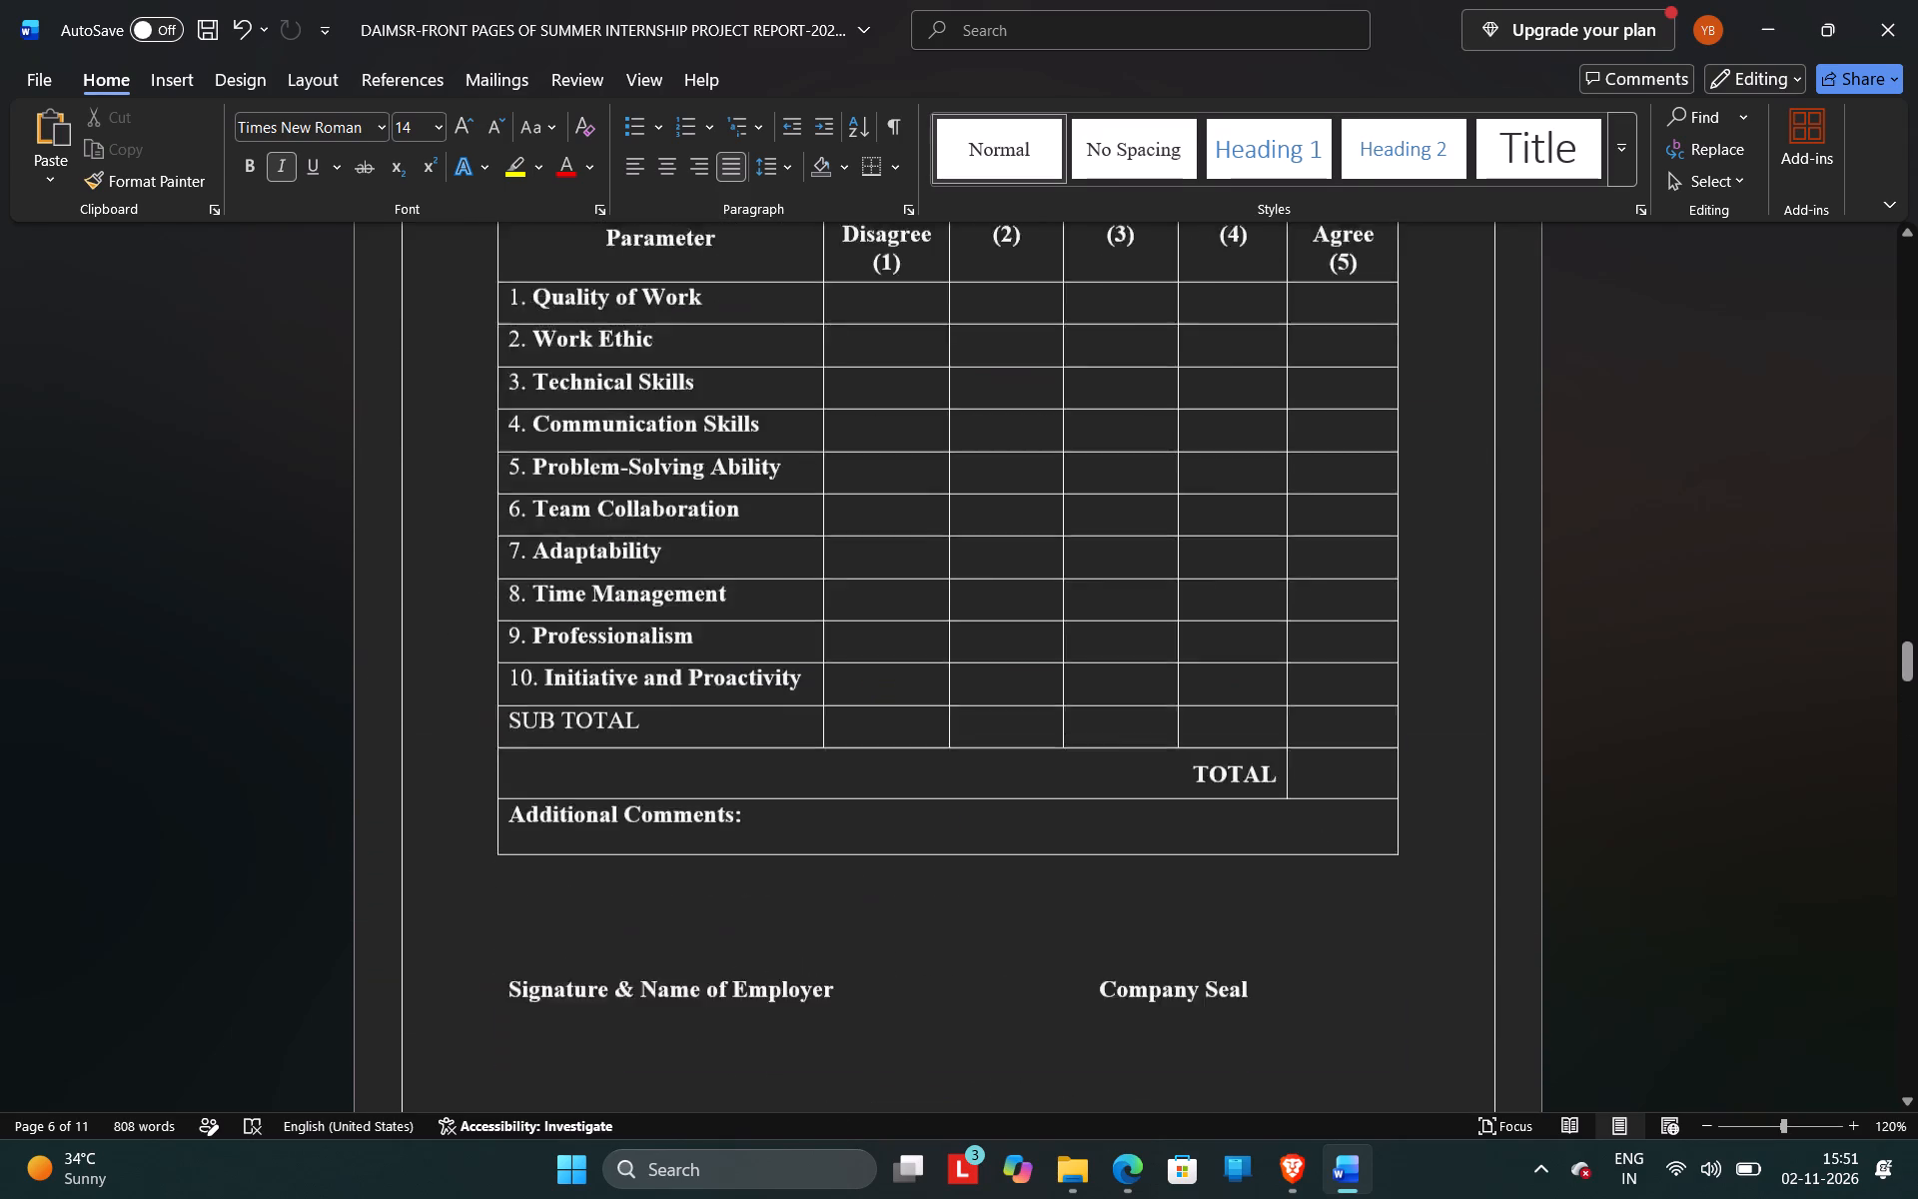
scroll(1302, 820, "up", 4)
scroll(1302, 820, "down", 1)
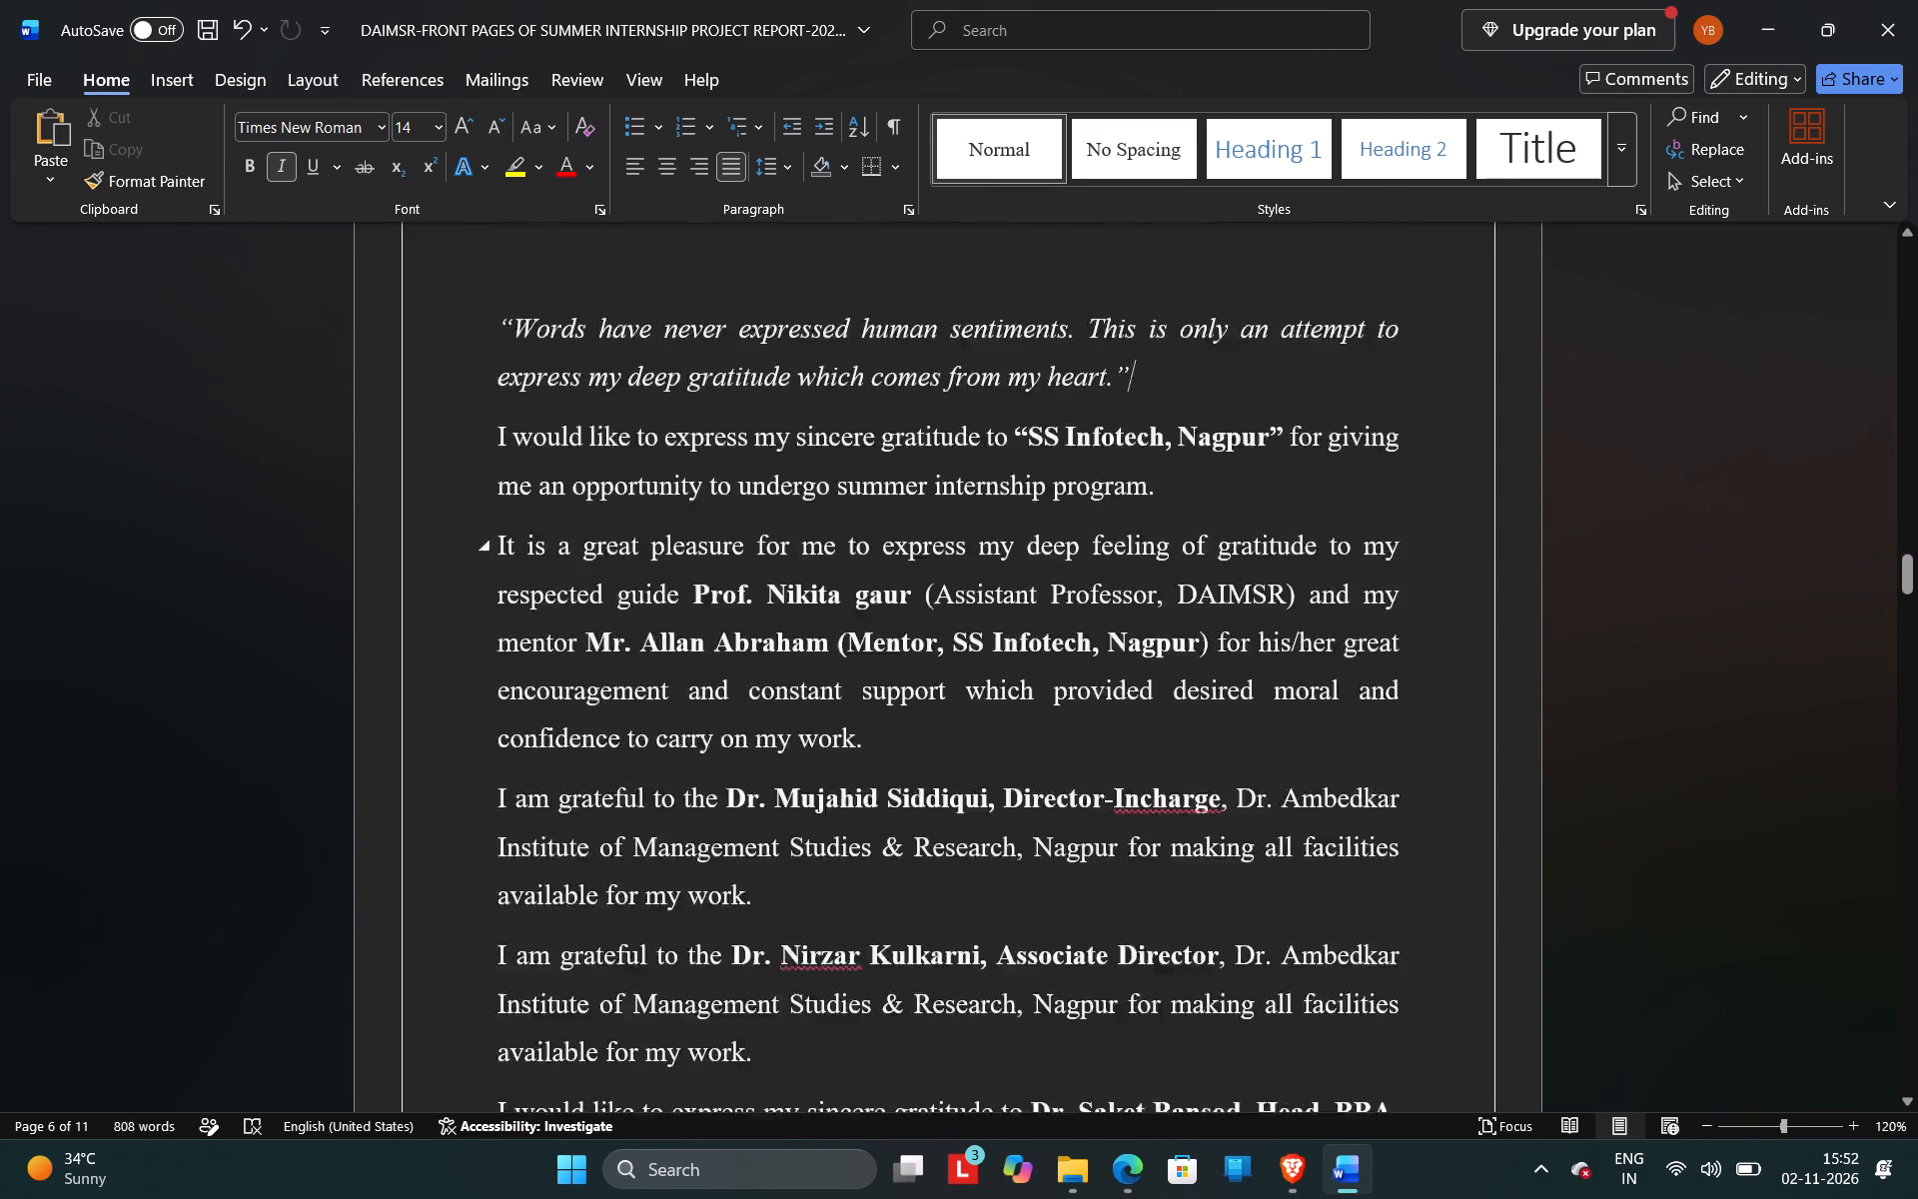
scroll(1302, 820, "down", 15)
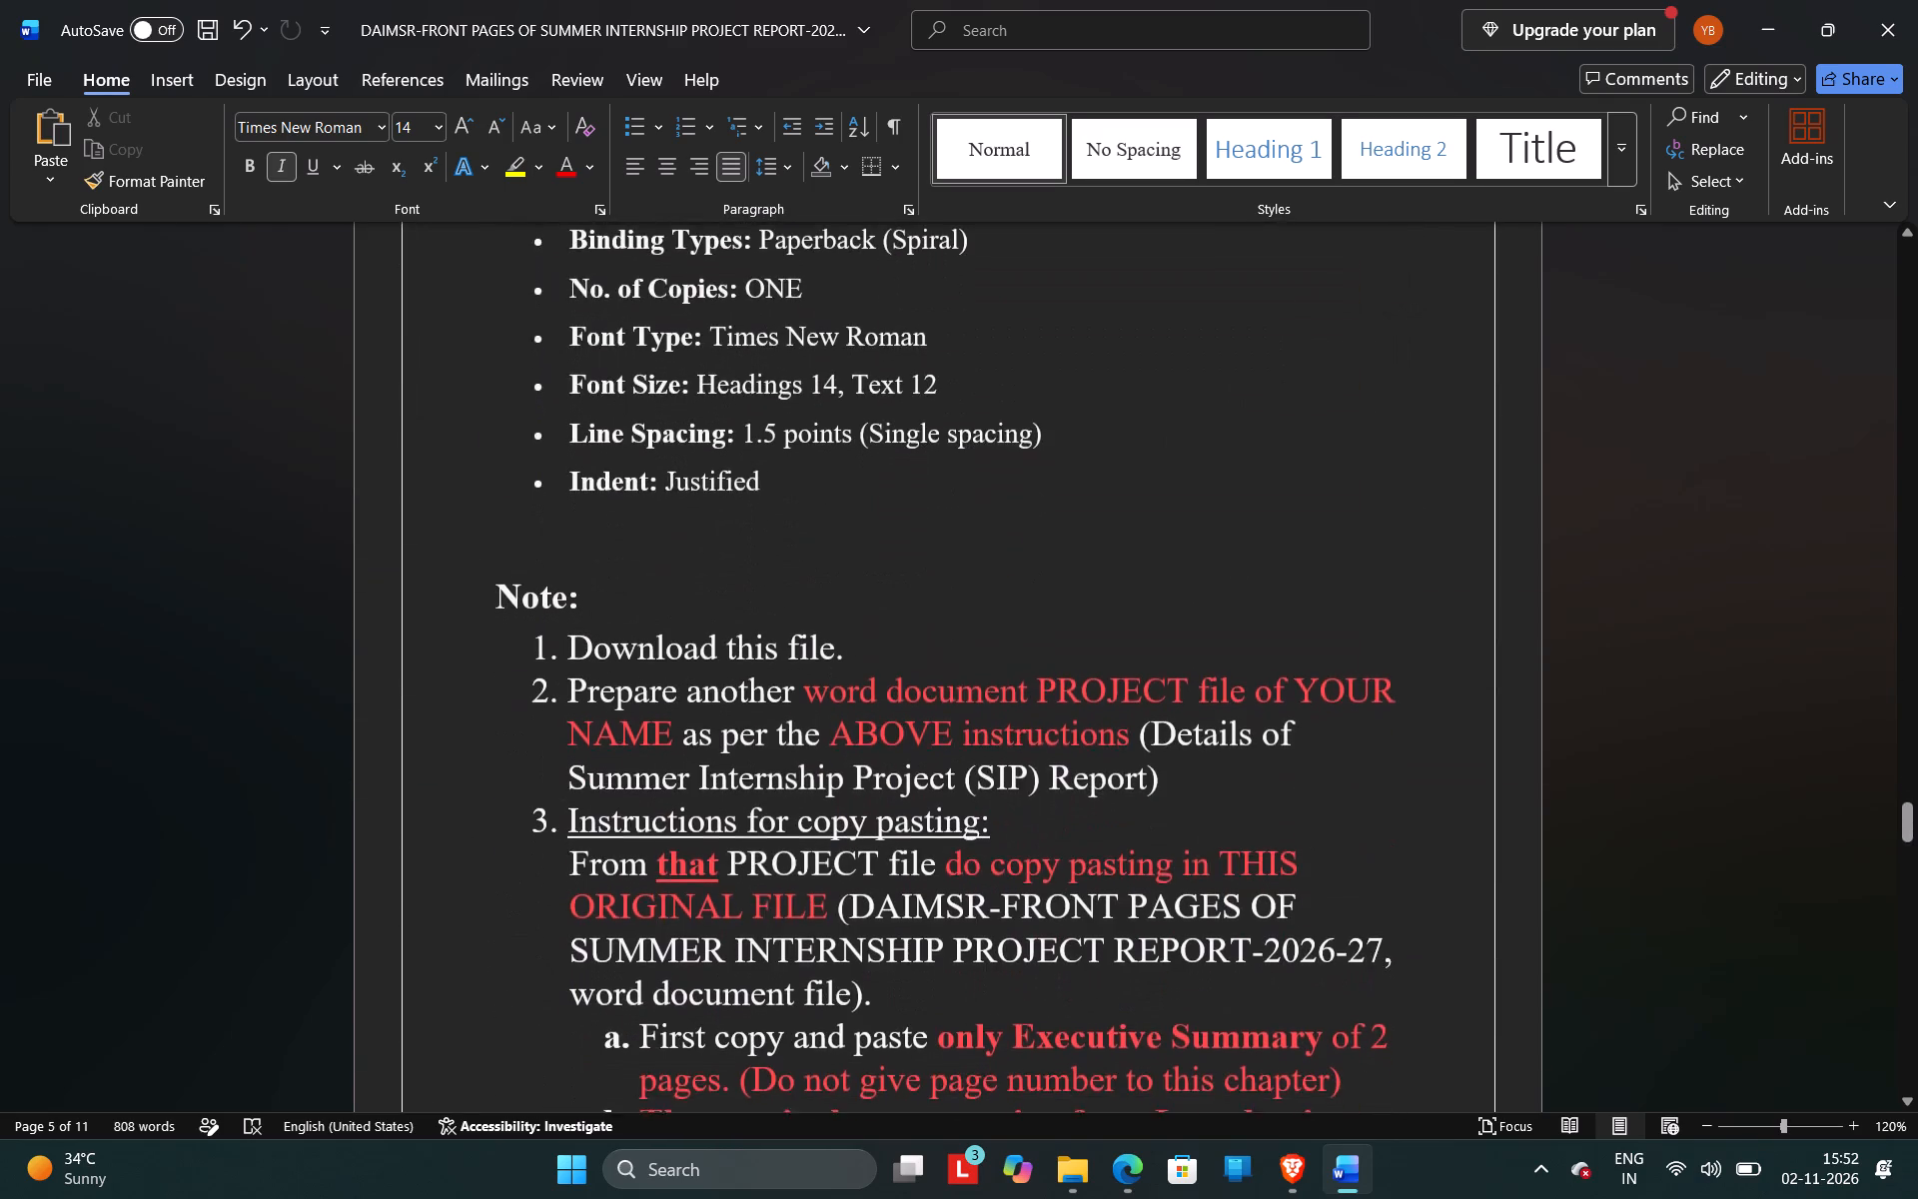
scroll(1302, 820, "down", 6)
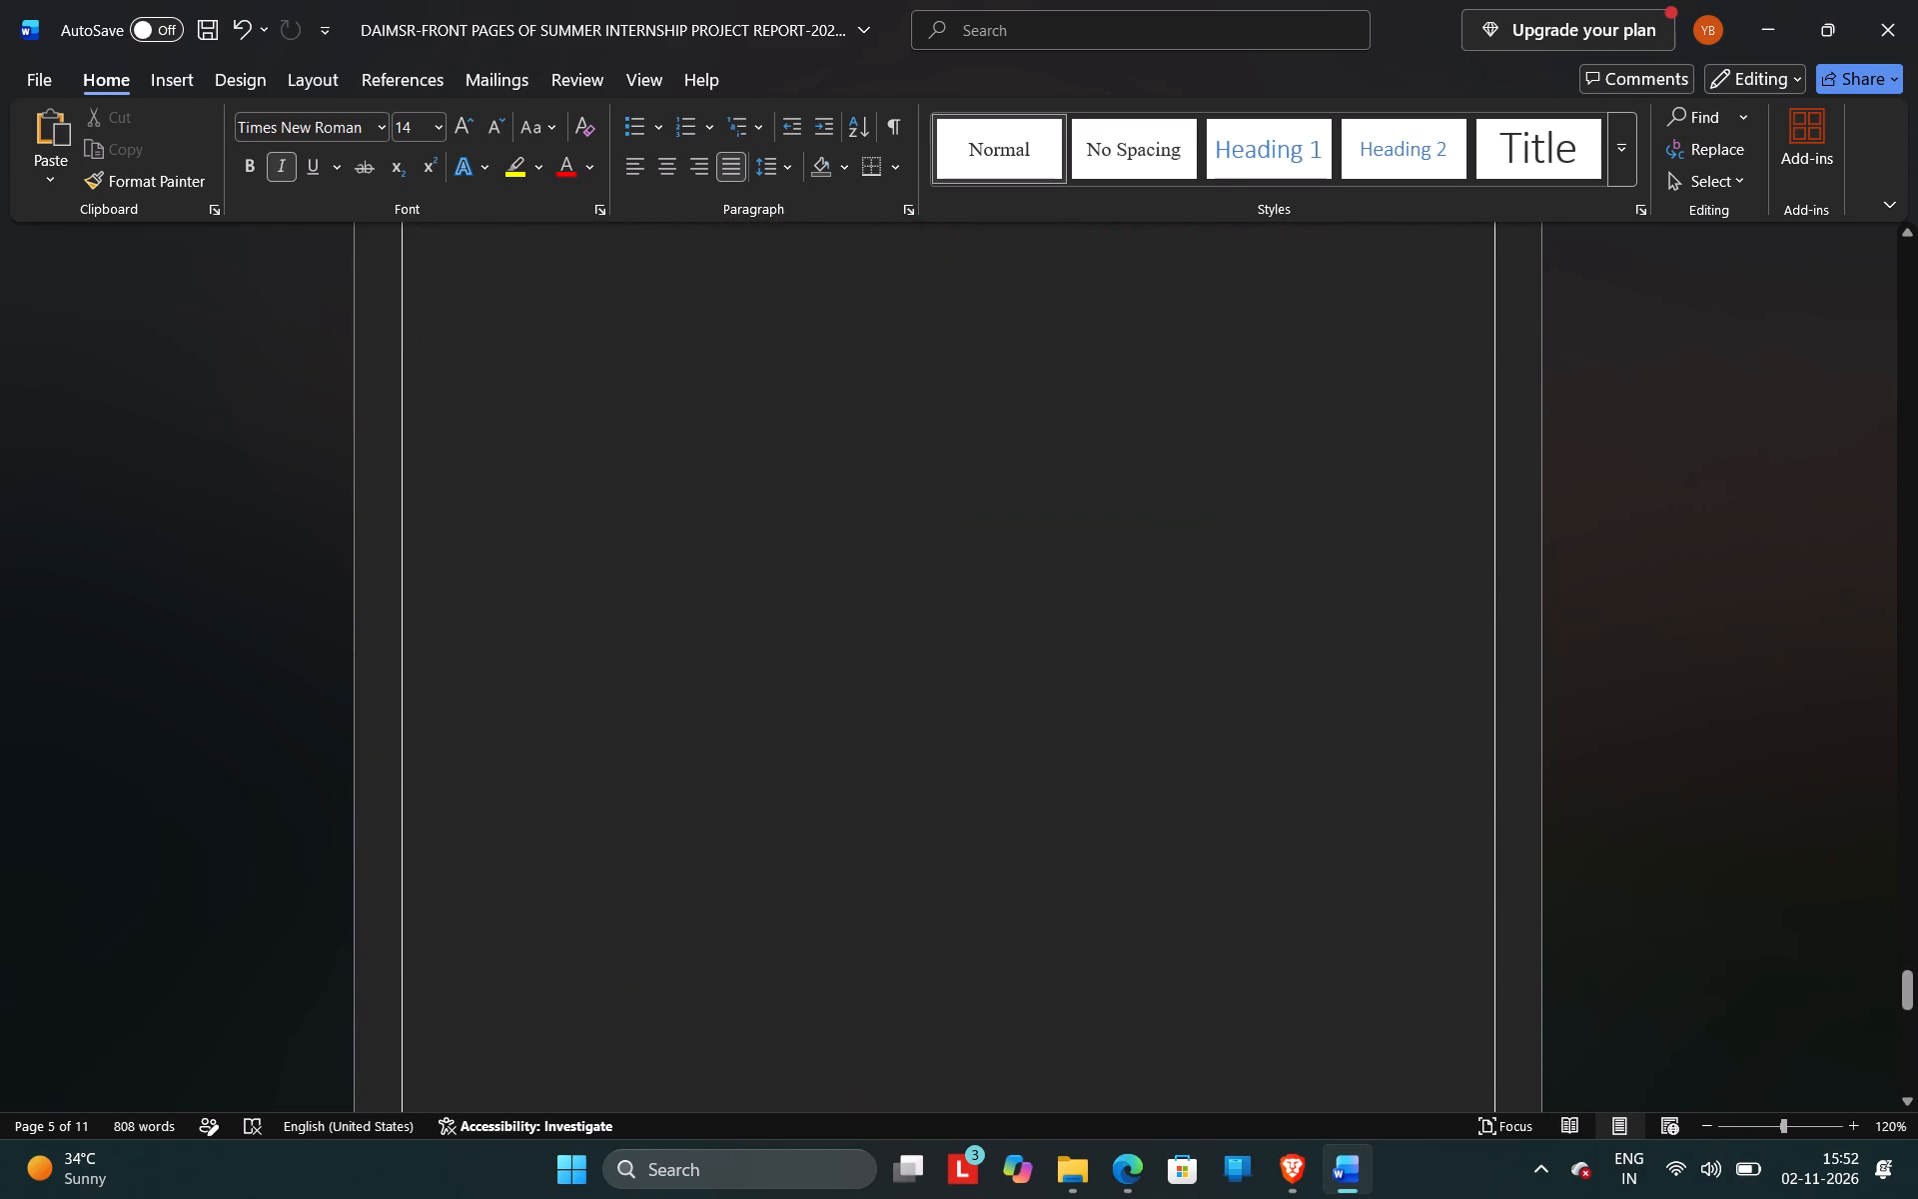
scroll(1302, 820, "up", 10)
scroll(1302, 820, "down", 2)
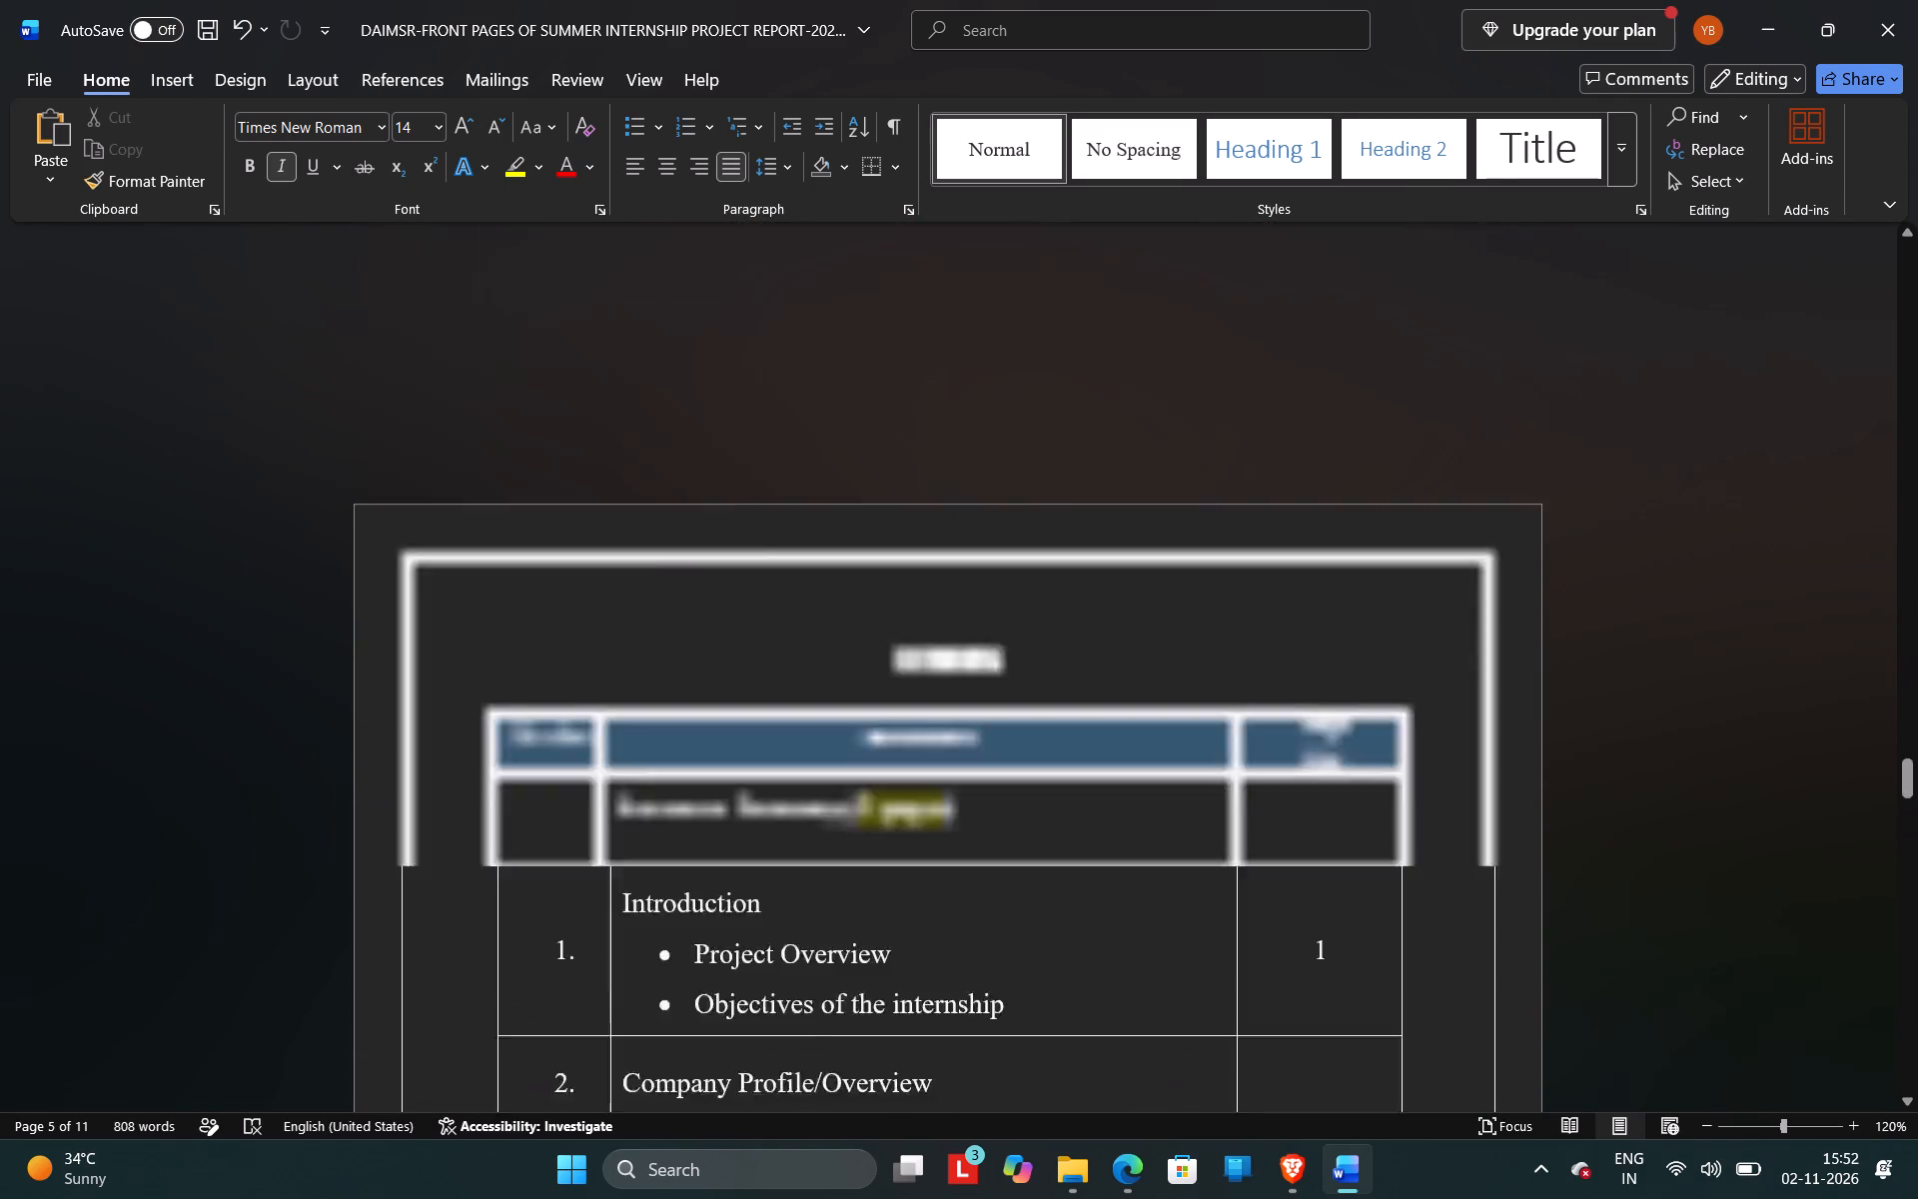
scroll(1302, 820, "down", 1)
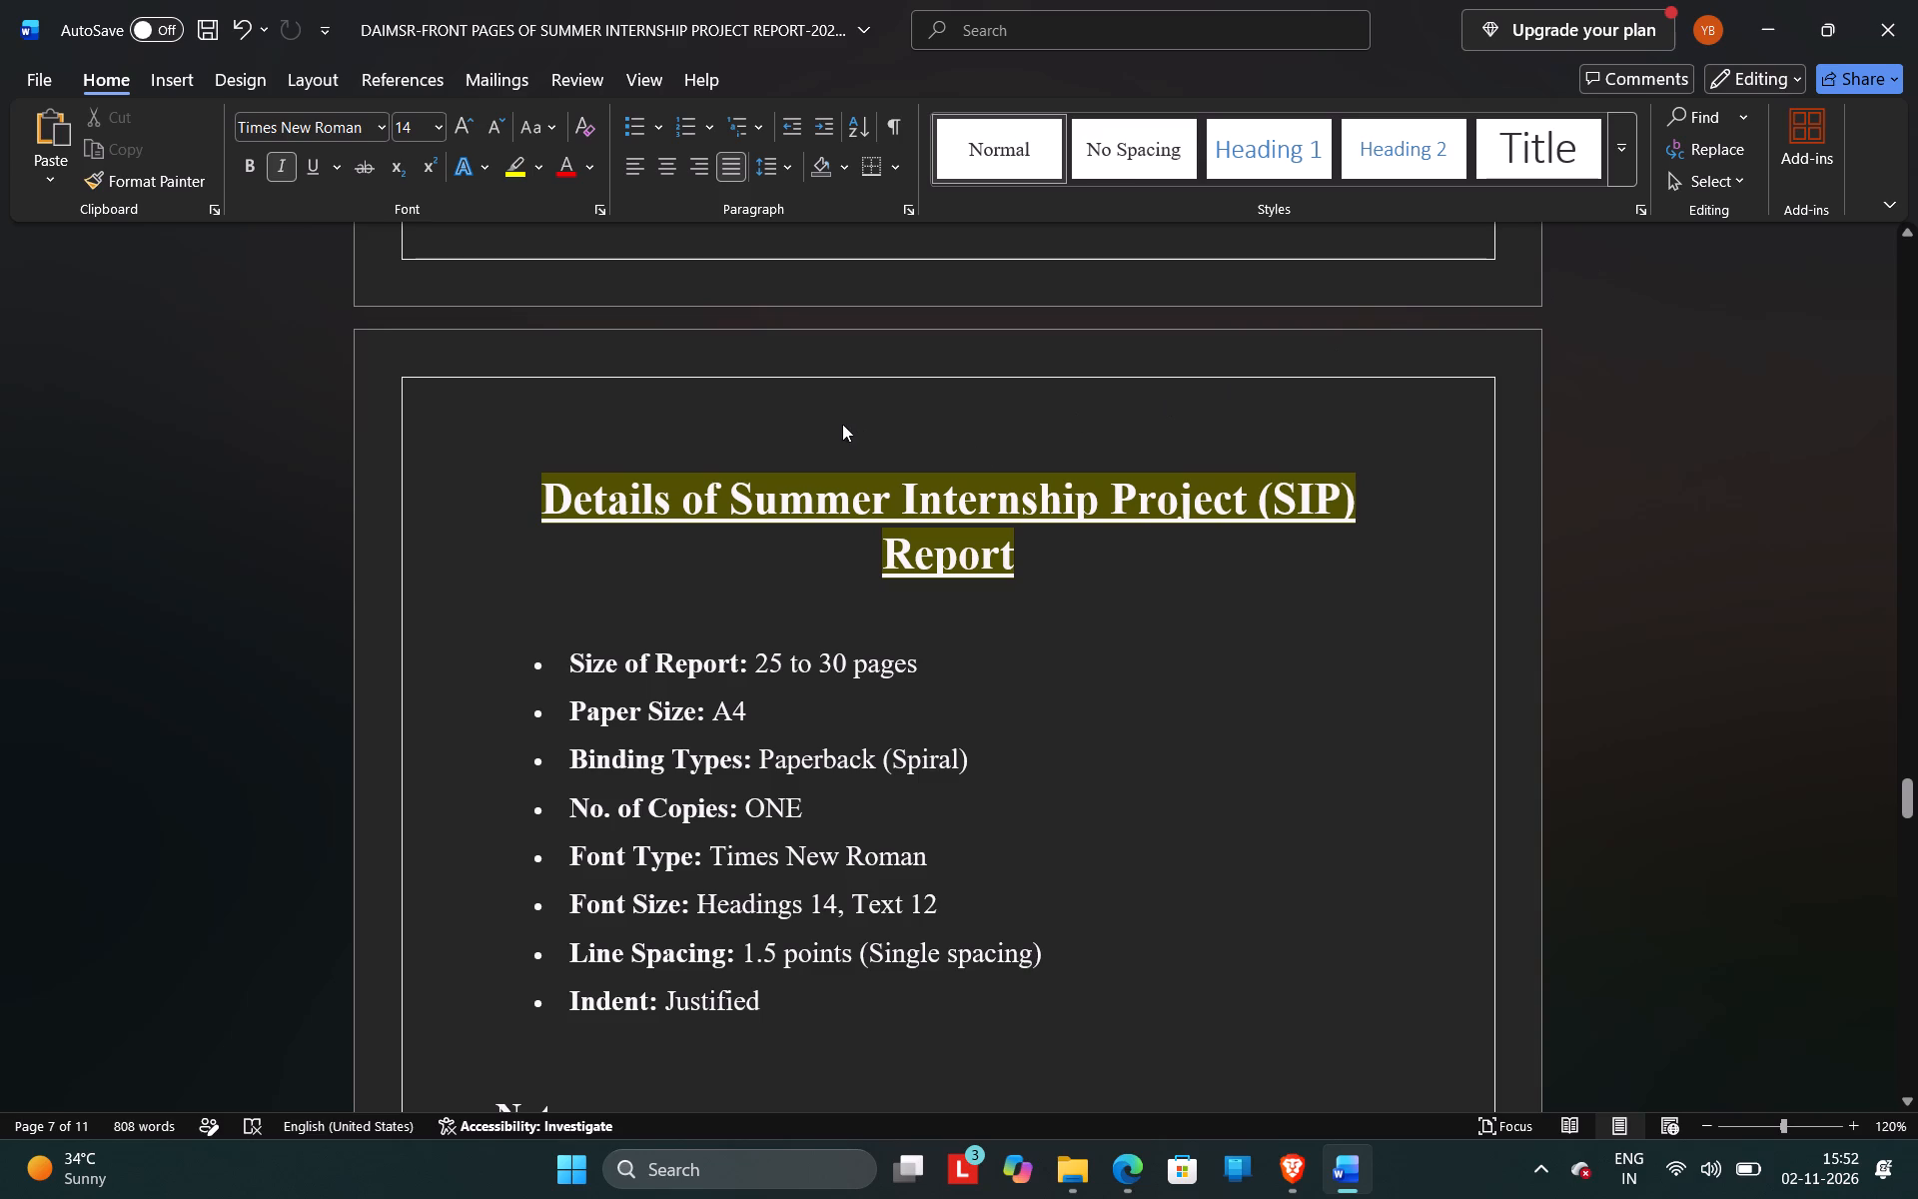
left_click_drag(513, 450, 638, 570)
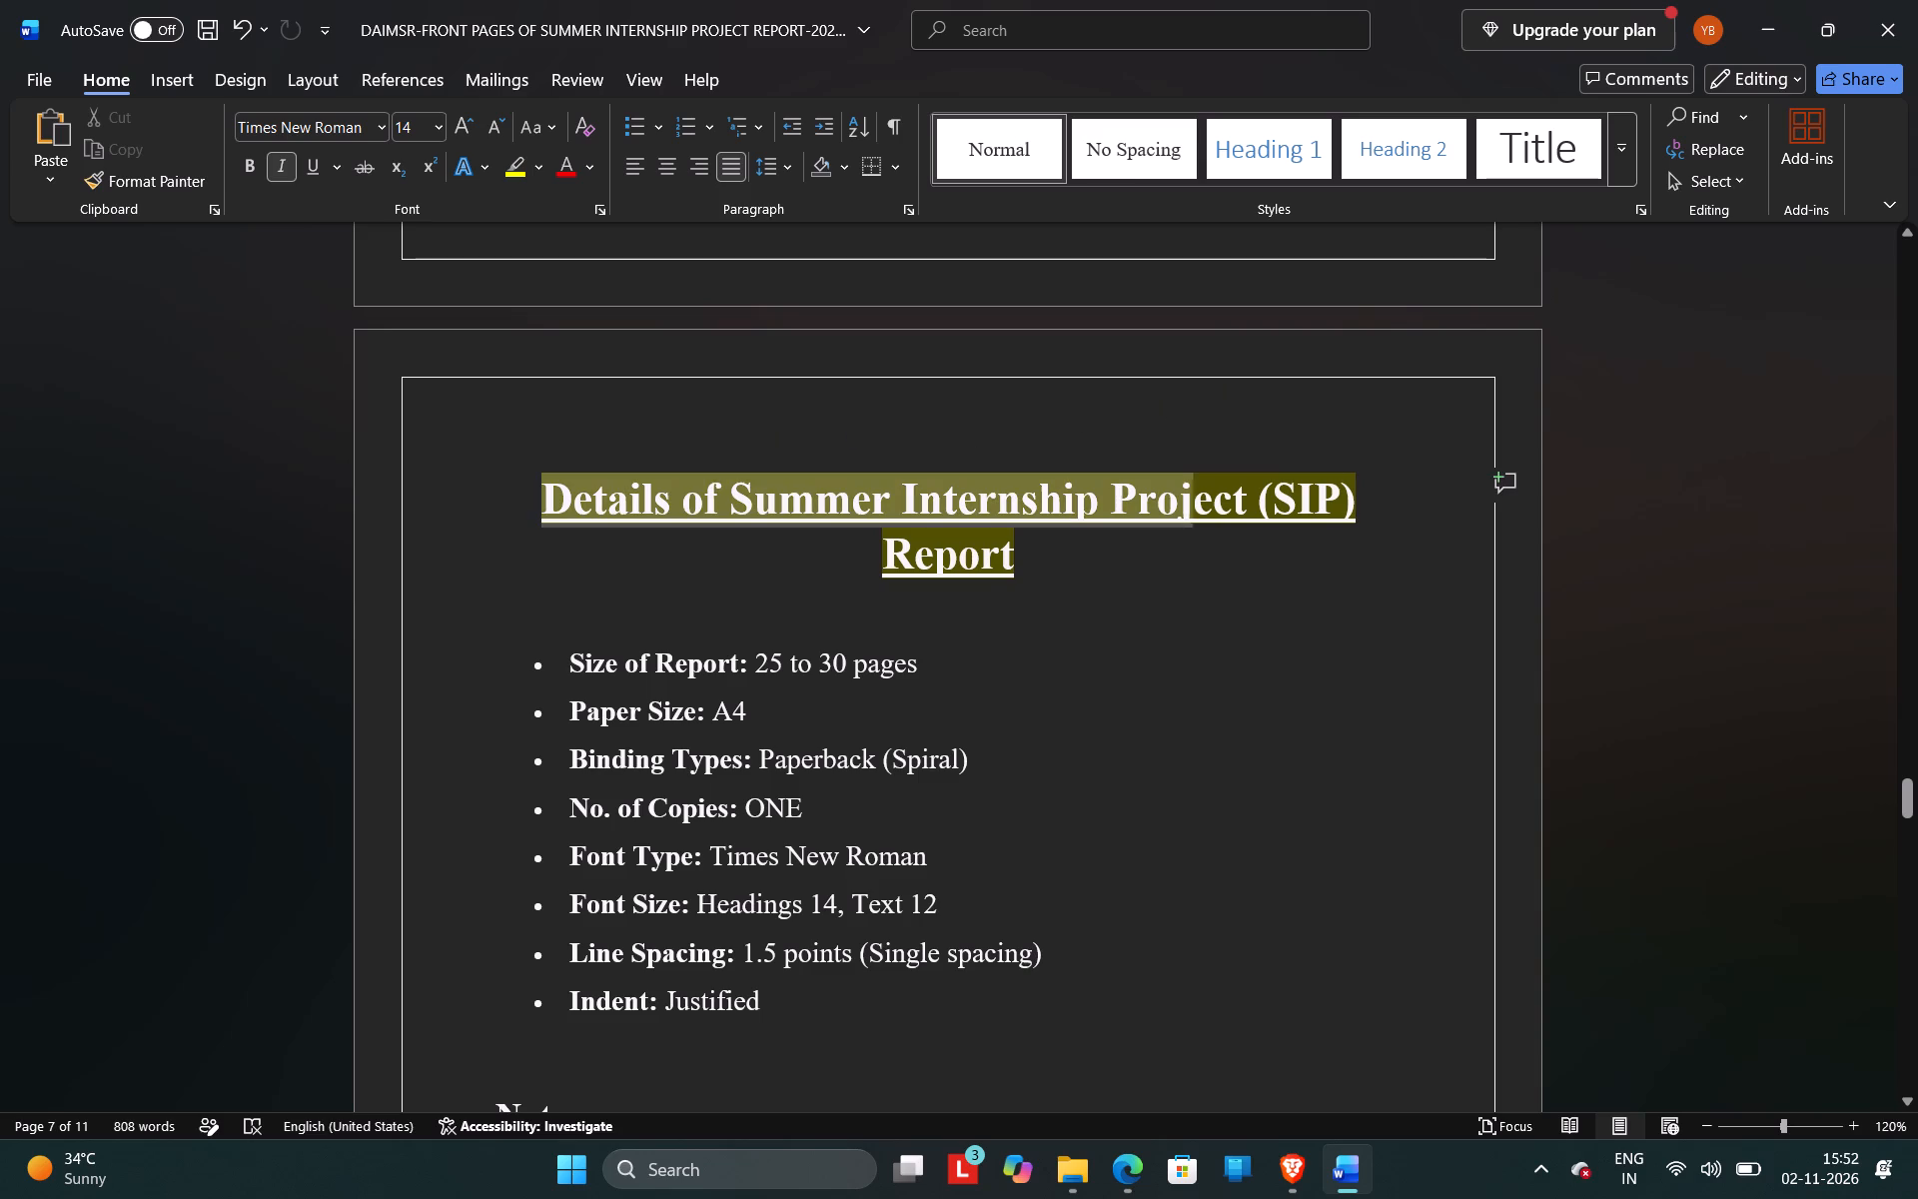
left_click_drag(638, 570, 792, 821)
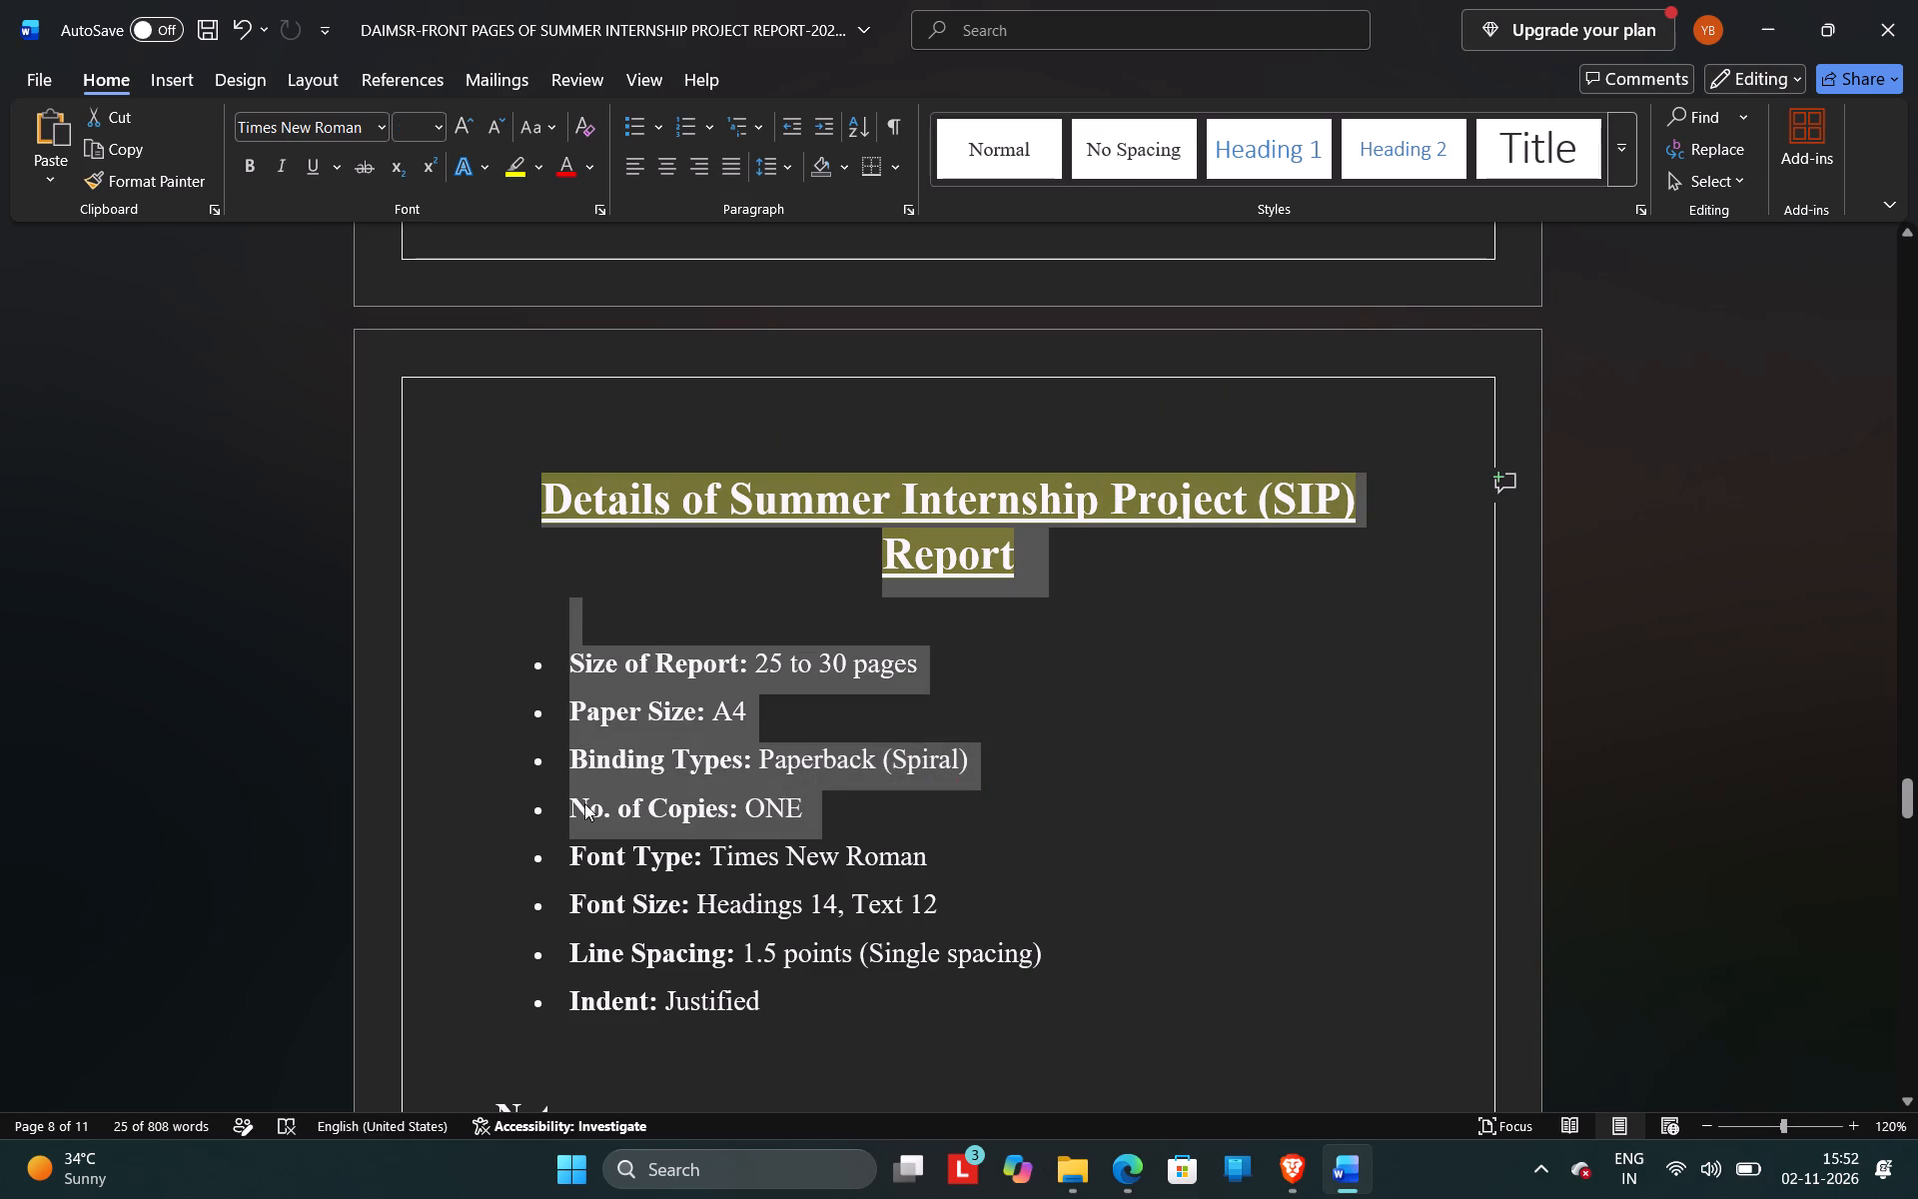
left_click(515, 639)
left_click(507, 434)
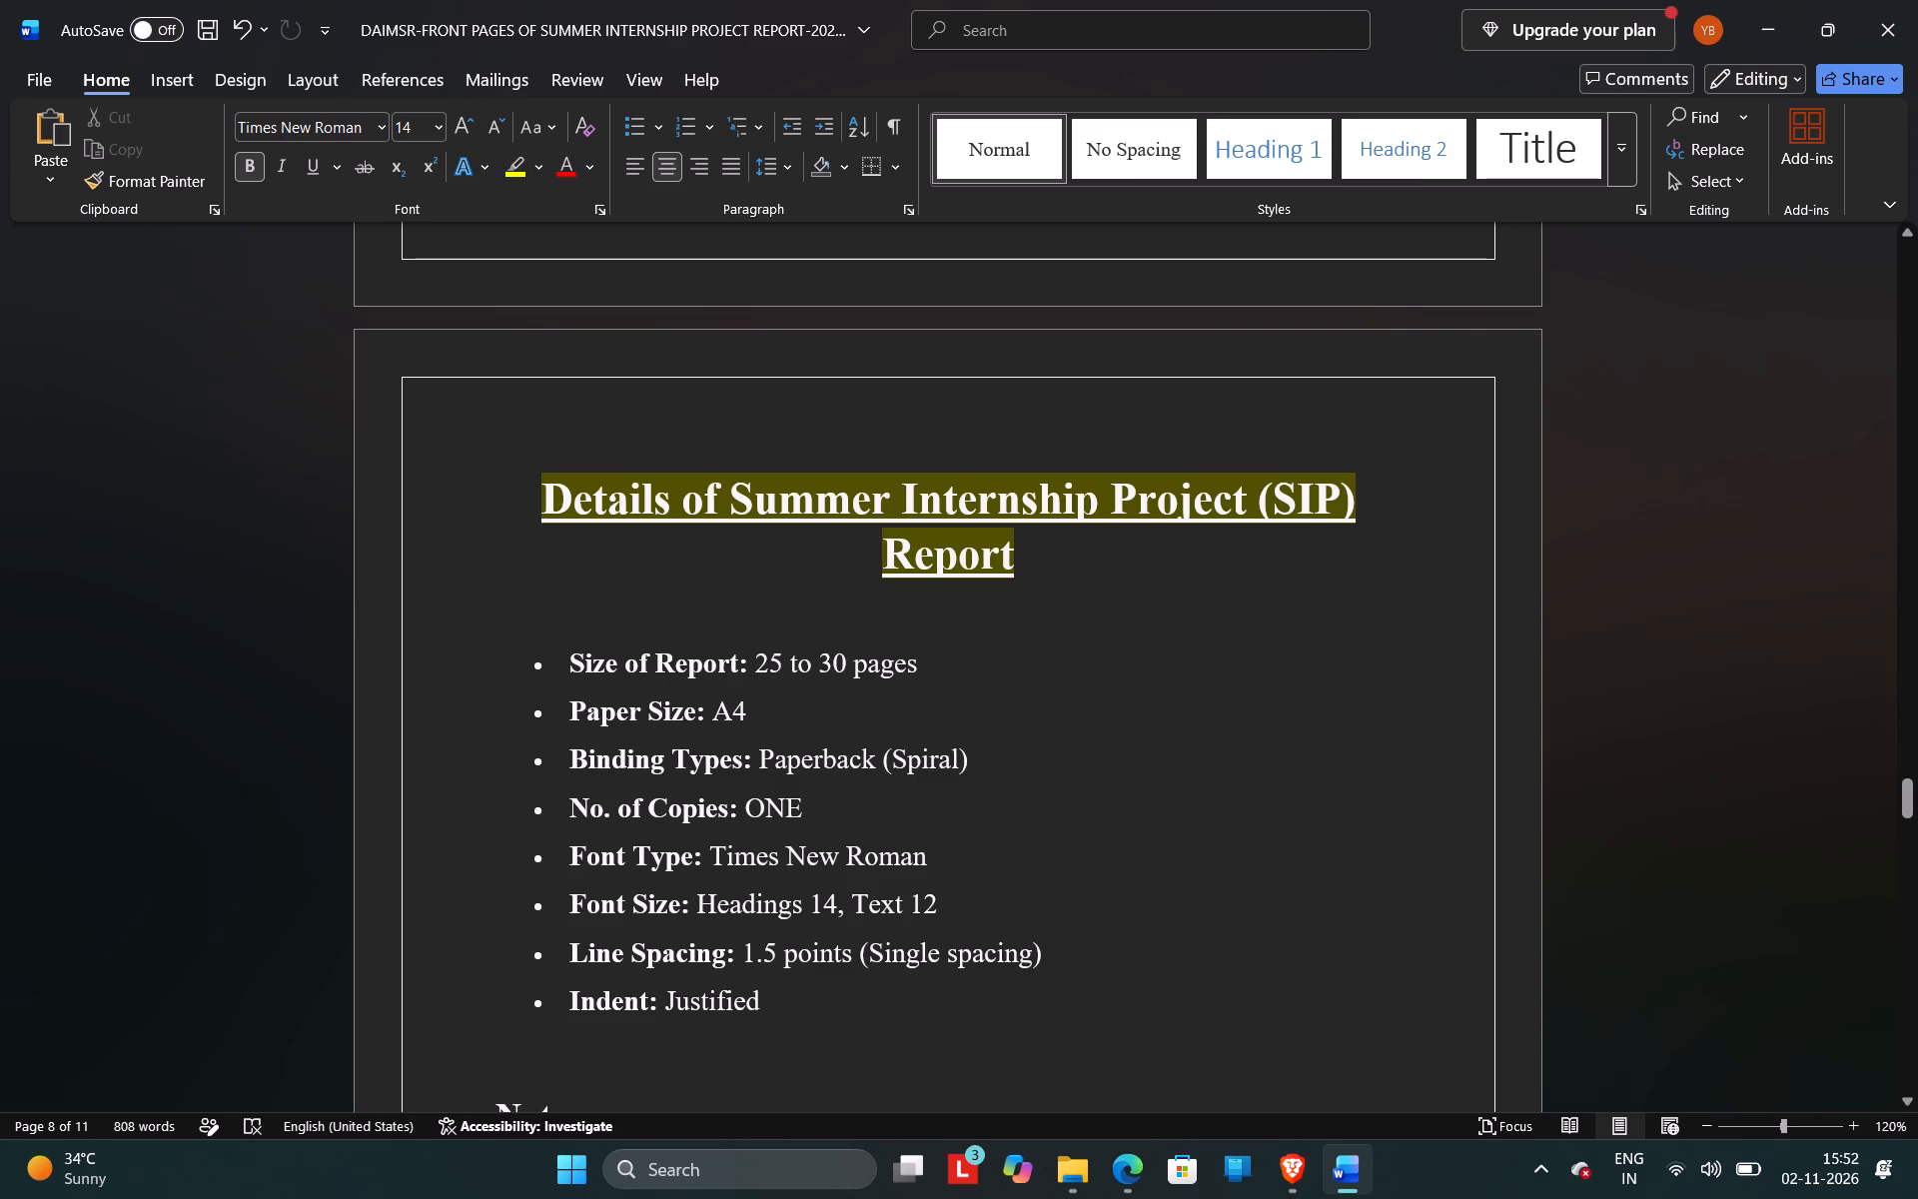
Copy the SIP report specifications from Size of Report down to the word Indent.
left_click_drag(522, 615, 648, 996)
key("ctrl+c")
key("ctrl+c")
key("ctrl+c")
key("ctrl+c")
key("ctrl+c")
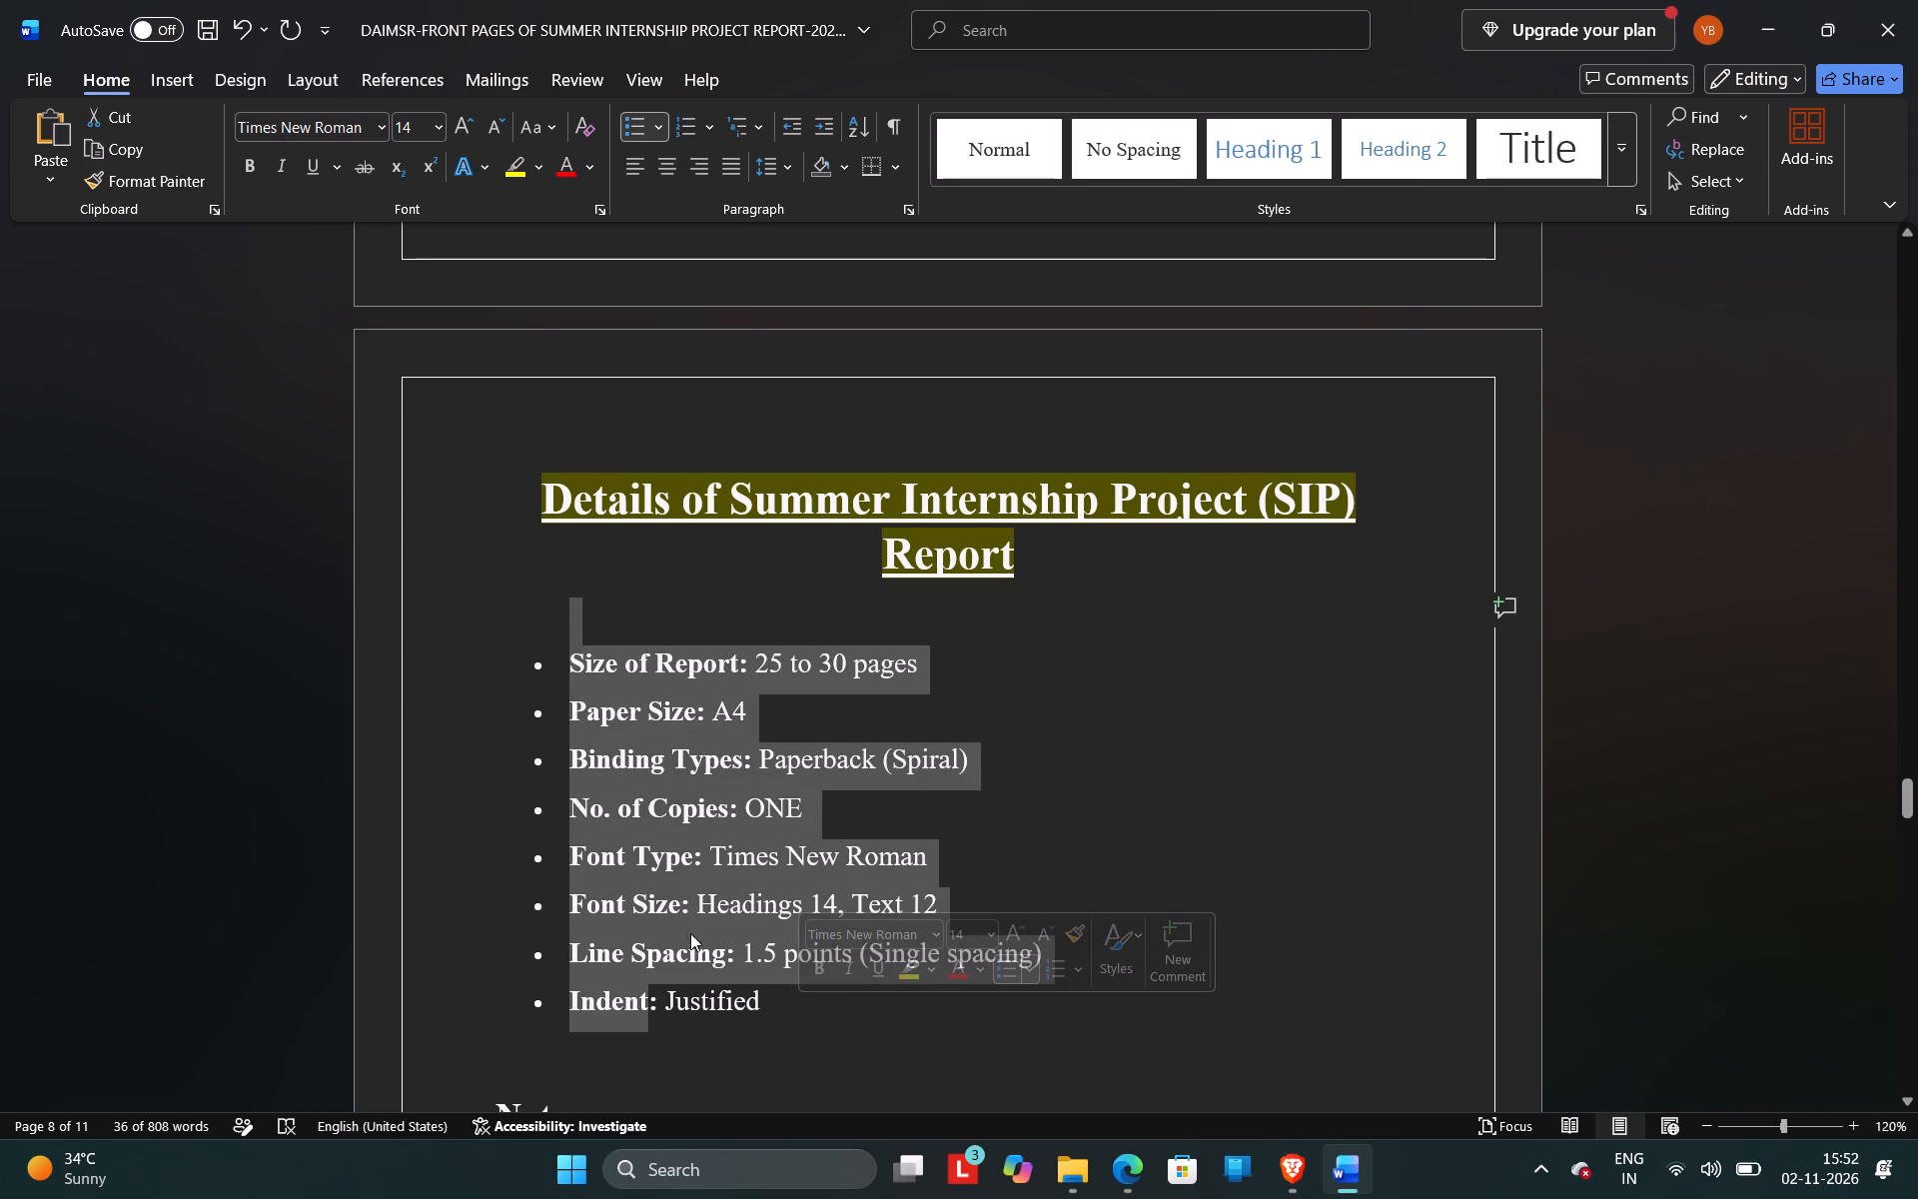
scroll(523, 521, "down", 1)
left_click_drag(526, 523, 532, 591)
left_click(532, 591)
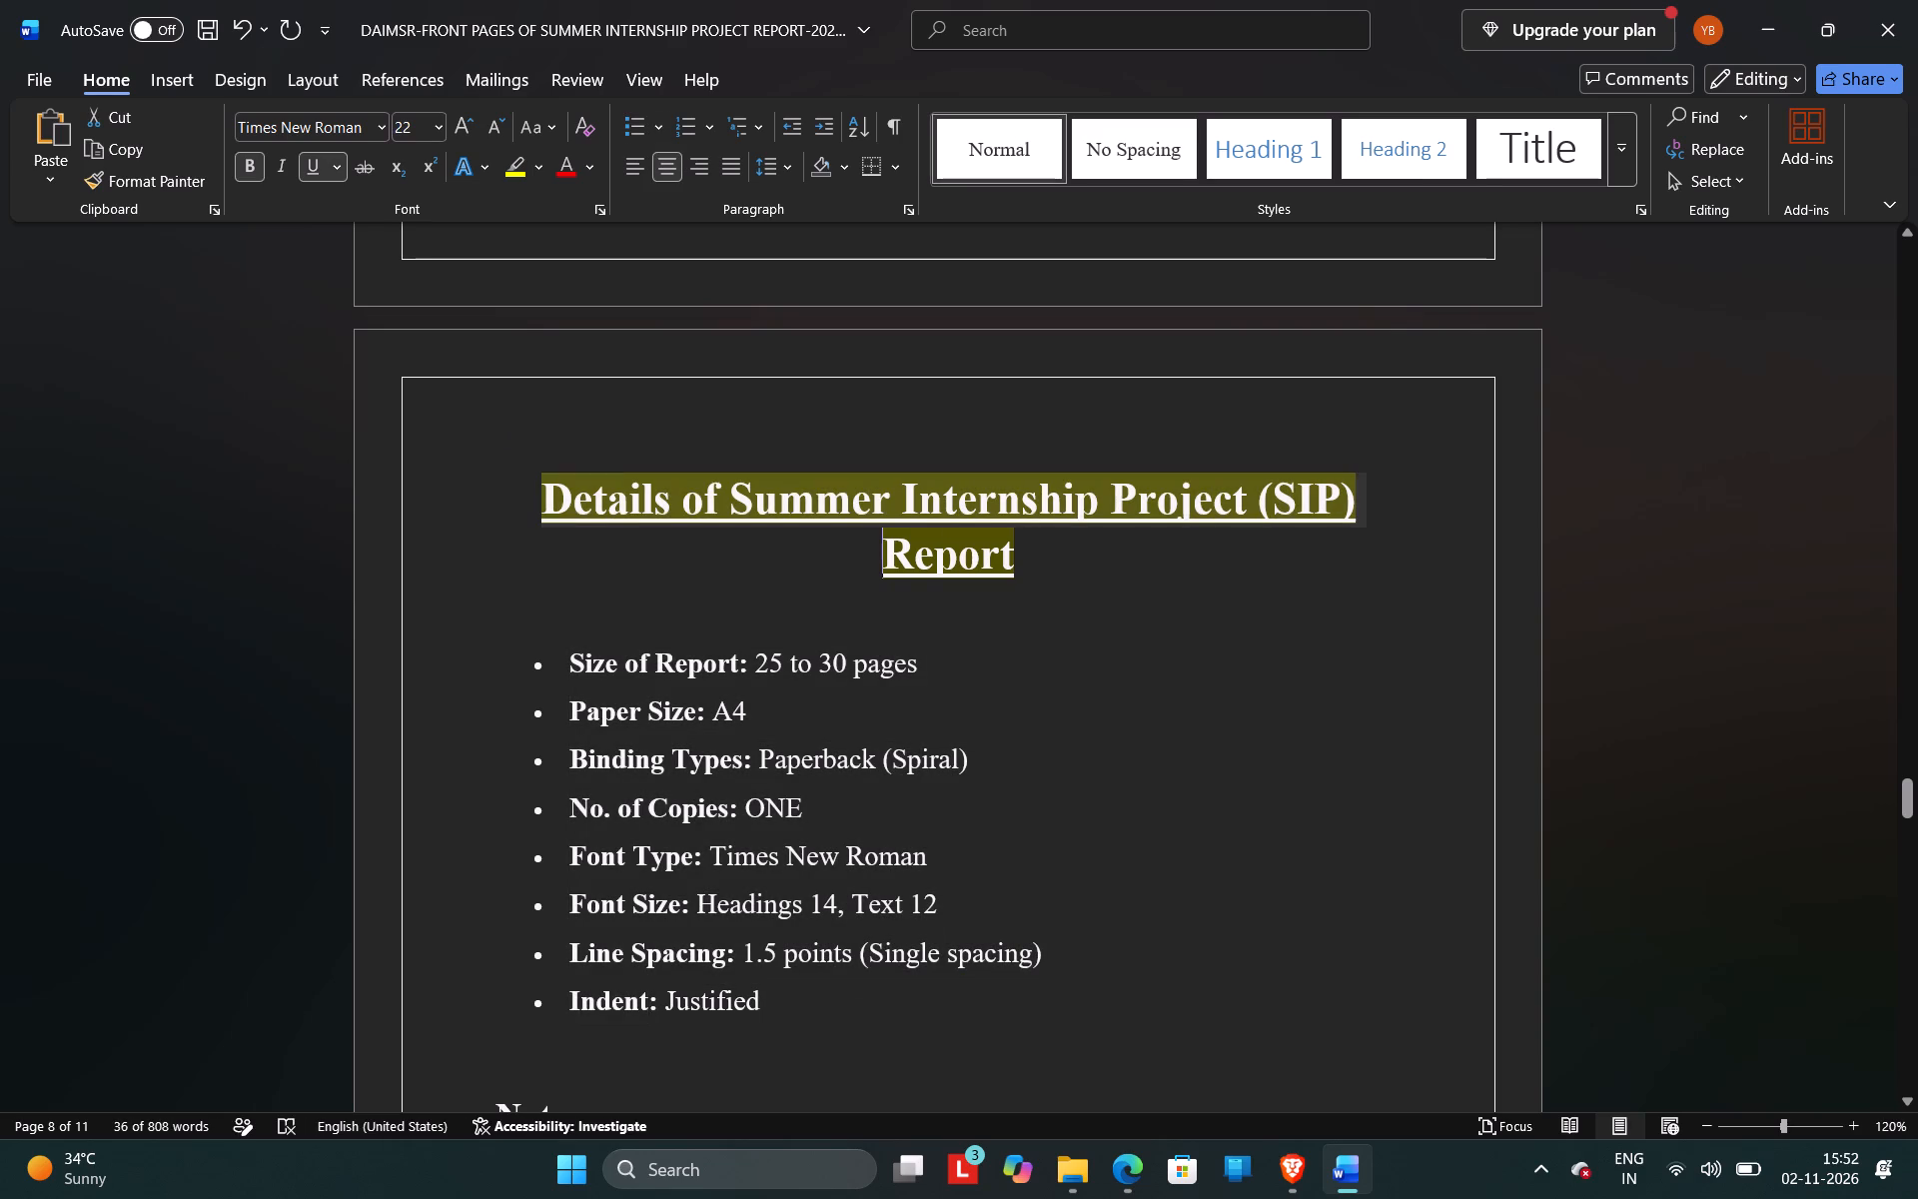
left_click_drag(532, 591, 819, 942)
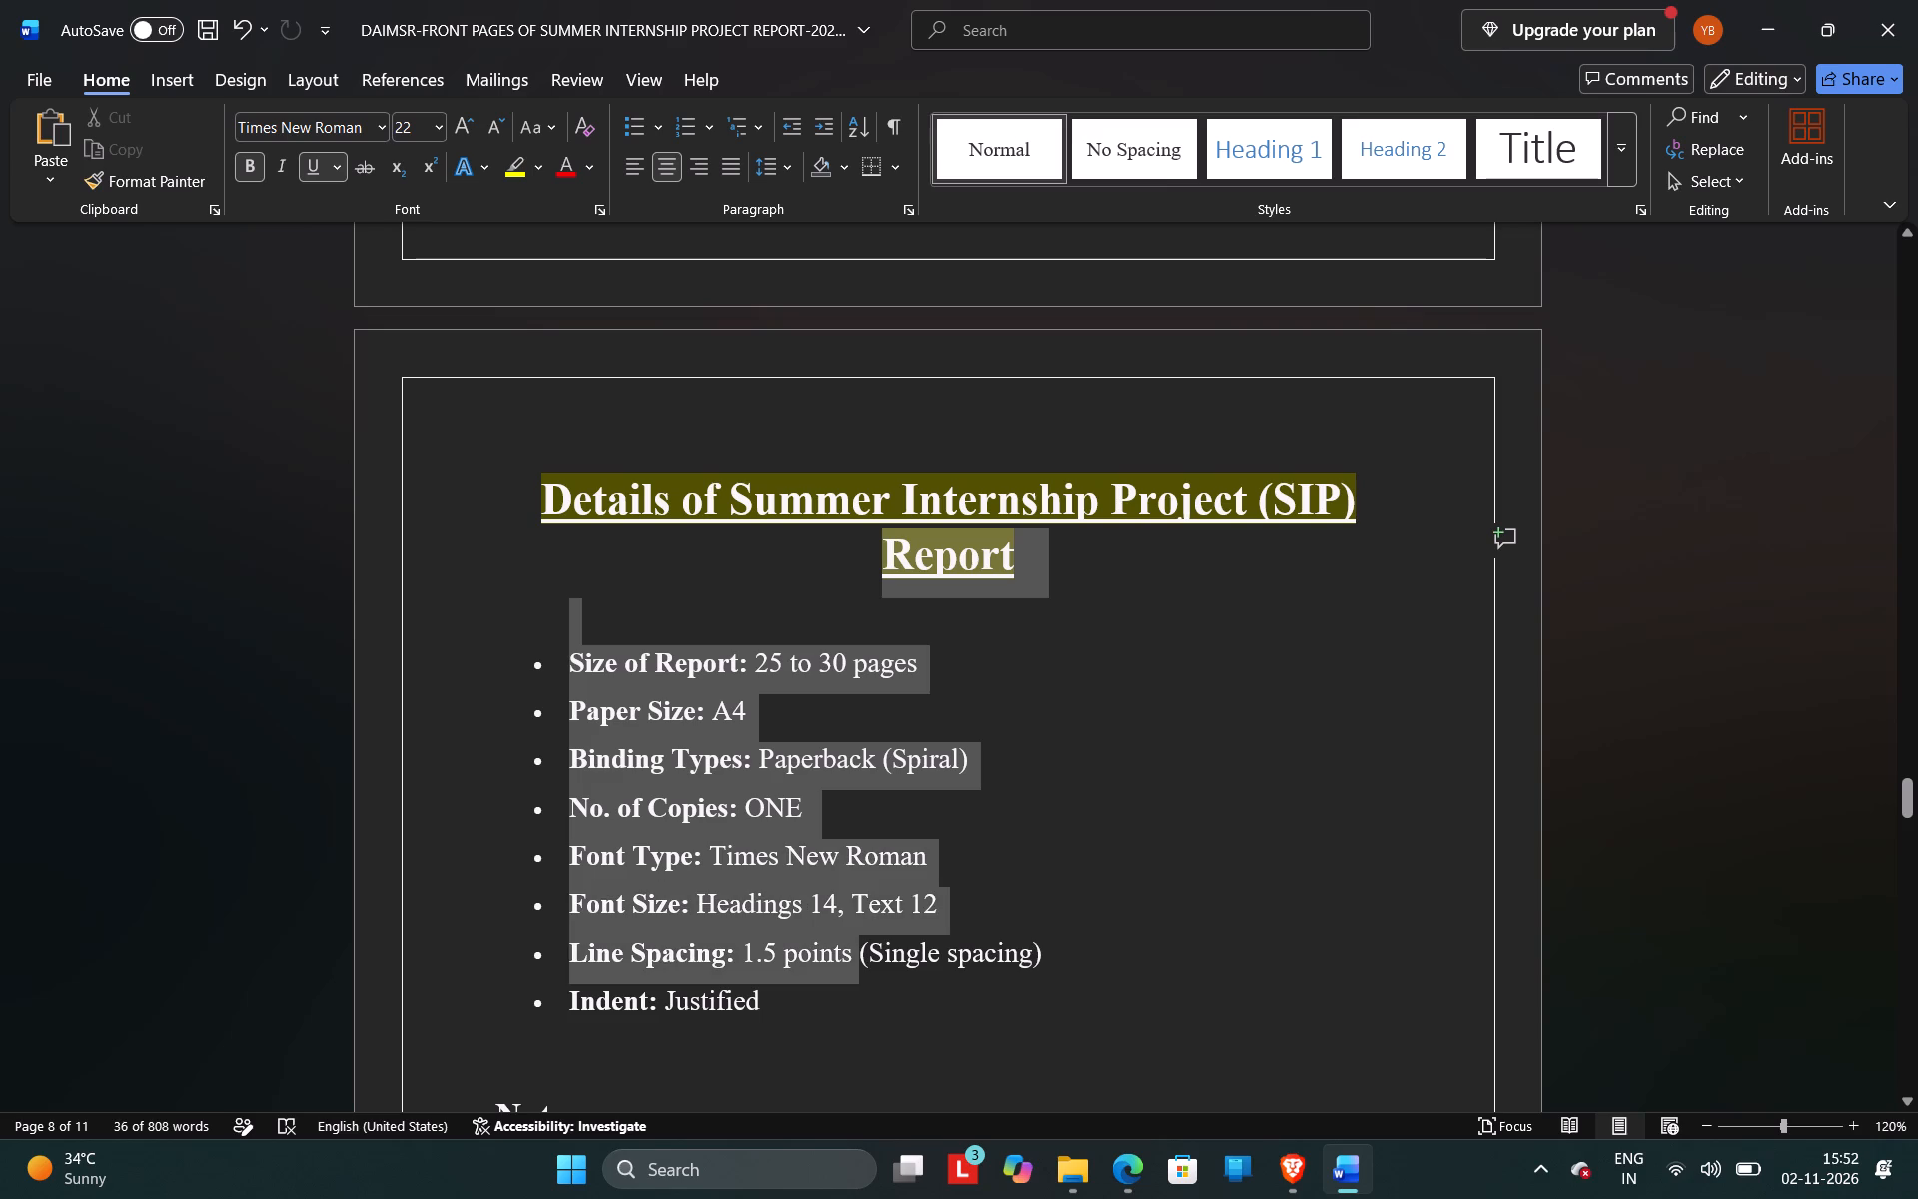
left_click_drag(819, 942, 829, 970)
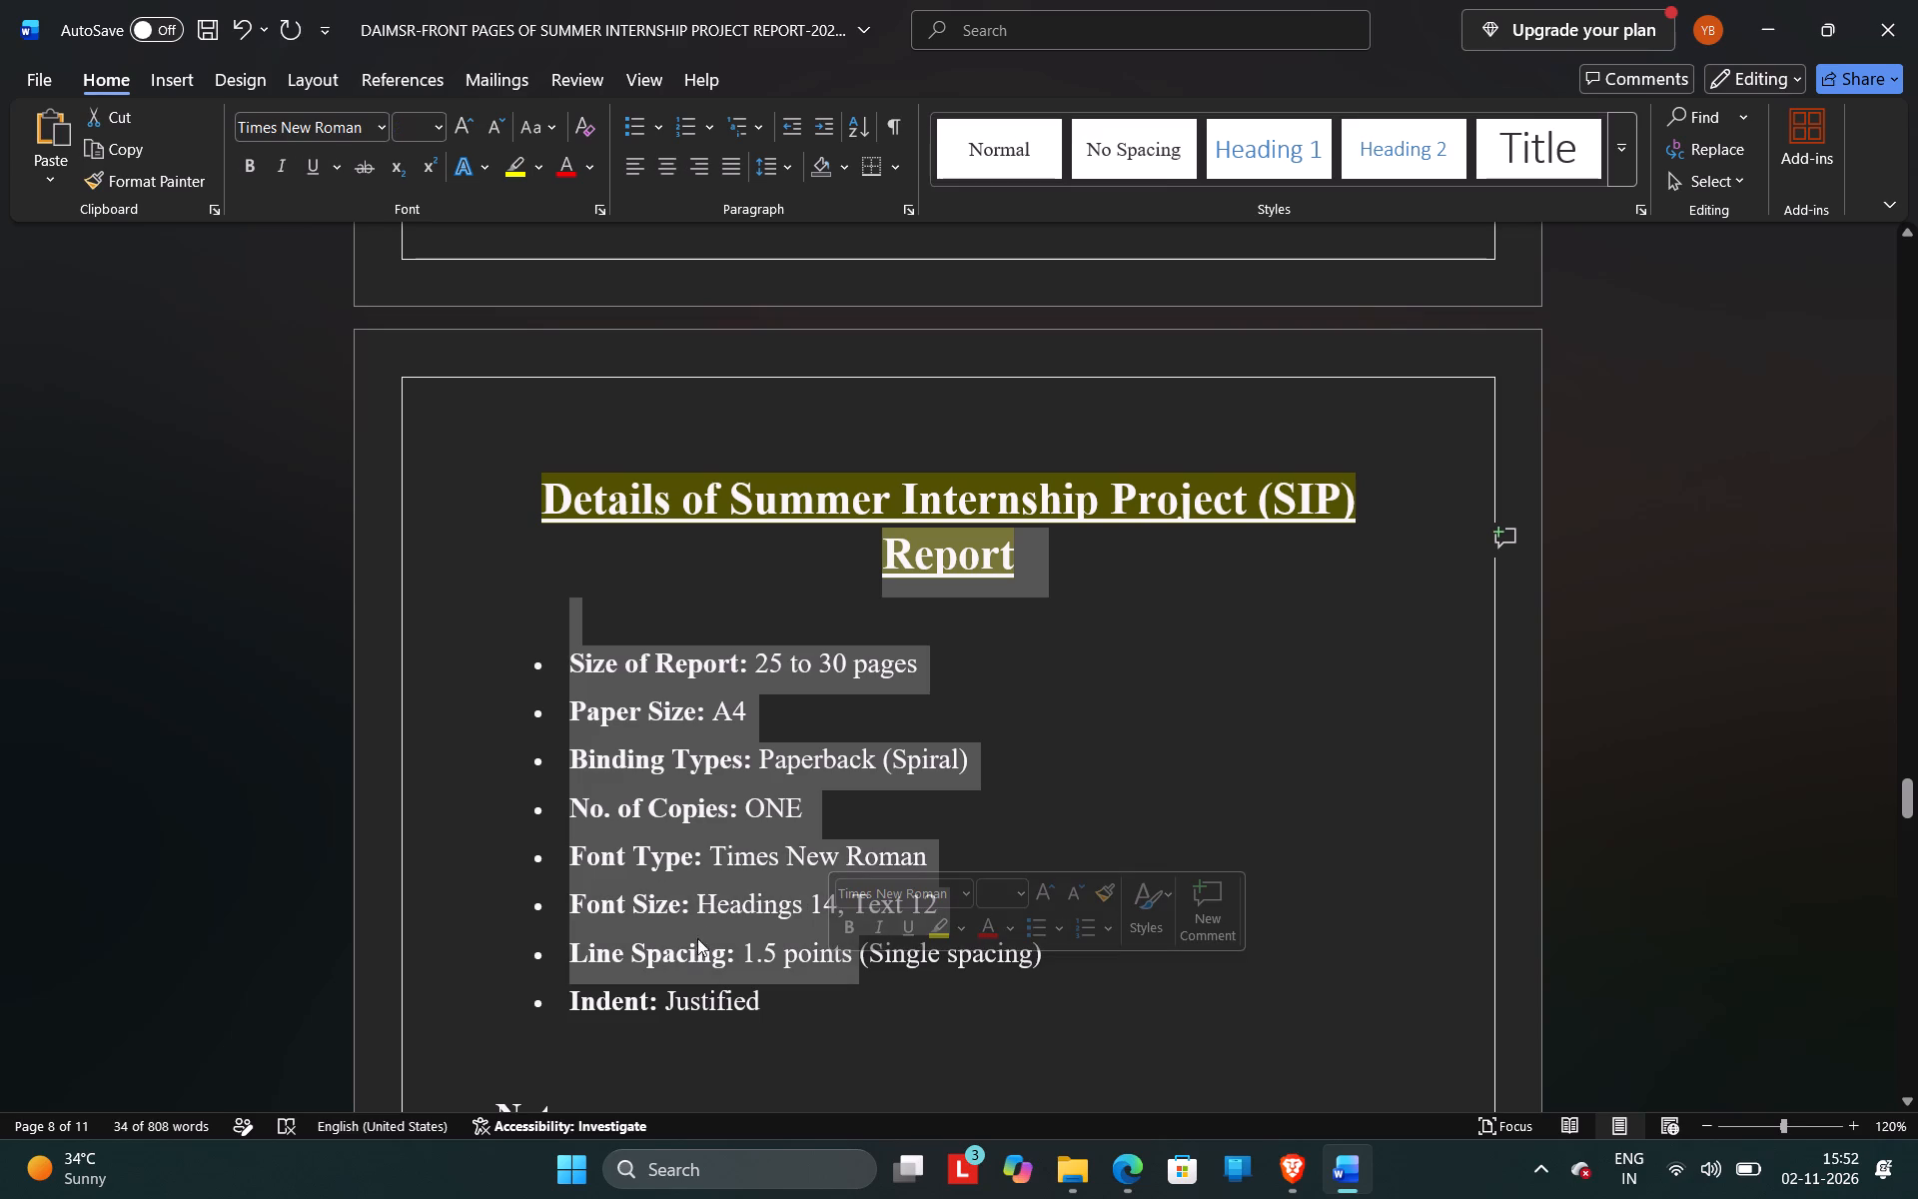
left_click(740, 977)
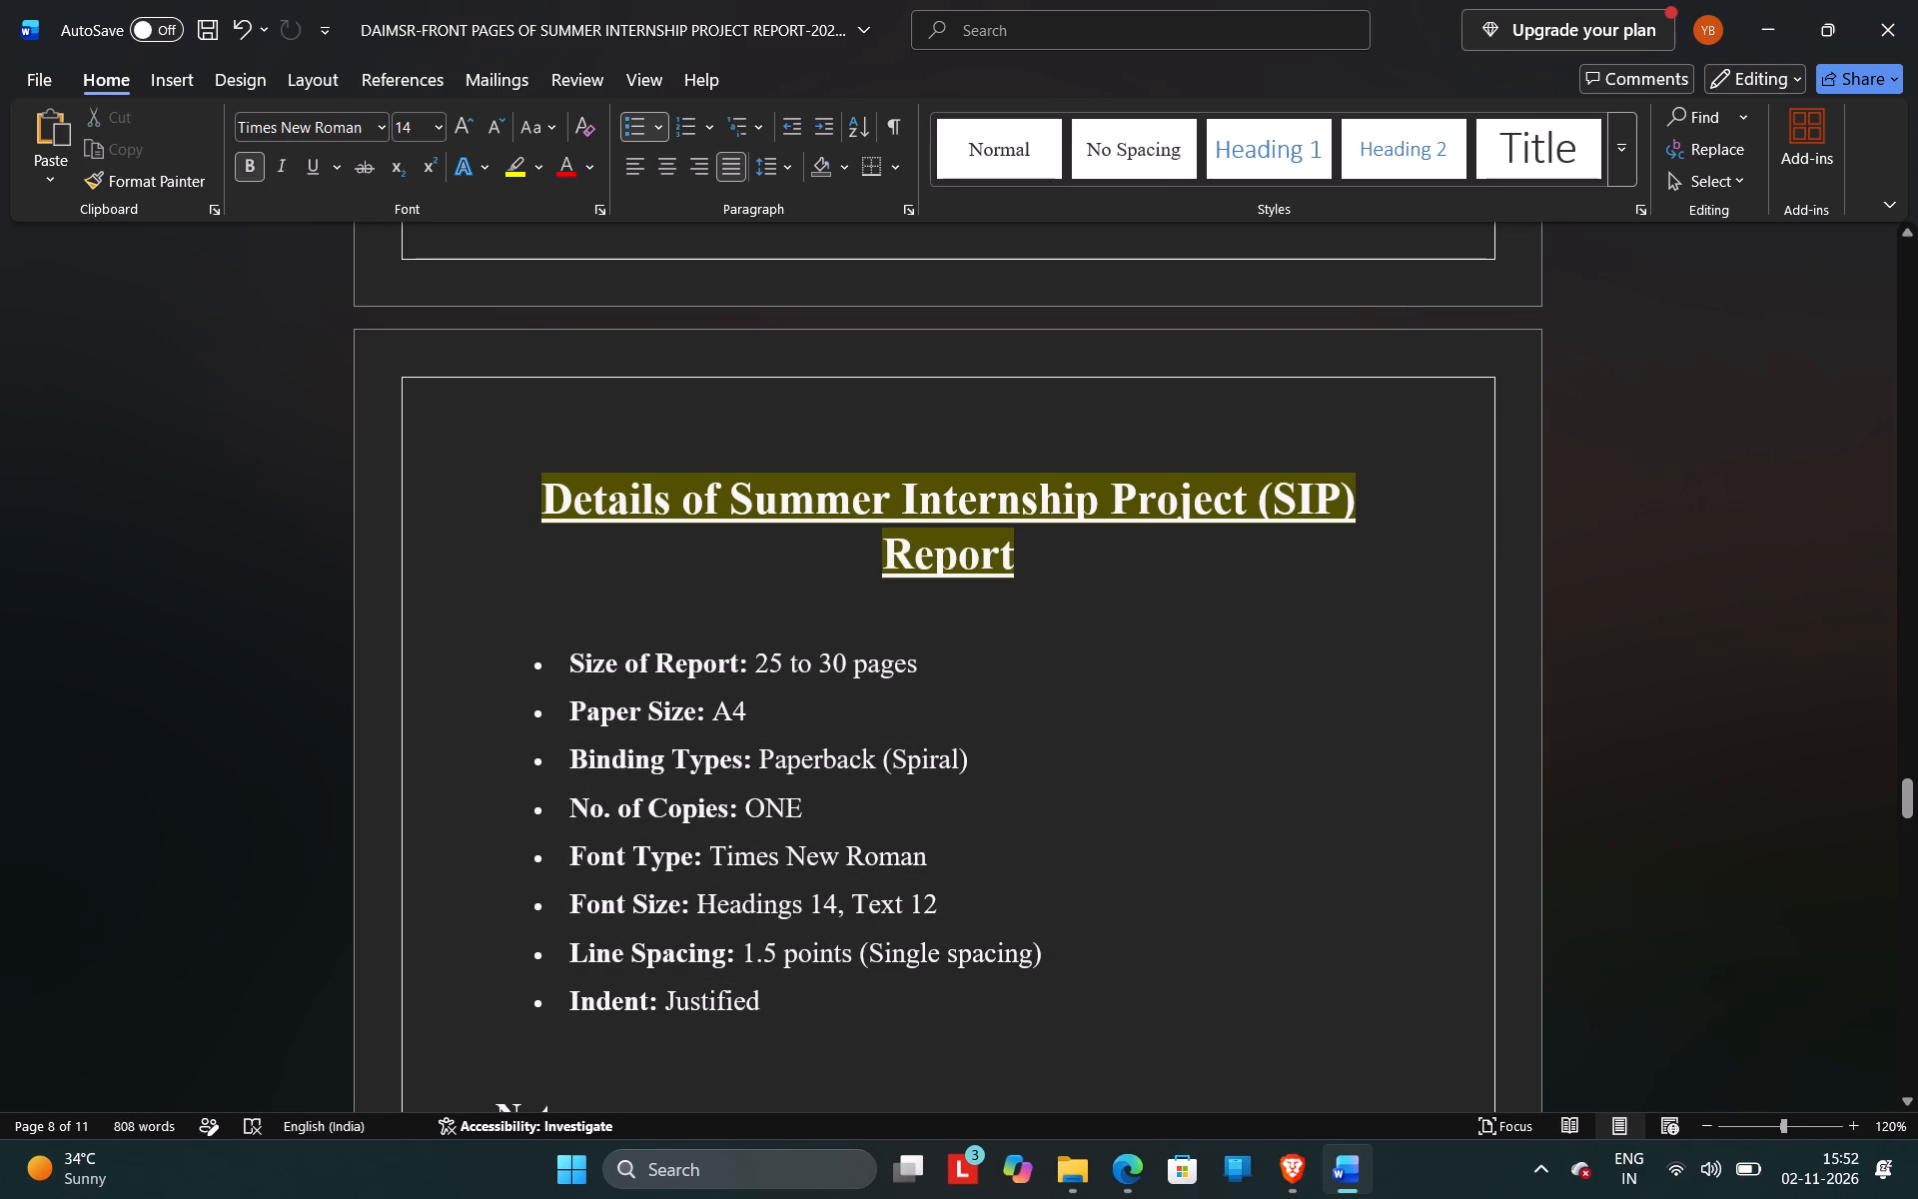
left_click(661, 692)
Copy the full bulleted list of SIP report specifications, from Size of Report through Indent: Justified.
left_click(564, 622)
left_click_drag(564, 622, 602, 973)
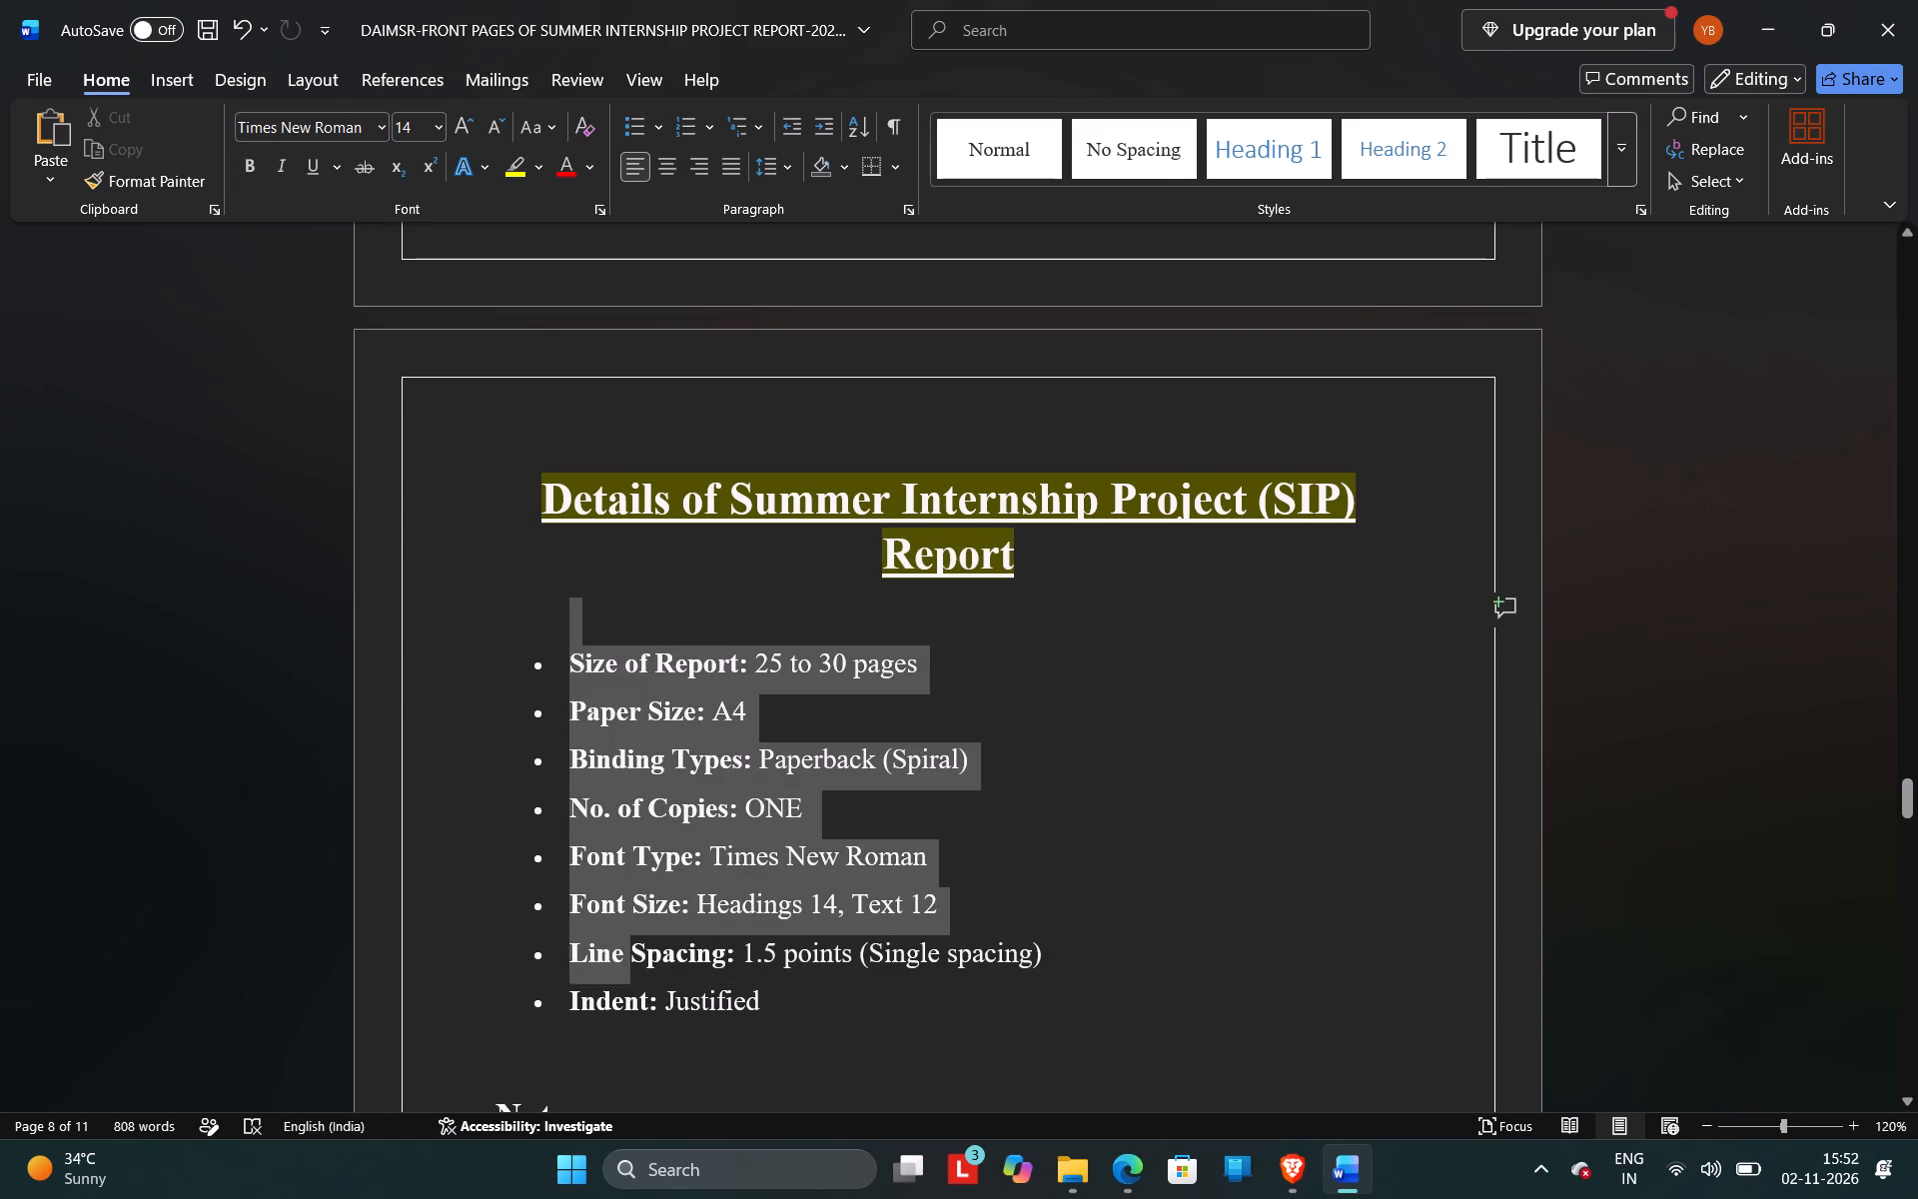
left_click_drag(602, 973, 756, 1009)
key("ctrl+c")
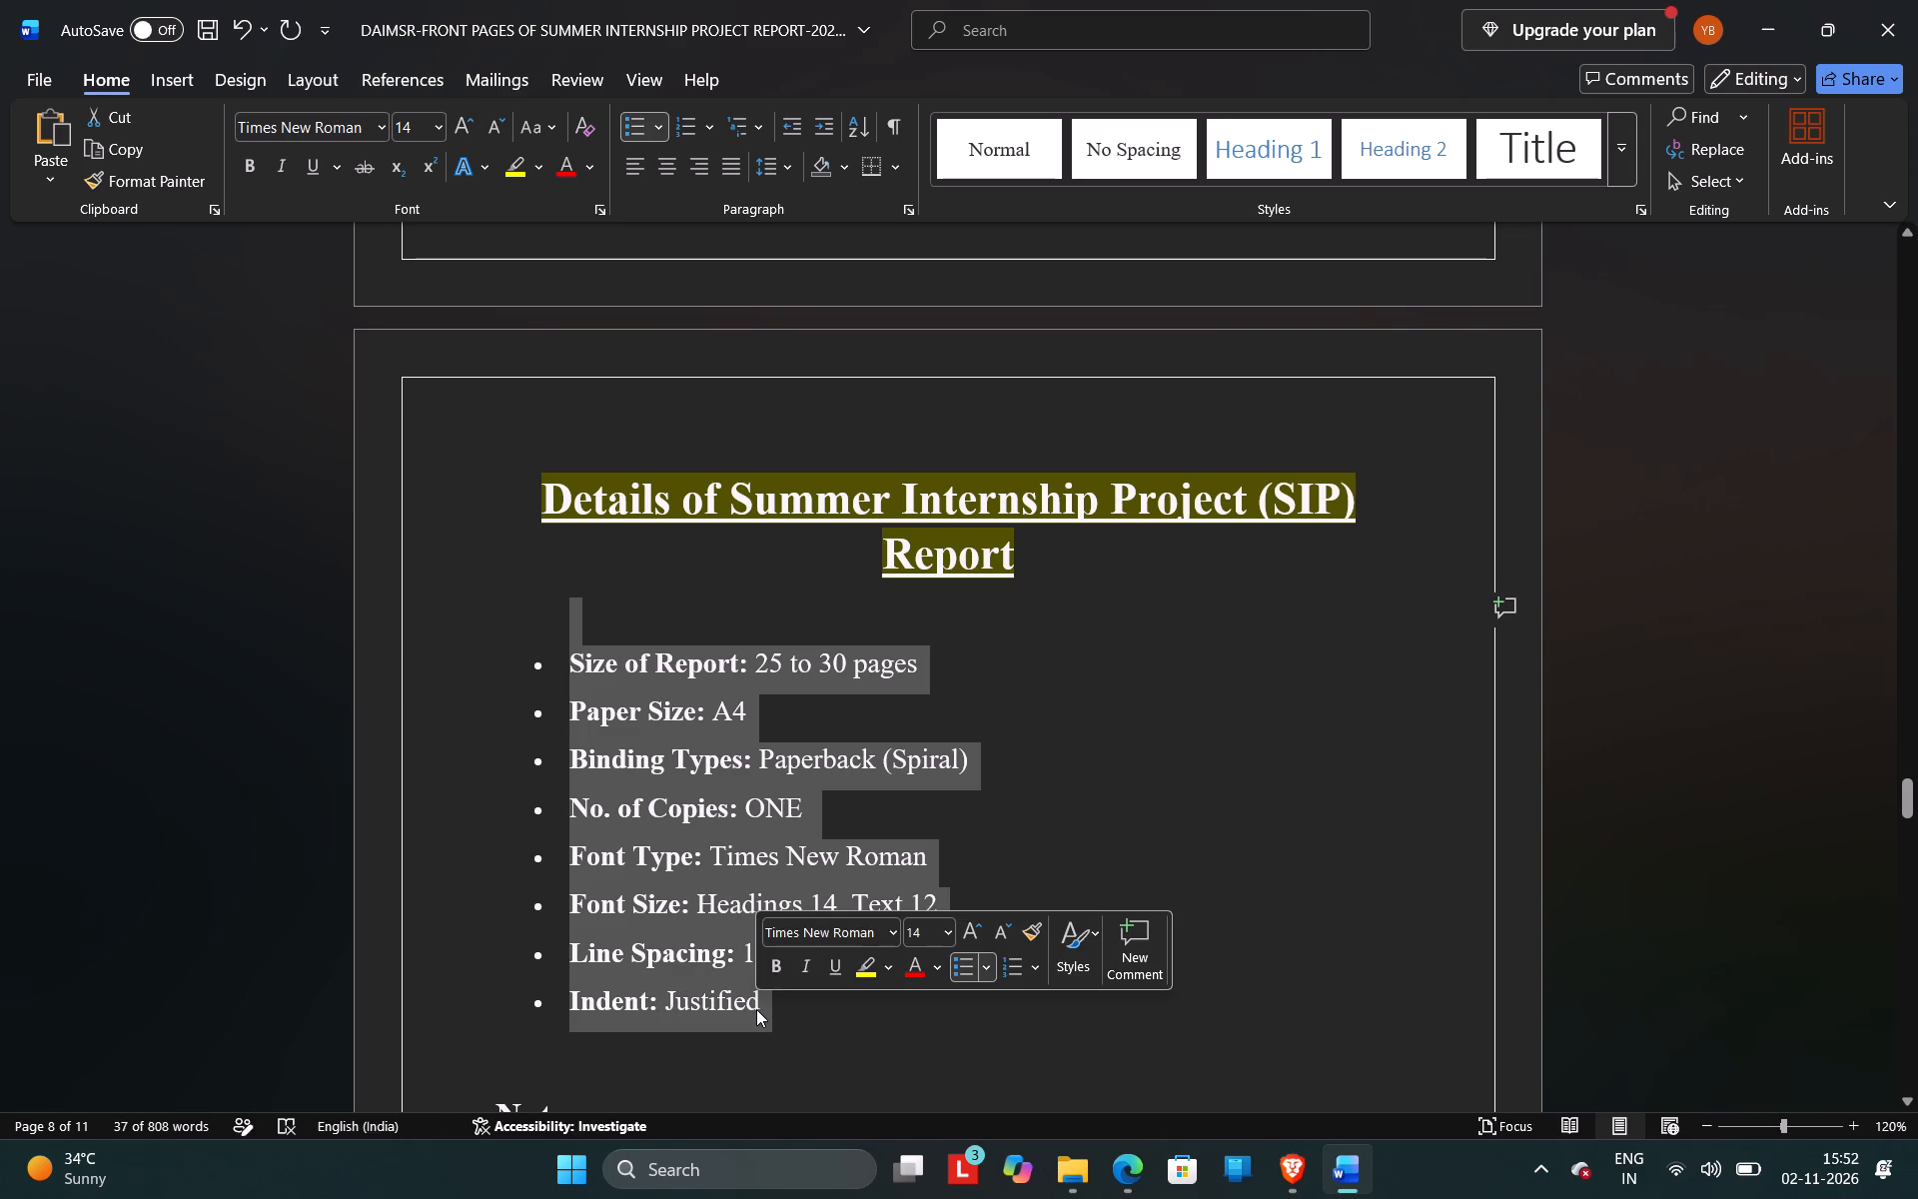